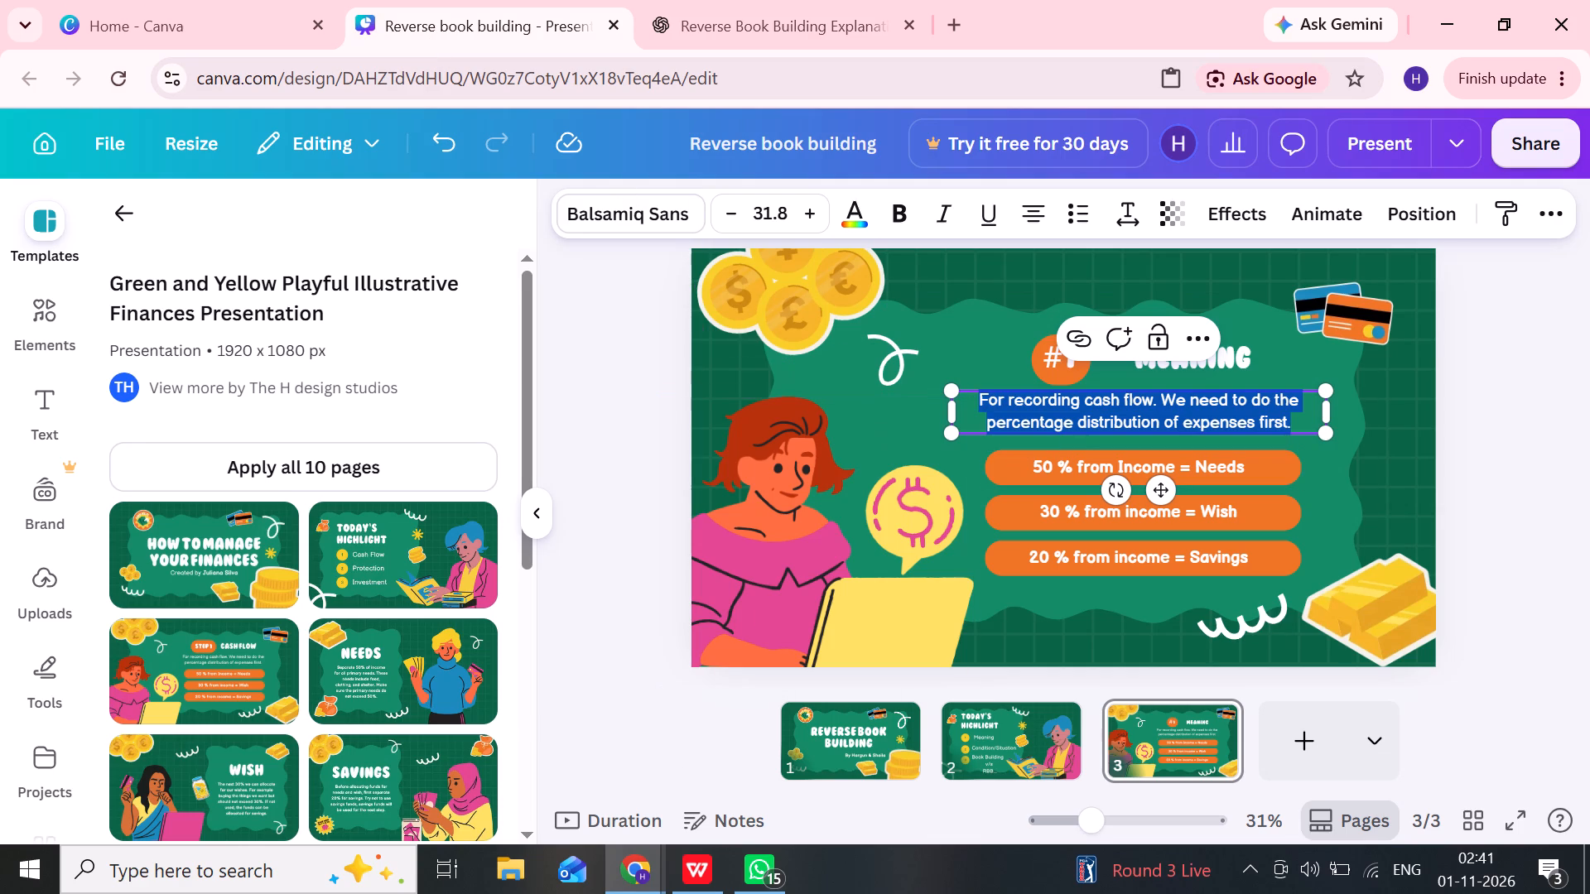
{"action": "key", "text": "BackSpace"}
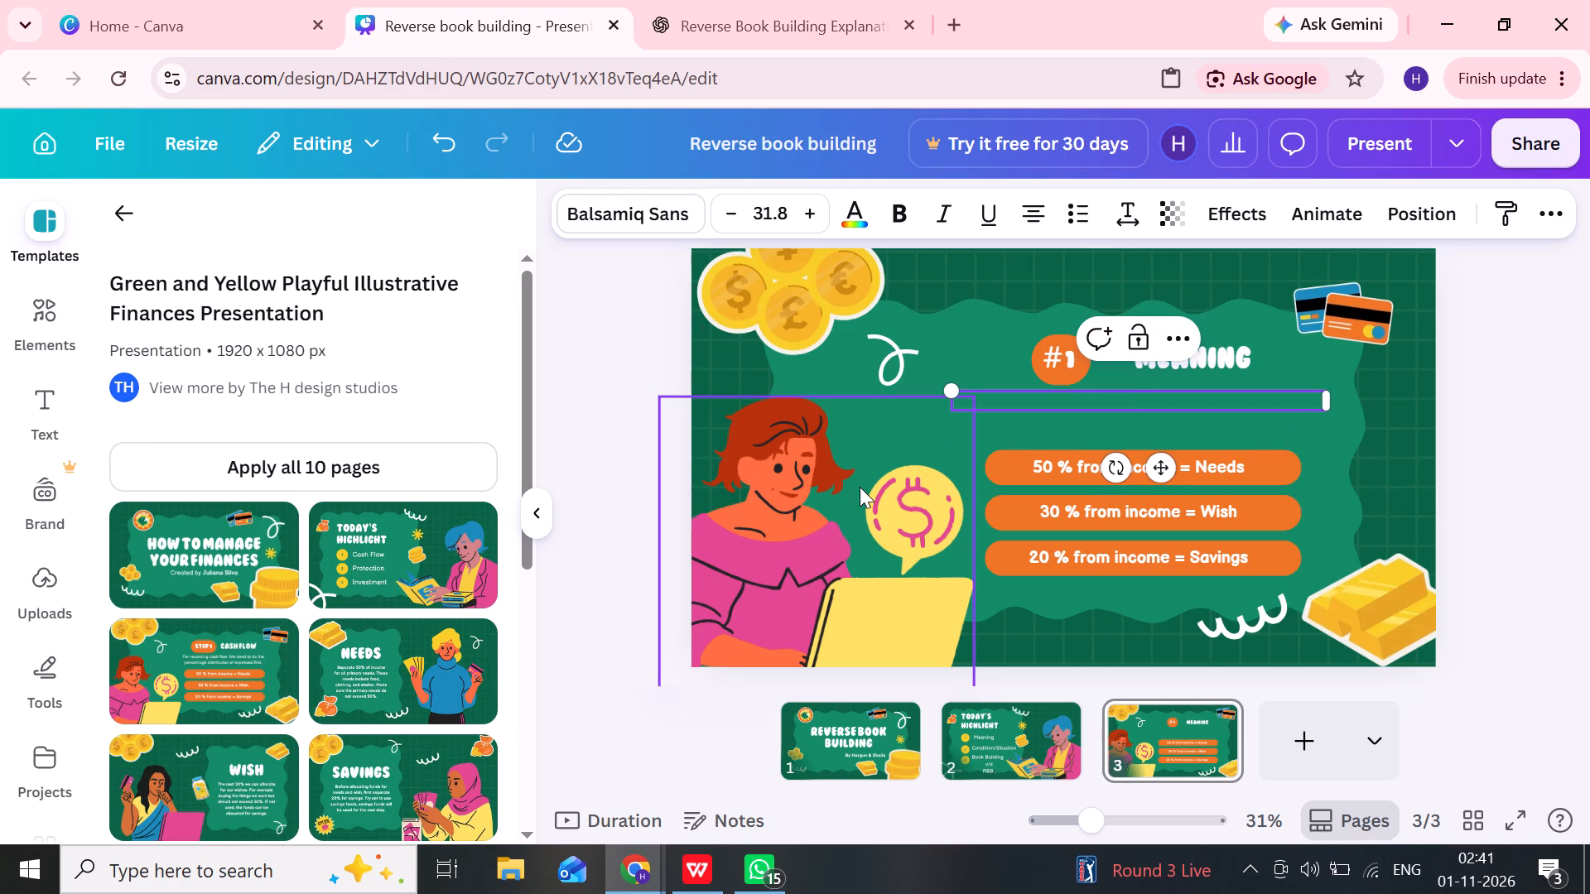
{"action": "key", "text": "ctrl+v"}
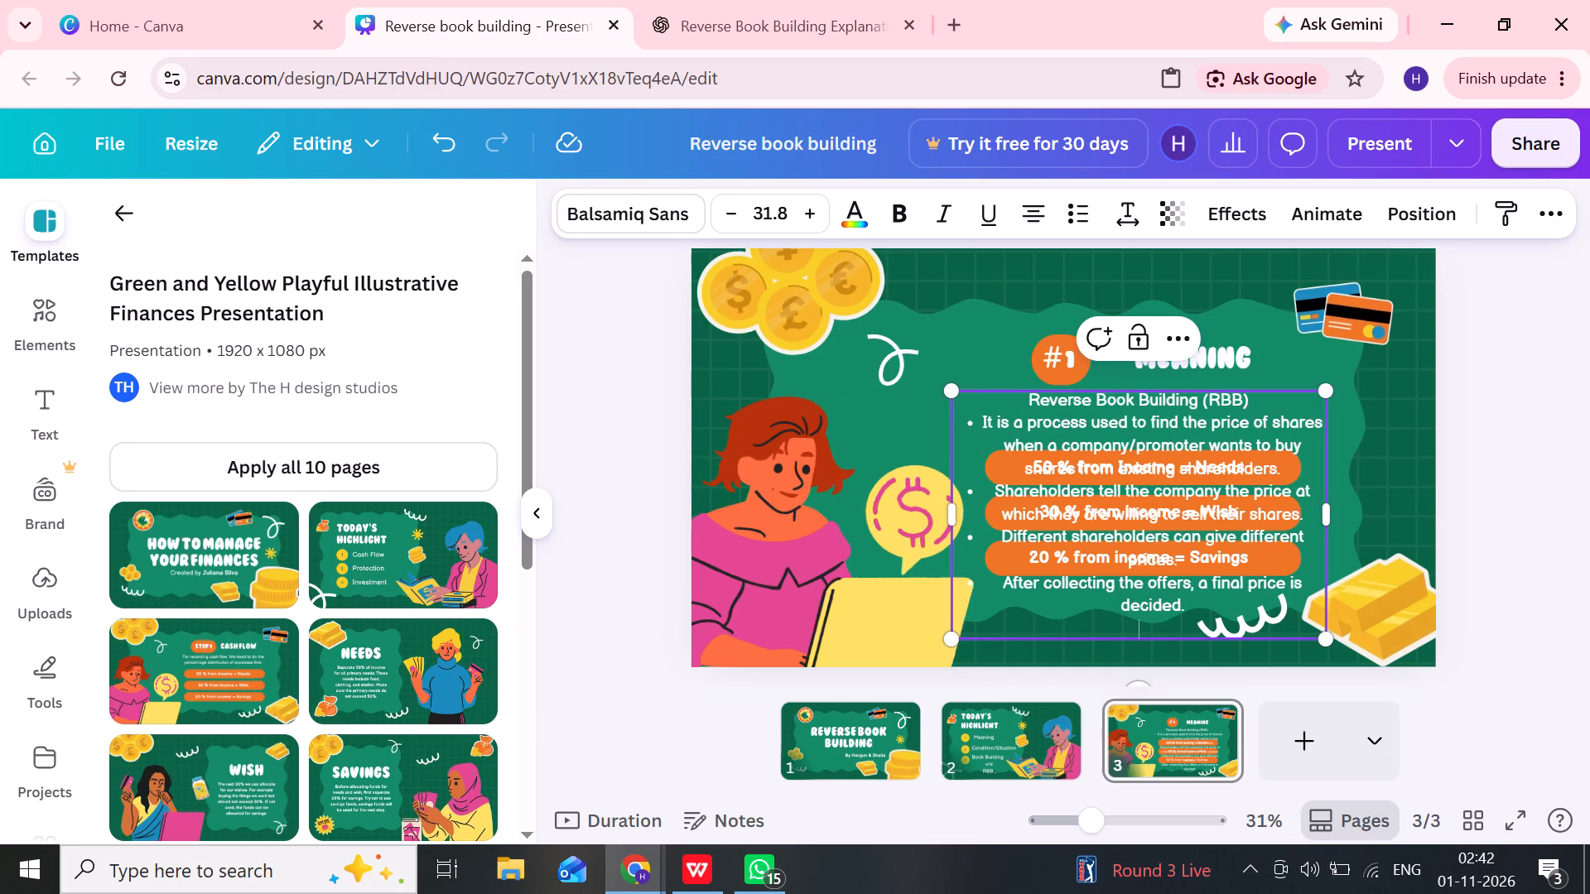
{"action": "left_click", "coordinate": [504, 598]}
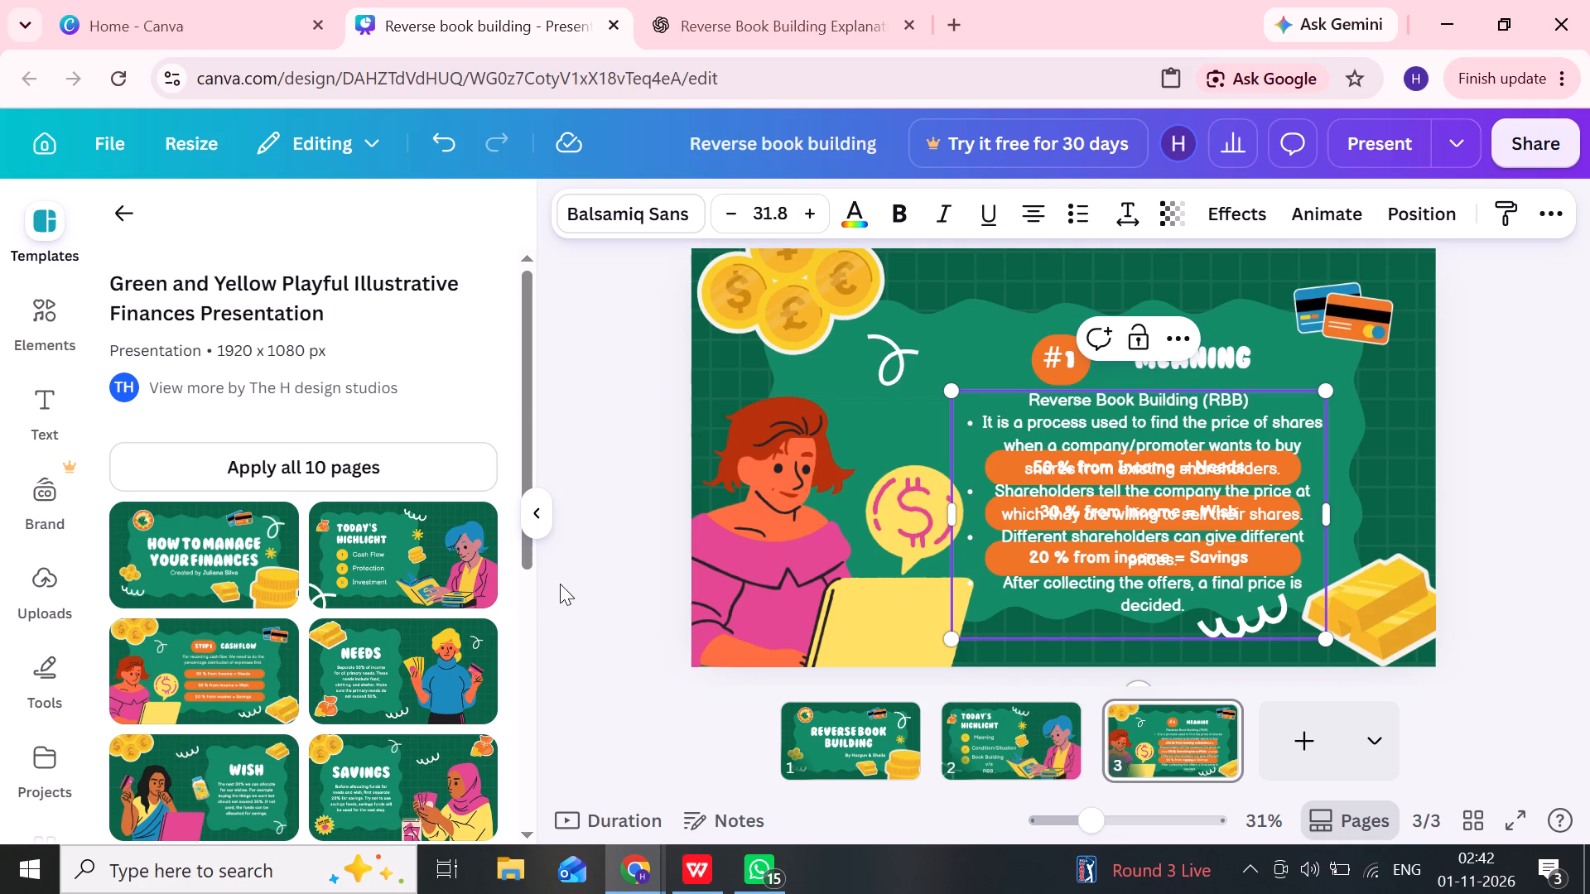
{"action": "left_click", "coordinate": [560, 584]}
Move the pasted reverse book building text box to the slide's upper-left area, over the coins and the woman.
{"action": "left_click", "coordinate": [1072, 453]}
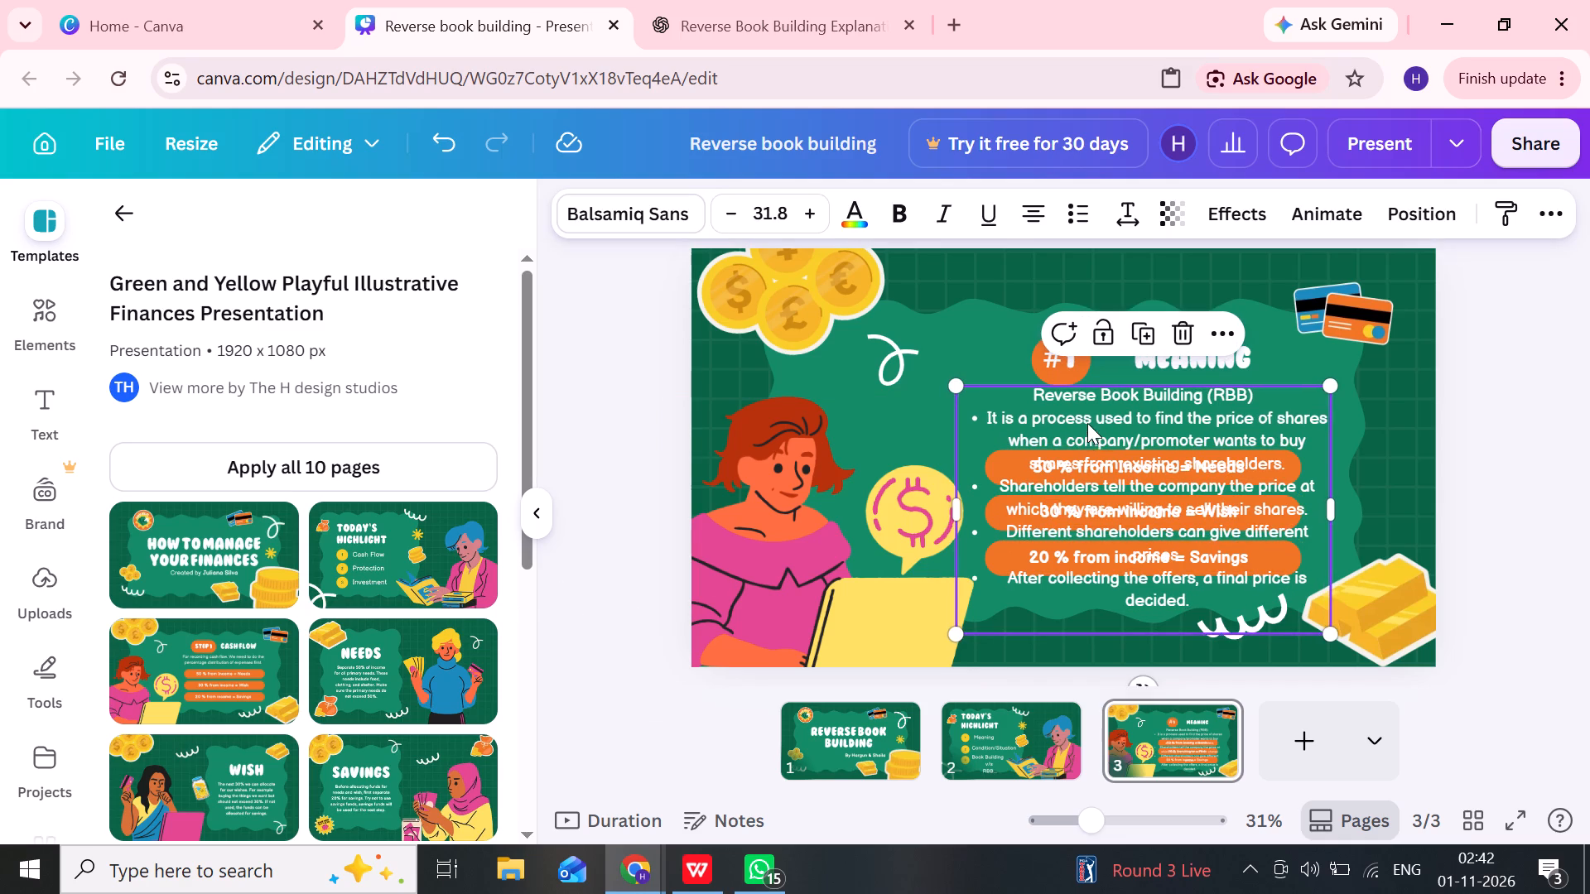
{"action": "left_click_drag", "start_coordinate": [1089, 415], "coordinate": [574, 363]}
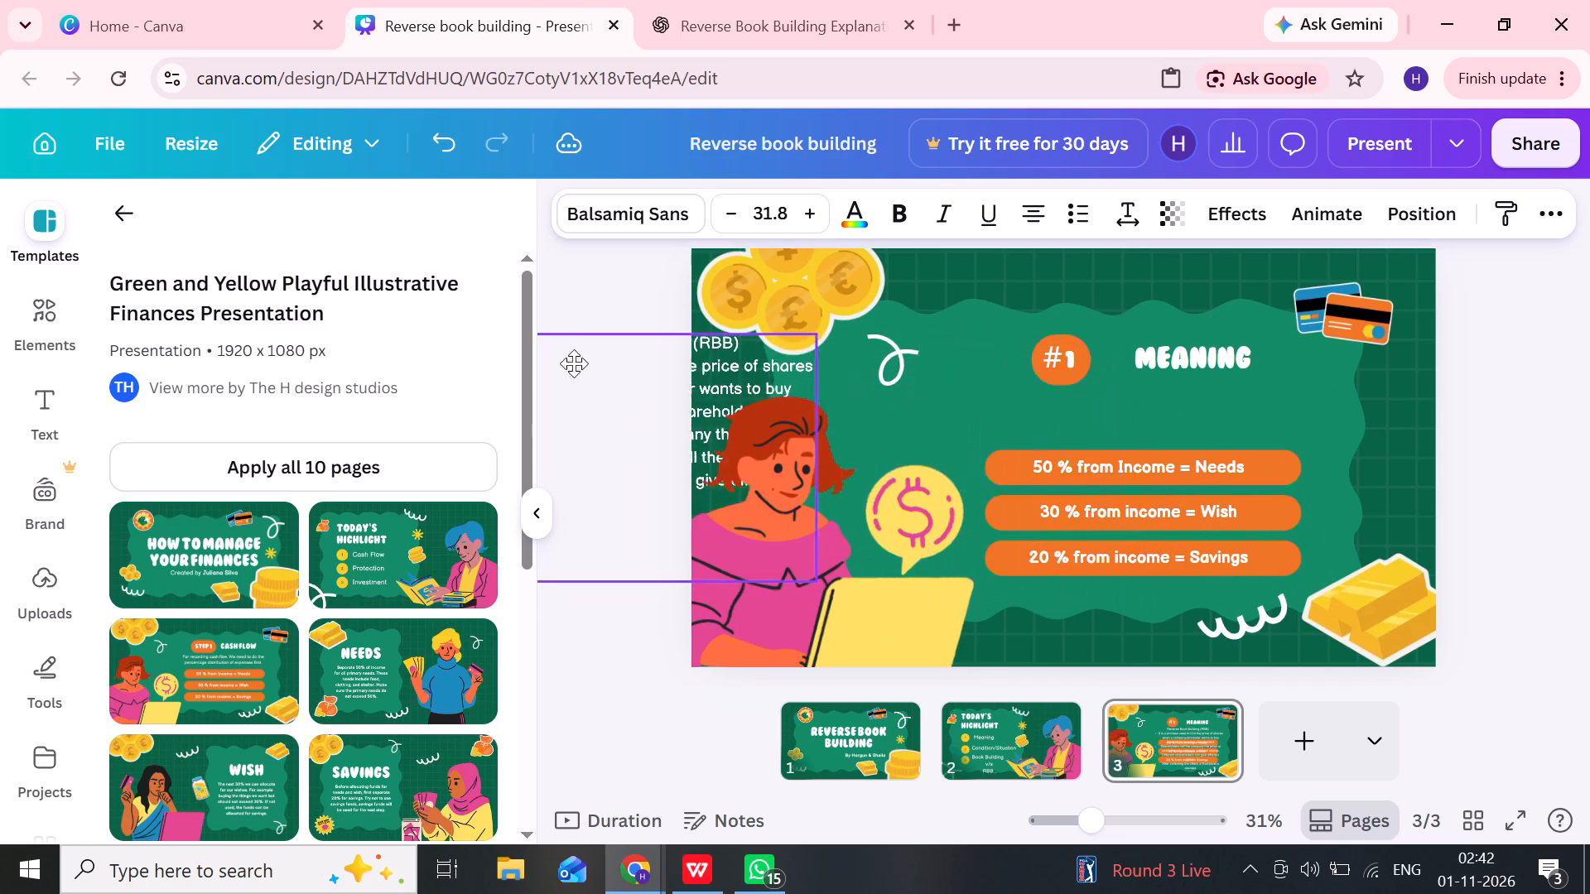
{"action": "left_click_drag", "start_coordinate": [574, 363], "coordinate": [760, 285]}
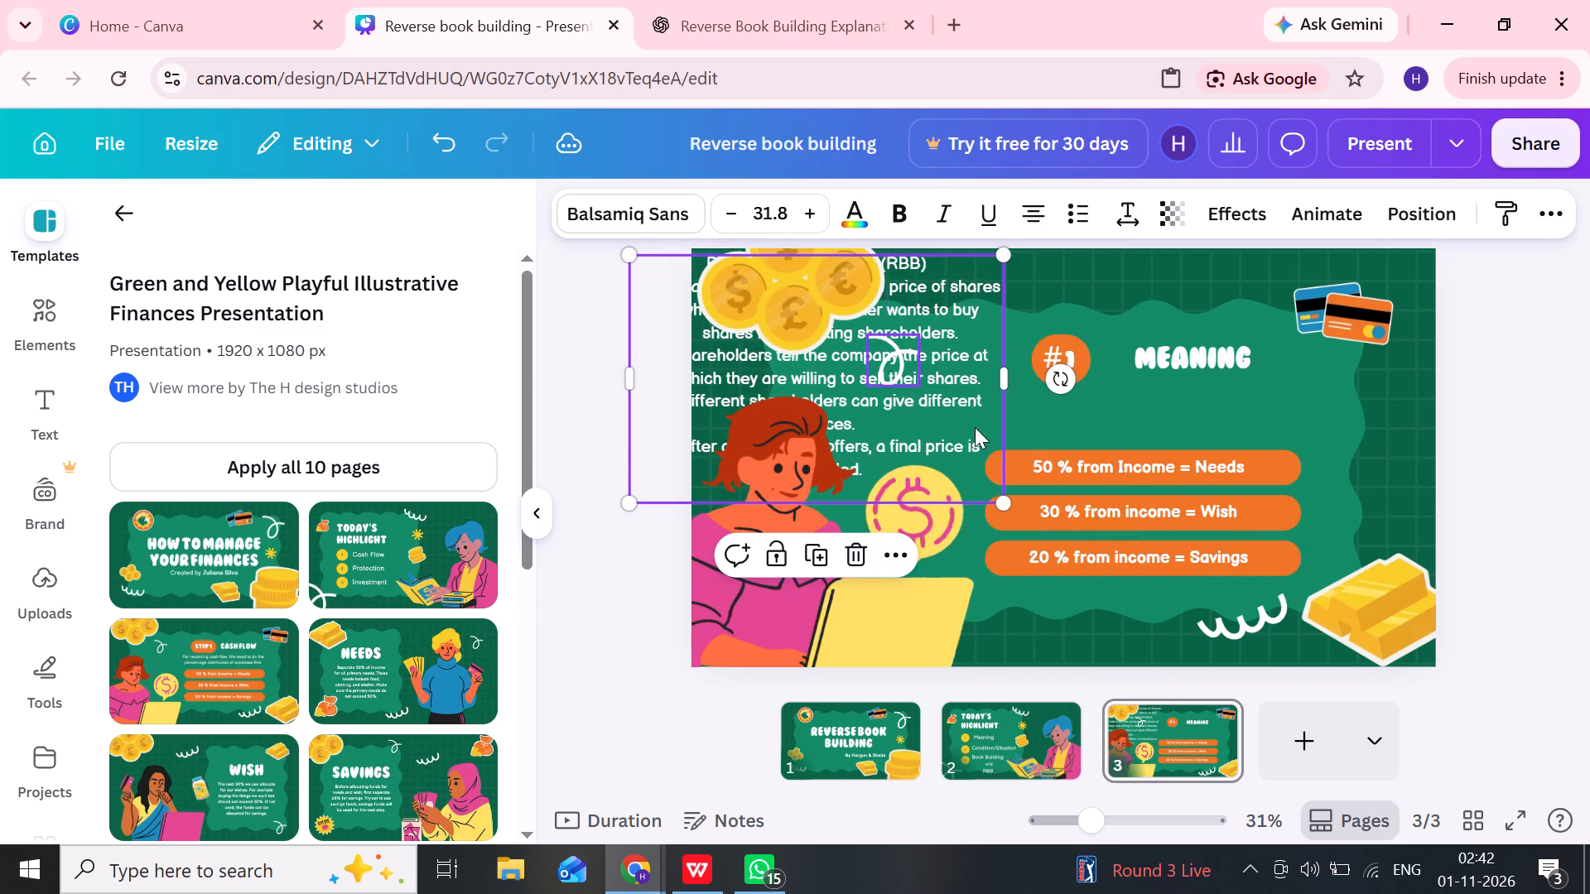
Replace the "50 % from Income = Needs" text in the first orange bar with the copied reverse book building text.
{"action": "double_click", "coordinate": [1125, 461]}
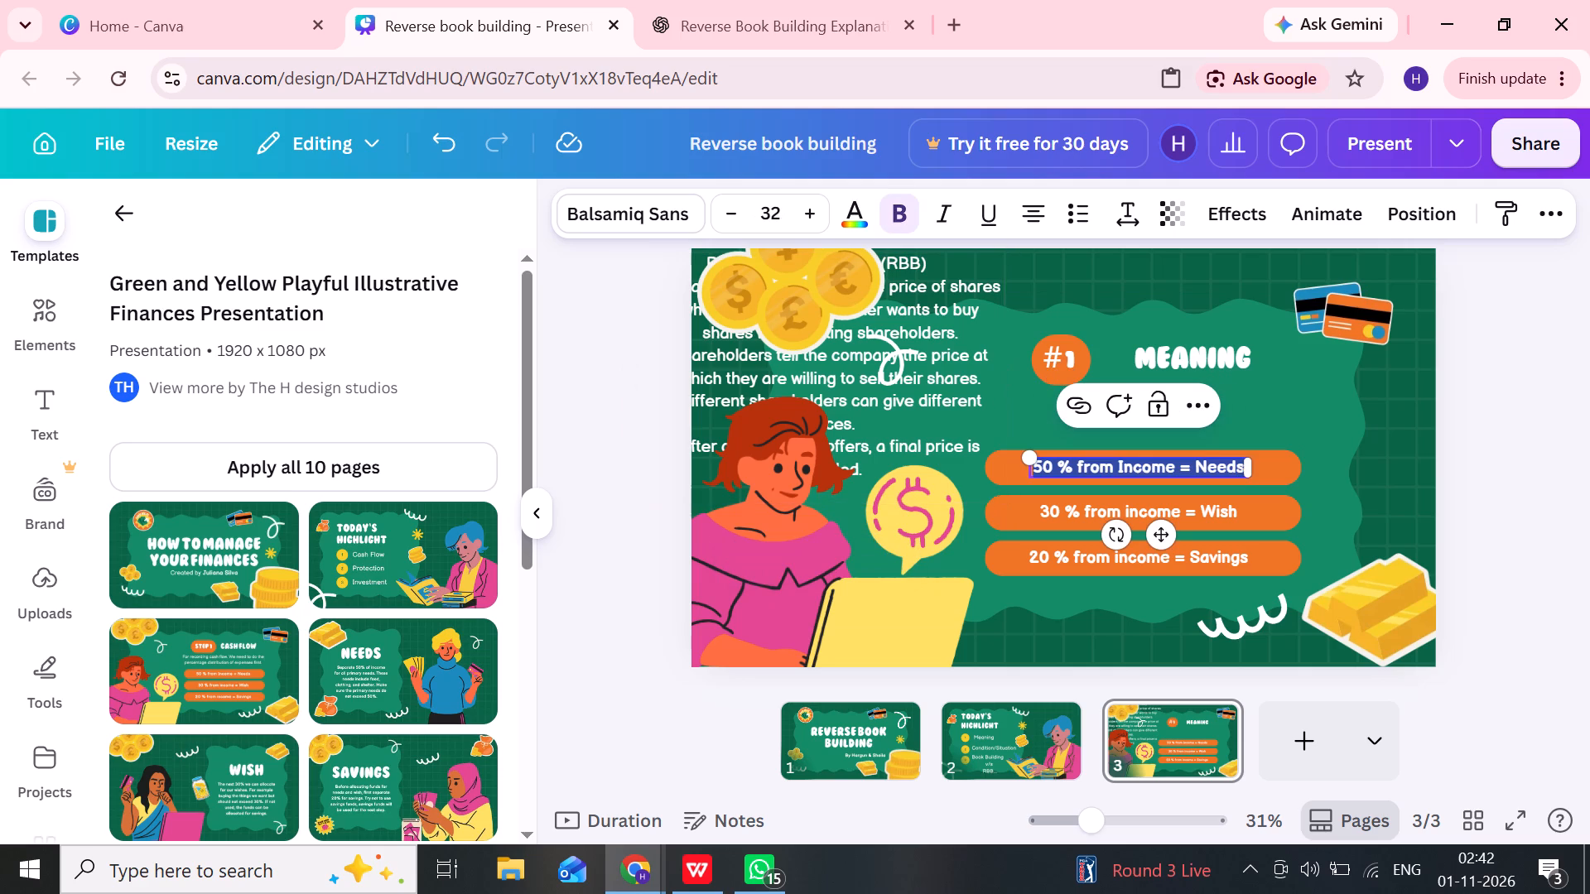
{"action": "key", "text": "BackSpace"}
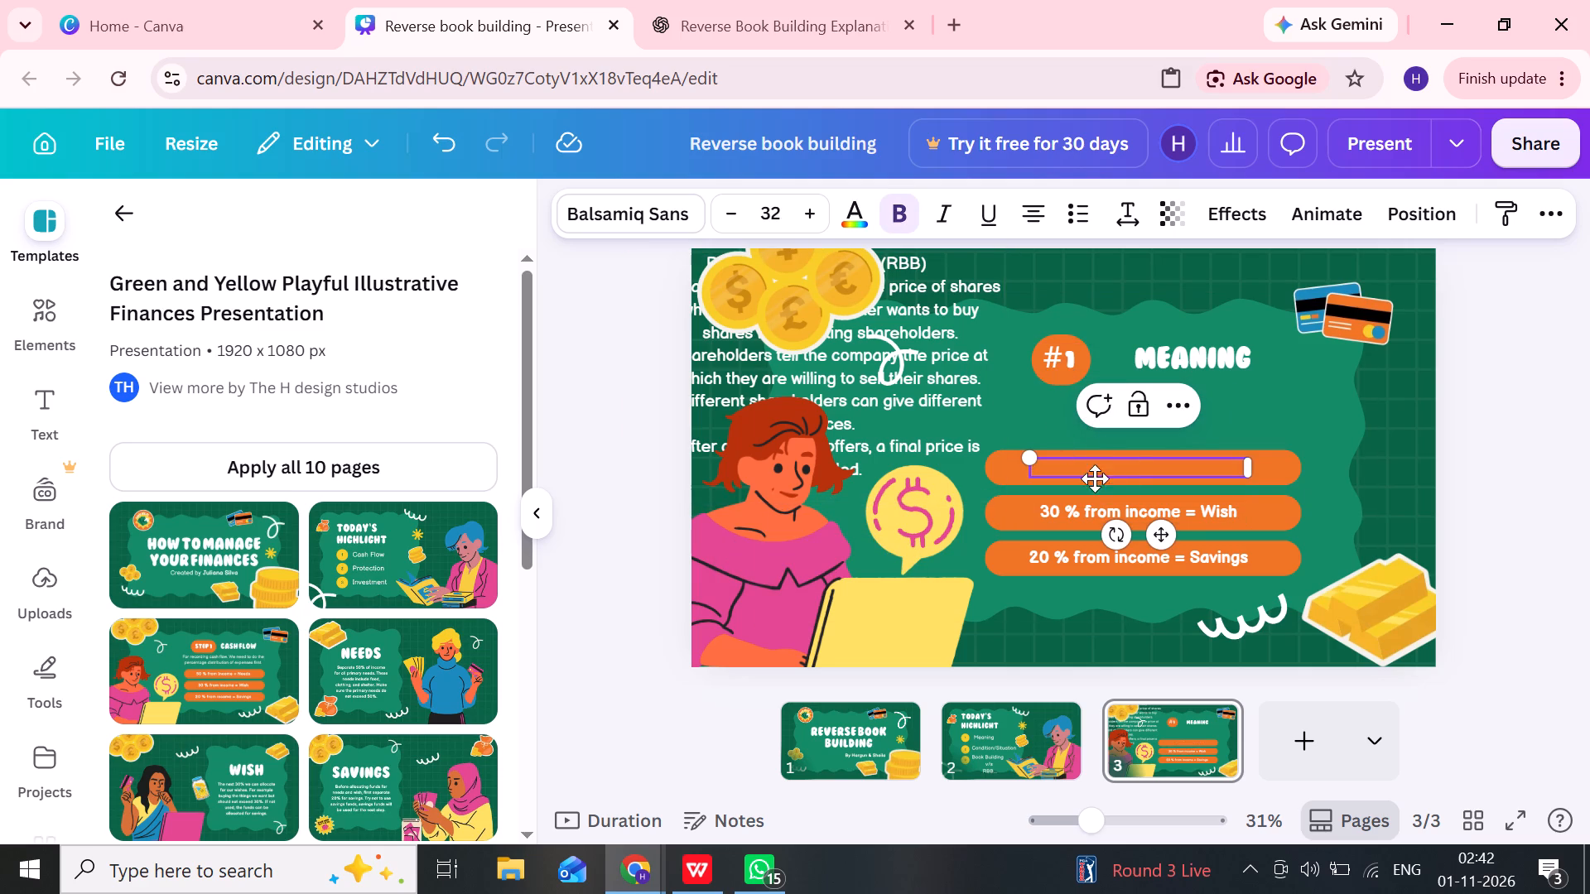
{"action": "key", "text": "ctrl+v"}
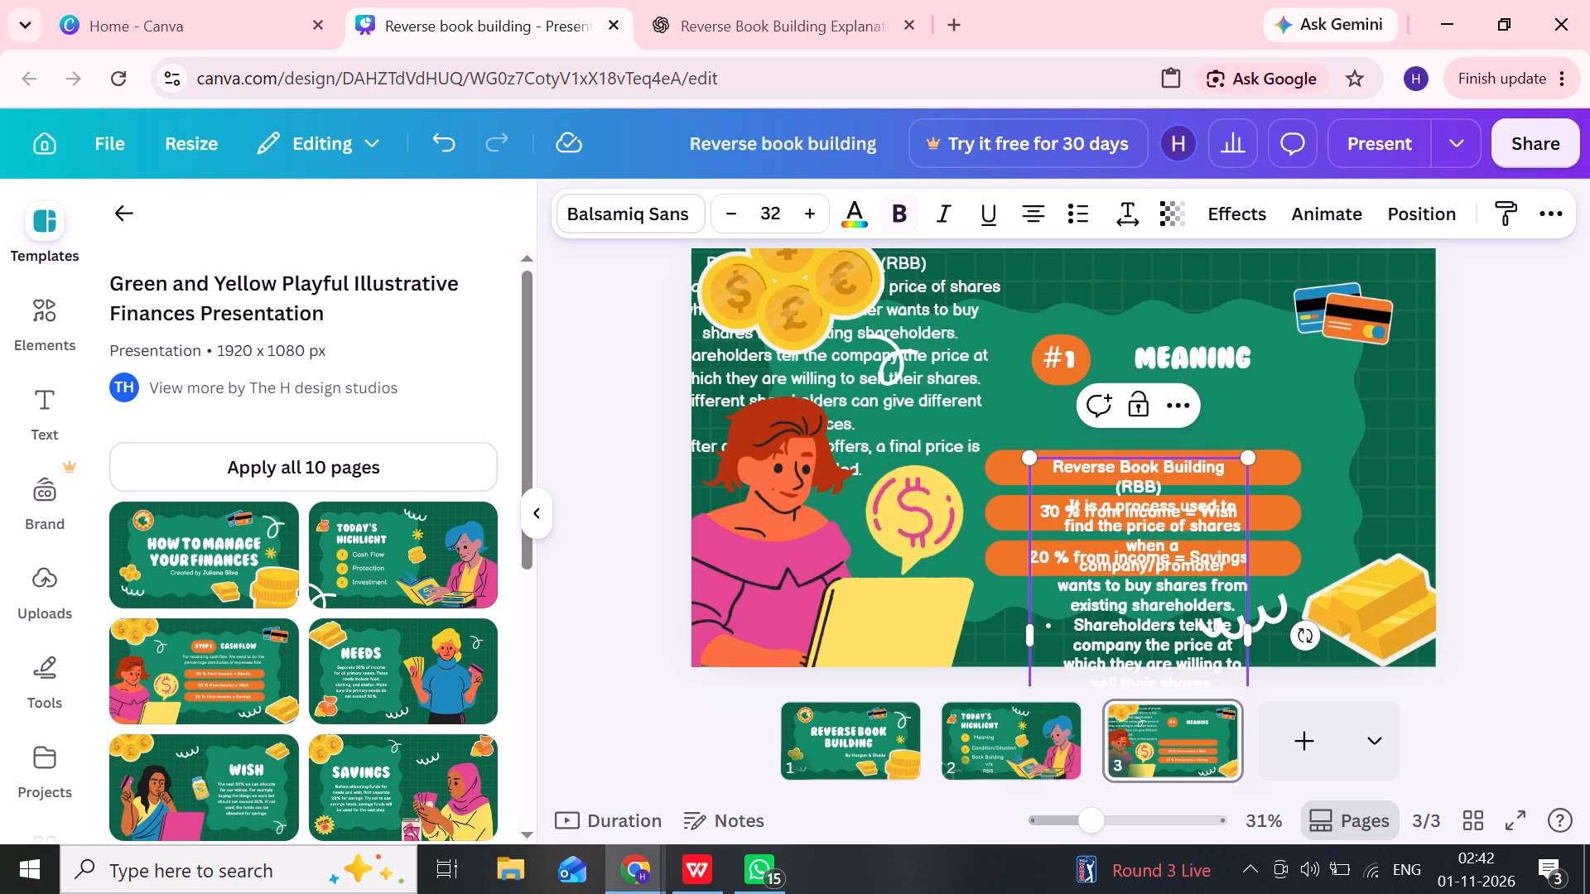
Delete the "Reverse Book Building (RBB)" title from the text pasted in the first orange bar.
{"action": "left_click_drag", "start_coordinate": [1044, 464], "coordinate": [1048, 466]}
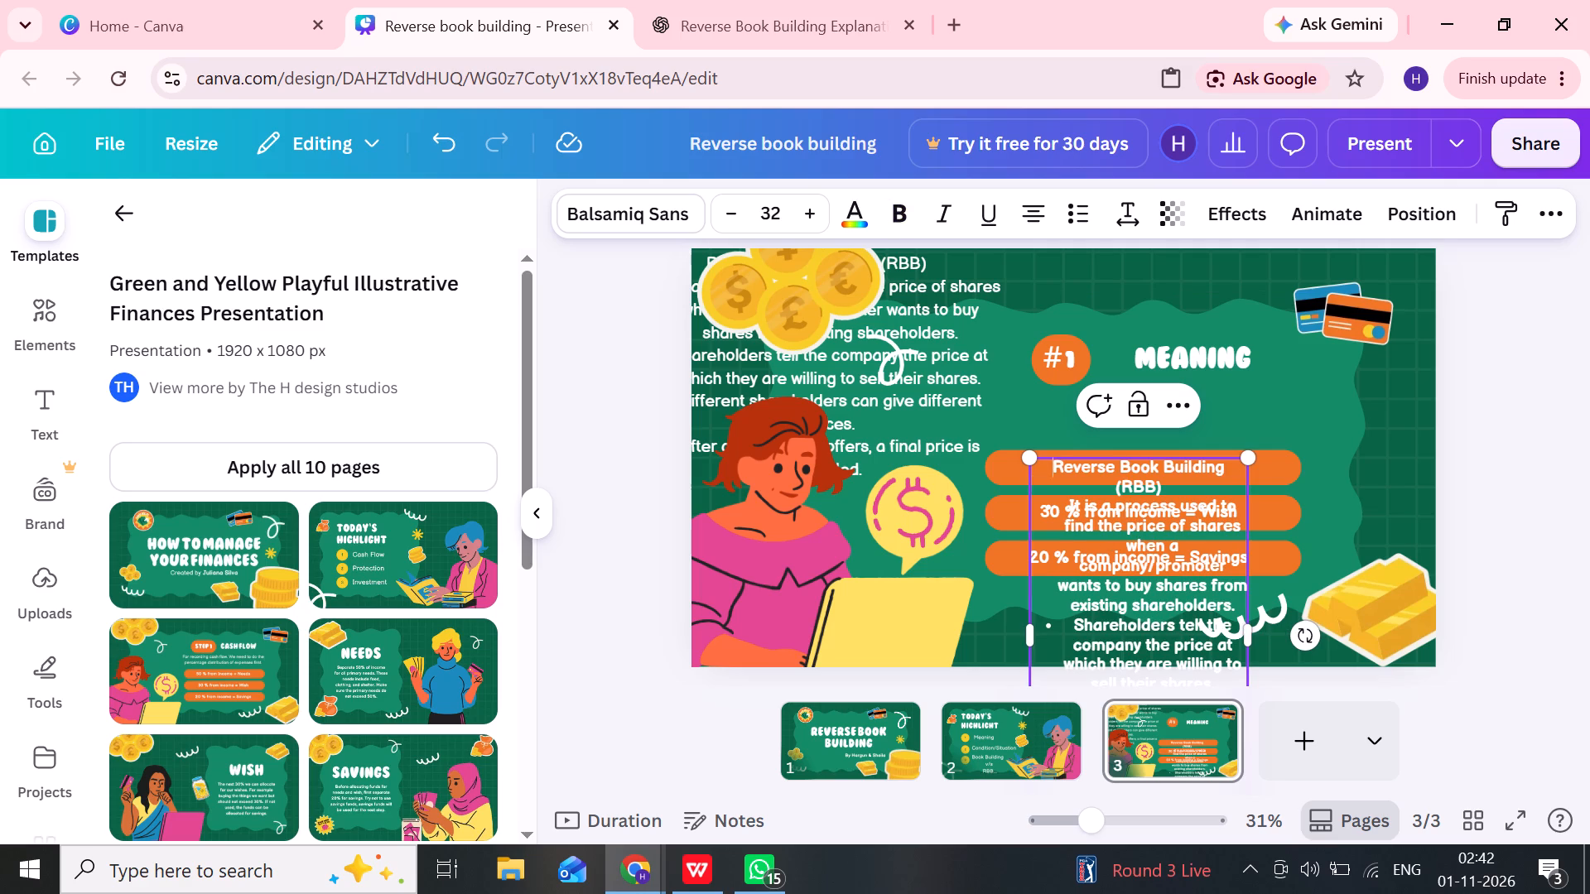
{"action": "left_click_drag", "start_coordinate": [1048, 466], "coordinate": [1115, 479]}
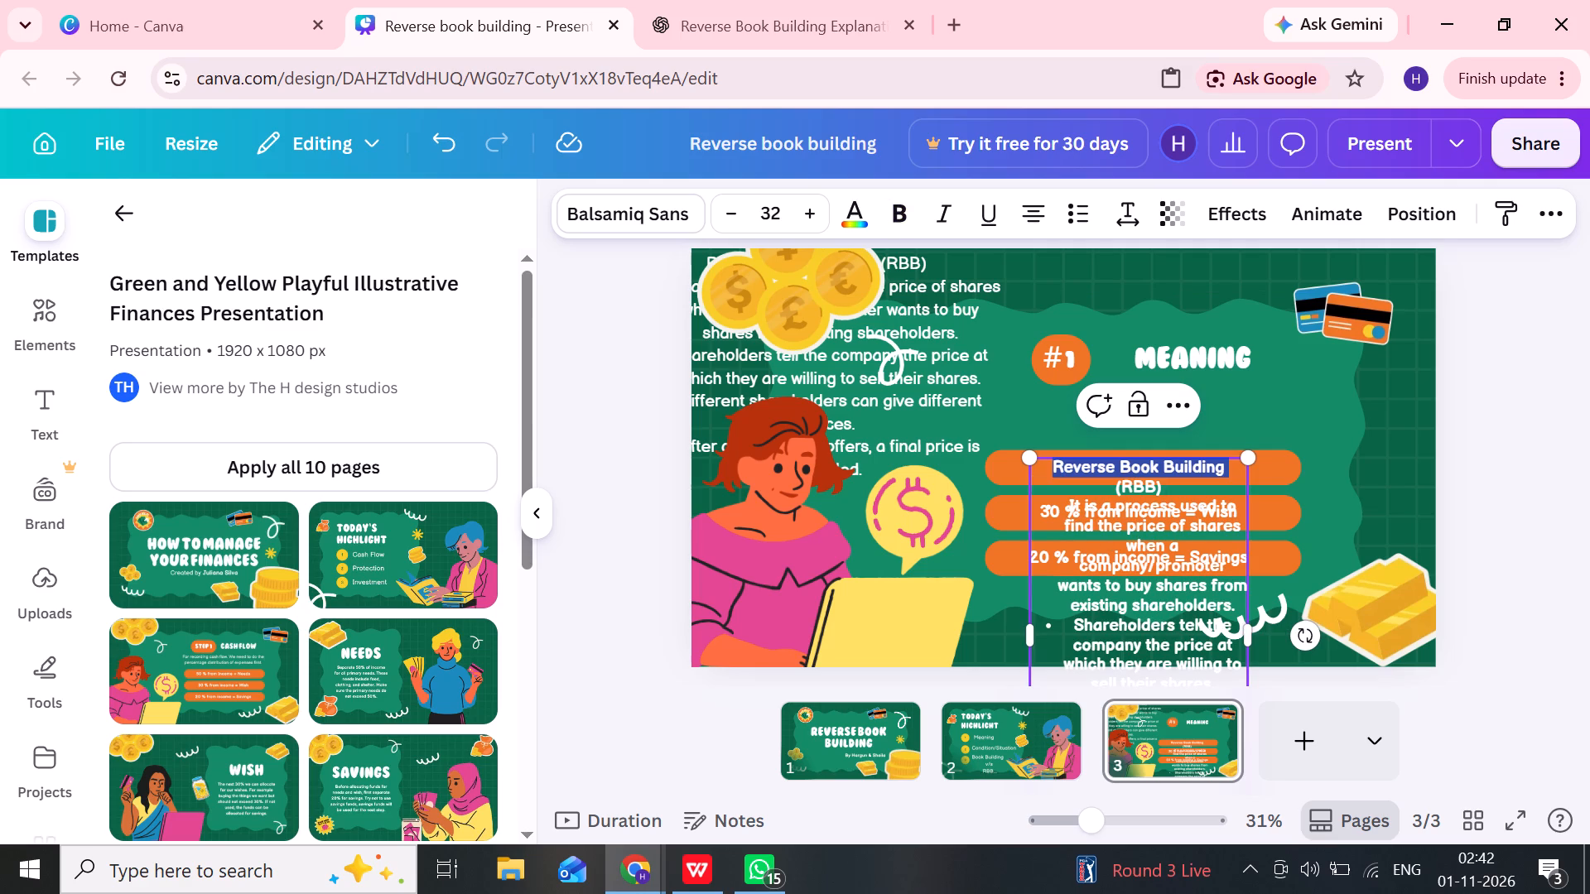
{"action": "left_click_drag", "start_coordinate": [1115, 479], "coordinate": [1177, 479]}
{"action": "key", "text": "BackSpace"}
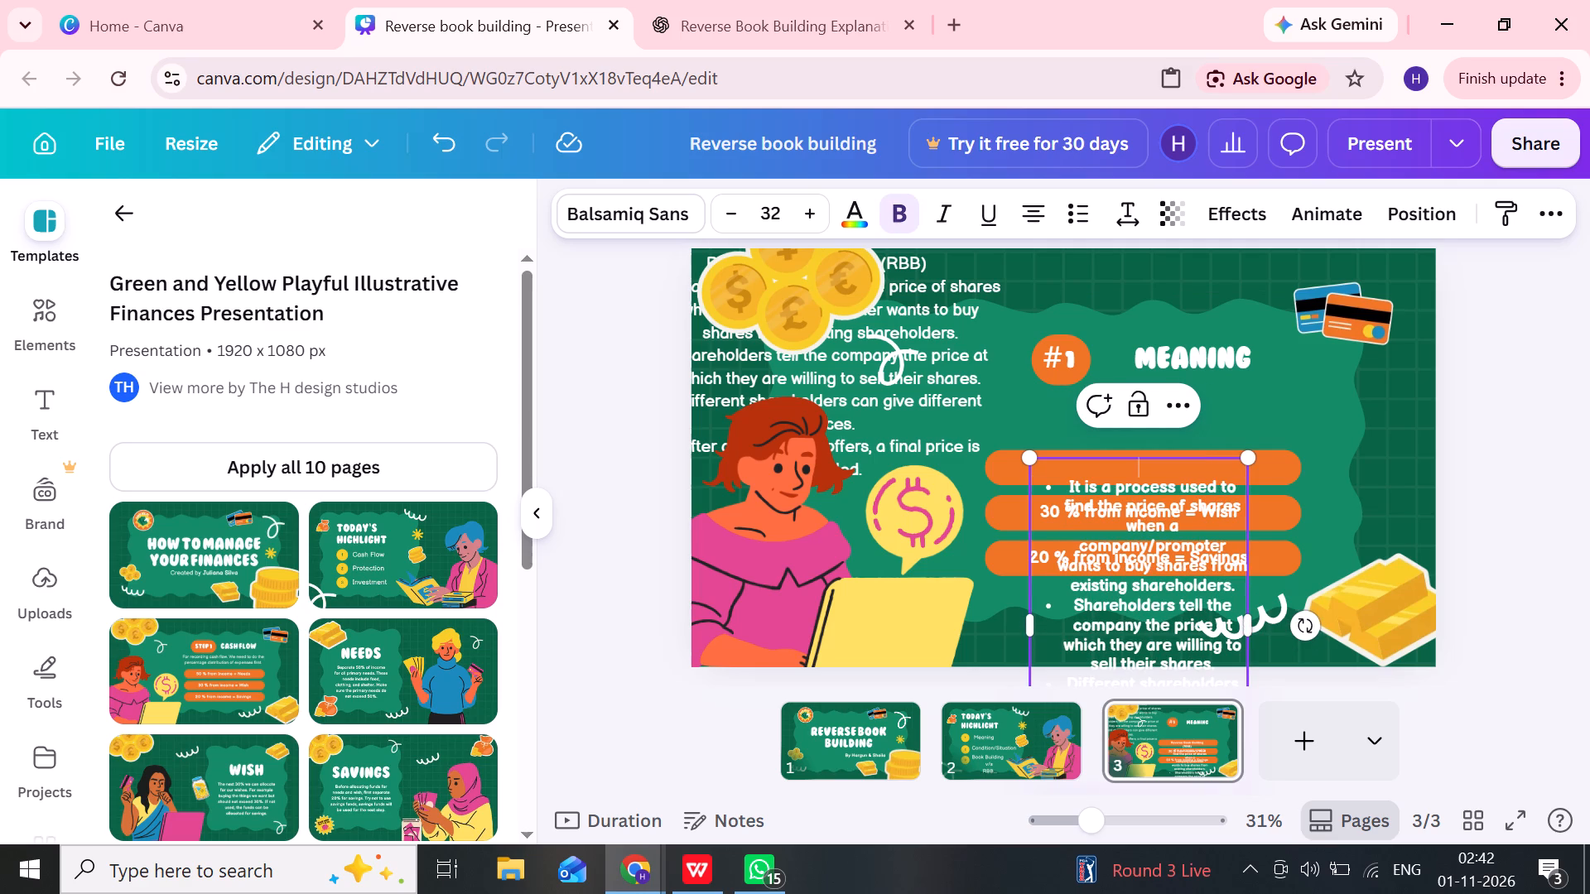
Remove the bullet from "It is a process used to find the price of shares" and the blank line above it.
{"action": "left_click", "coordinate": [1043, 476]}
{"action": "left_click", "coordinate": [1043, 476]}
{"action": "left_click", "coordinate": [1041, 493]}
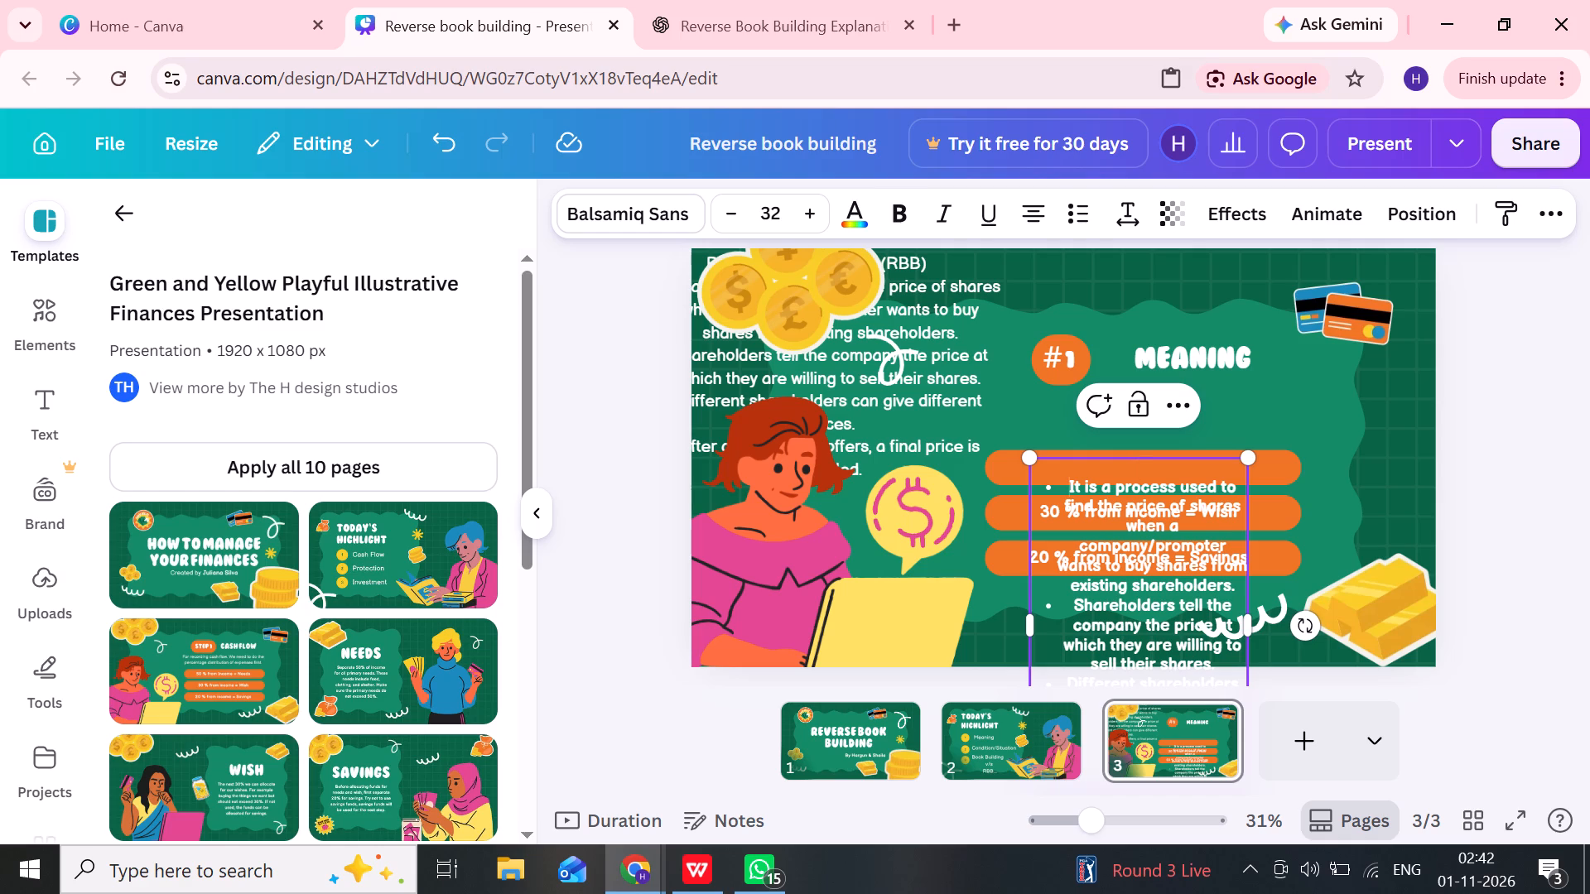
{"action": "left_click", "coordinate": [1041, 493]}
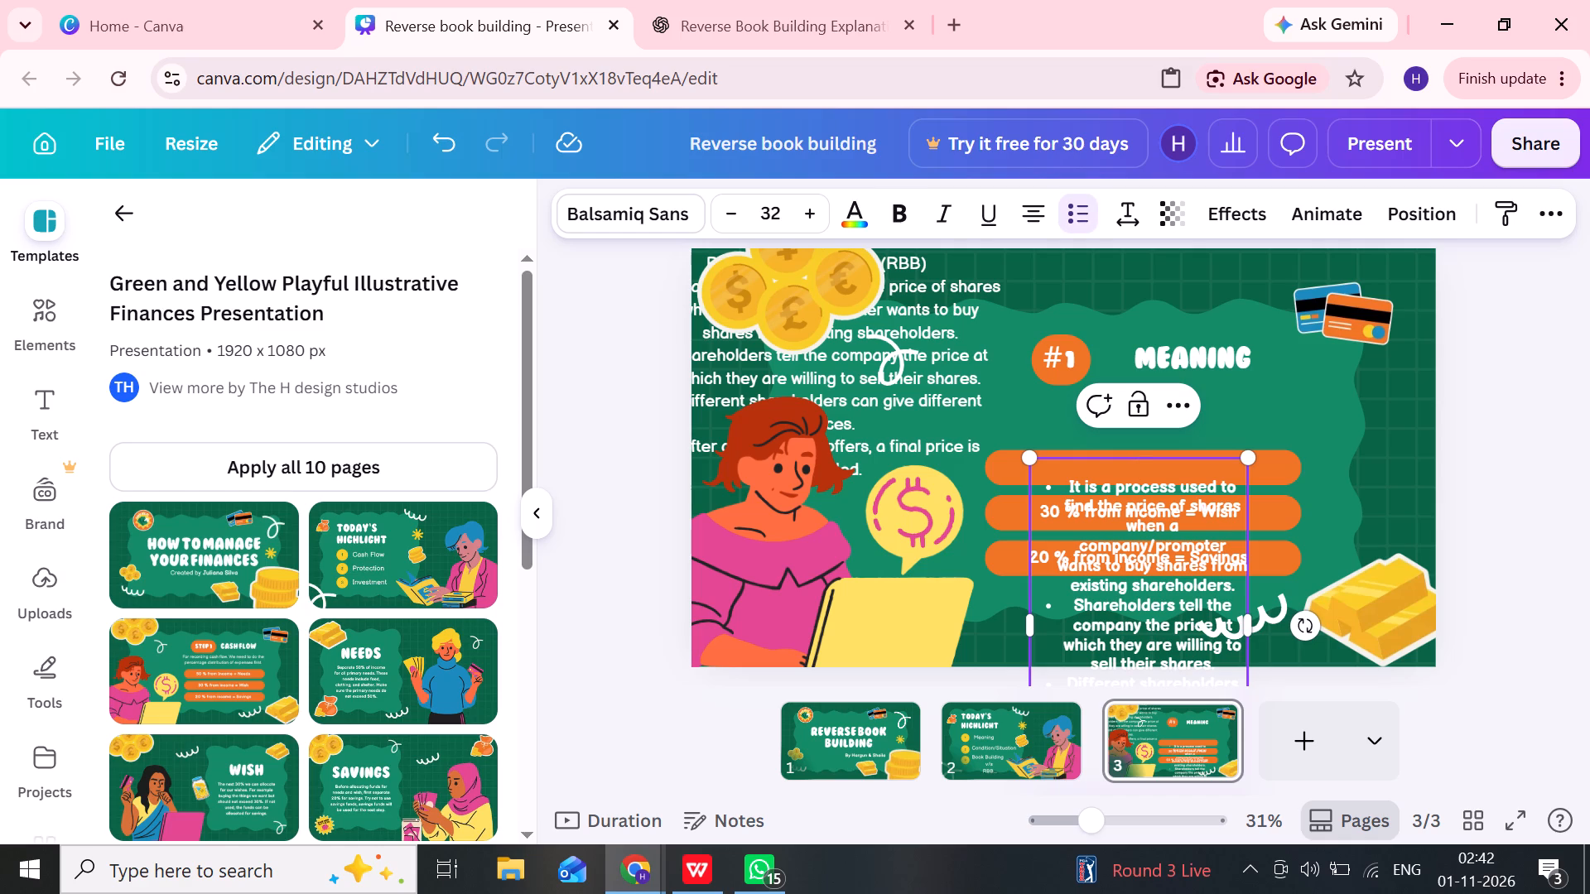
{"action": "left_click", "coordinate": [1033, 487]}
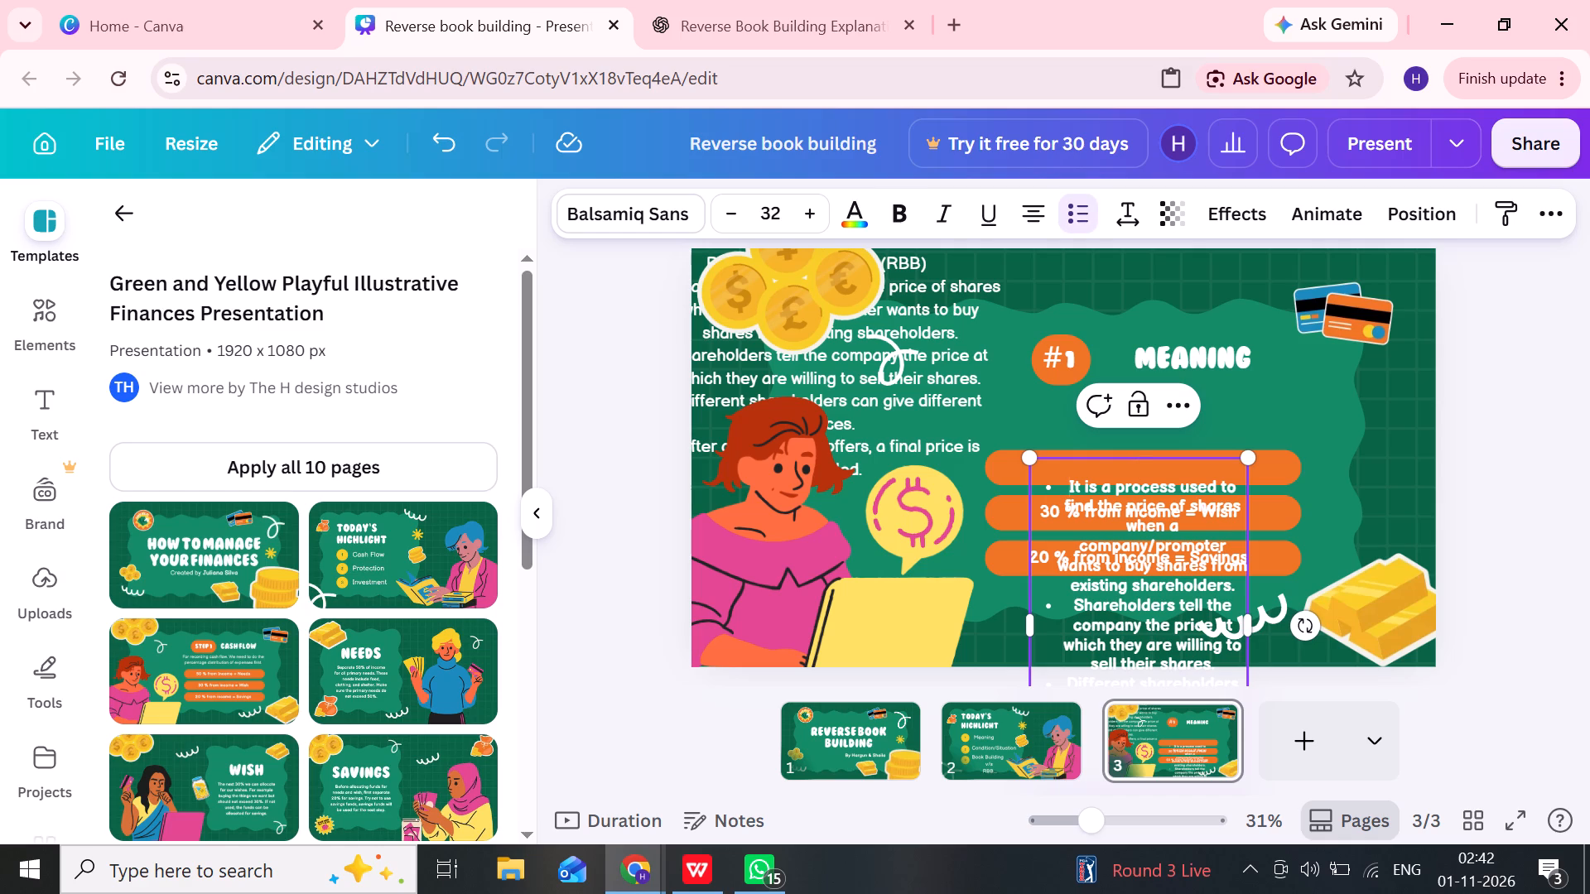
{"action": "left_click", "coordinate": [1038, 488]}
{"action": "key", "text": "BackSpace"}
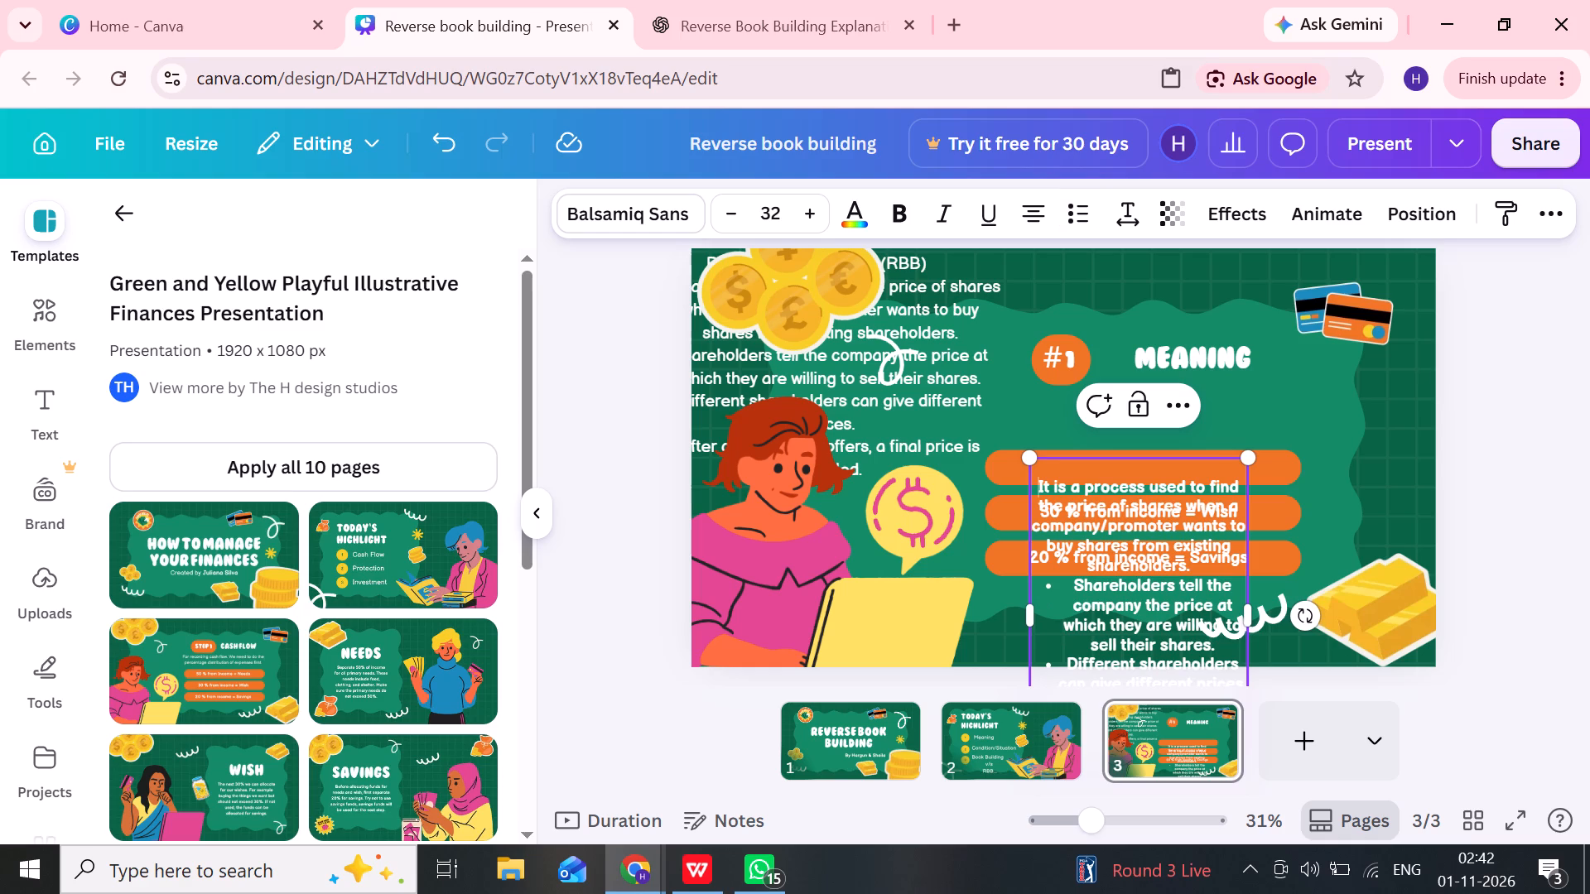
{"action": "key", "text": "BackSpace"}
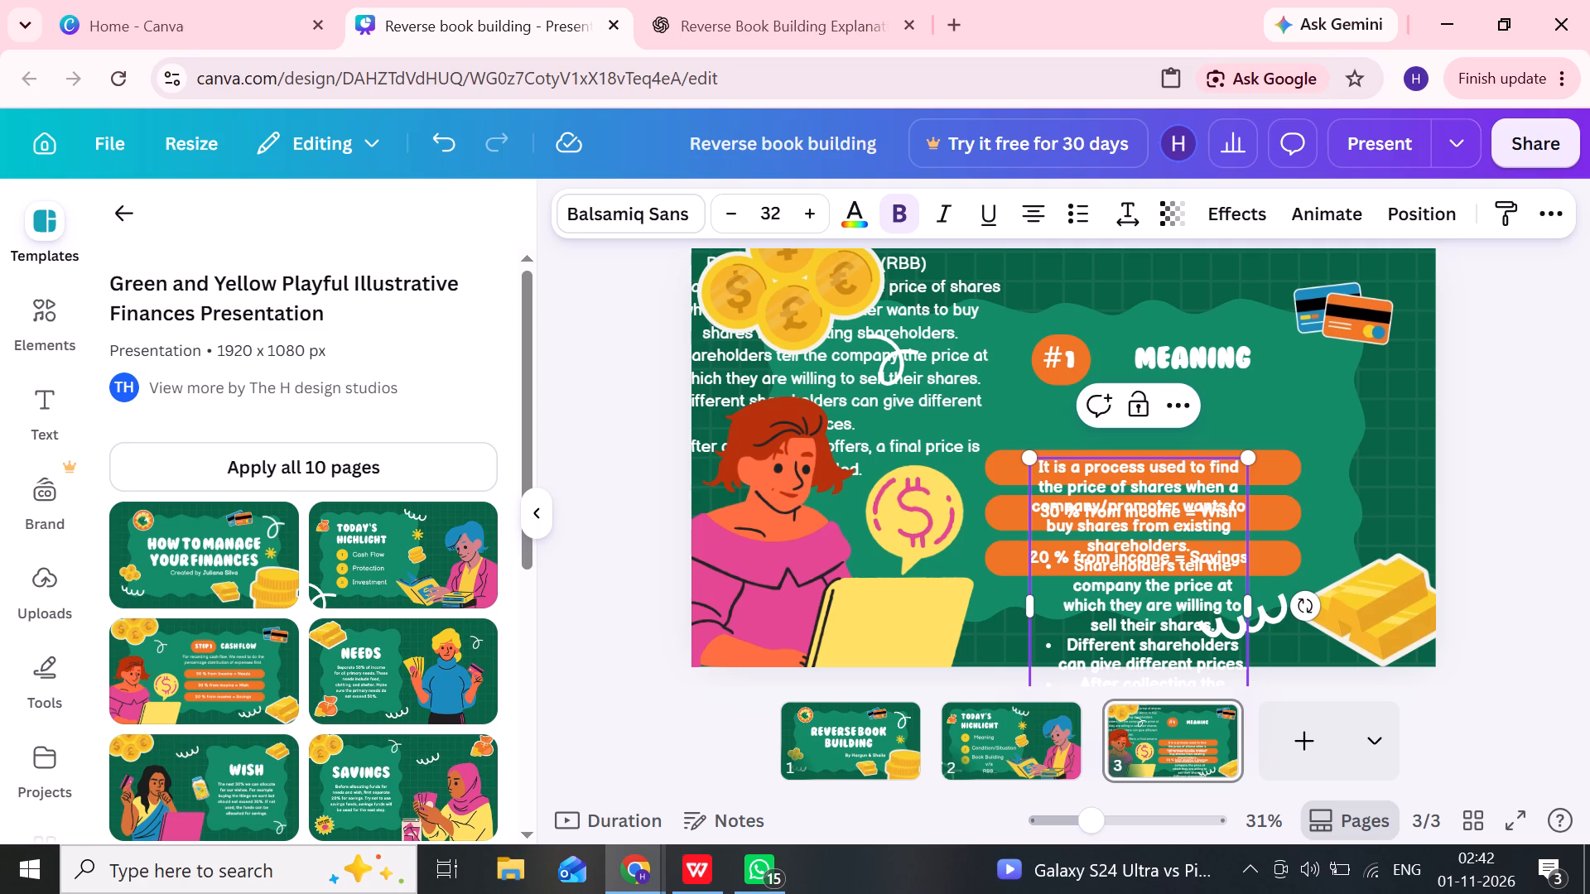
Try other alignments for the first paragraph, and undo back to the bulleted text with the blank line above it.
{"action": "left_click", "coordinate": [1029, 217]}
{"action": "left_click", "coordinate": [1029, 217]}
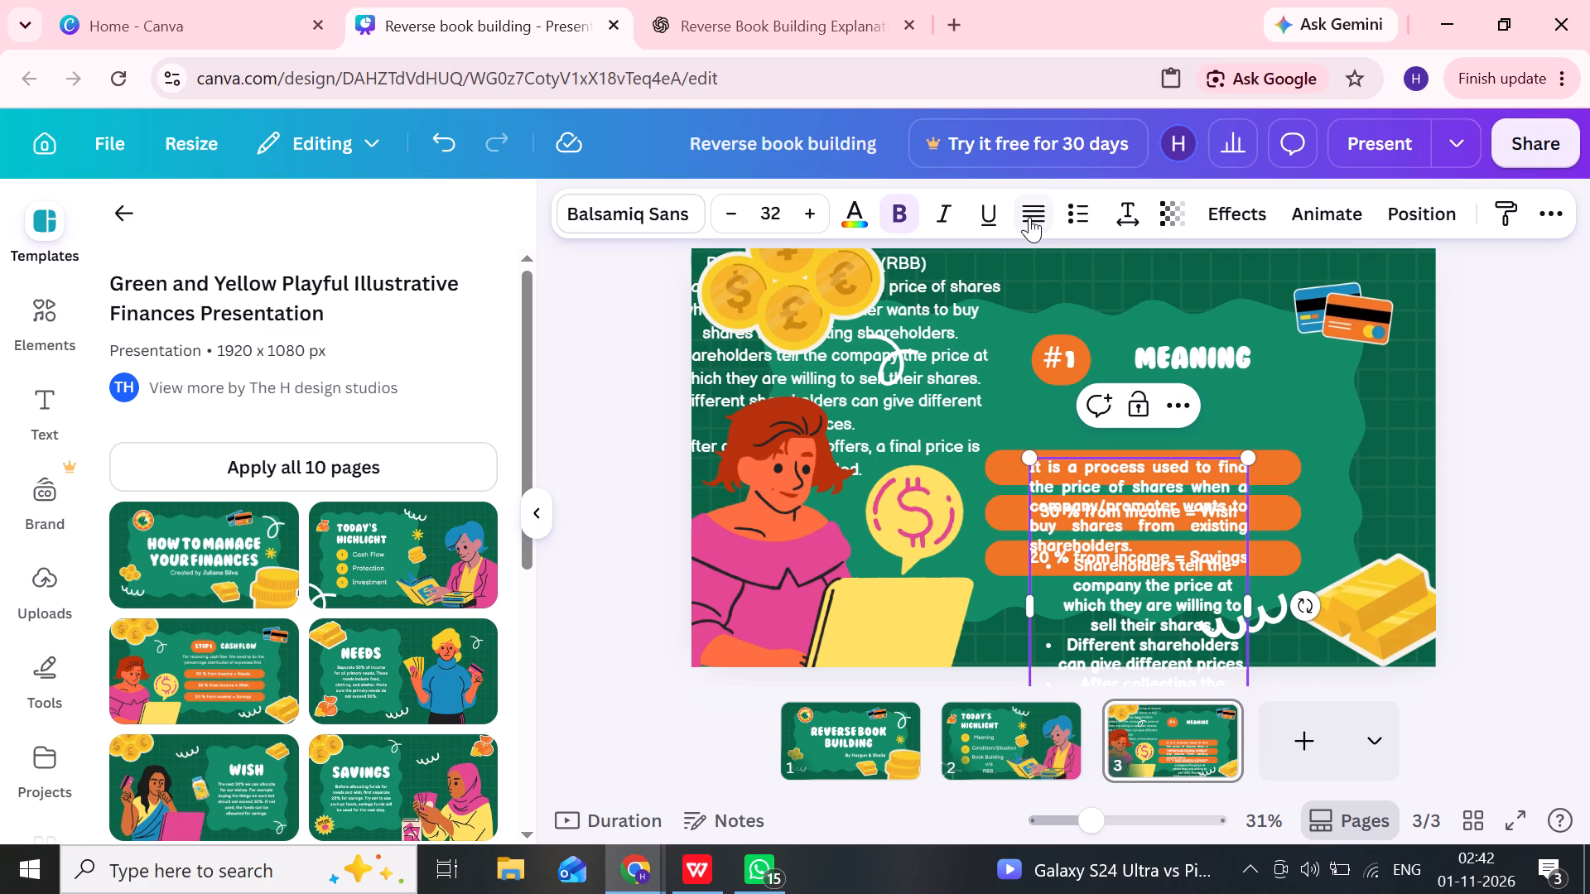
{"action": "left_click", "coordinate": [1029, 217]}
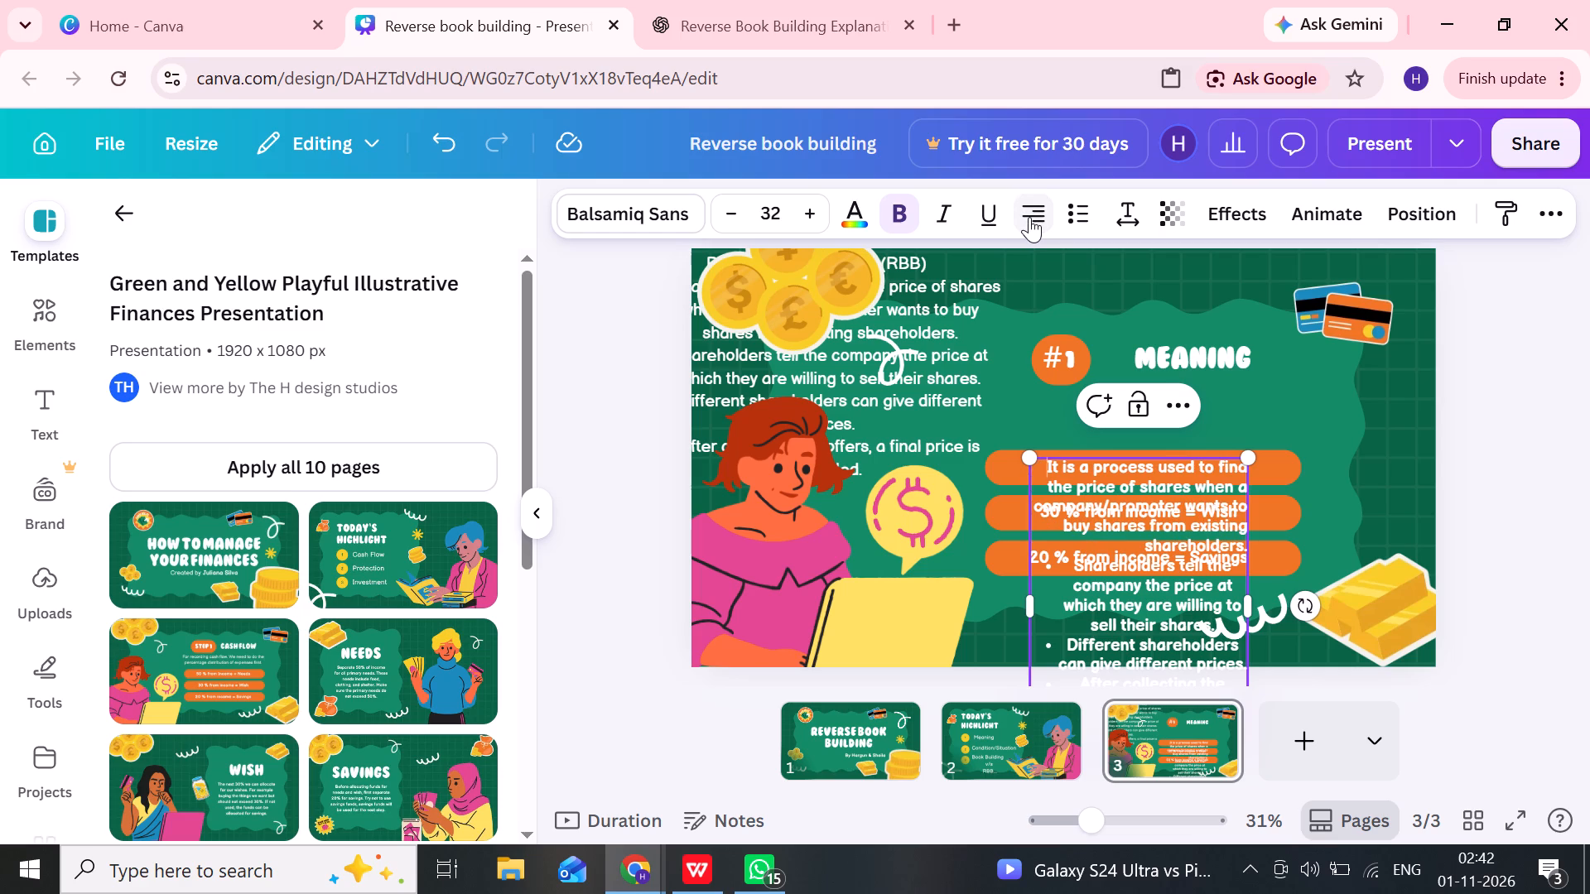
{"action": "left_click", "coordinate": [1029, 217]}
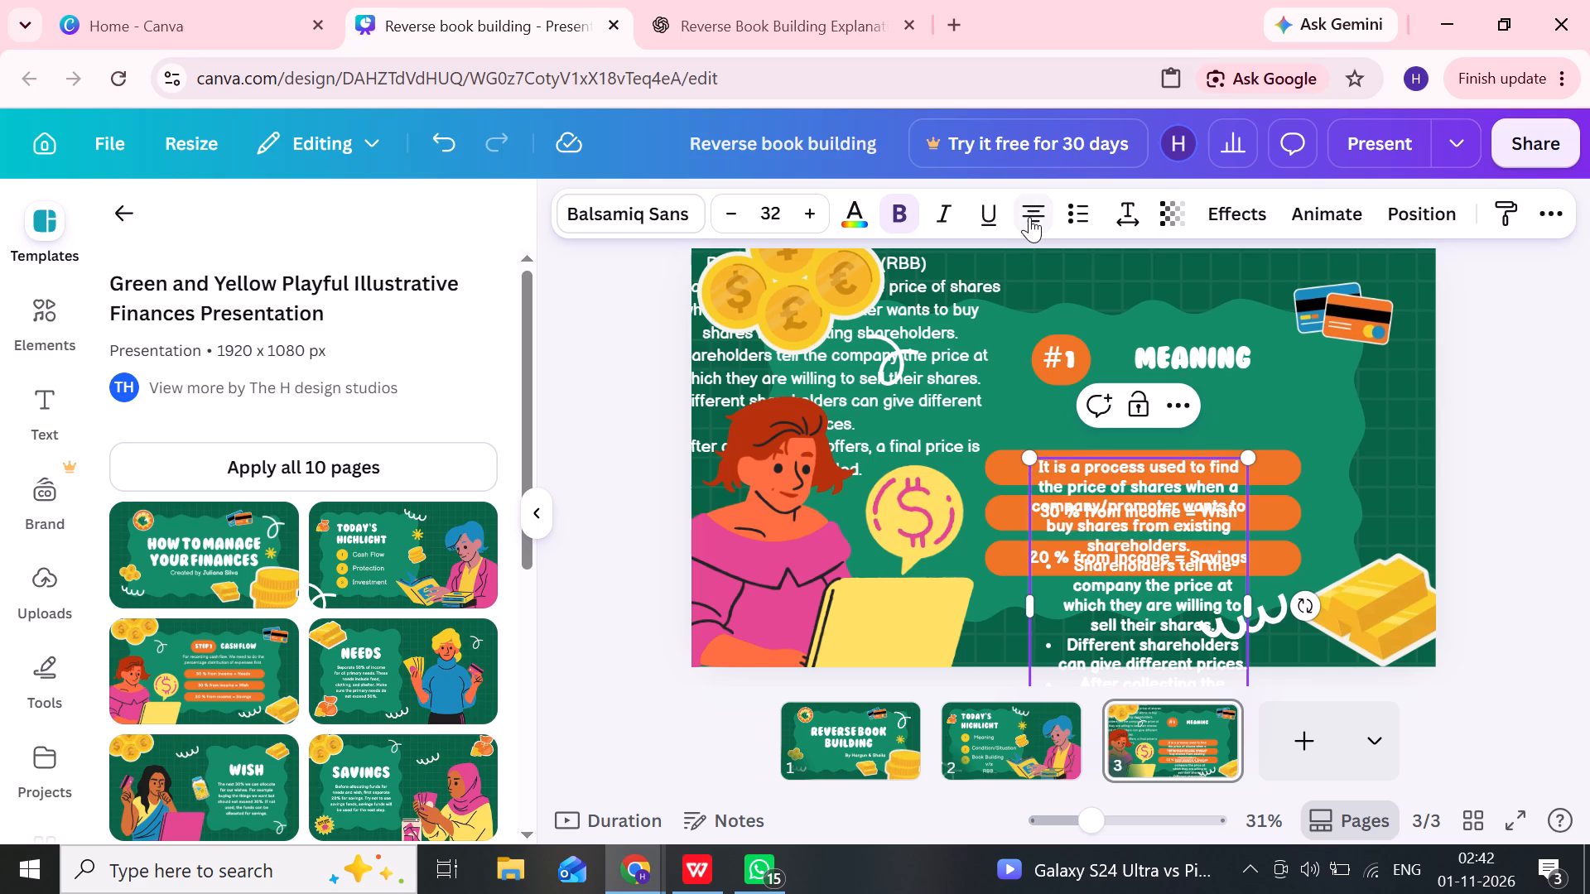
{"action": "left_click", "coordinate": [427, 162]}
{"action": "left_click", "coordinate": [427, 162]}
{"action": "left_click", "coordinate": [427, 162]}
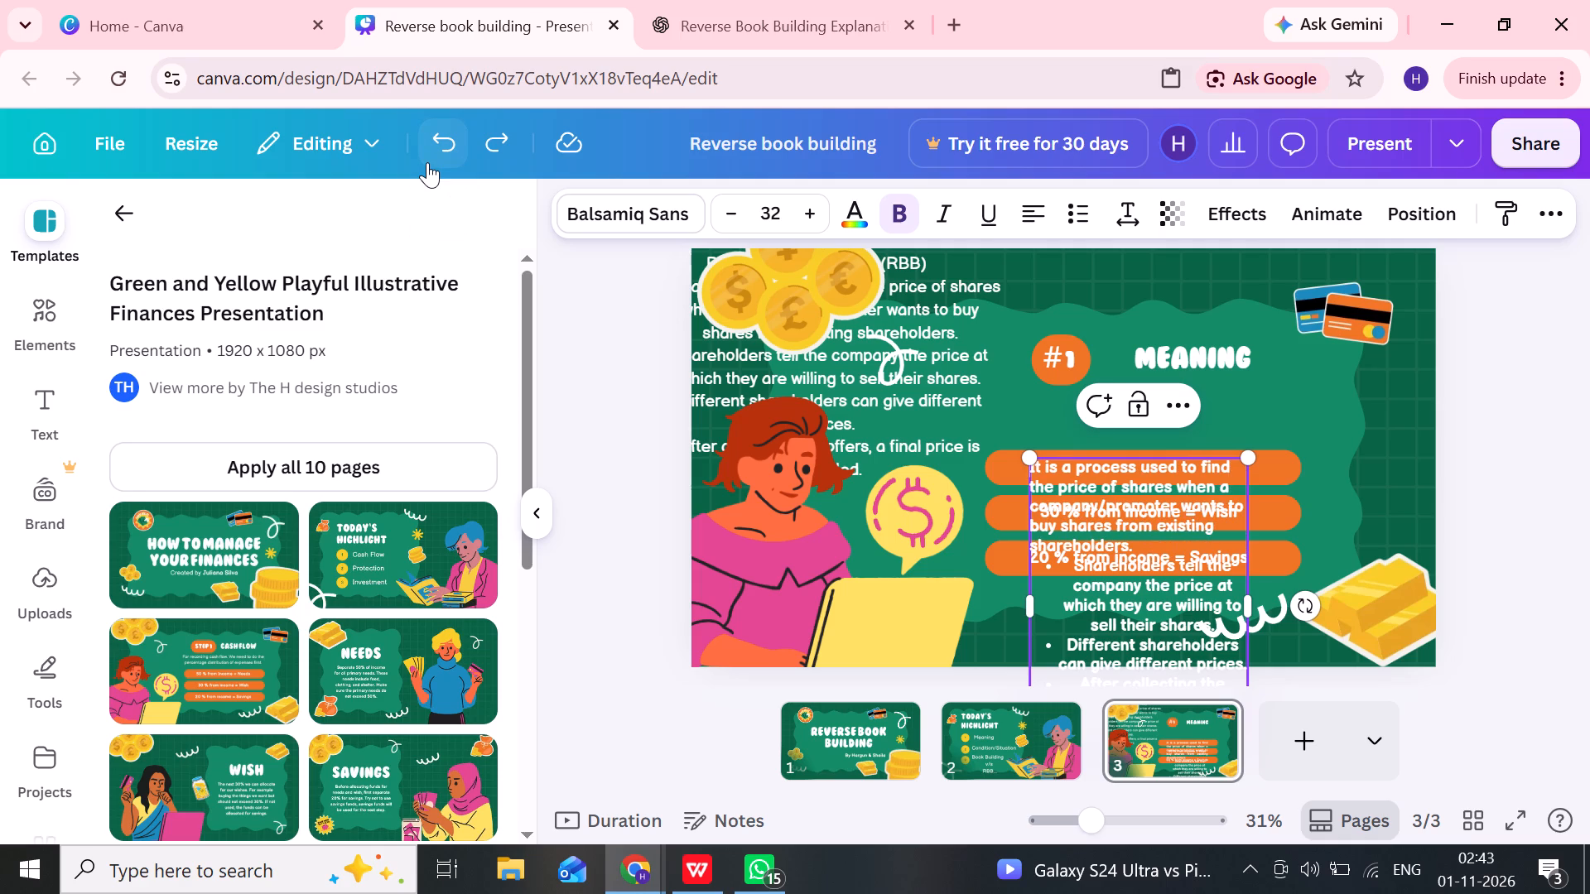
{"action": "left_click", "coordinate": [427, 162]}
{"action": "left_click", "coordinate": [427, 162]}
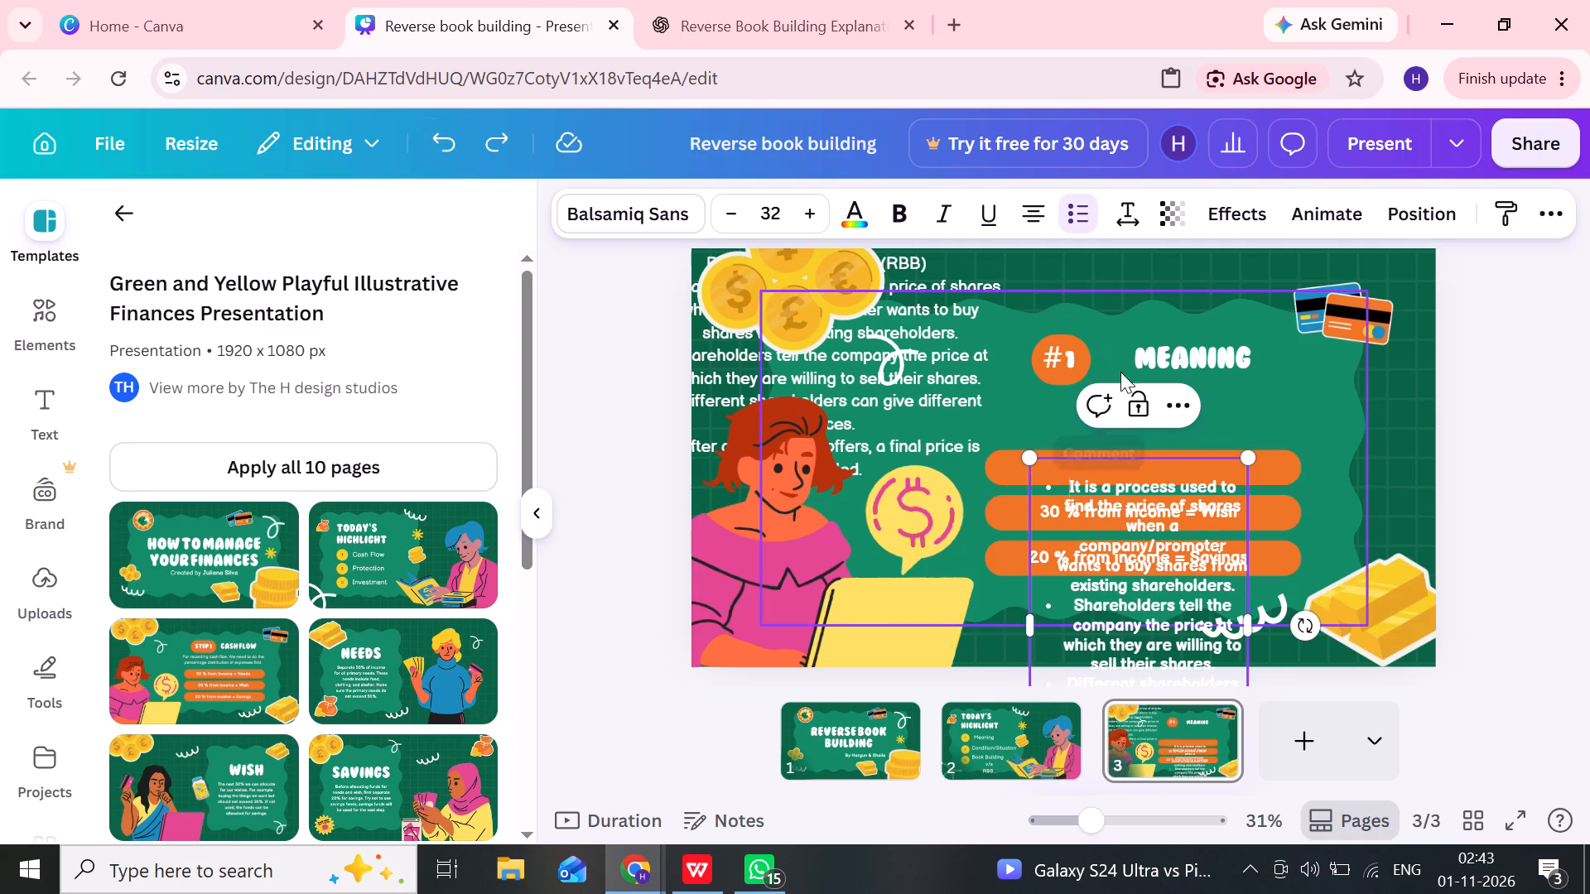
Move "It is a process used to find the price of shares" up into the first orange bar as a bulleted line.
{"action": "left_click", "coordinate": [1069, 479]}
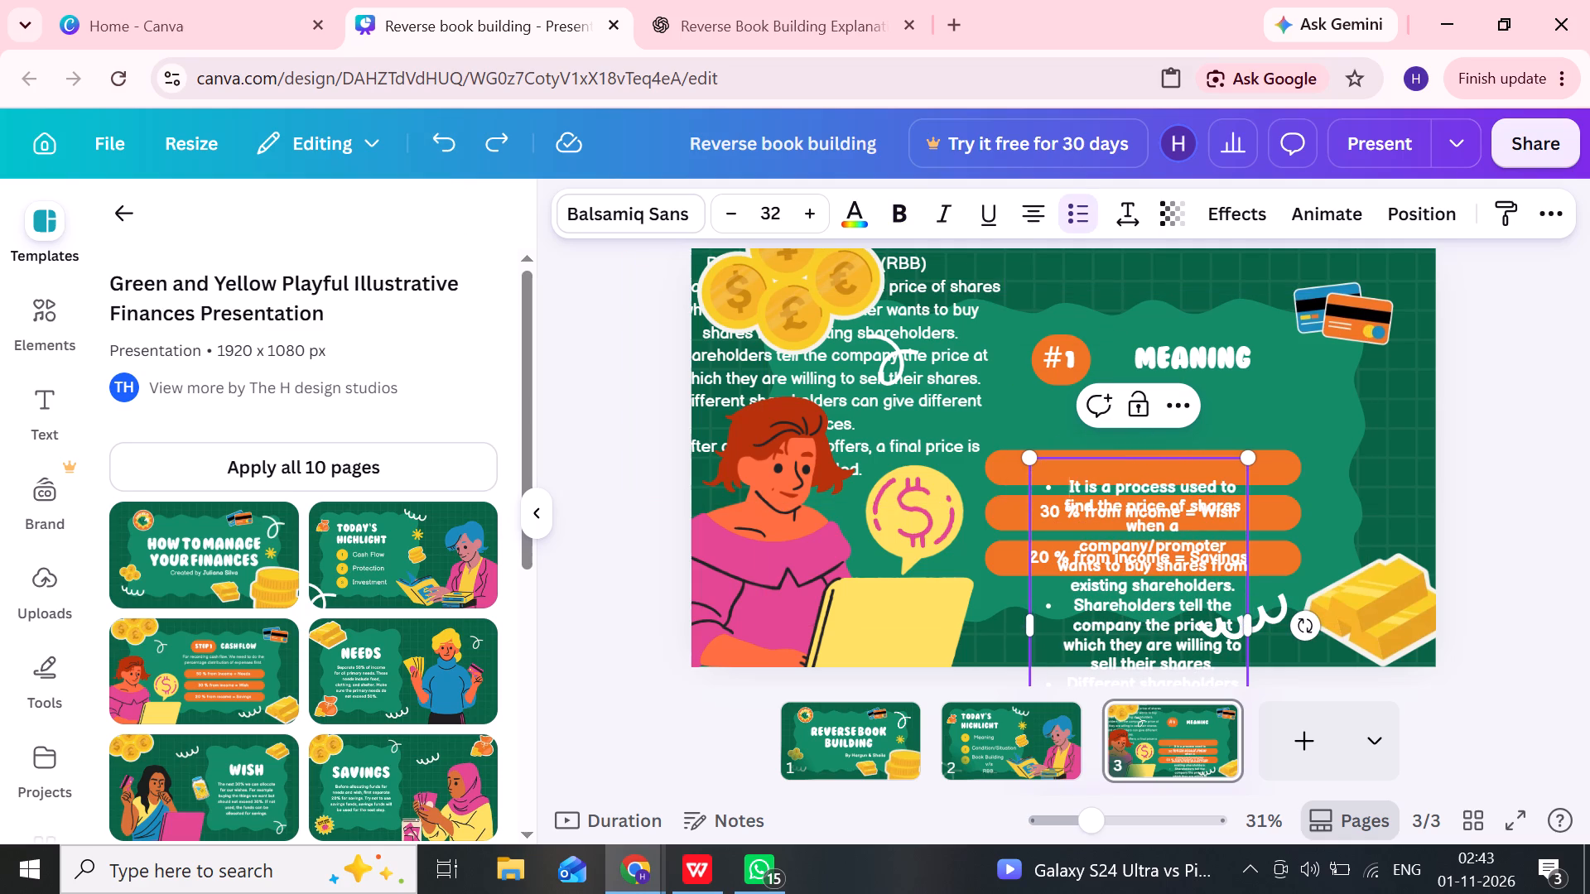
{"action": "key", "text": "BackSpace"}
{"action": "key", "text": "BackSpace"}
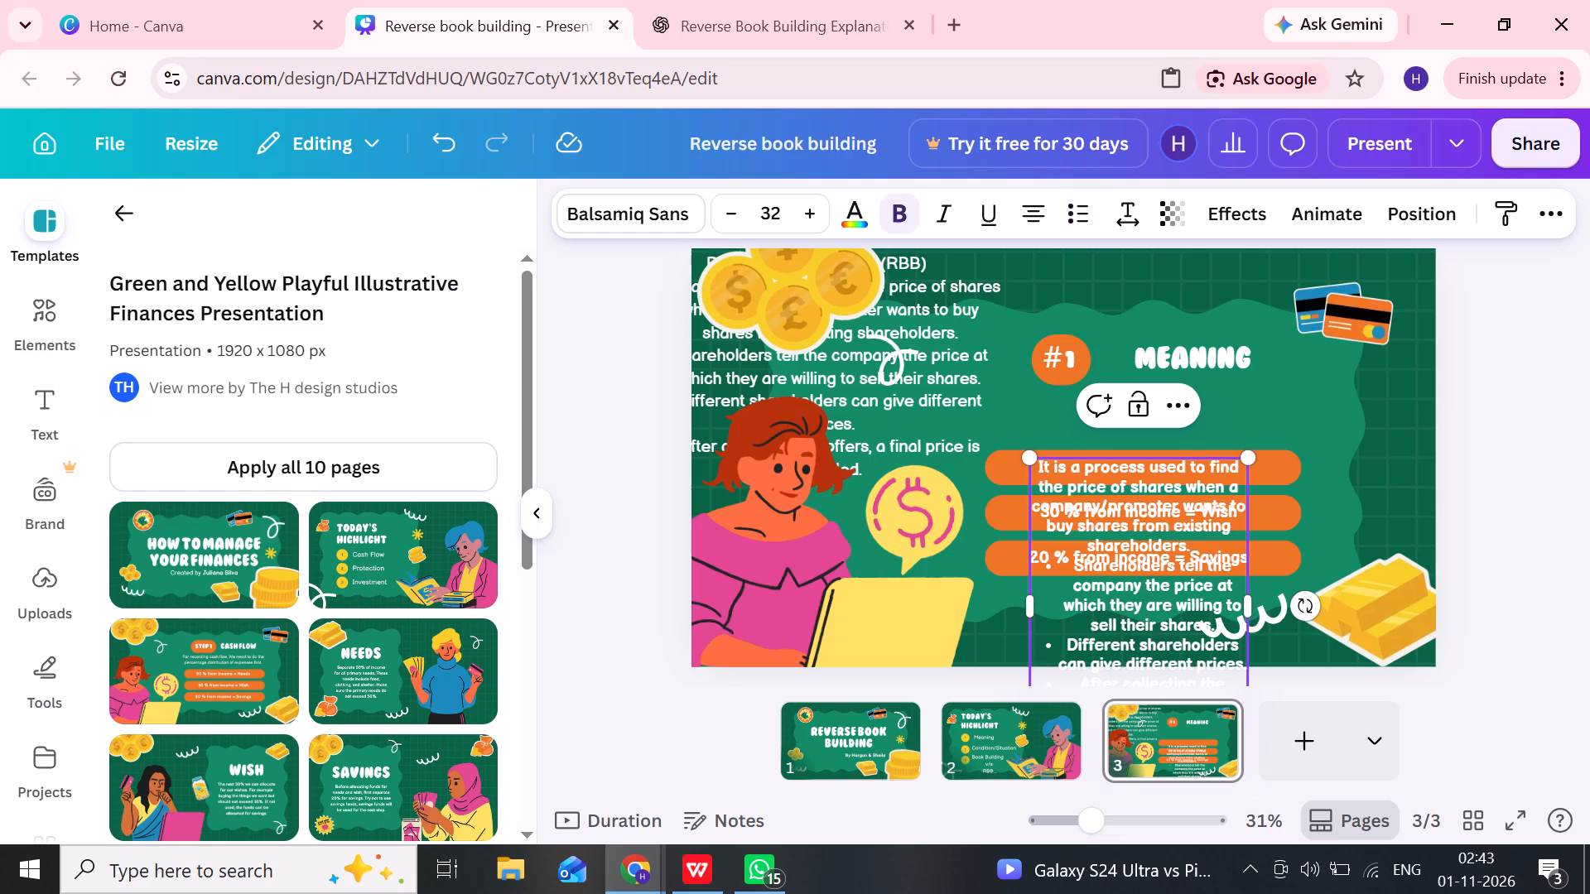
{"action": "left_click", "coordinate": [1076, 216]}
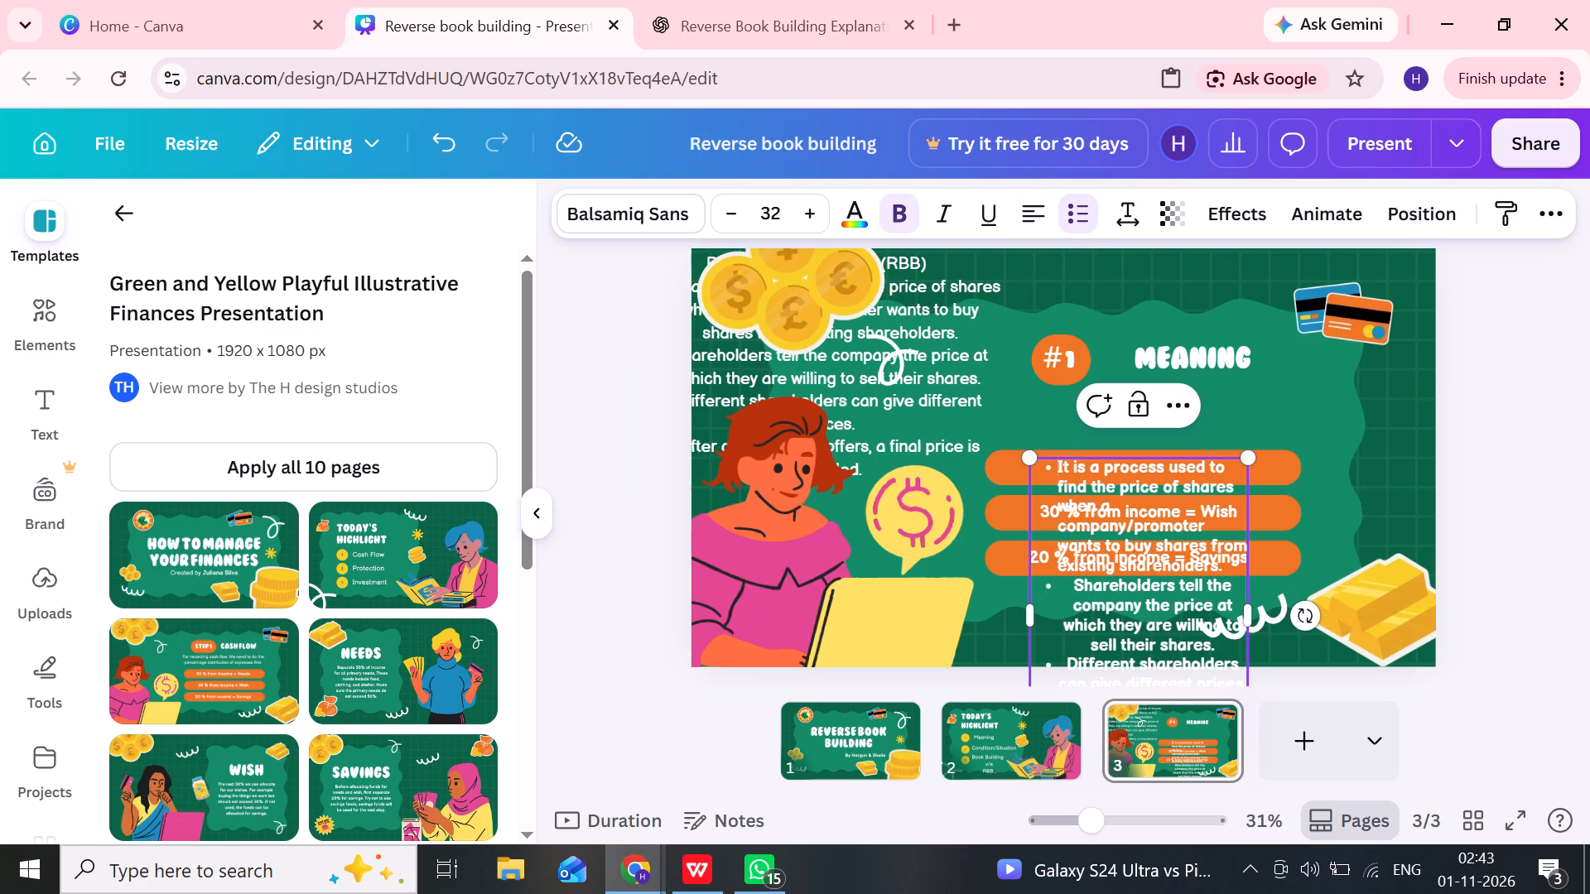
Cut the text in the first orange bar down to its first point, ending at "existing shareholder".
{"action": "left_click_drag", "start_coordinate": [1042, 581], "coordinate": [1199, 822]}
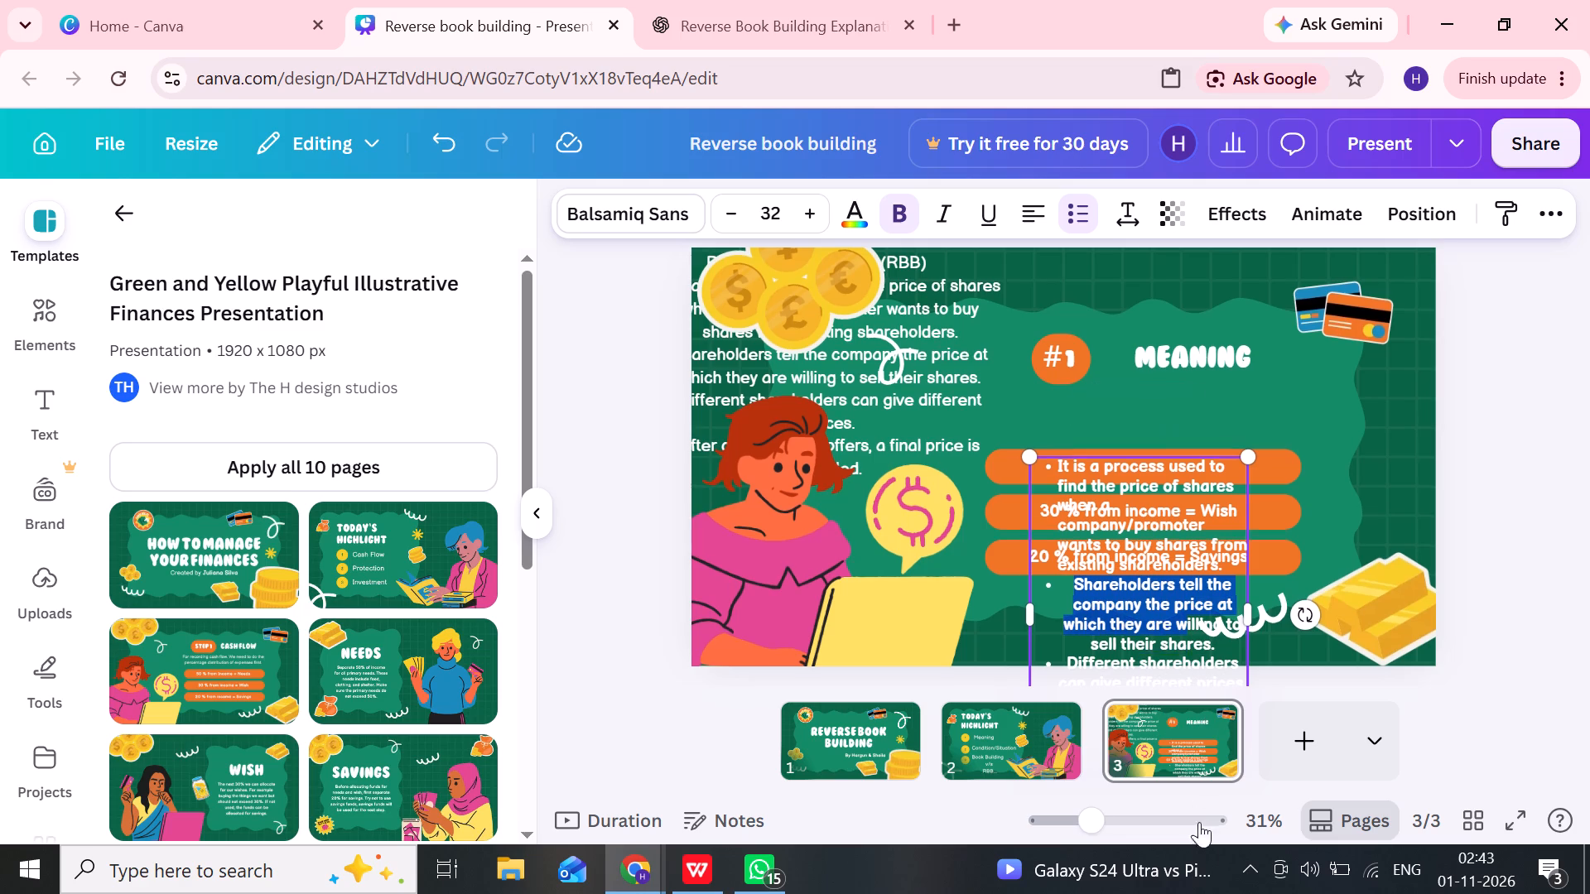
{"action": "left_click_drag", "start_coordinate": [1199, 822], "coordinate": [1216, 838]}
{"action": "key", "text": "BackSpace"}
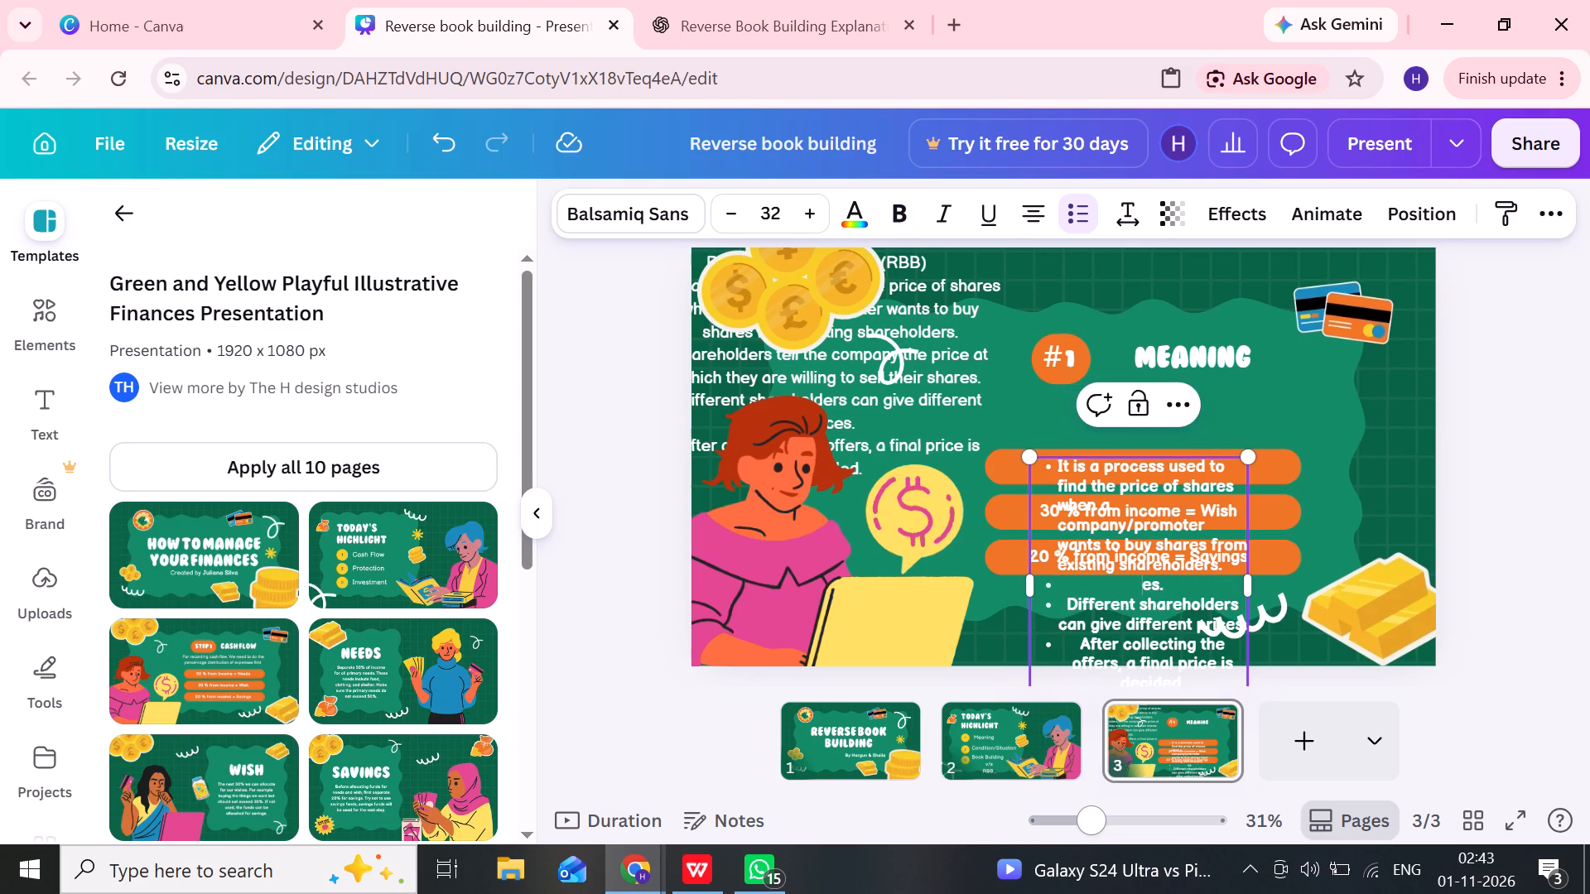
{"action": "left_click_drag", "start_coordinate": [1043, 576], "coordinate": [1198, 771]}
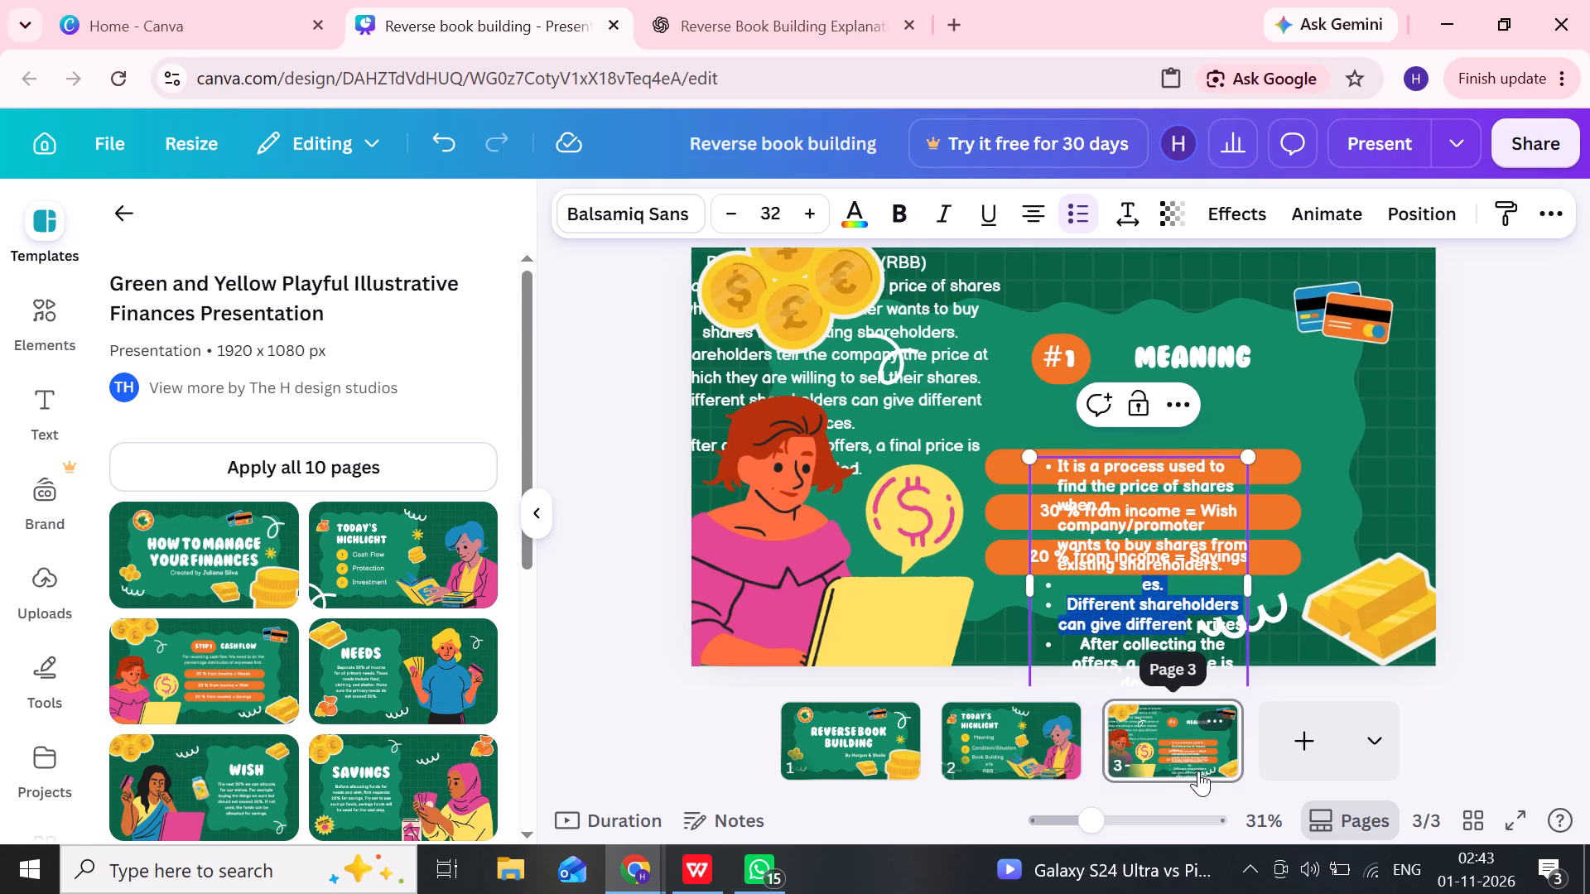
{"action": "left_click_drag", "start_coordinate": [1198, 771], "coordinate": [1173, 679]}
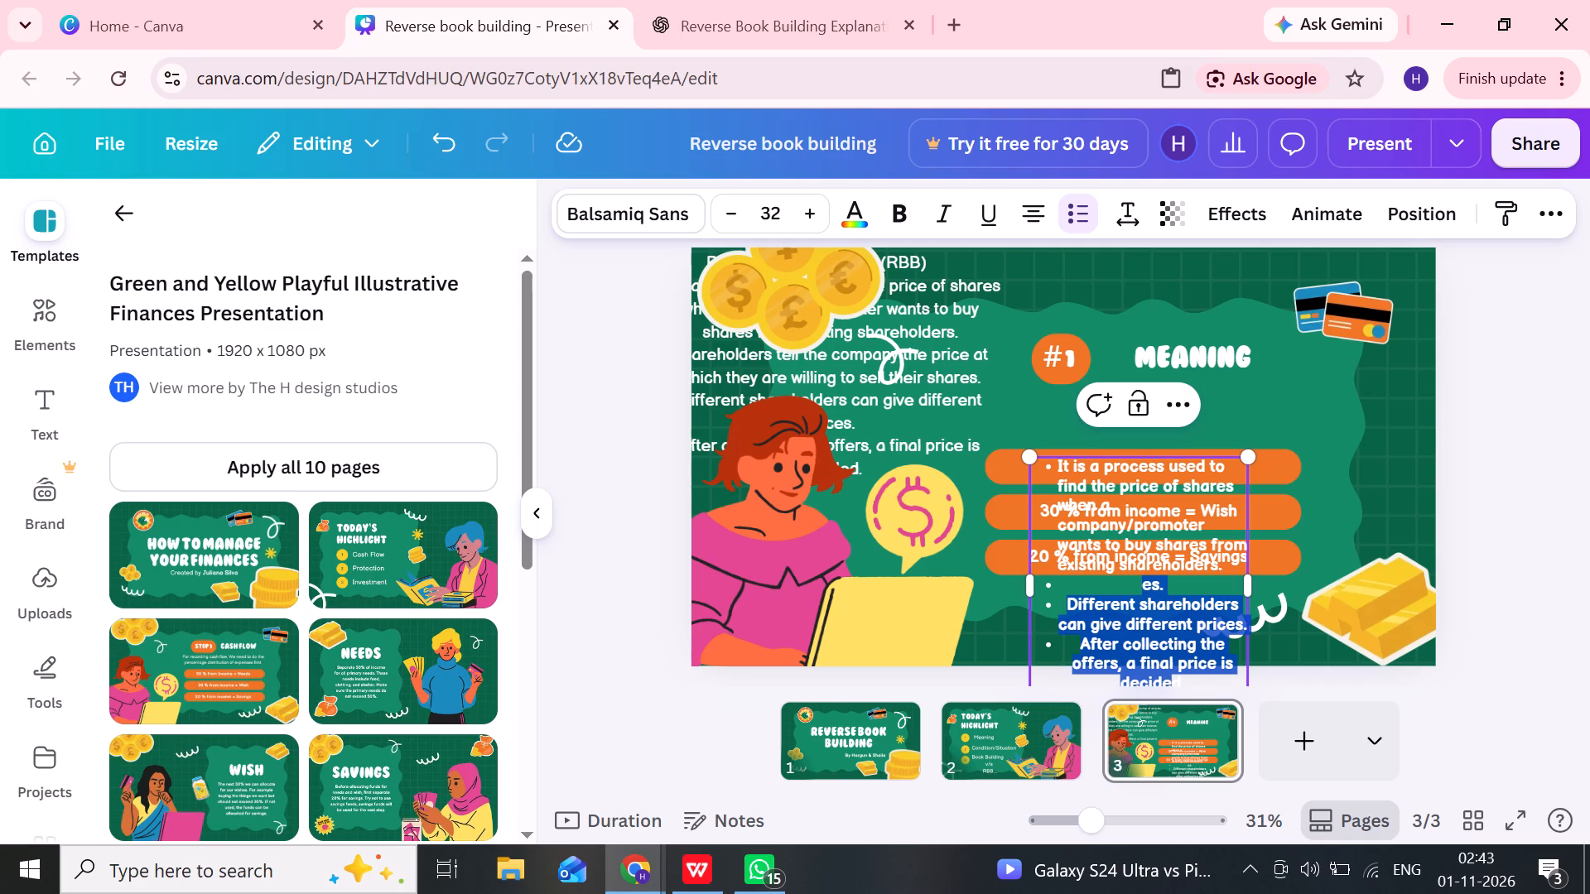
{"action": "left_click_drag", "start_coordinate": [1173, 679], "coordinate": [1173, 685]}
{"action": "key", "text": "BackSpace"}
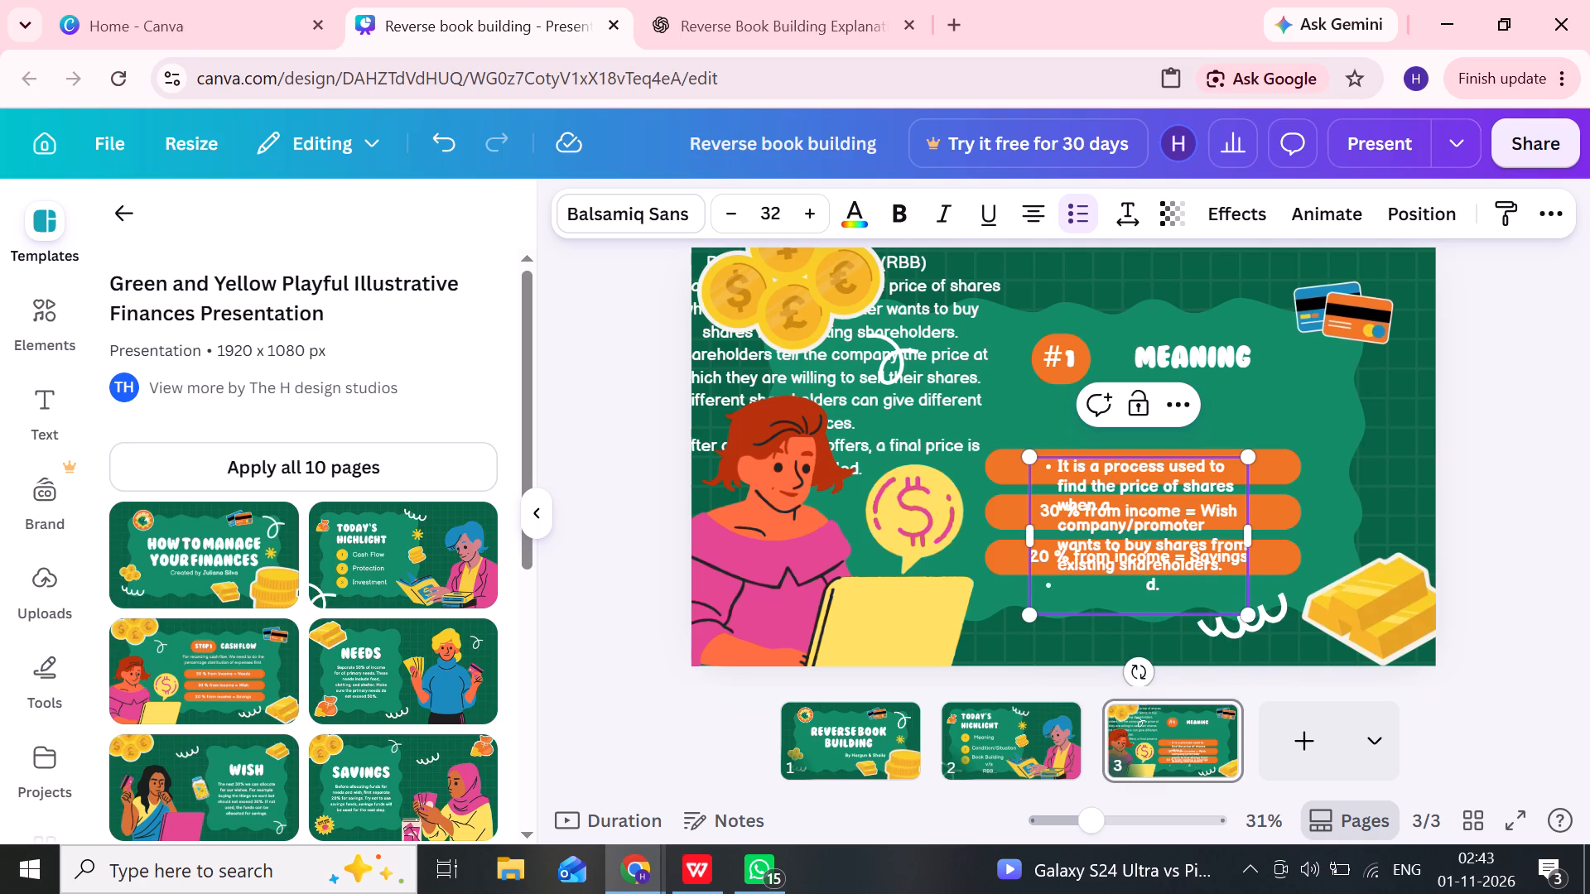
{"action": "left_click", "coordinate": [1173, 583]}
{"action": "key", "text": "BackSpace"}
{"action": "key", "text": "BackSpace"}
{"action": "key", "text": "BackSpace"}
{"action": "key", "text": "BackSpace"}
{"action": "key", "text": "BackSpace"}
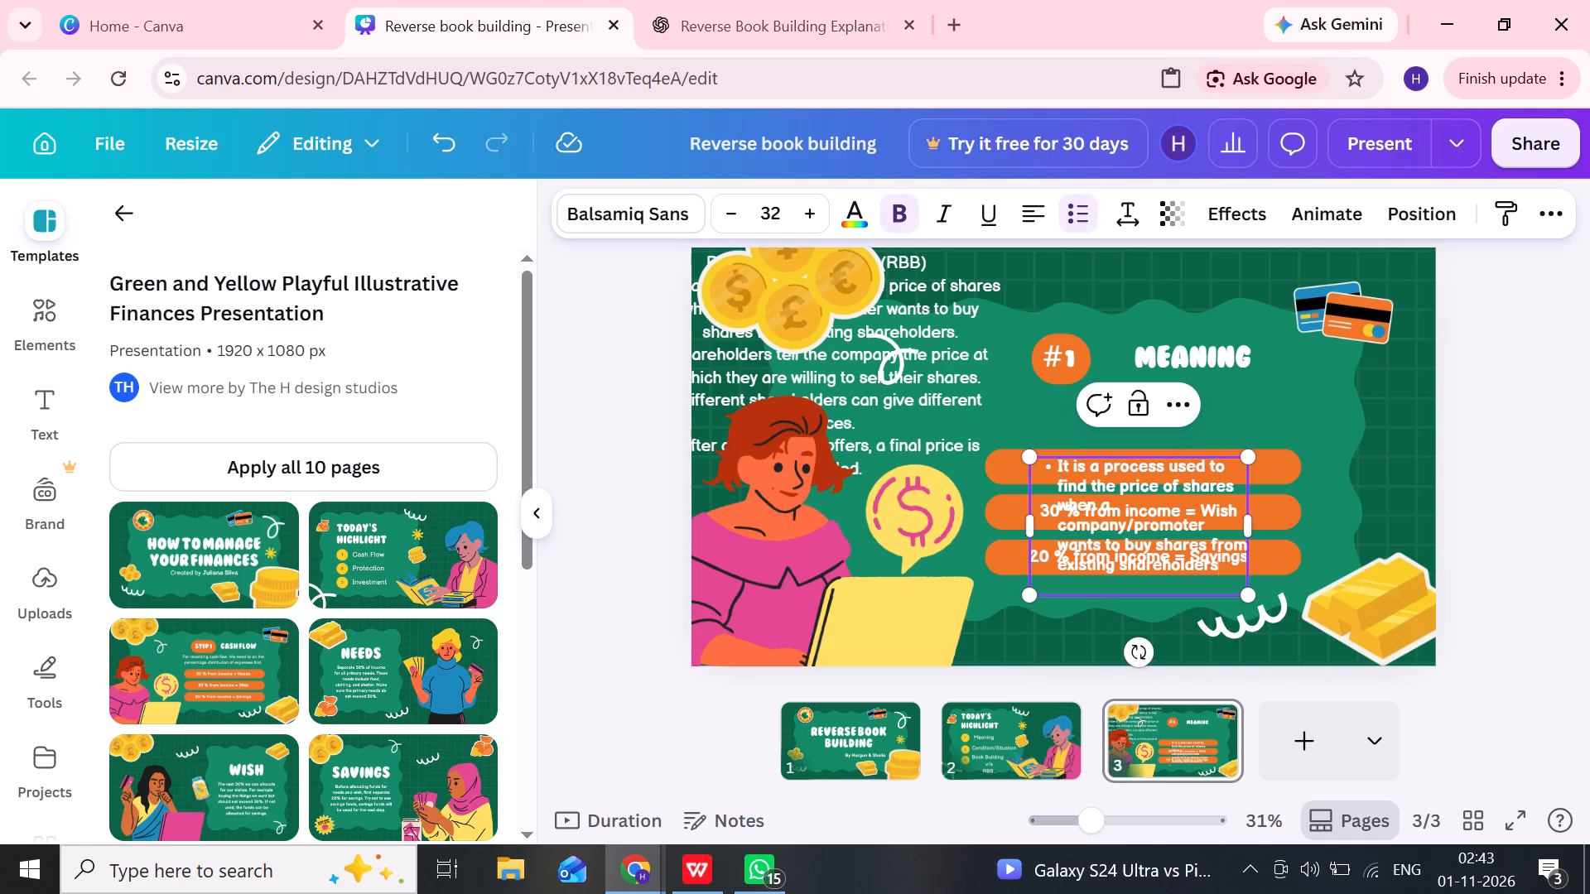
{"action": "key", "text": "BackSpace"}
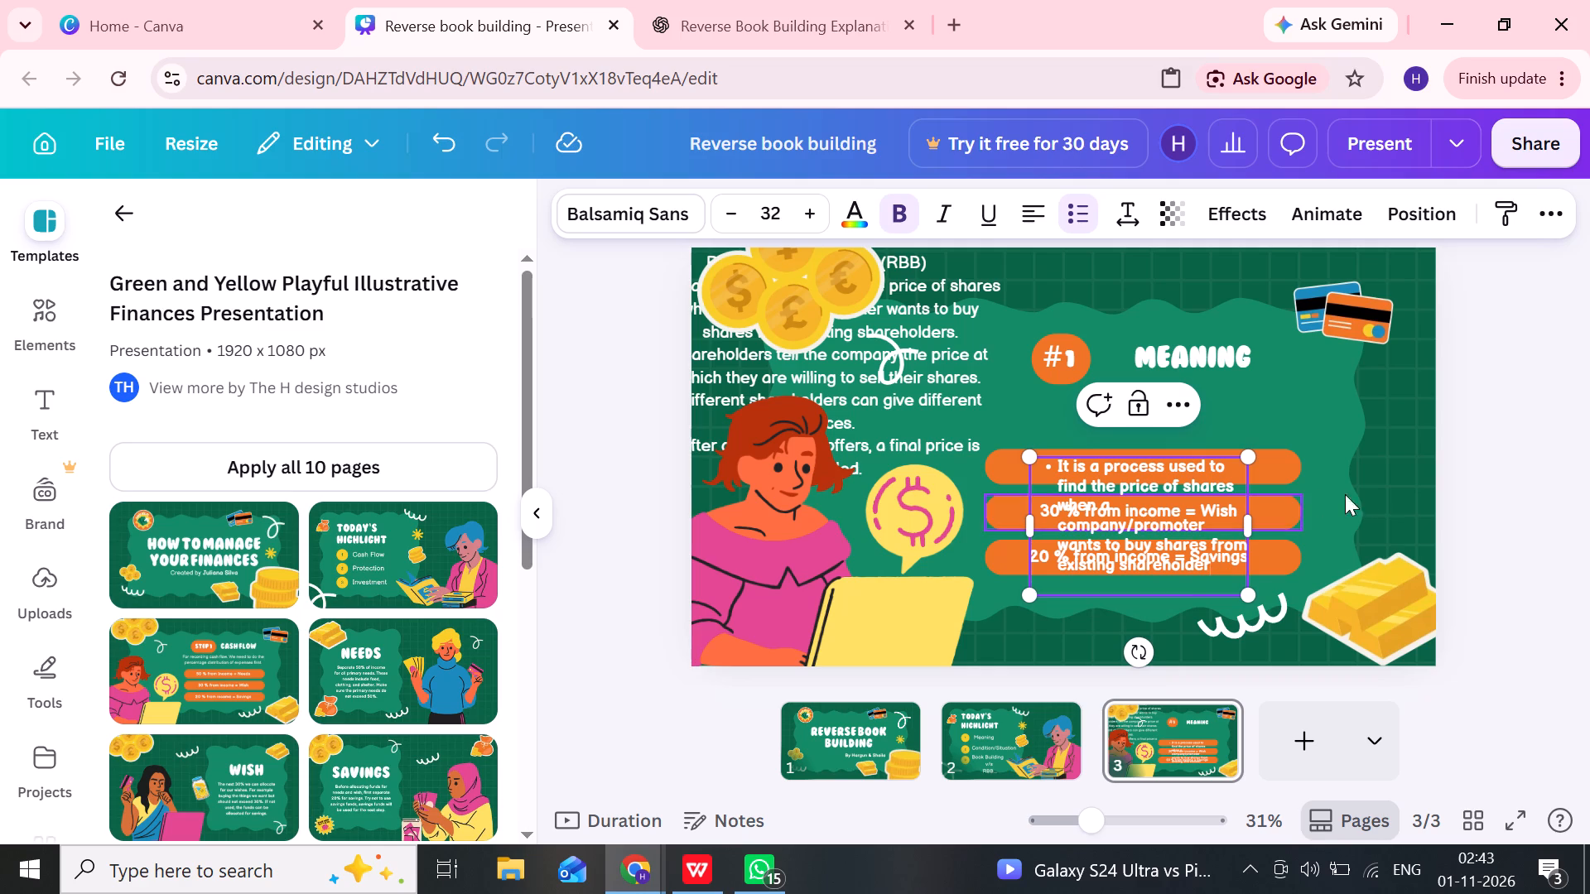
{"action": "left_click", "coordinate": [1371, 494]}
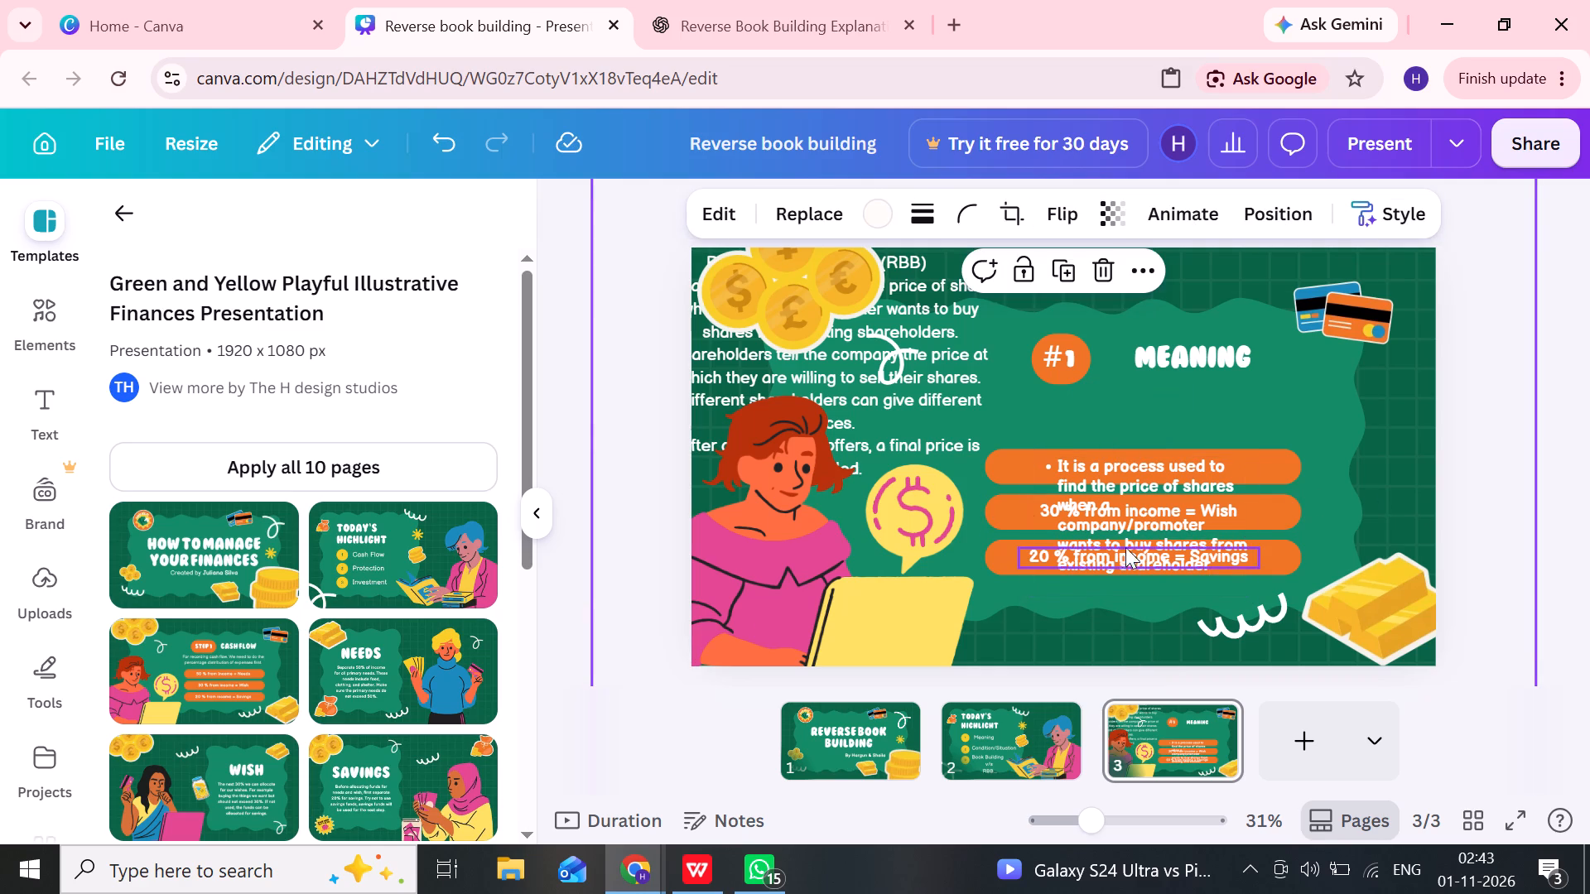
Widen the first point's text box so it wraps to four lines, and place it over the first orange bar.
{"action": "left_click_drag", "start_coordinate": [1116, 474], "coordinate": [1127, 386]}
{"action": "left_click_drag", "start_coordinate": [1127, 387], "coordinate": [1127, 396]}
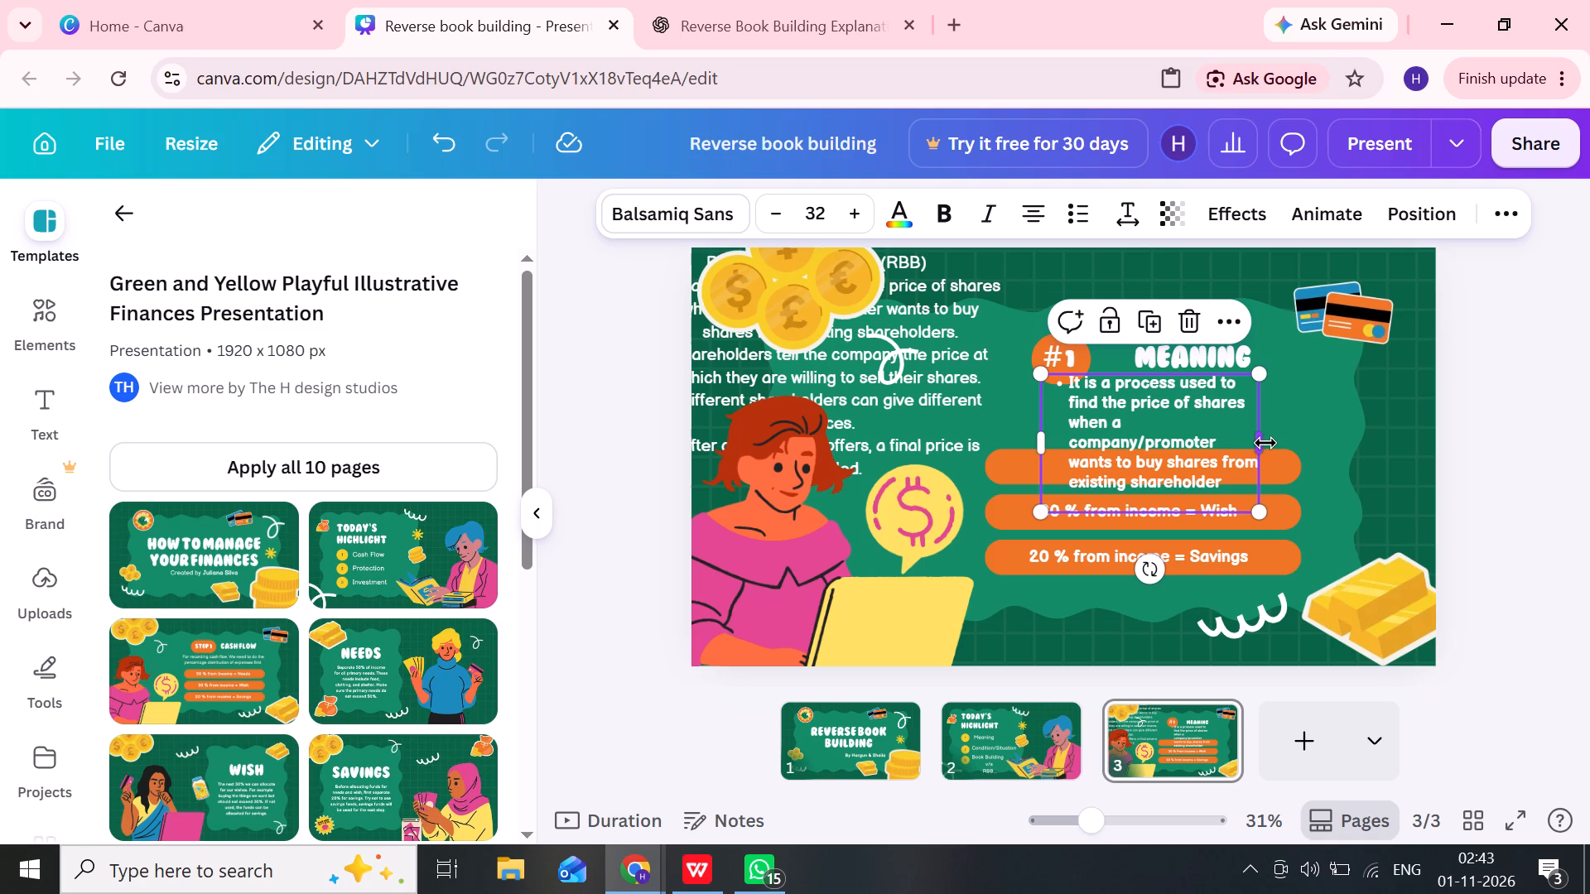
{"action": "left_click_drag", "start_coordinate": [1265, 443], "coordinate": [1375, 449]}
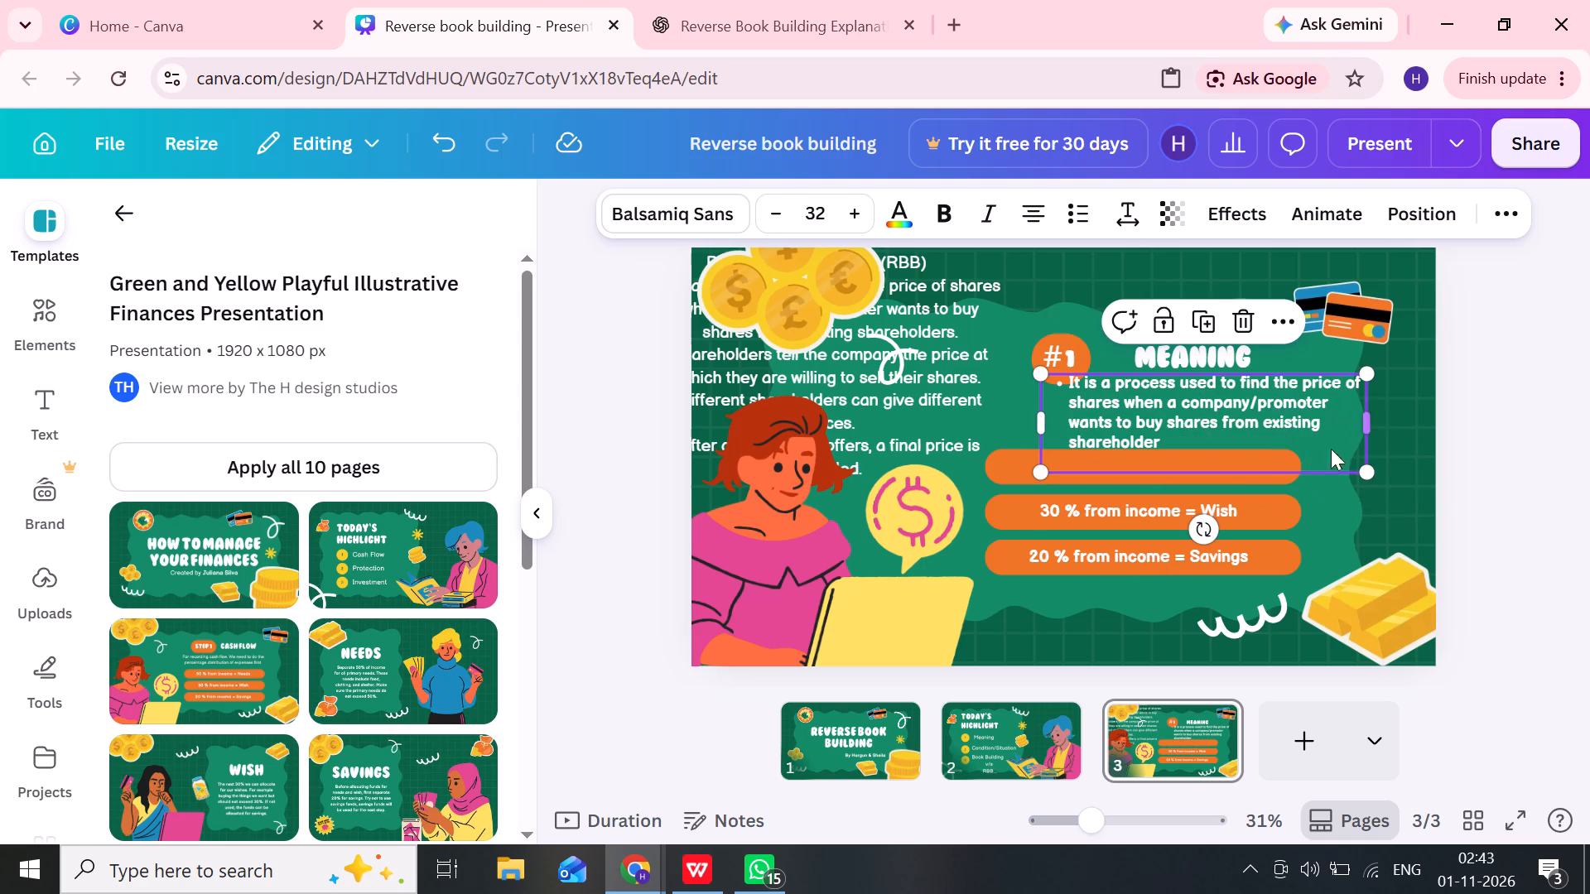
{"action": "left_click_drag", "start_coordinate": [1228, 421], "coordinate": [1179, 462]}
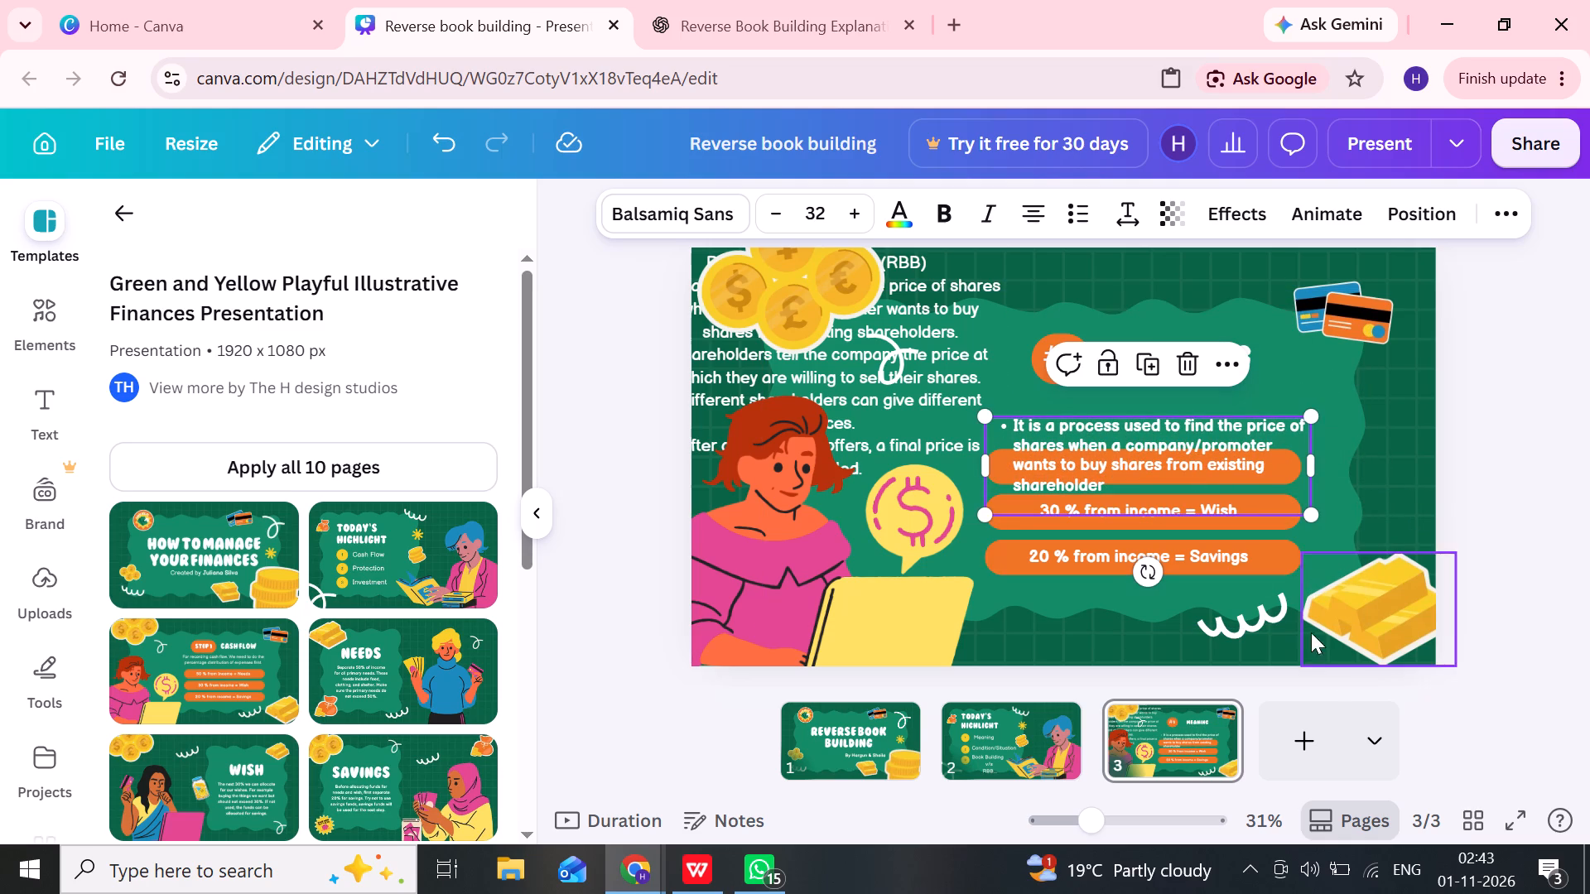
{"action": "left_click", "coordinate": [1531, 518]}
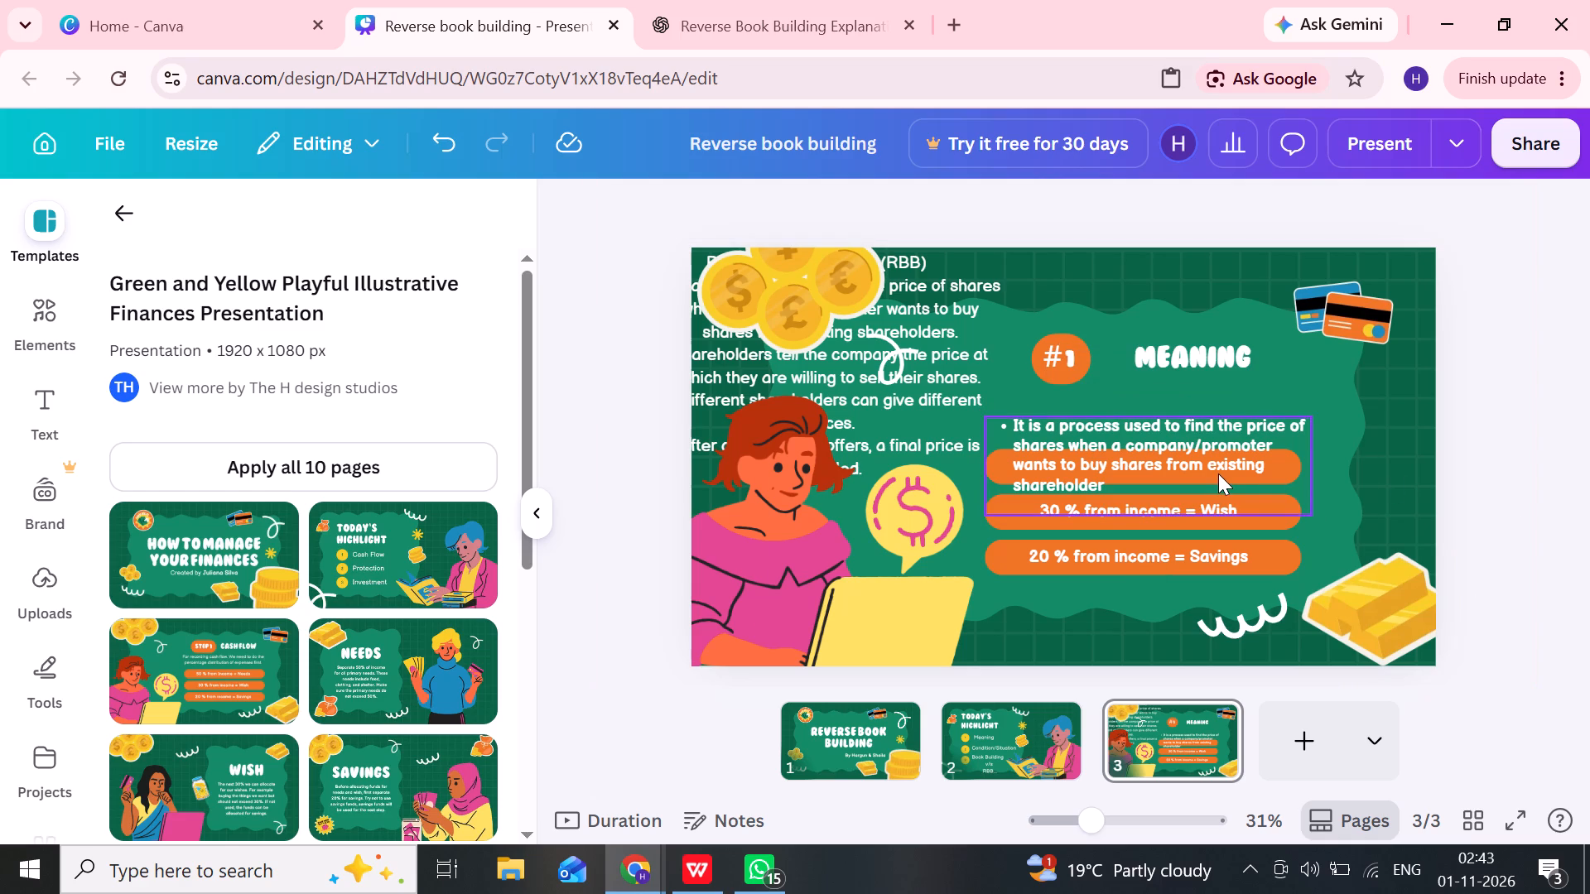
Move the text clear of the first orange bar, then enlarge that bar into a tall box directly under the MEANING heading.
{"action": "left_click", "coordinate": [1290, 467]}
{"action": "left_click_drag", "start_coordinate": [1290, 467], "coordinate": [1327, 526]}
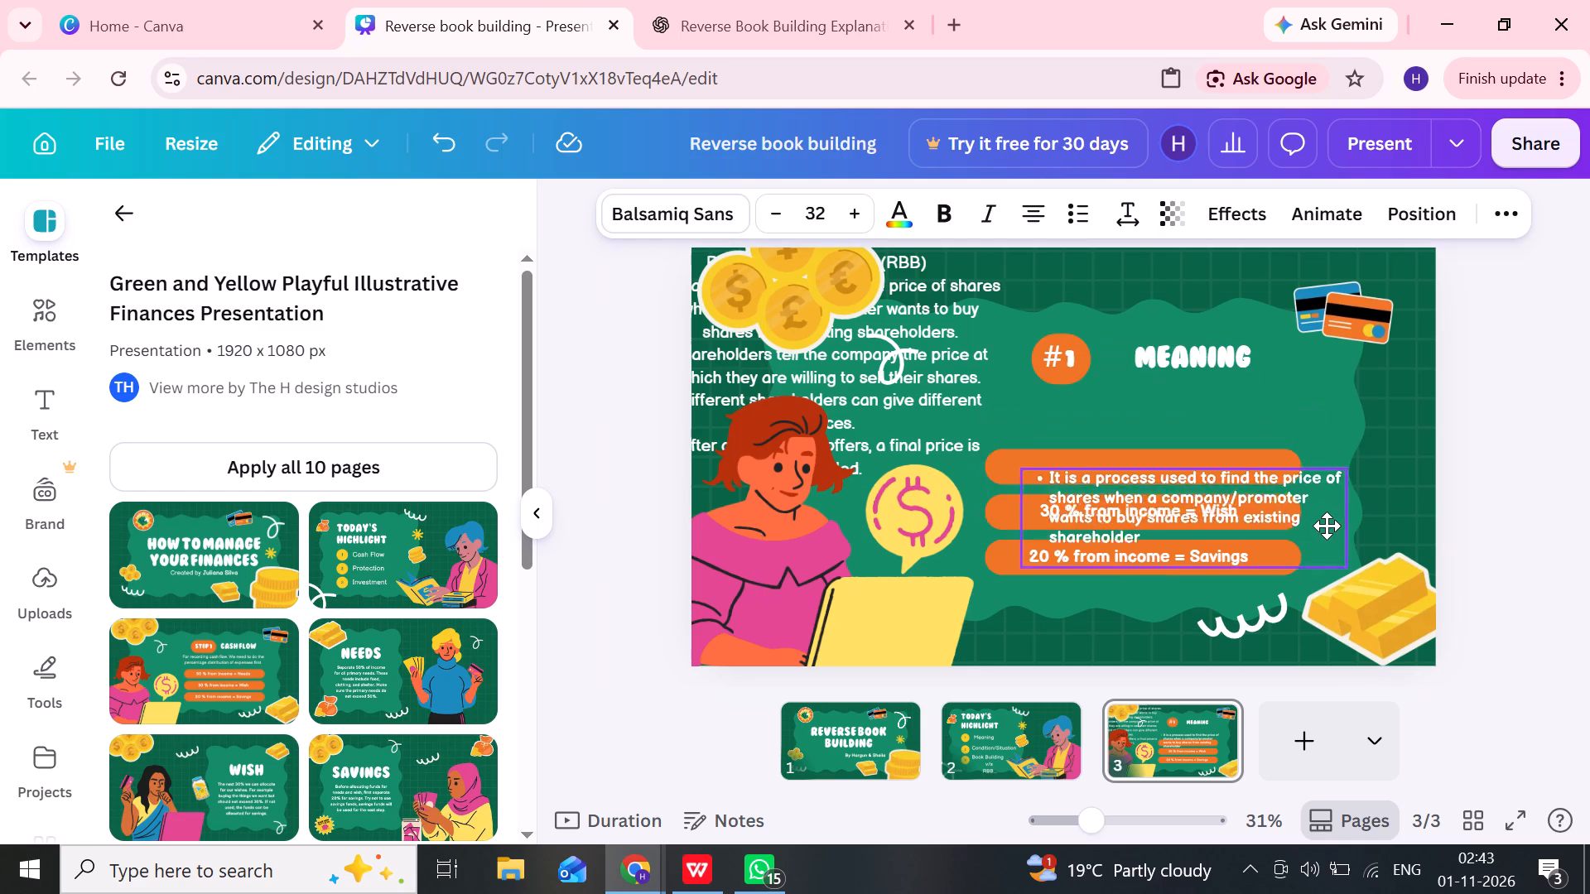
{"action": "left_click_drag", "start_coordinate": [1327, 526], "coordinate": [1327, 537]}
{"action": "left_click_drag", "start_coordinate": [1271, 459], "coordinate": [1280, 433]}
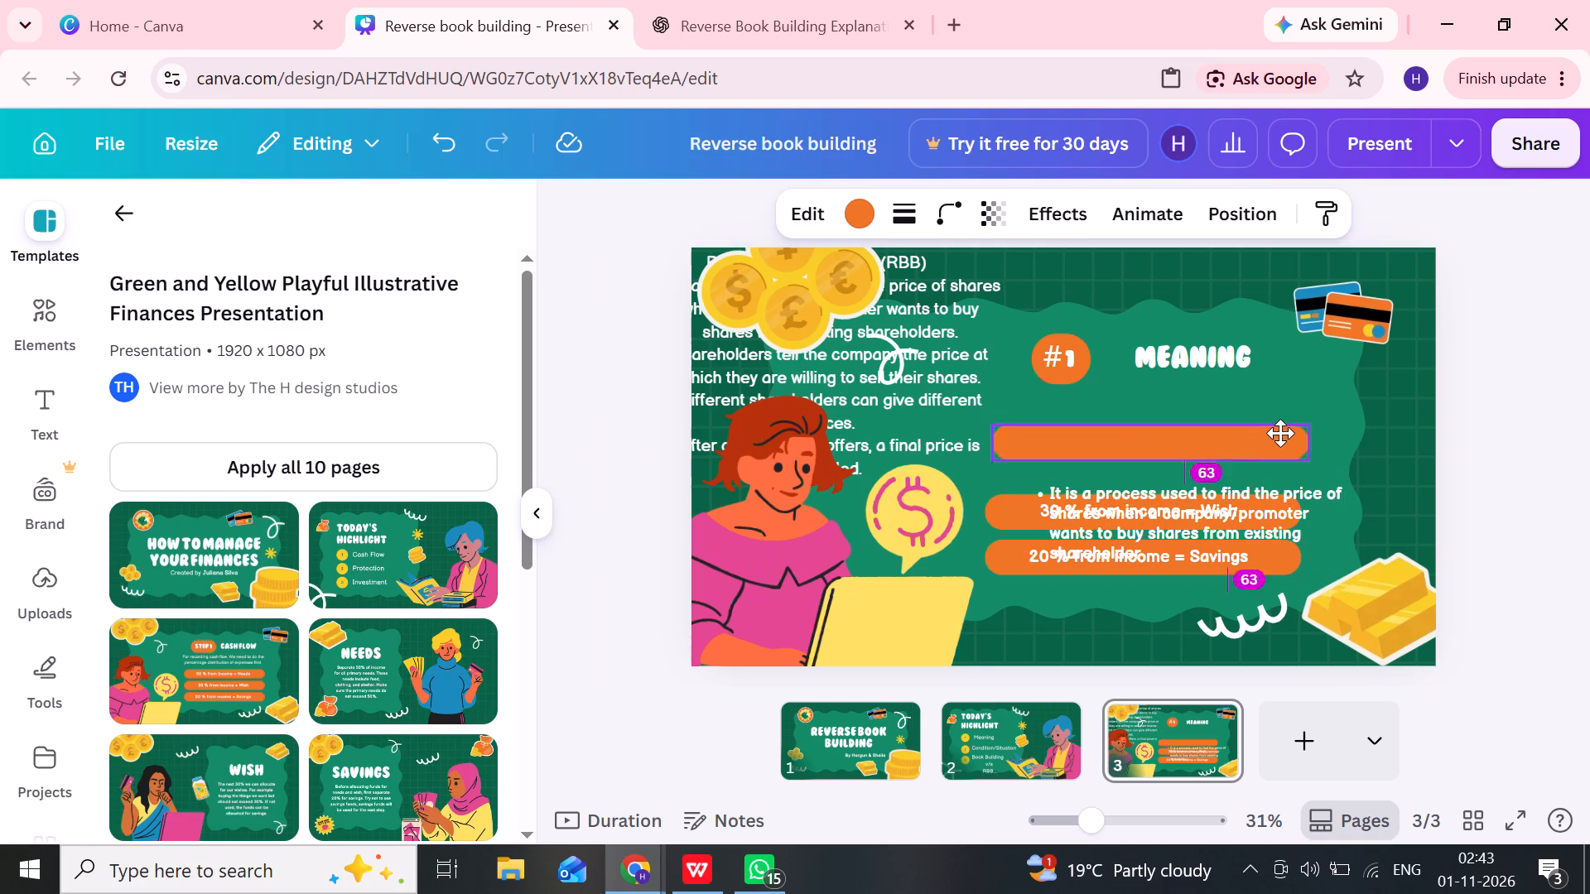
{"action": "left_click_drag", "start_coordinate": [1280, 433], "coordinate": [1294, 427]}
{"action": "left_click_drag", "start_coordinate": [1326, 458], "coordinate": [1335, 508]}
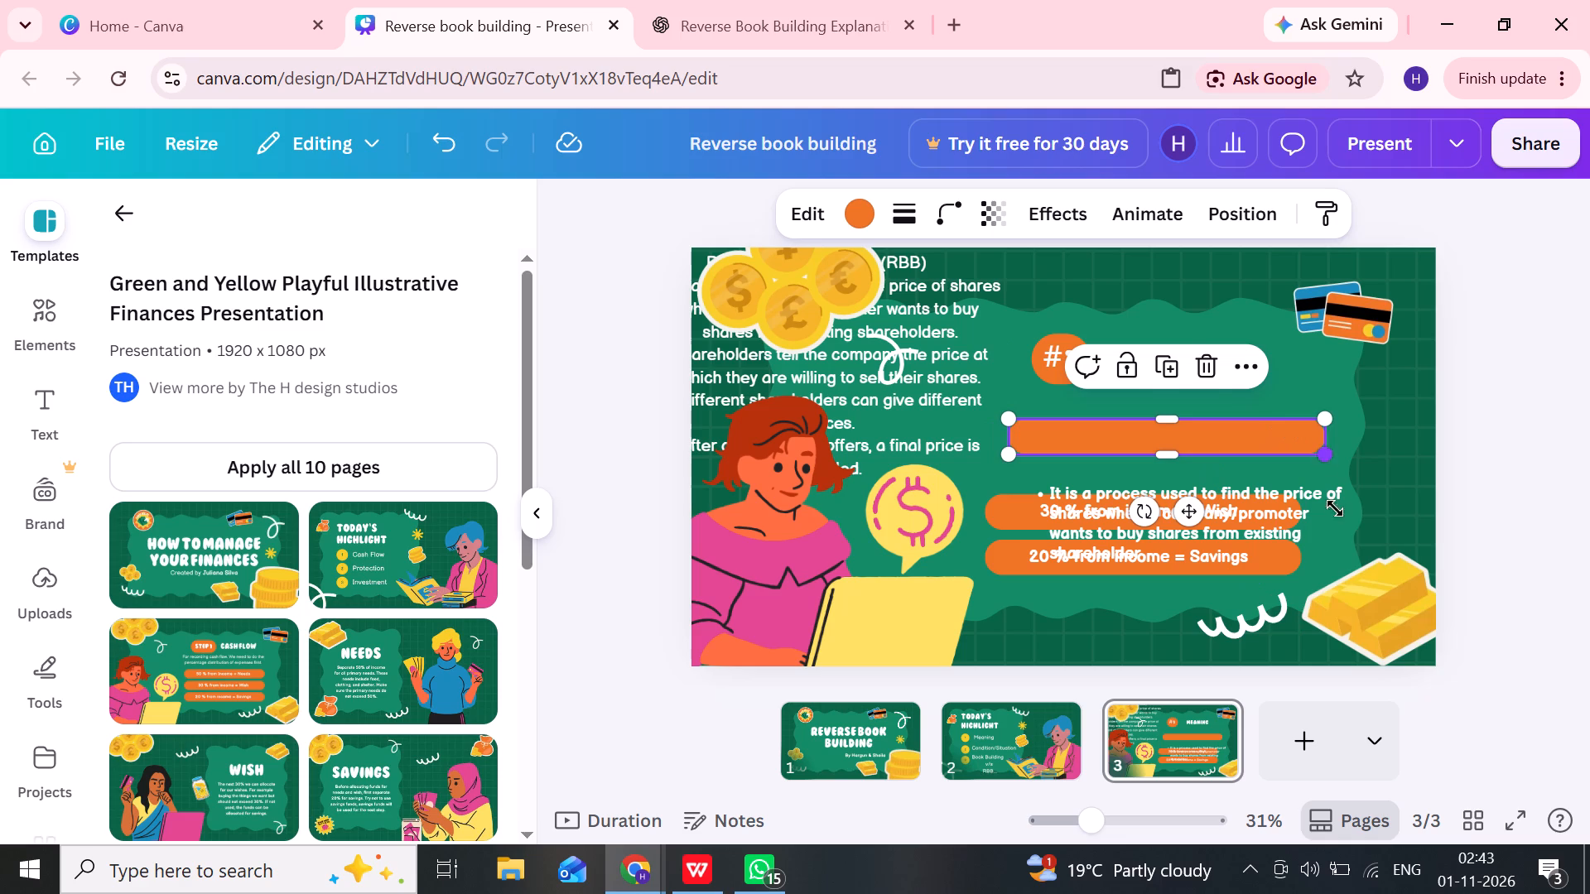
{"action": "left_click_drag", "start_coordinate": [1335, 508], "coordinate": [1344, 524]}
{"action": "left_click_drag", "start_coordinate": [1249, 494], "coordinate": [1249, 493]}
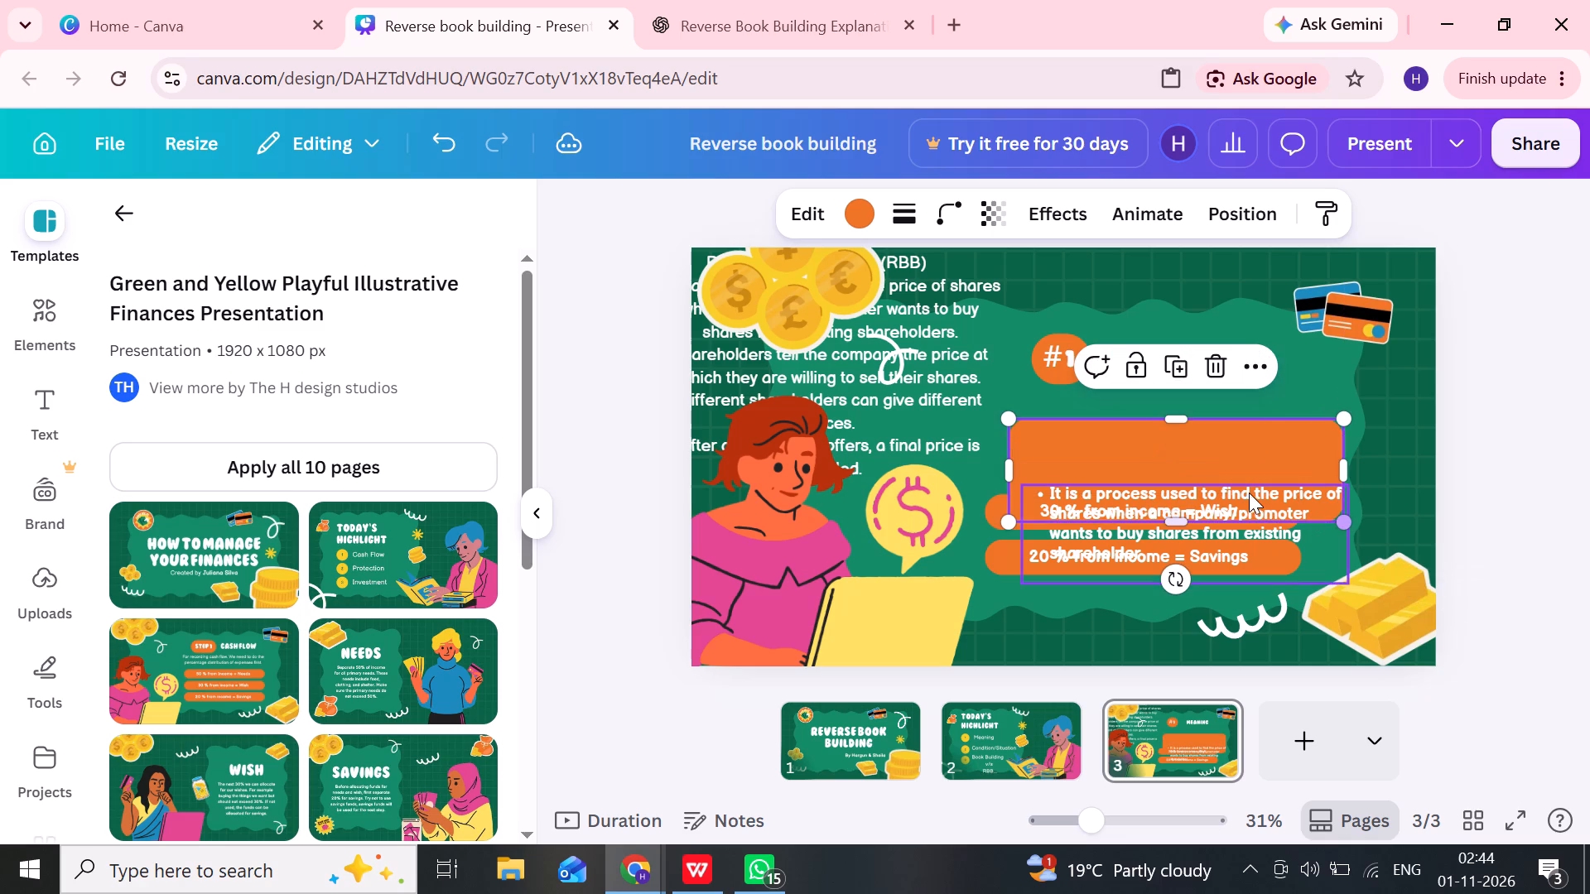
{"action": "left_click_drag", "start_coordinate": [1249, 493], "coordinate": [1249, 466]}
{"action": "left_click", "coordinate": [1519, 453]}
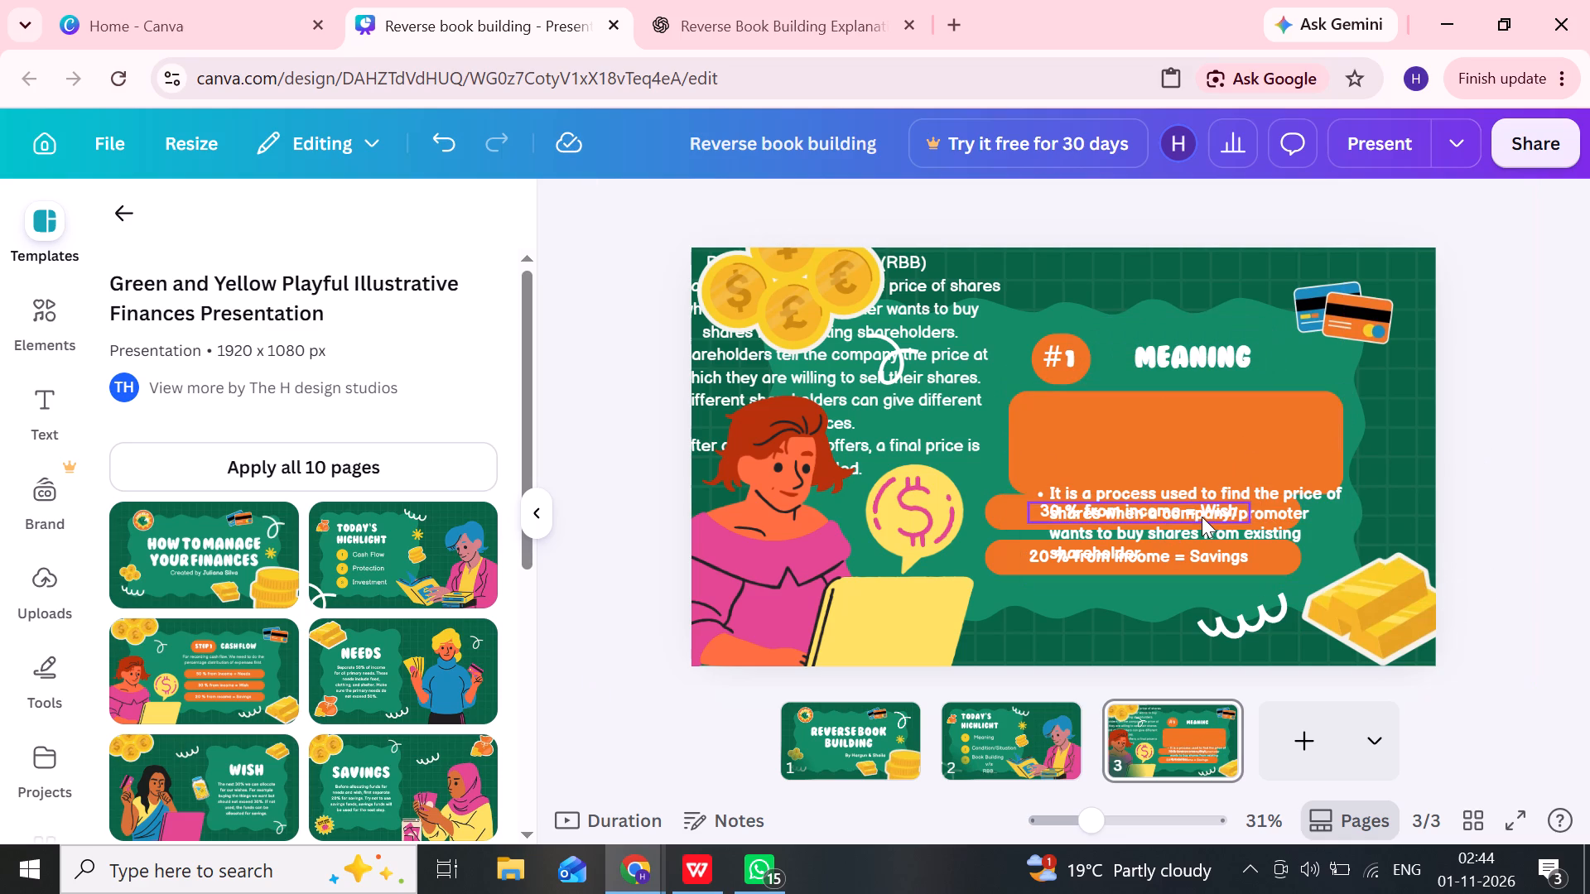
Position the "It is a process used to find the price of shares" text inside the enlarged orange box.
{"action": "left_click_drag", "start_coordinate": [1280, 510], "coordinate": [1282, 489]}
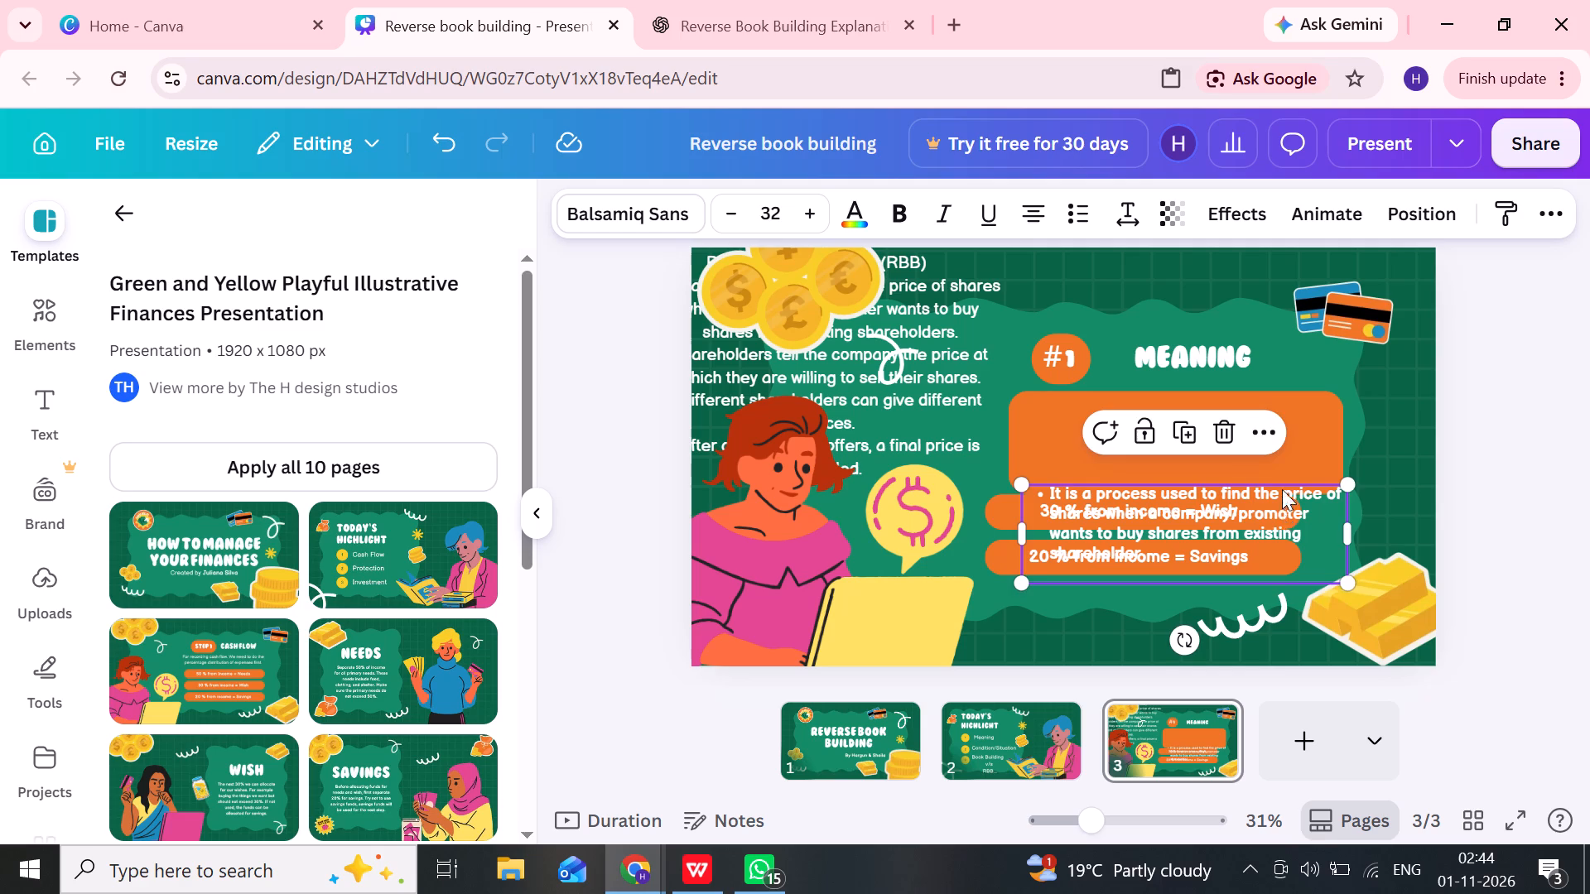
{"action": "left_click_drag", "start_coordinate": [1282, 489], "coordinate": [1277, 425]}
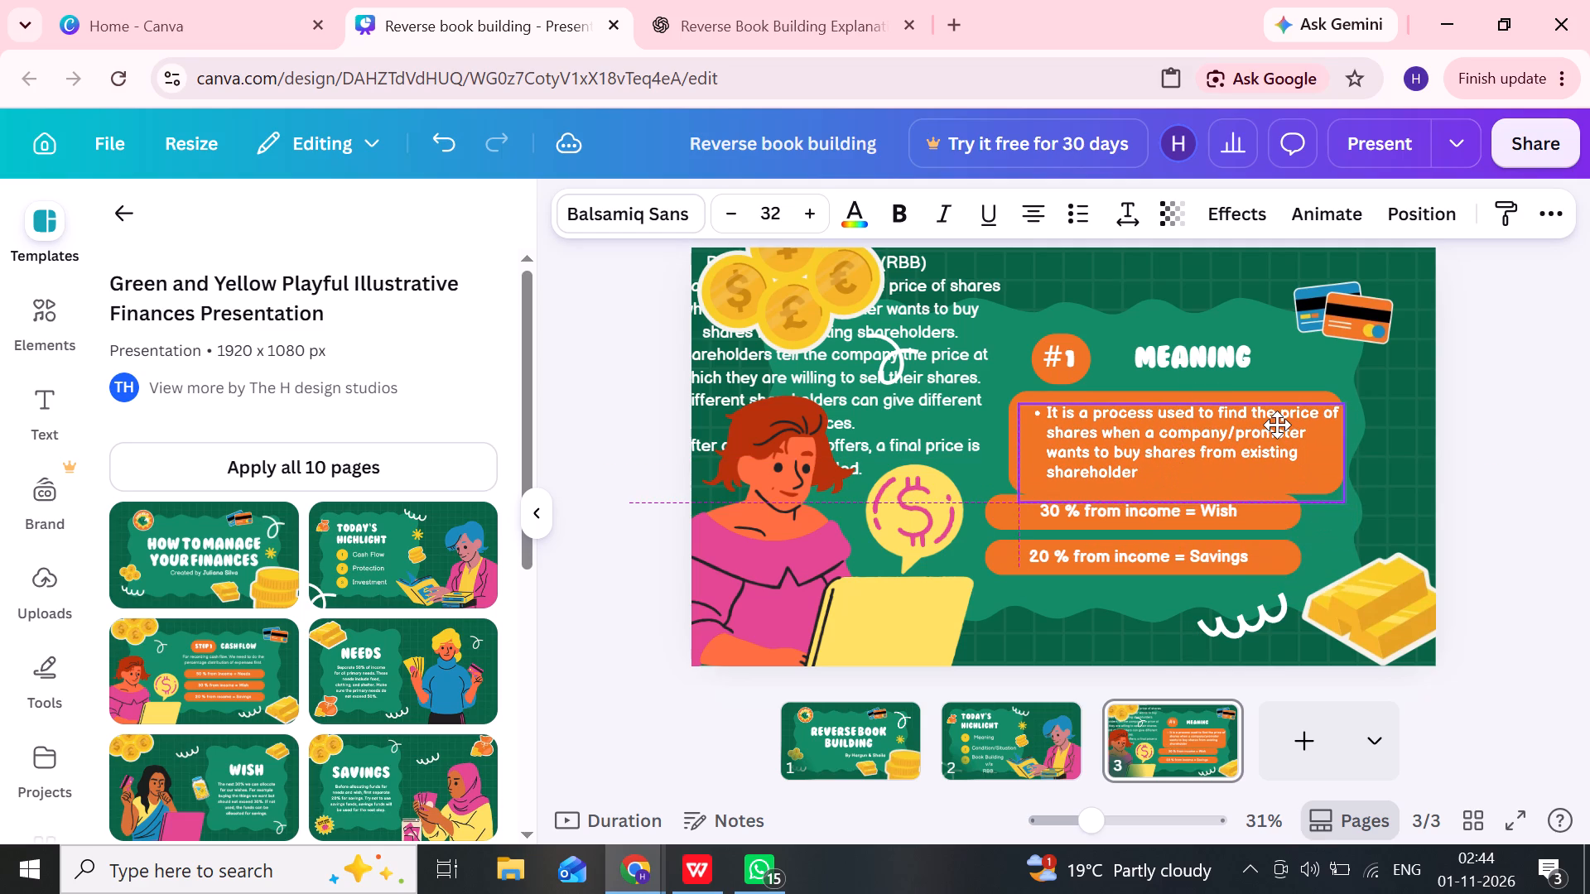
{"action": "left_click_drag", "start_coordinate": [1277, 425], "coordinate": [1268, 425]}
{"action": "left_click", "coordinate": [1506, 400]}
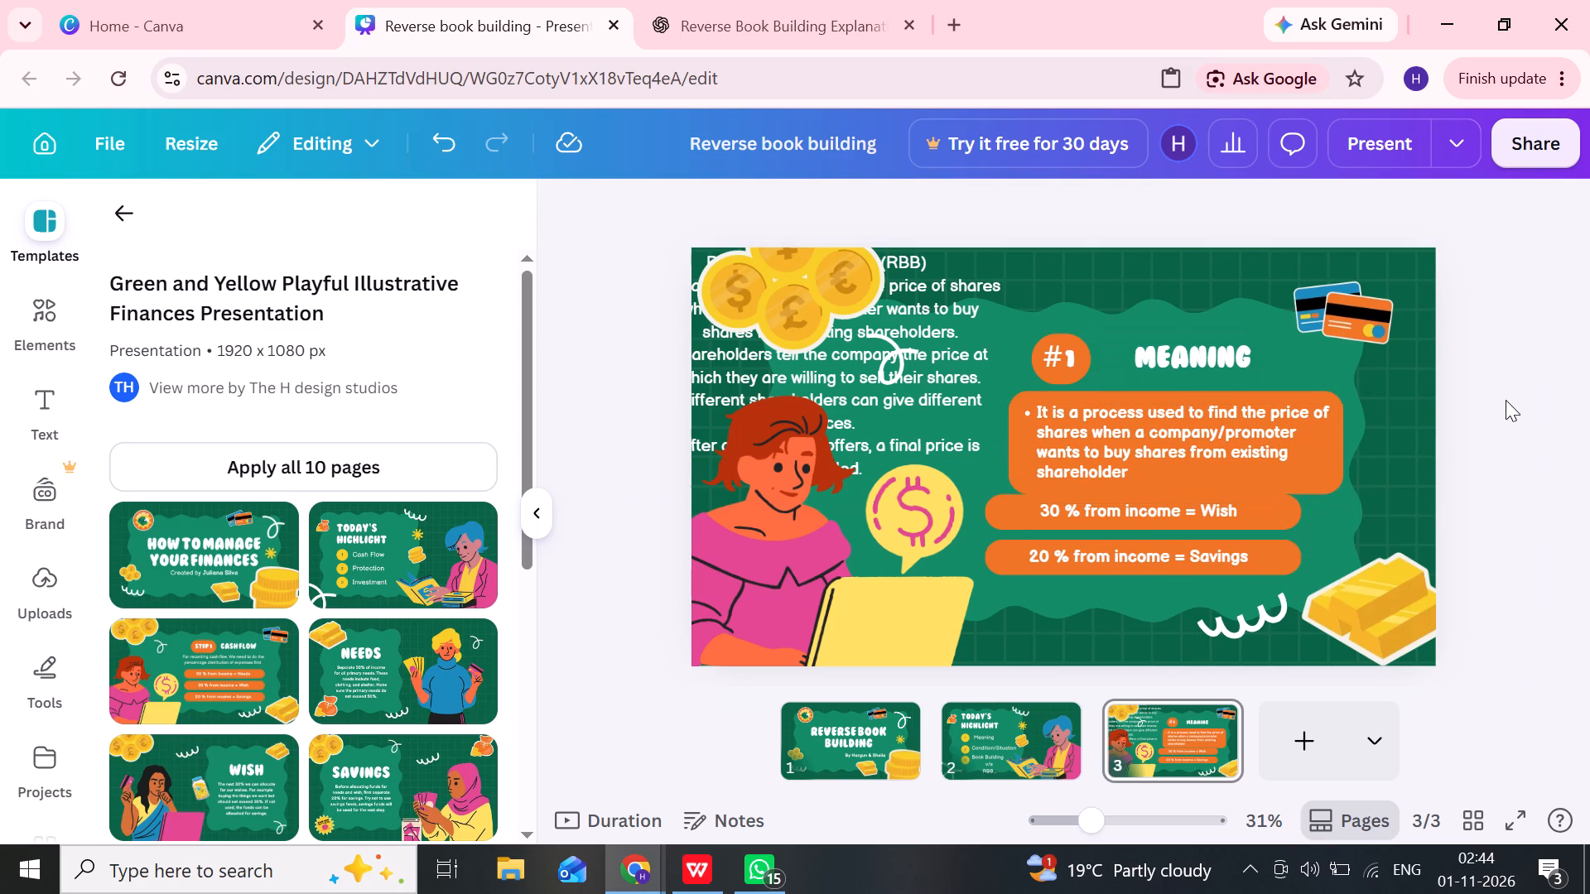
Shift the second orange bar below the enlarged box and move "30 % from income = Wish" beneath the bars.
{"action": "left_click_drag", "start_coordinate": [1162, 521], "coordinate": [1162, 570]}
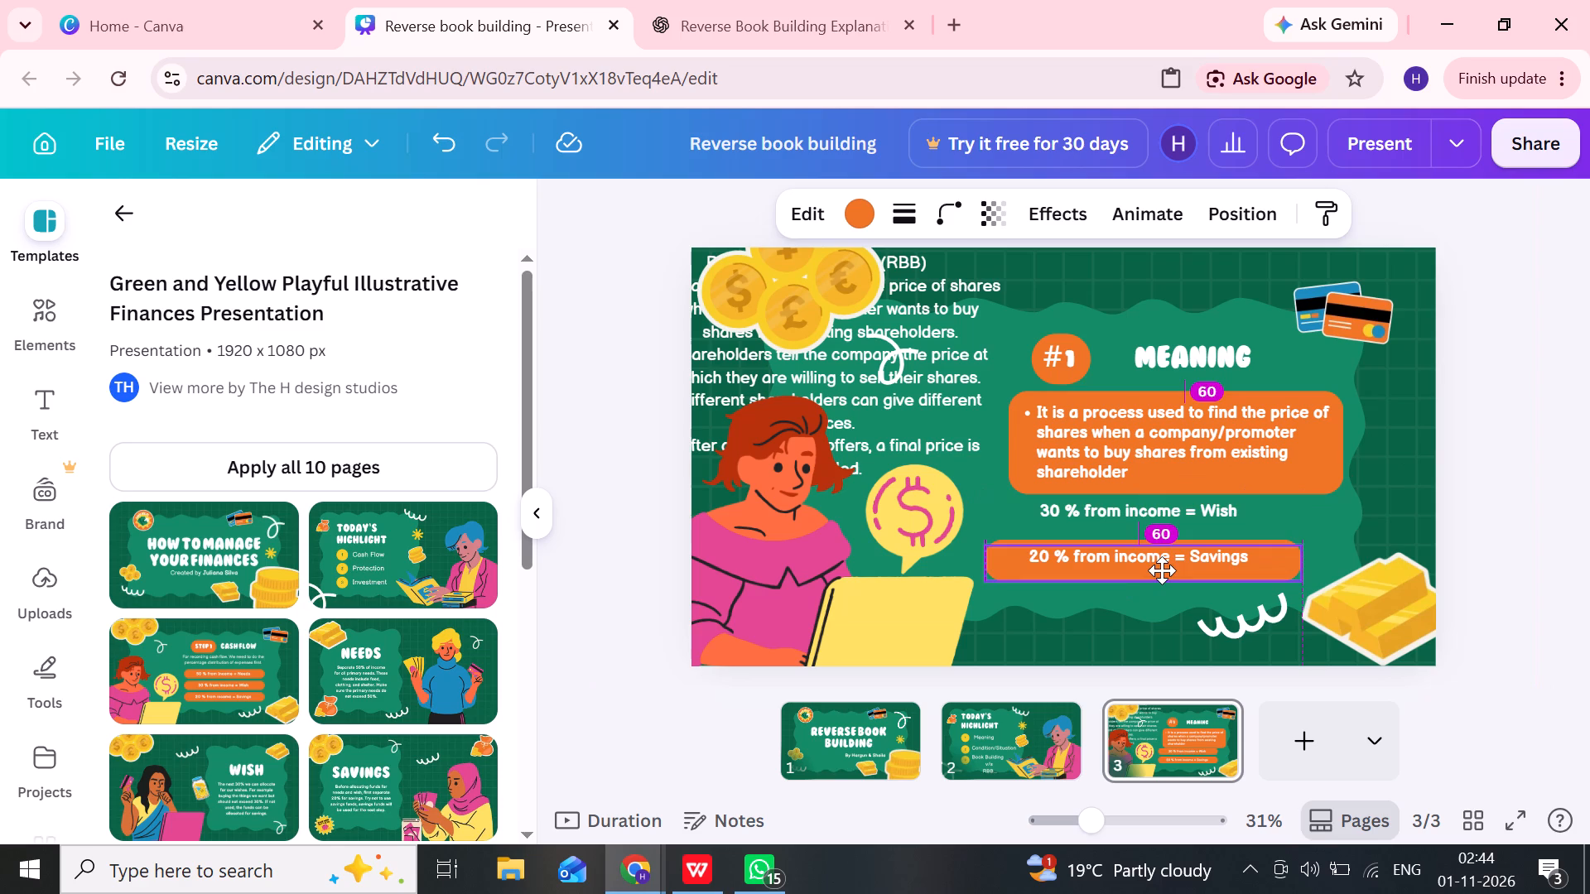
{"action": "left_click_drag", "start_coordinate": [1162, 570], "coordinate": [1178, 547]}
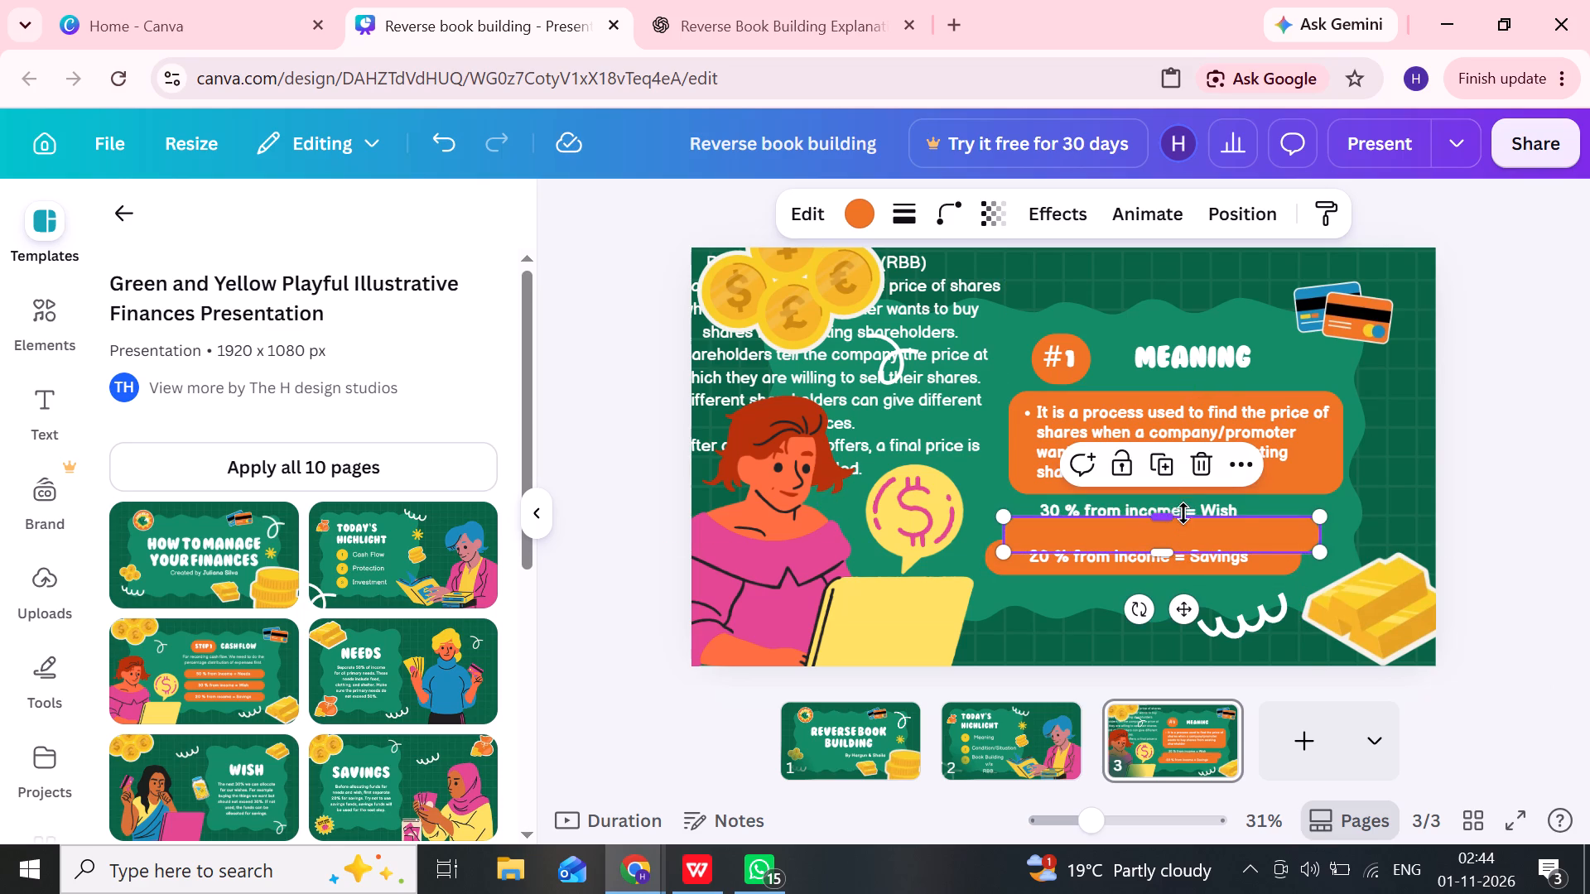
{"action": "left_click", "coordinate": [1188, 506]}
{"action": "left_click_drag", "start_coordinate": [1188, 506], "coordinate": [1196, 524]}
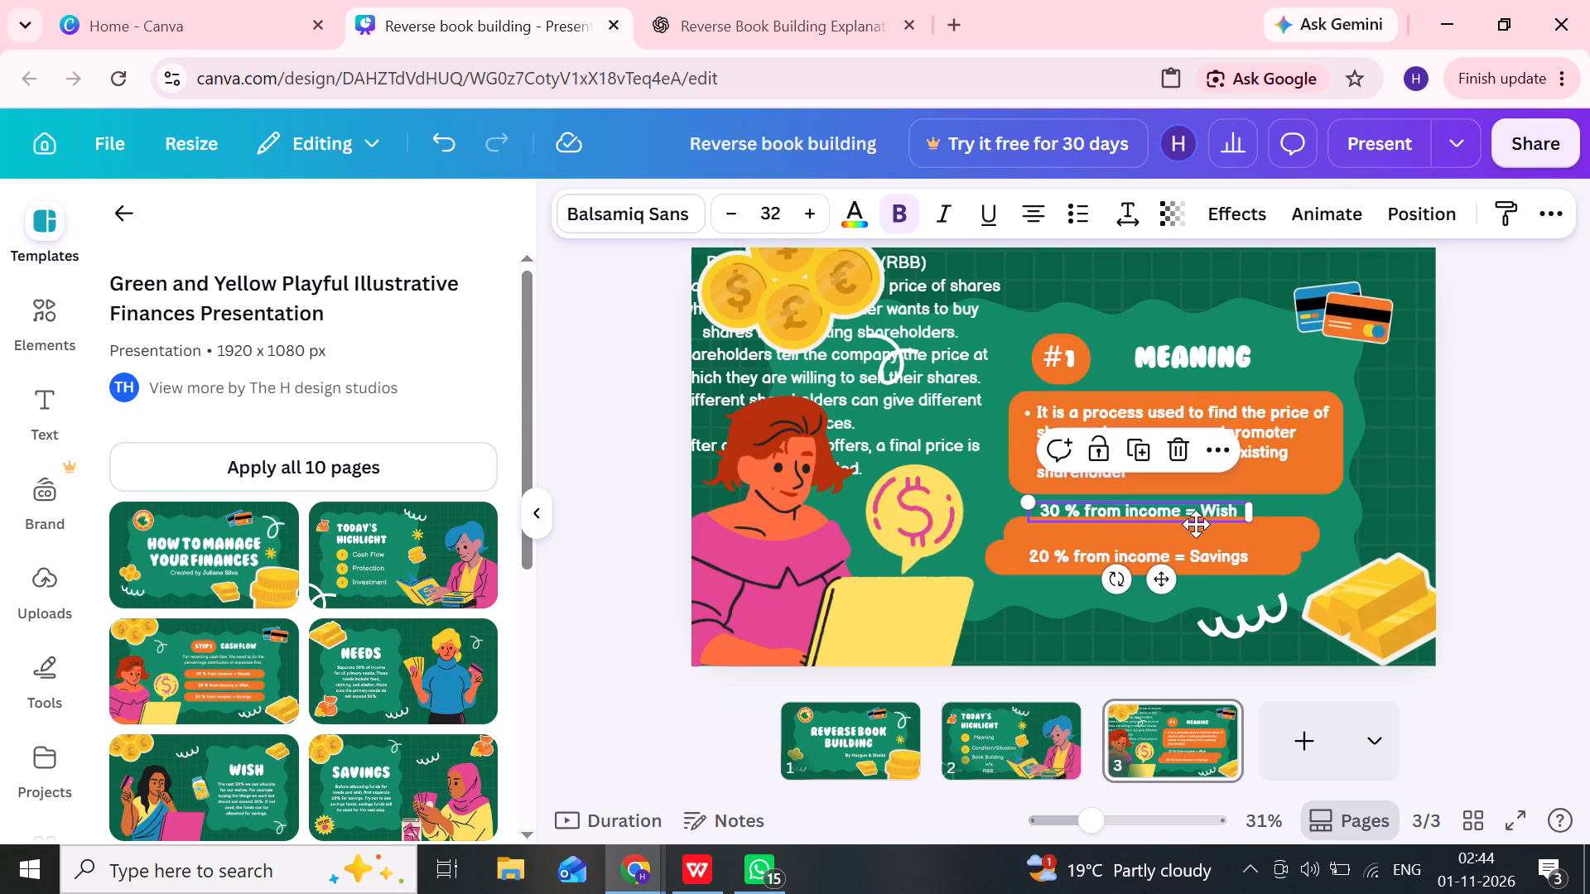
{"action": "left_click_drag", "start_coordinate": [1196, 524], "coordinate": [1206, 584]}
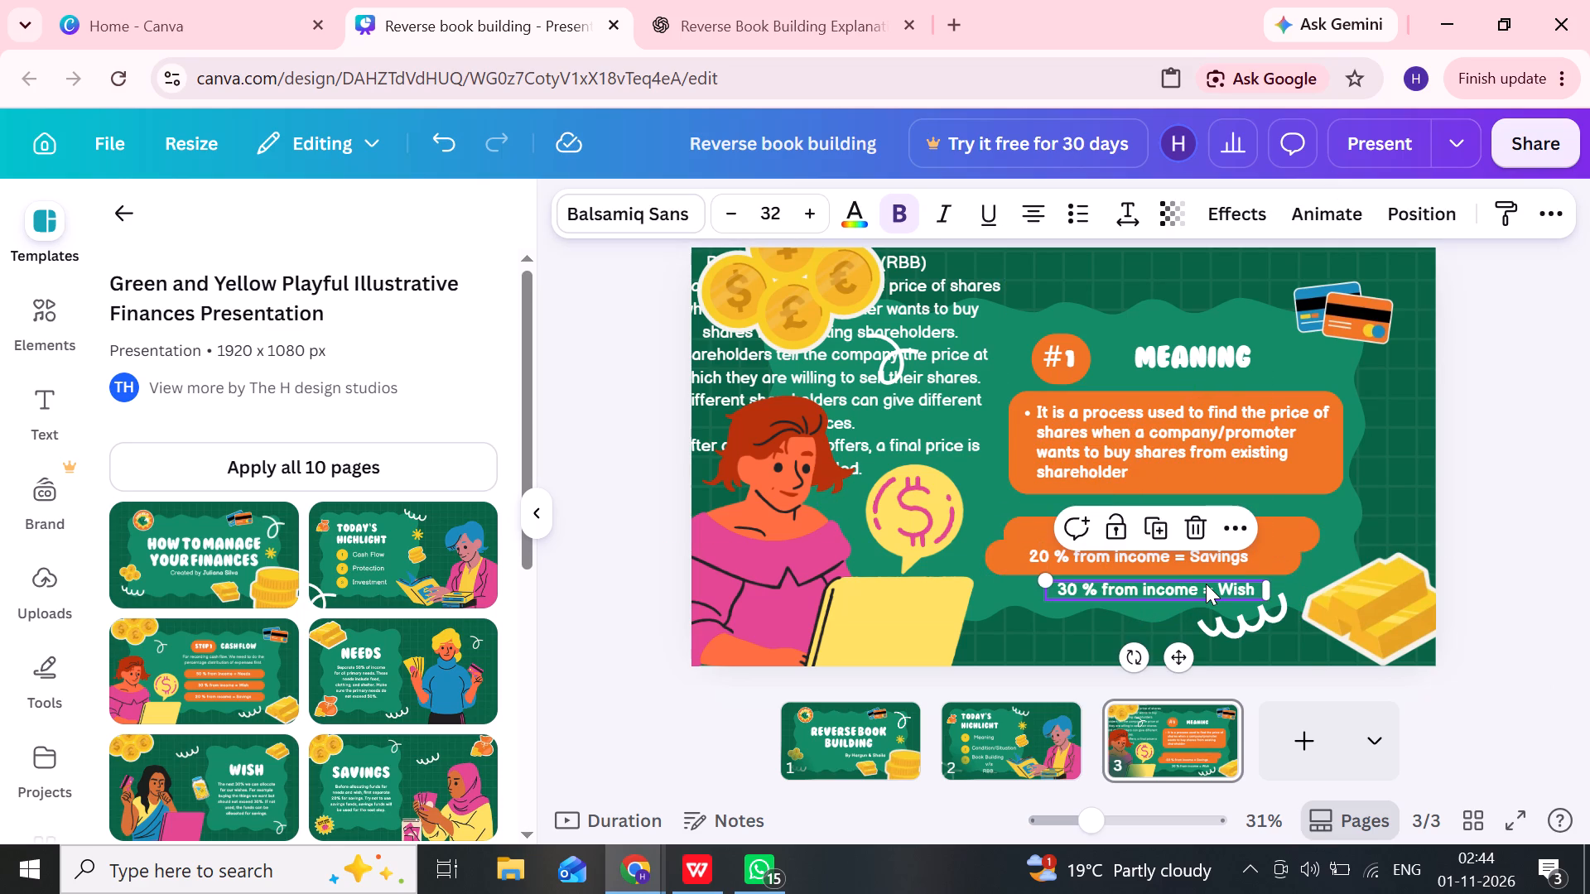
Move the full pasted text toward the slide's middle and delete its "Reverse Book Building (RBB)" title and first point.
{"action": "left_click_drag", "start_coordinate": [965, 372], "coordinate": [1064, 429]}
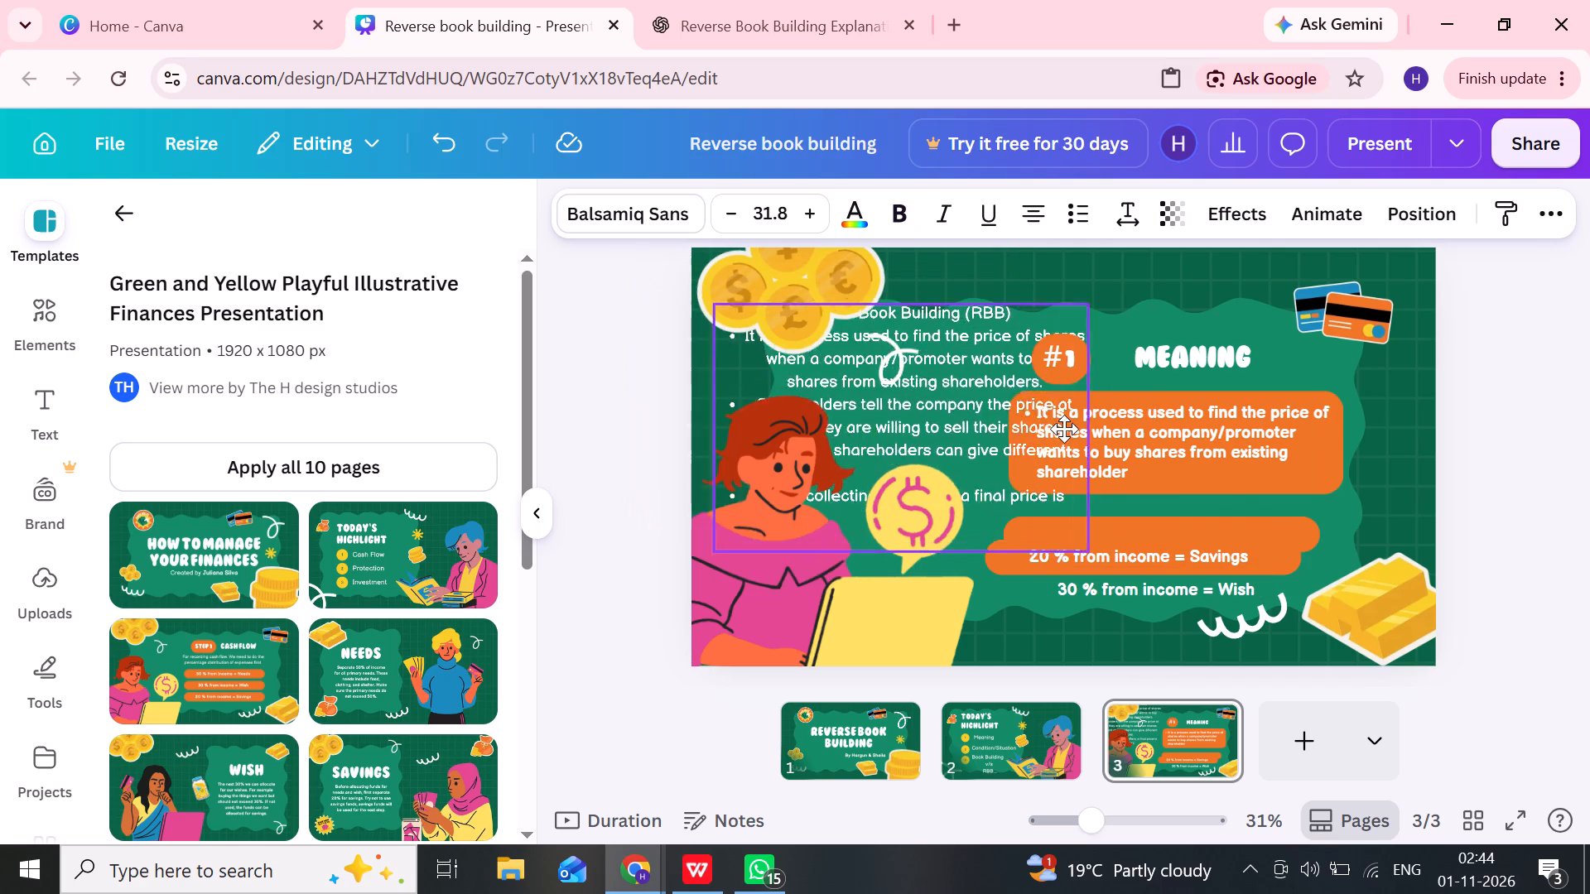
{"action": "left_click_drag", "start_coordinate": [1064, 429], "coordinate": [1159, 424]}
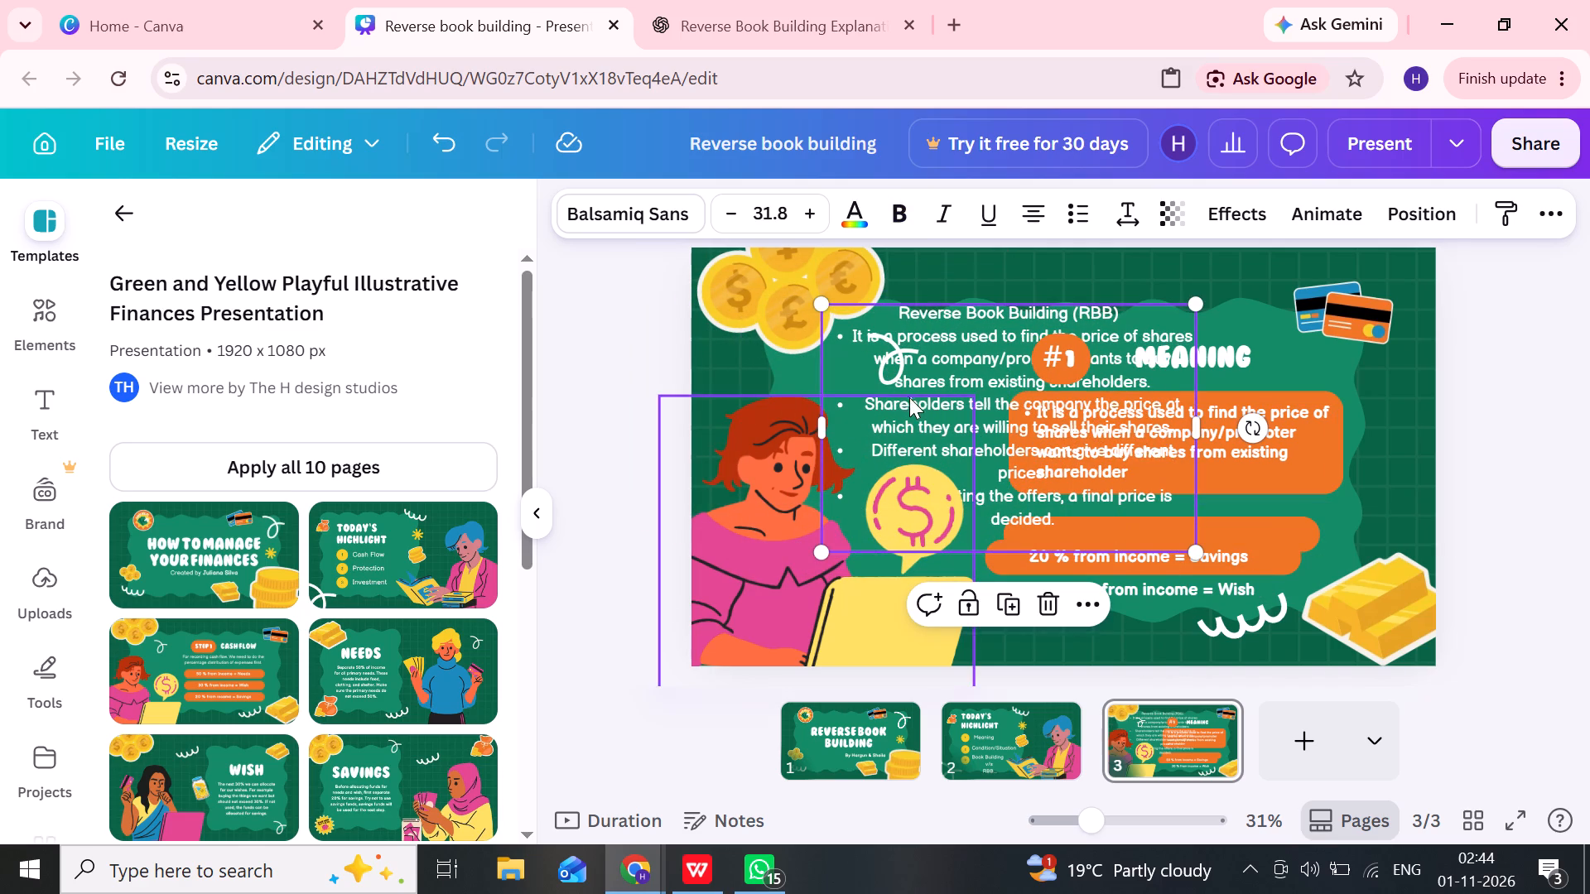
{"action": "double_click", "coordinate": [883, 393]}
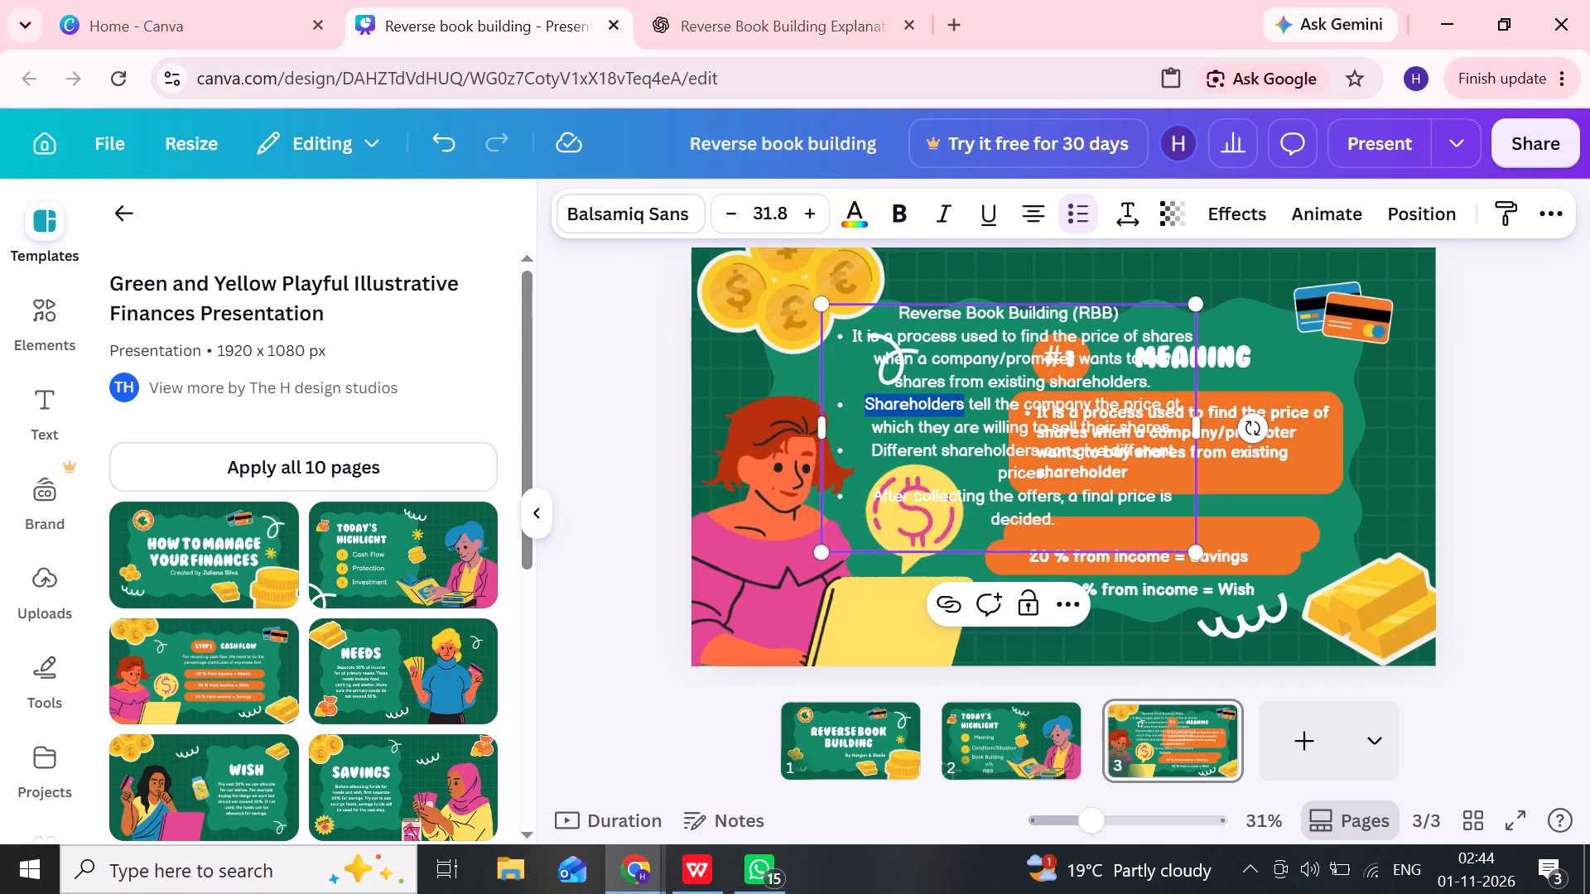
{"action": "left_click_drag", "start_coordinate": [1158, 374], "coordinate": [868, 311]}
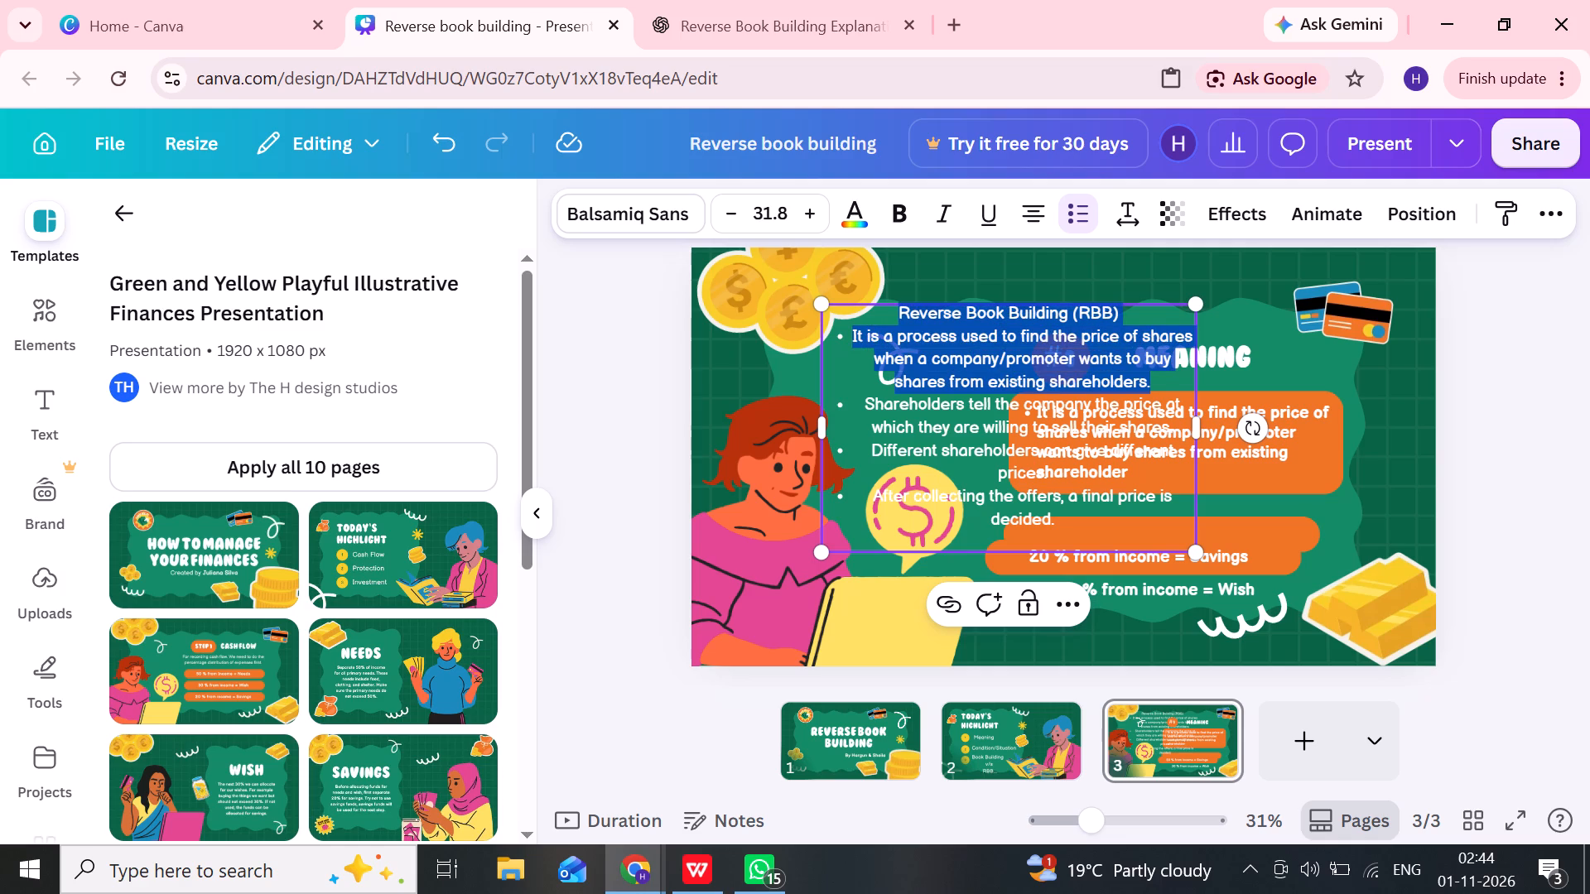
{"action": "left_click_drag", "start_coordinate": [868, 311], "coordinate": [851, 311]}
{"action": "key", "text": "BackSpace"}
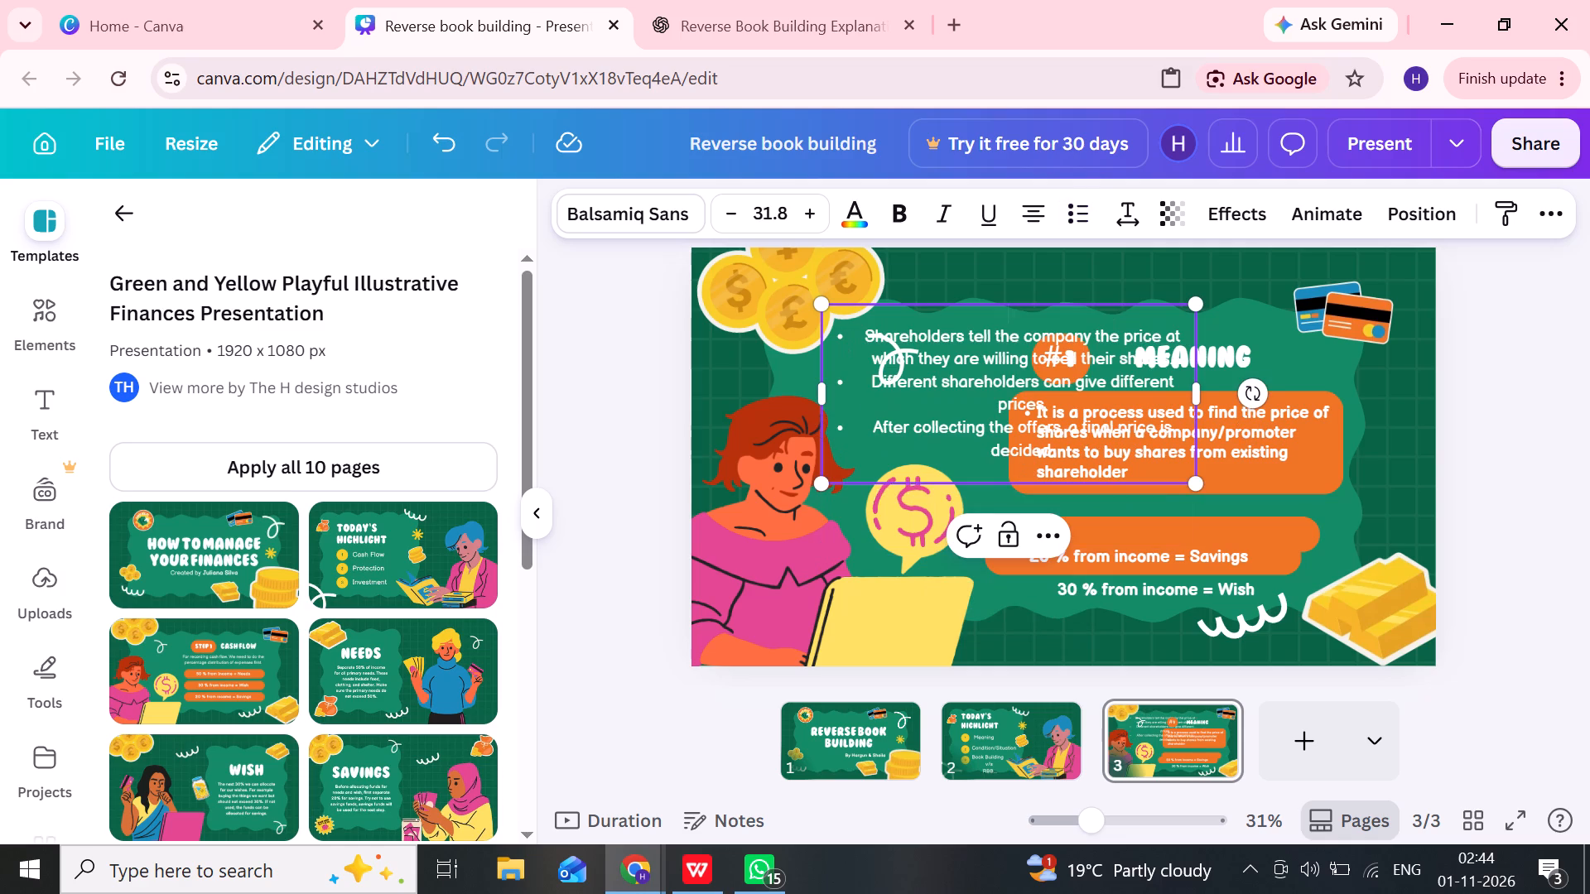
Copy the point "Shareholders tell the company the price at which they are willing to sell their shares.".
{"action": "left_click_drag", "start_coordinate": [833, 321], "coordinate": [1125, 360]}
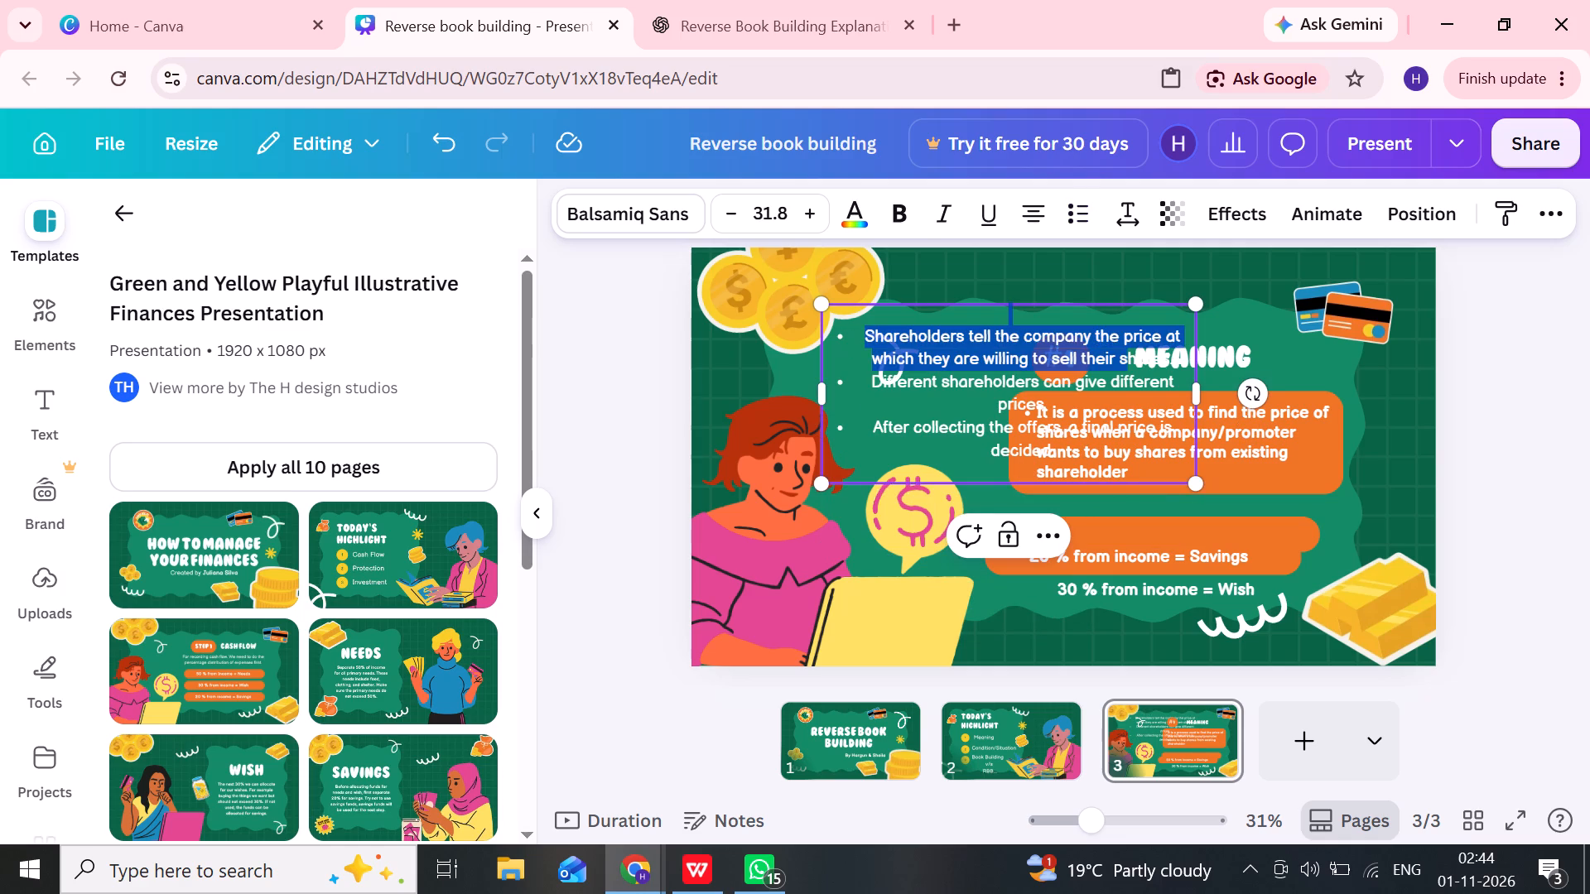
{"action": "left_click_drag", "start_coordinate": [1125, 360], "coordinate": [1179, 356]}
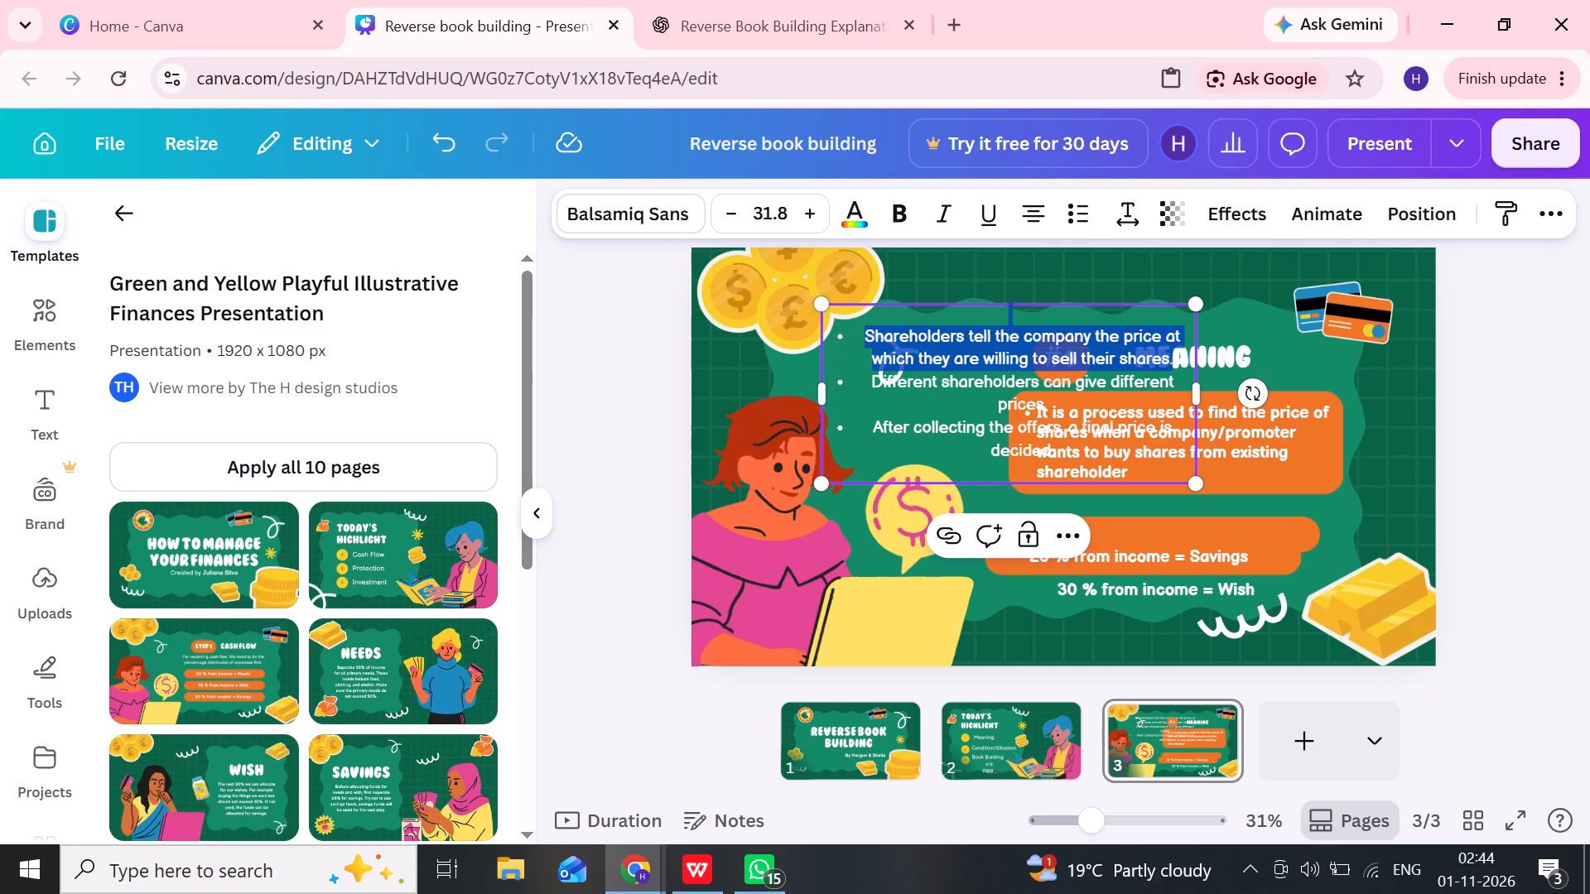
{"action": "key", "text": "ctrl+c"}
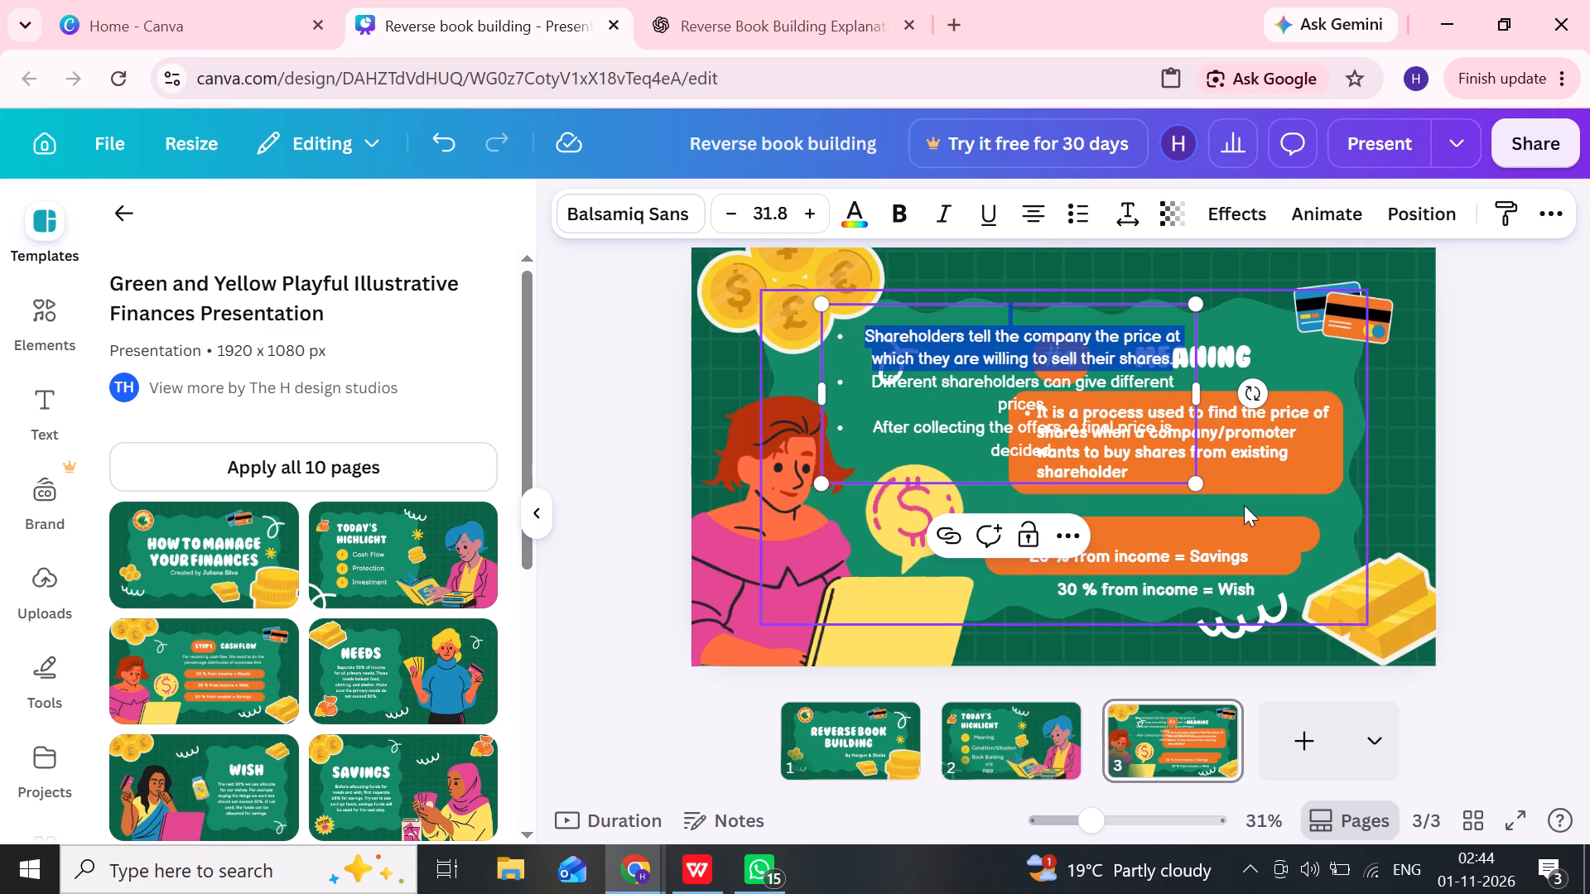
Align the second orange bar just below the enlarged box and widen it to match the box's width.
{"action": "left_click_drag", "start_coordinate": [1244, 523], "coordinate": [1252, 511]}
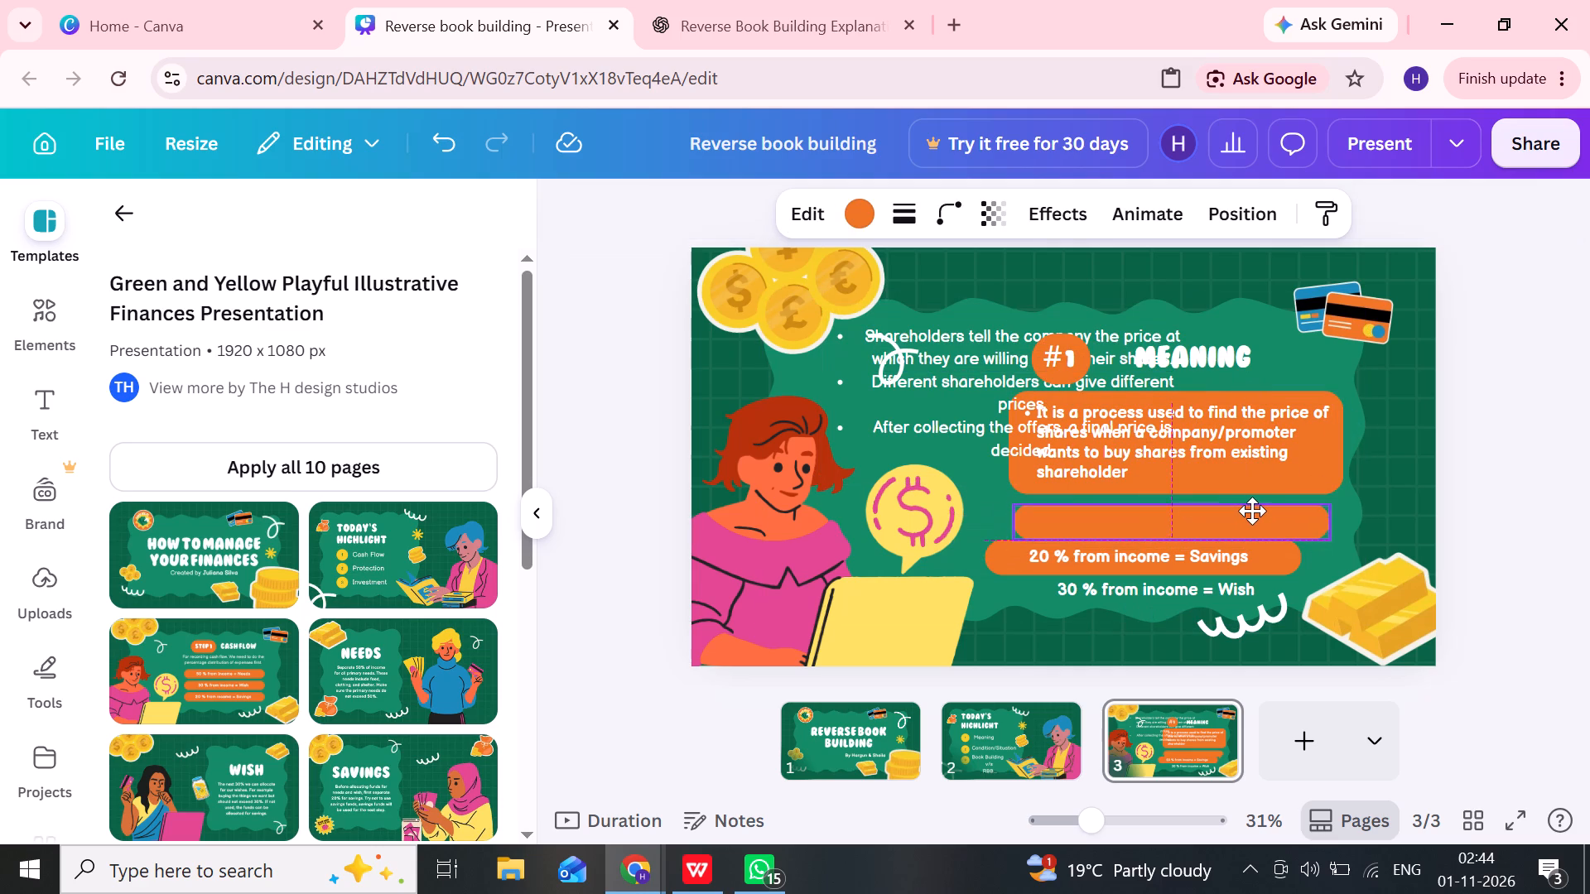
{"action": "left_click_drag", "start_coordinate": [1252, 511], "coordinate": [1247, 507]}
{"action": "left_click_drag", "start_coordinate": [1321, 520], "coordinate": [1333, 520]}
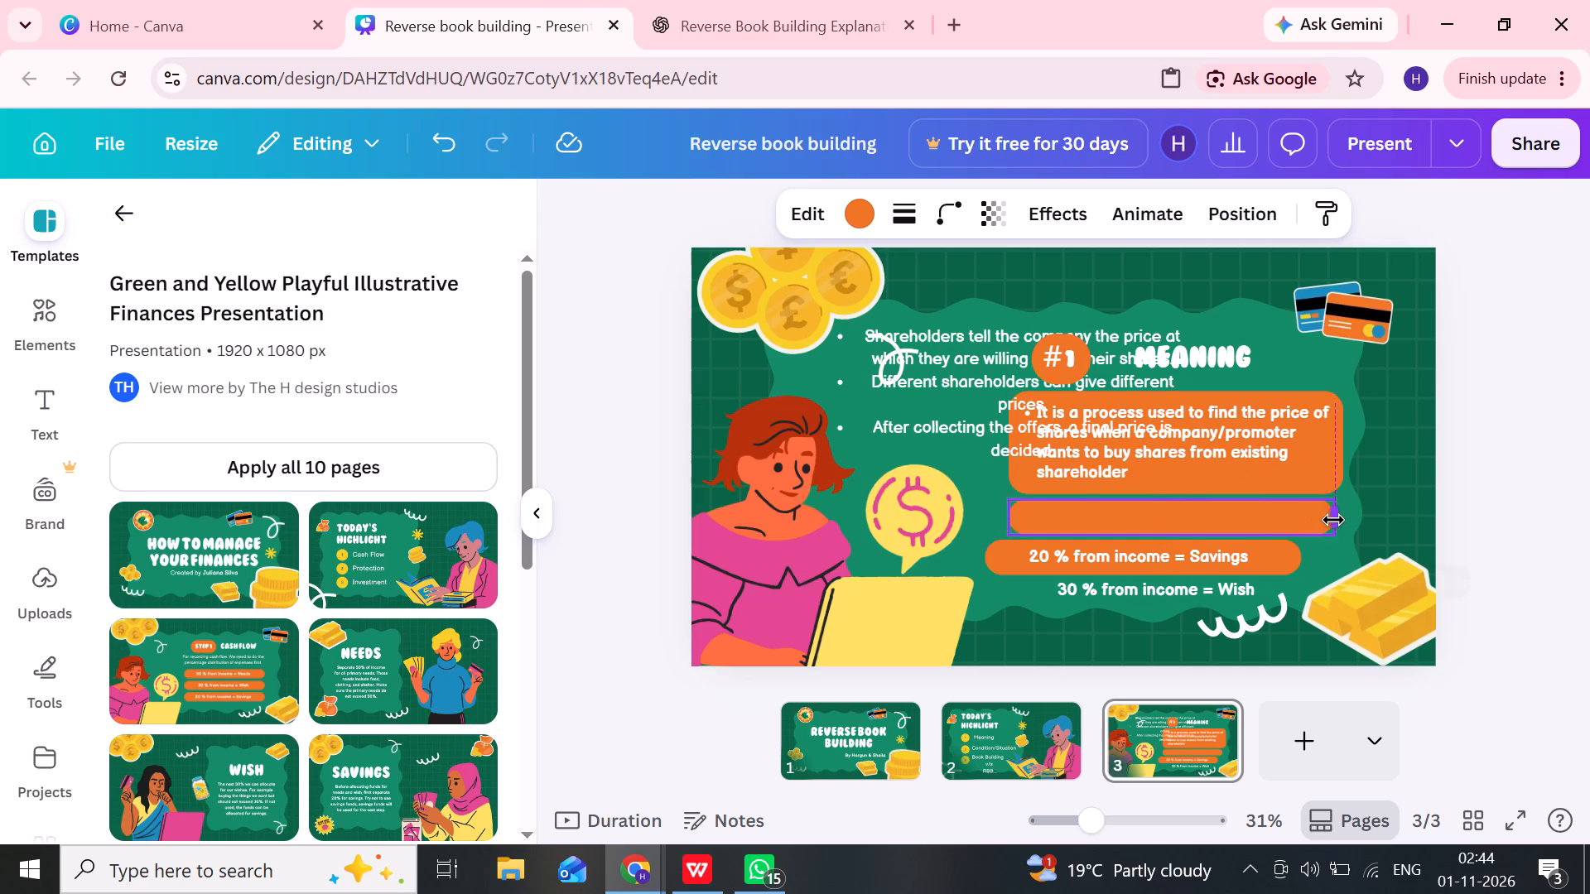
{"action": "left_click_drag", "start_coordinate": [1333, 520], "coordinate": [1342, 520]}
{"action": "left_click", "coordinate": [1122, 517]}
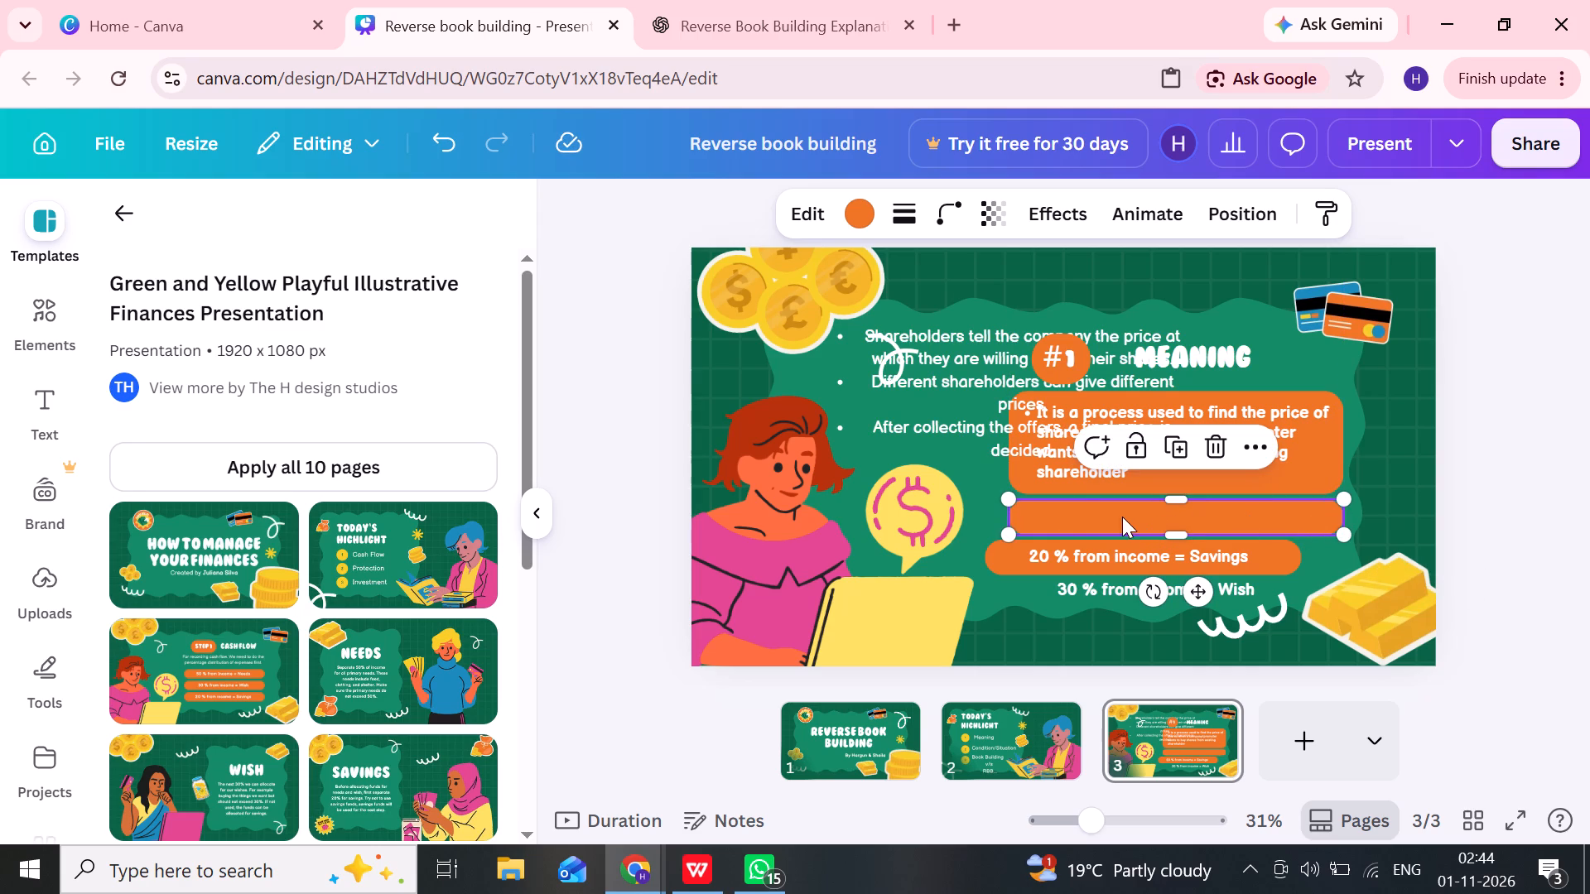
{"action": "left_click", "coordinate": [1007, 515]}
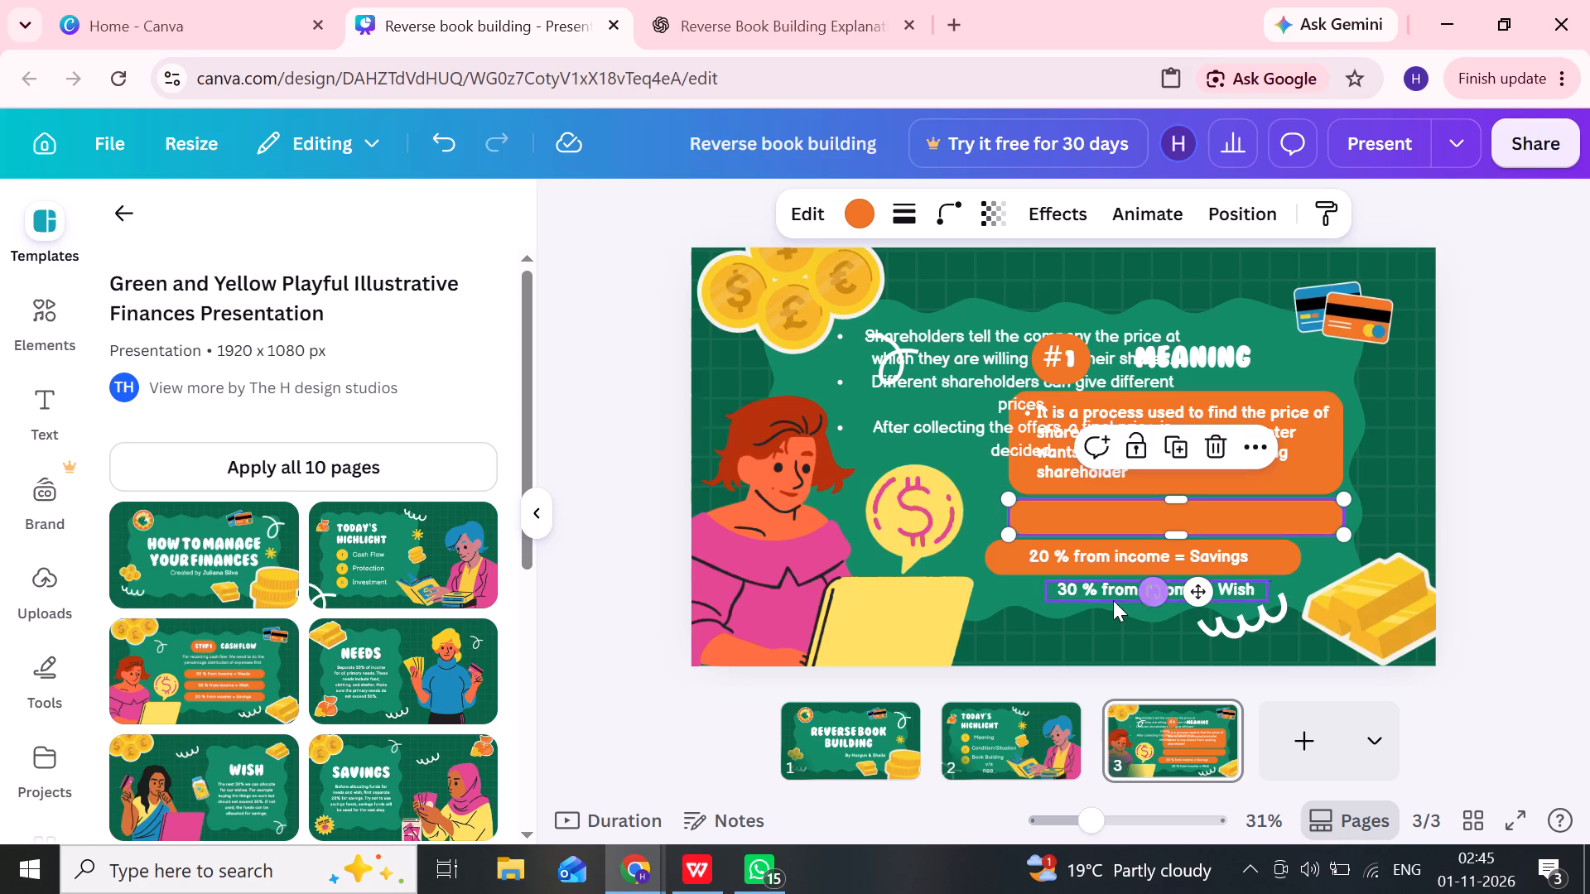
Move "30 % from income = Wish" onto the second orange bar and replace its text with the copied shareholders point.
{"action": "left_click", "coordinate": [1094, 589]}
{"action": "left_click_drag", "start_coordinate": [1094, 589], "coordinate": [1099, 564]}
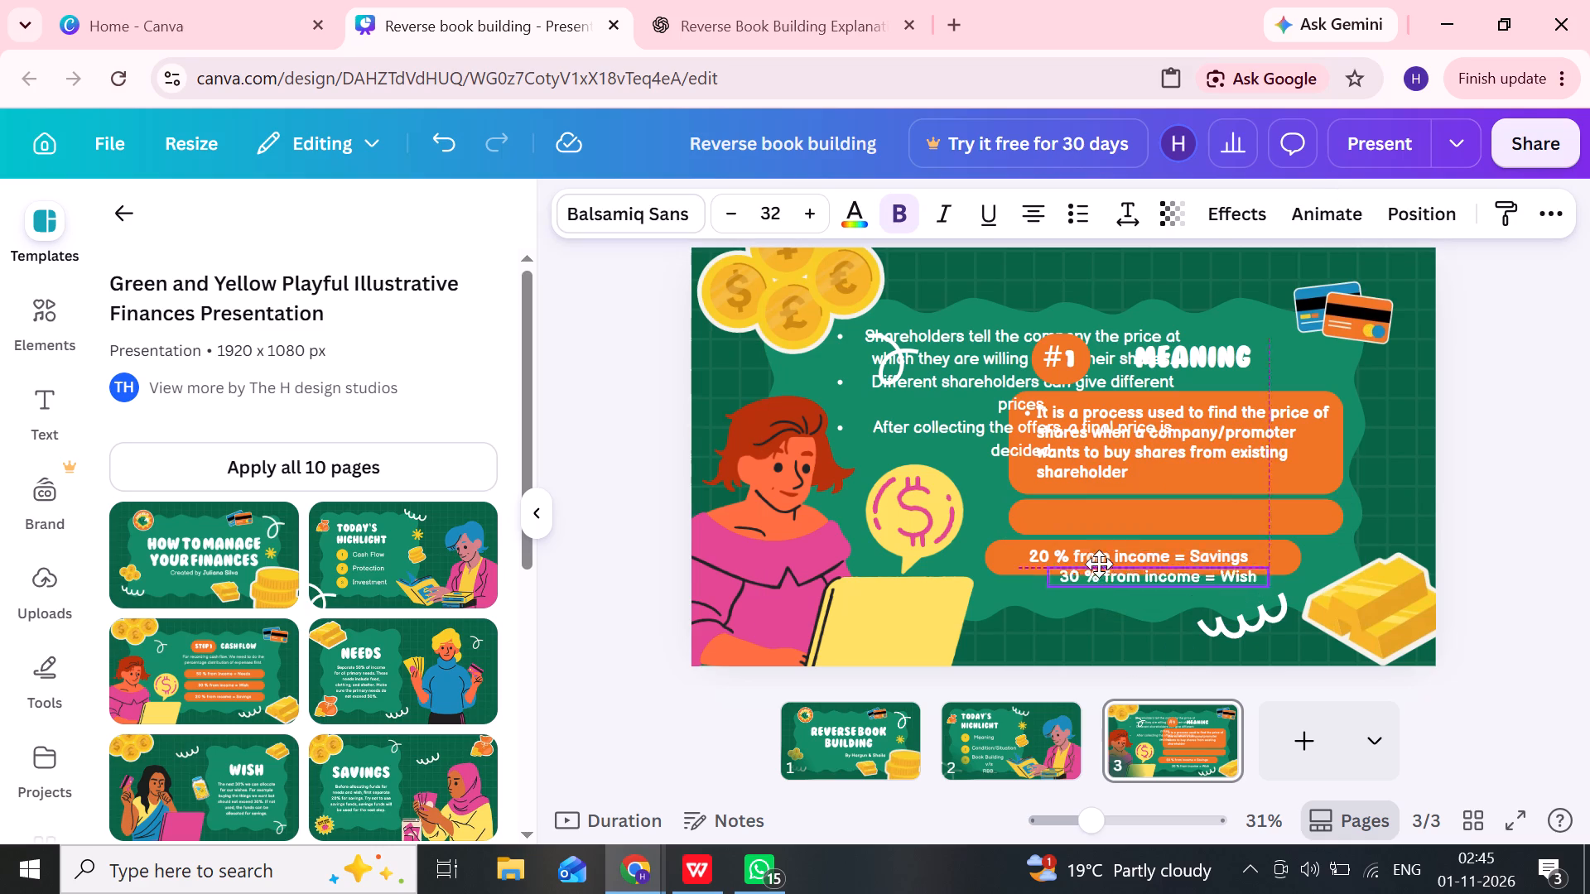
{"action": "left_click_drag", "start_coordinate": [1099, 564], "coordinate": [1109, 517]}
{"action": "left_click", "coordinate": [1116, 514]}
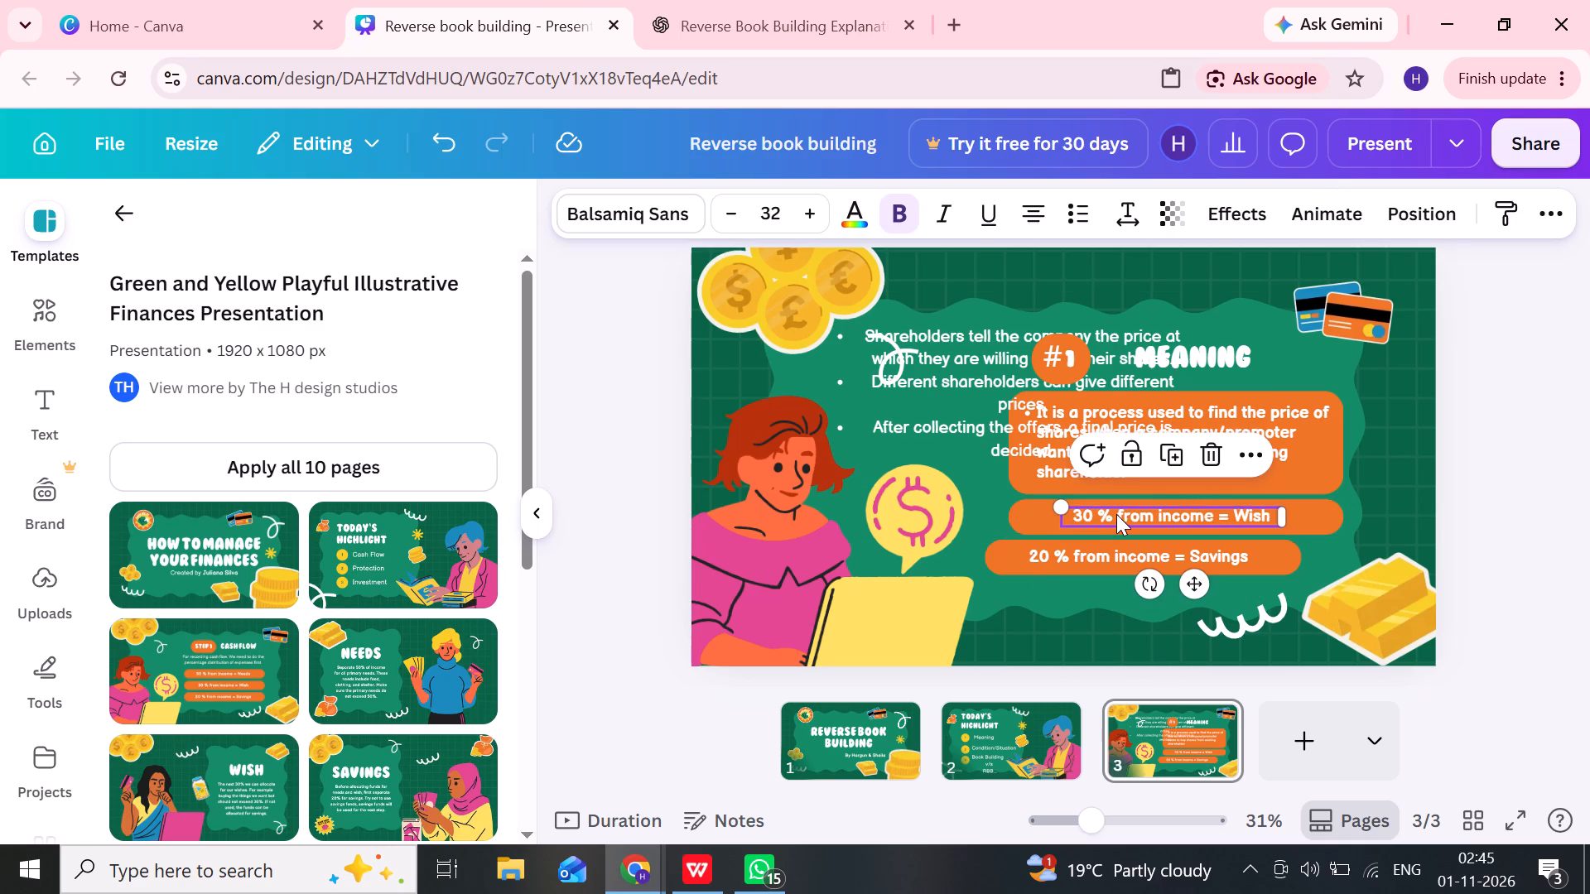
{"action": "key", "text": "BackSpace"}
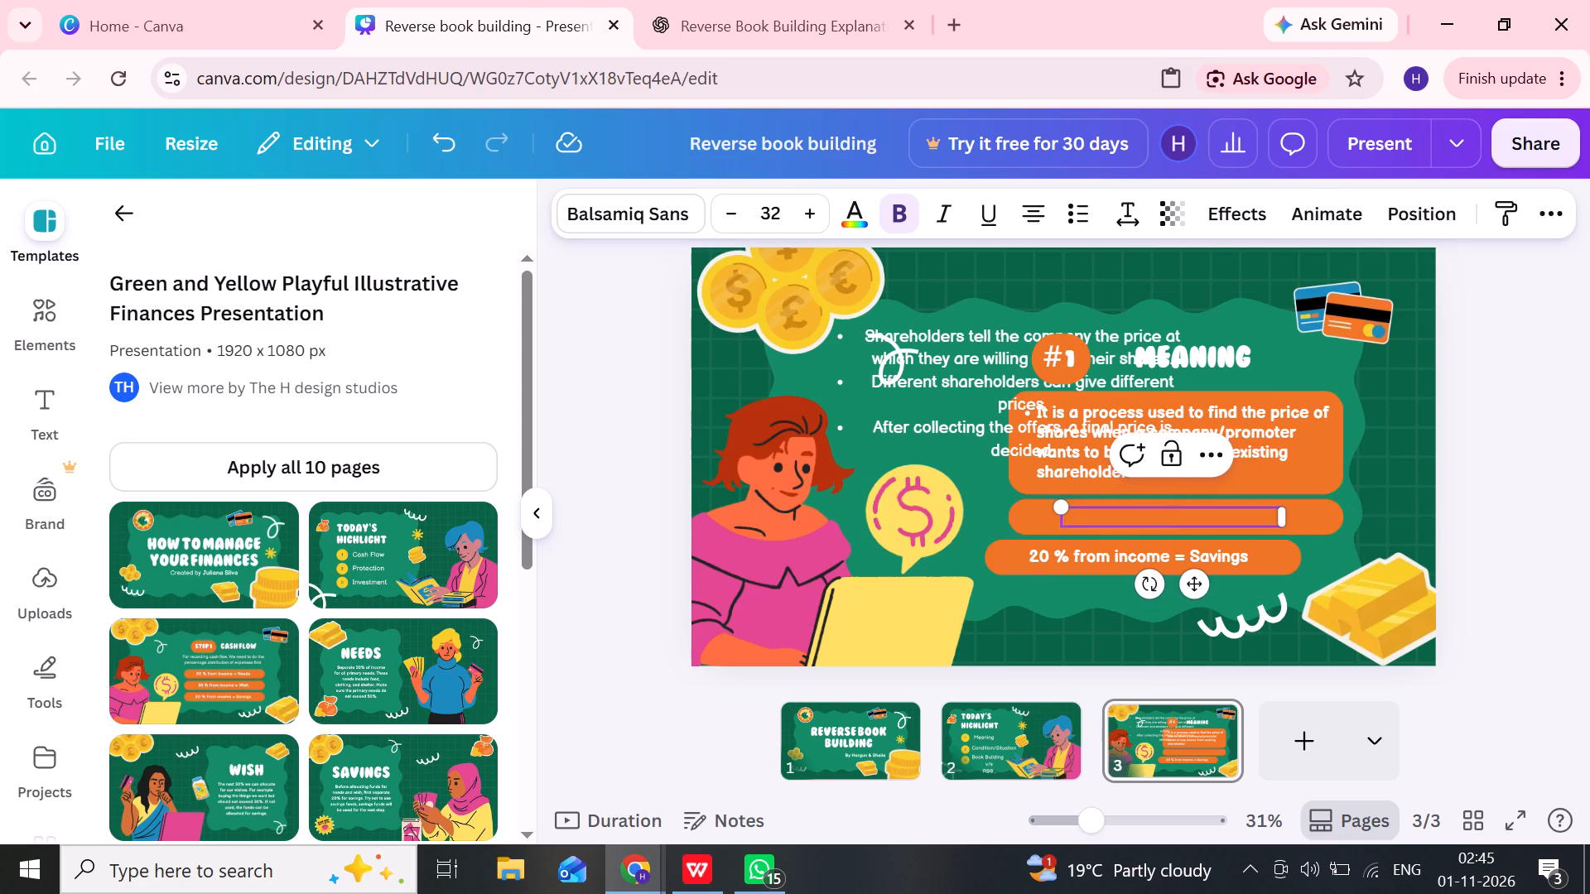
{"action": "left_click", "coordinate": [1116, 514], "text": "ctrl"}
{"action": "key", "text": "ctrl+v"}
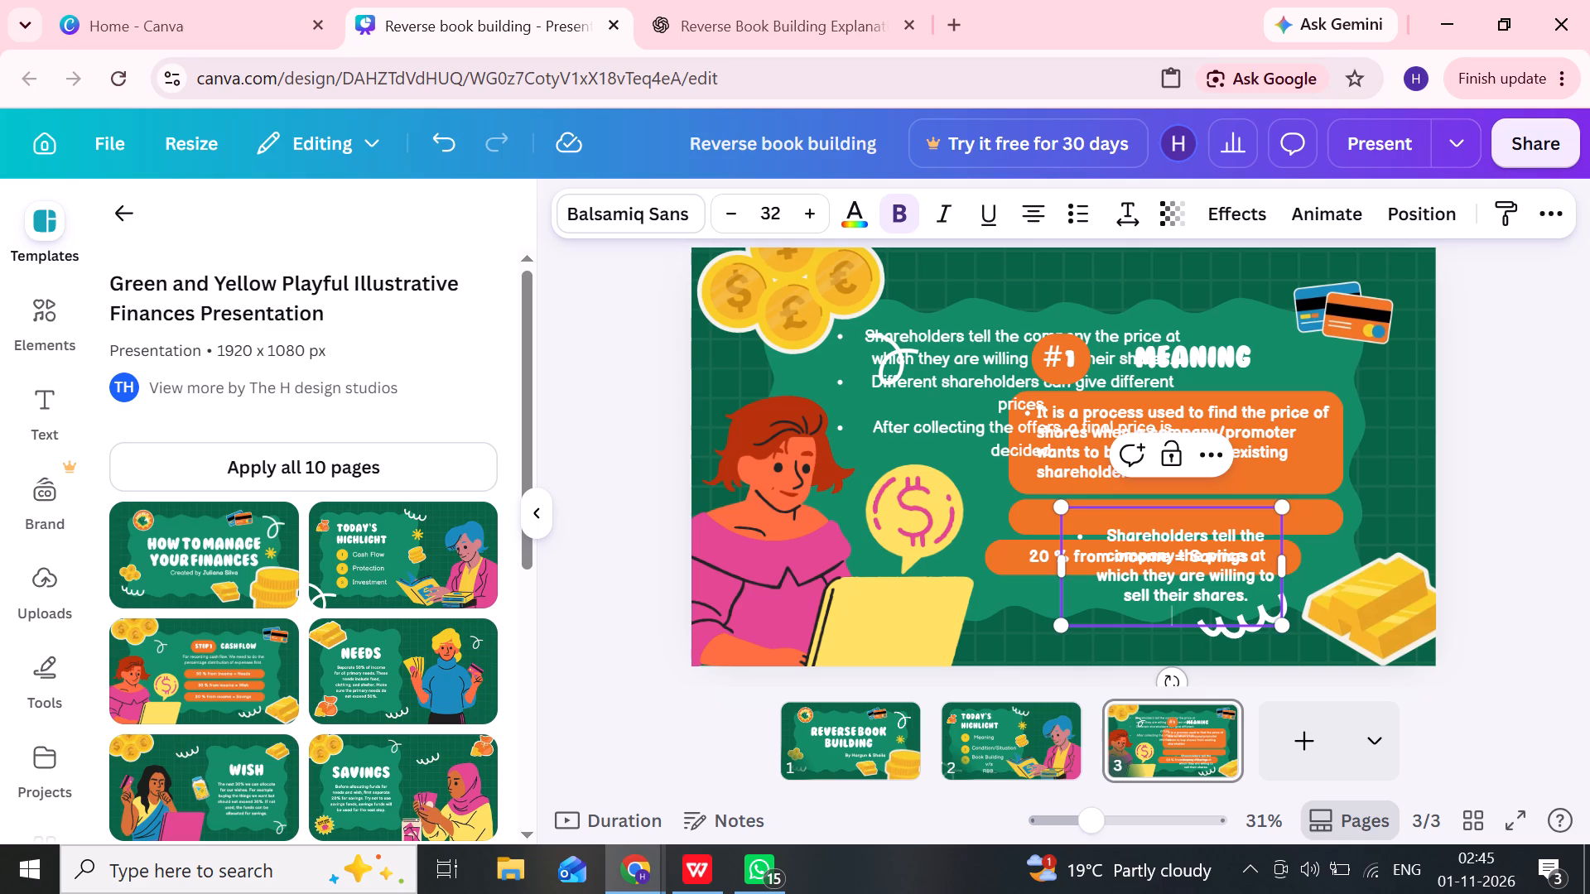
Widen the pasted shareholders text box, move it over the second orange bar, and scale its font down to 29.7.
{"action": "left_click_drag", "start_coordinate": [1284, 563], "coordinate": [1397, 541]}
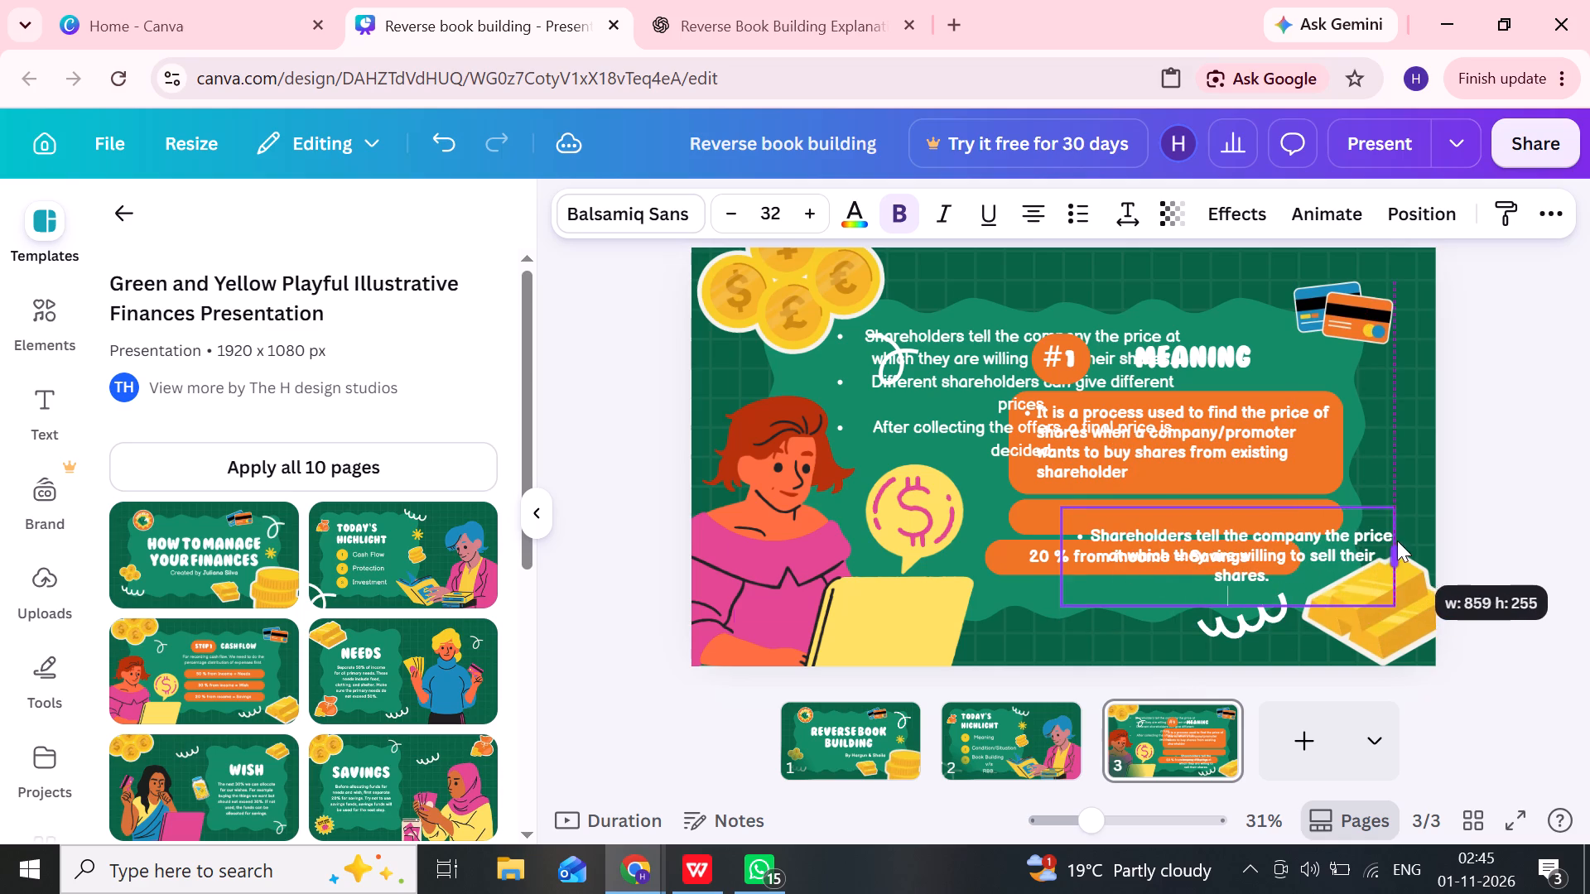
{"action": "left_click_drag", "start_coordinate": [1397, 541], "coordinate": [1396, 536]}
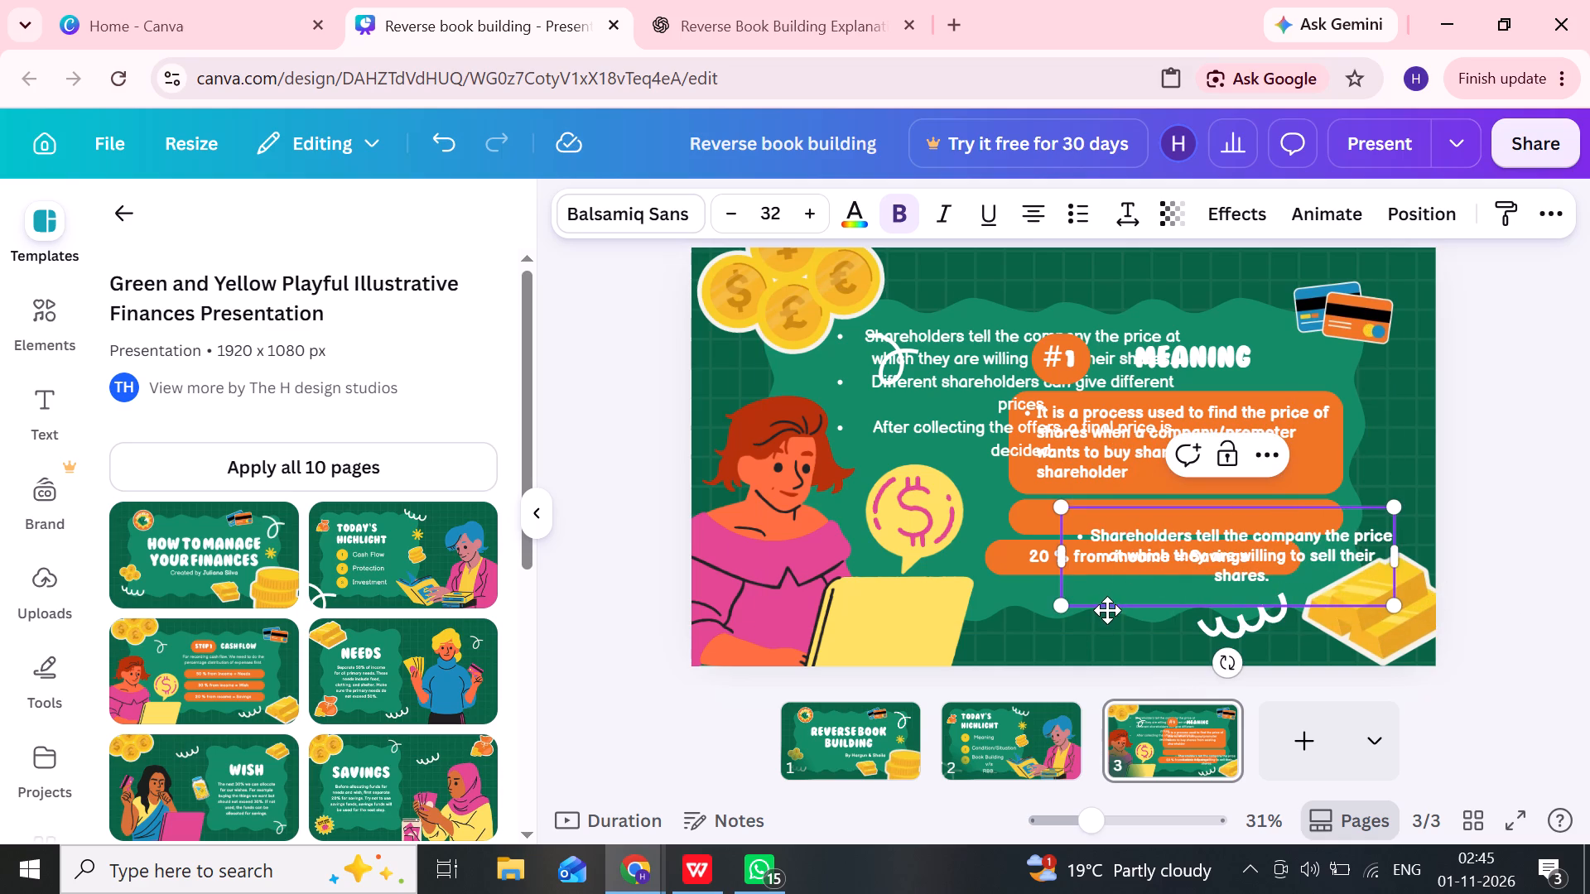
{"action": "left_click_drag", "start_coordinate": [1107, 611], "coordinate": [1060, 584]}
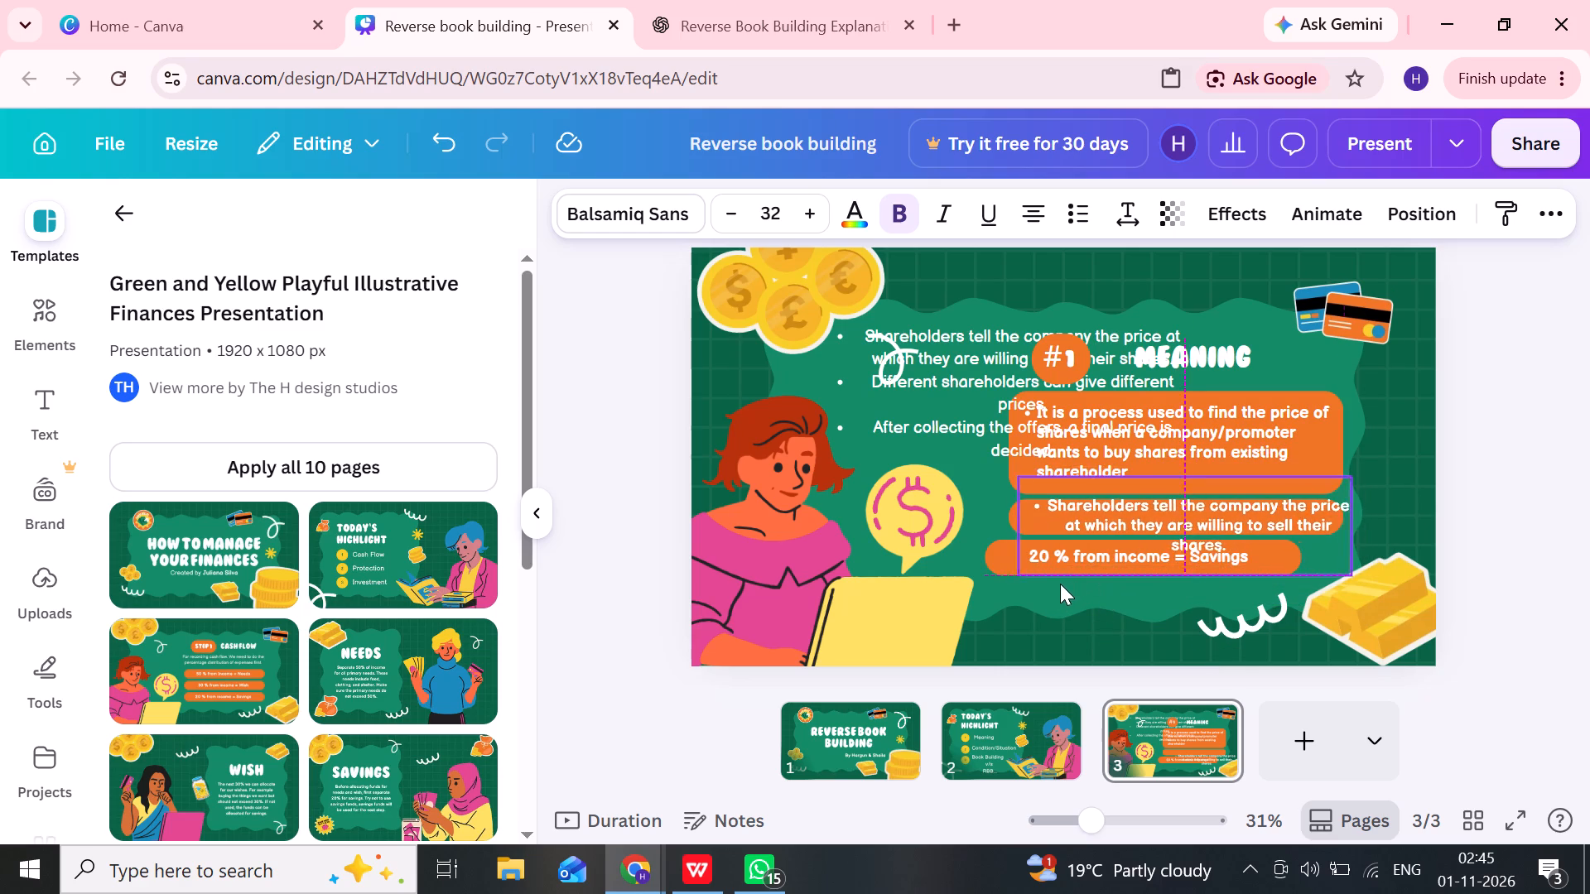
{"action": "left_click_drag", "start_coordinate": [1060, 584], "coordinate": [1053, 587]}
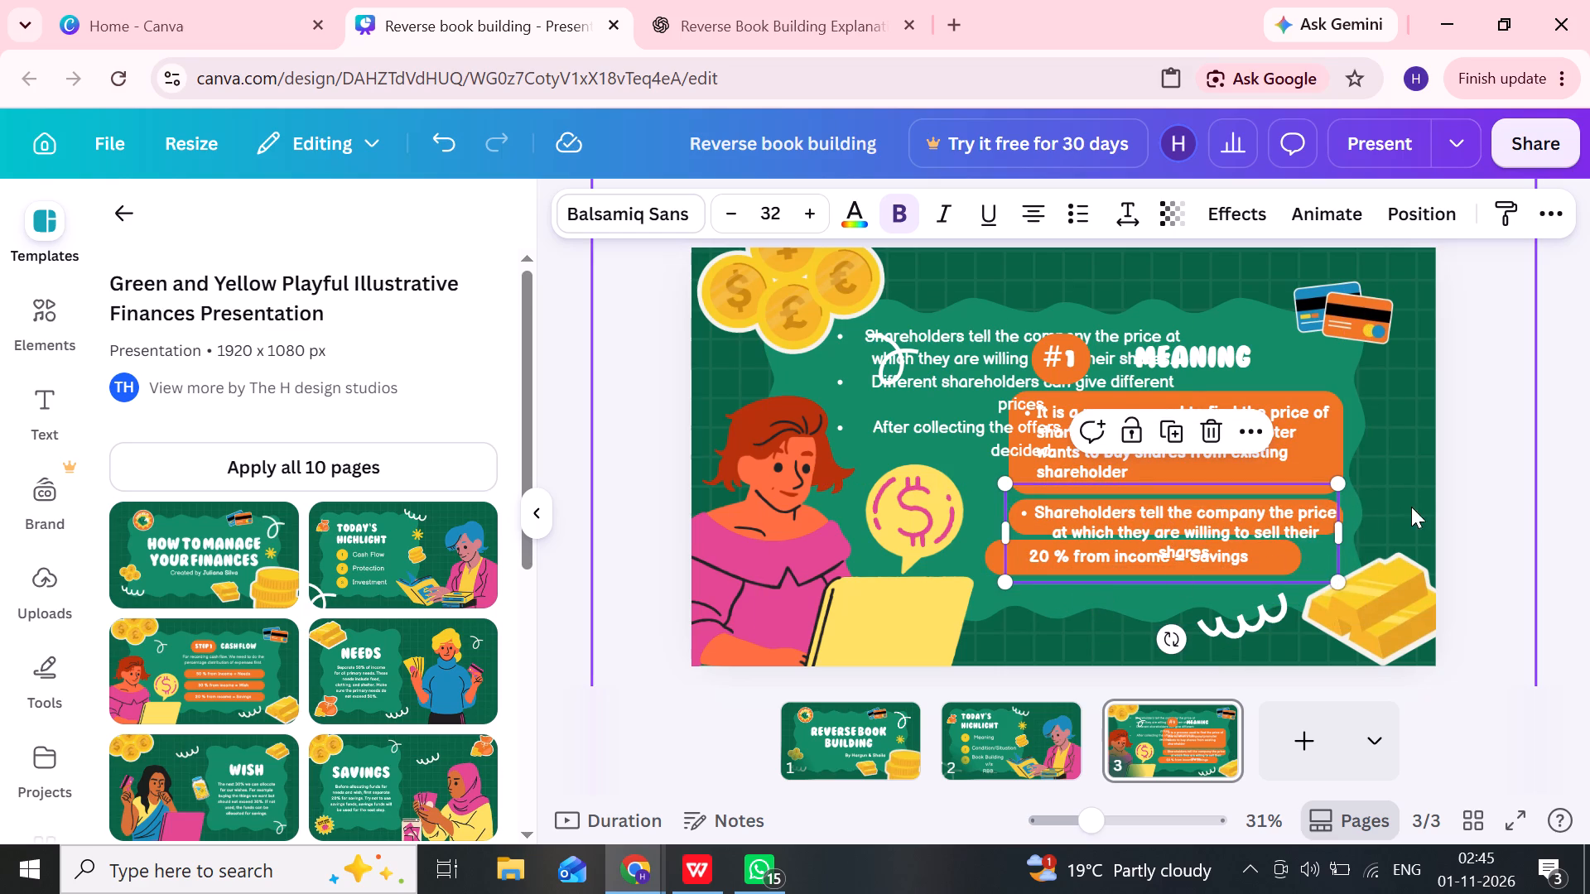
{"action": "left_click", "coordinate": [1430, 514]}
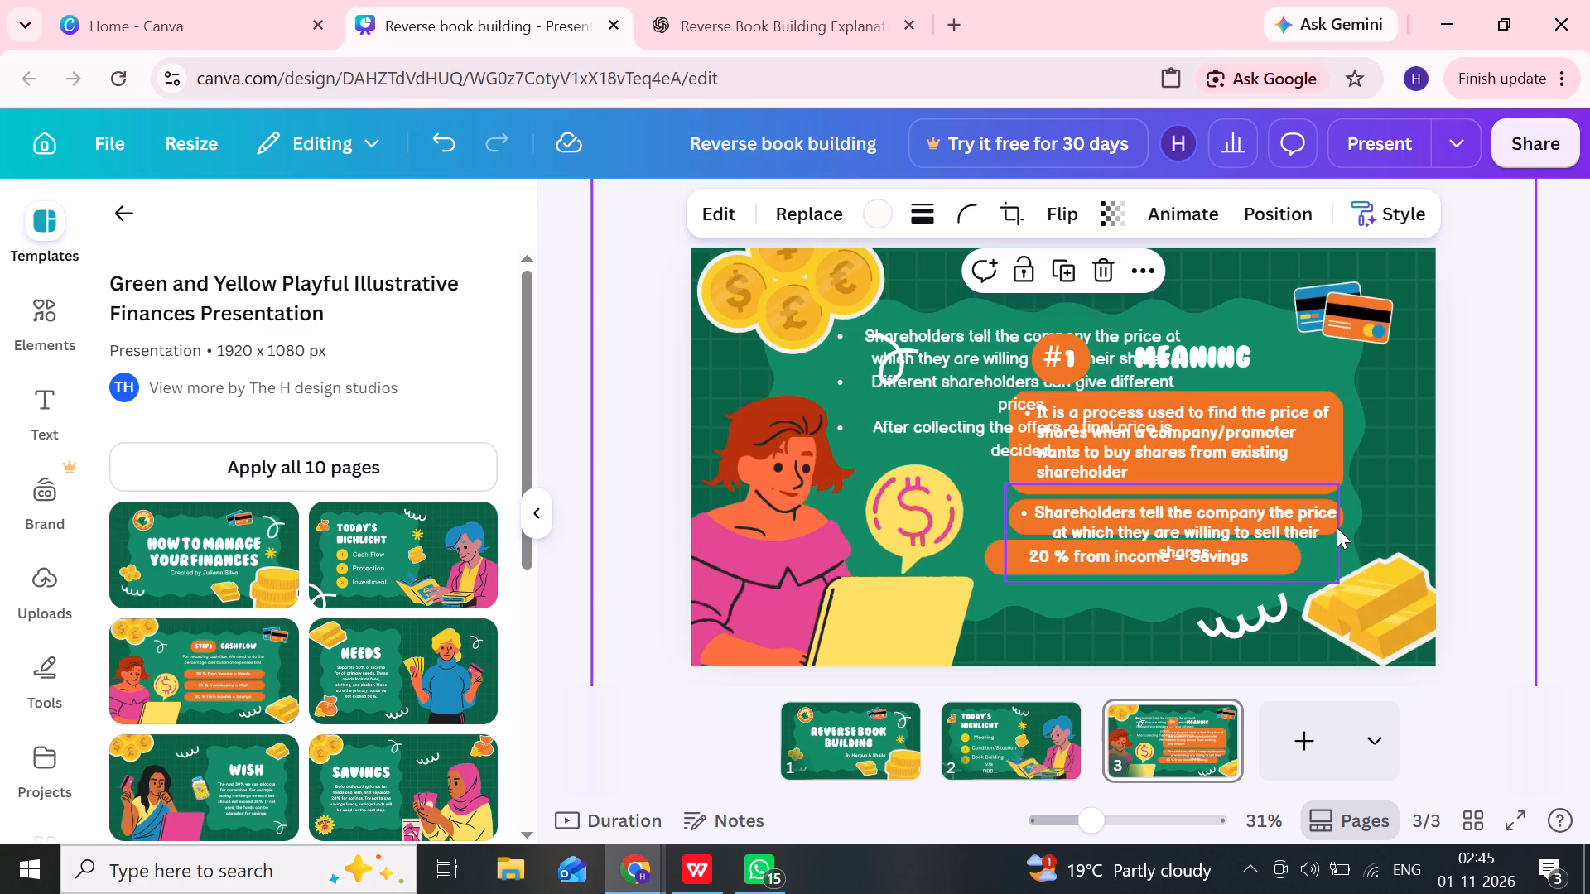
{"action": "left_click", "coordinate": [1337, 527]}
{"action": "left_click_drag", "start_coordinate": [1342, 583], "coordinate": [1343, 583]}
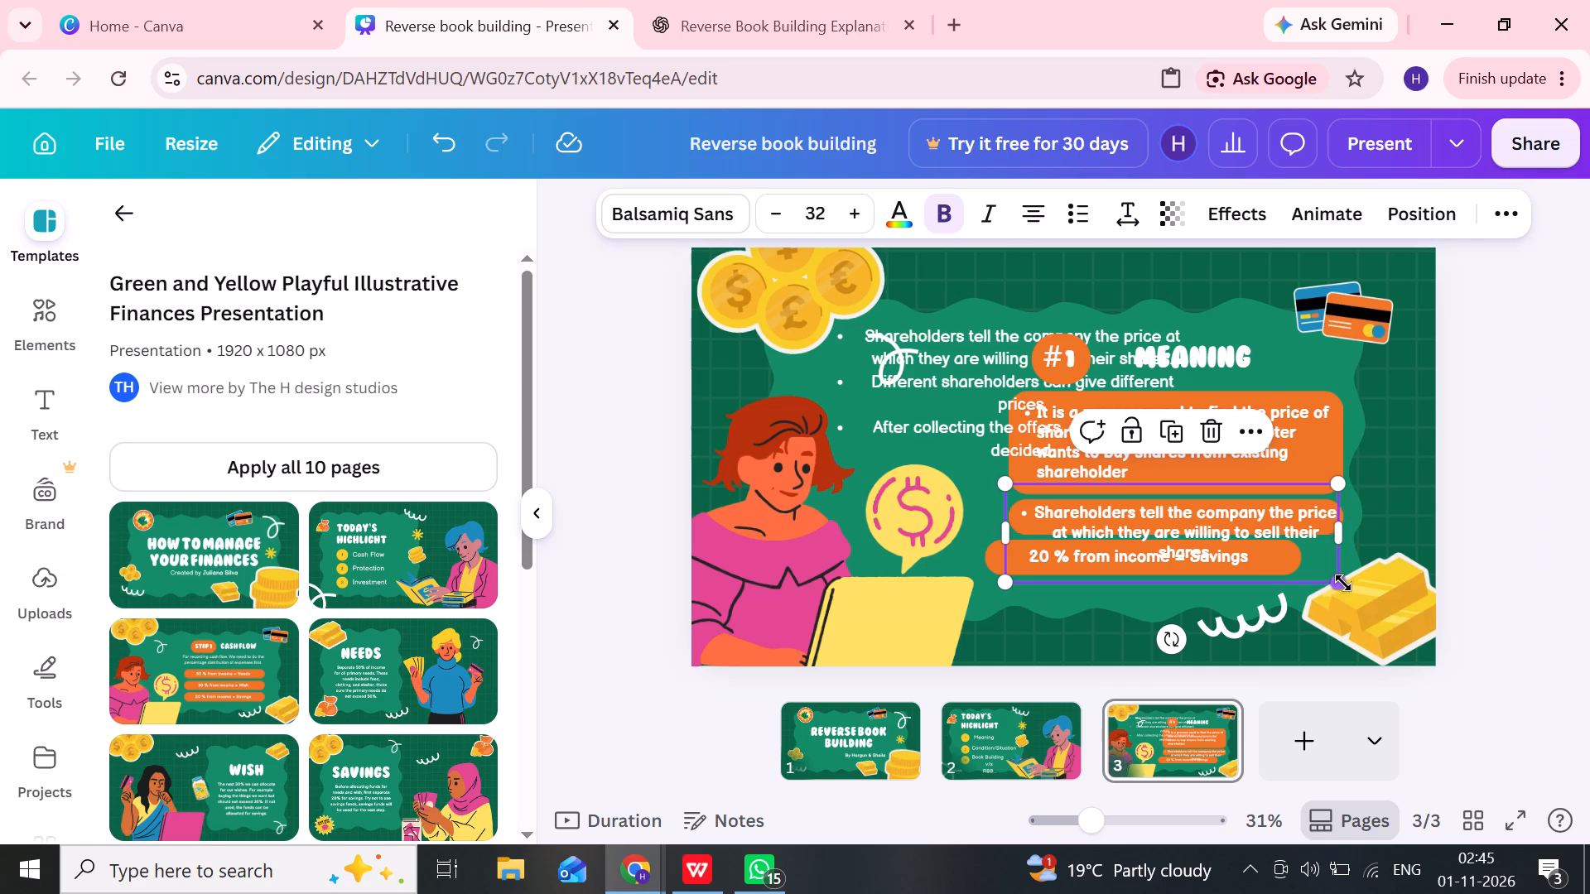
{"action": "left_click_drag", "start_coordinate": [1343, 583], "coordinate": [1335, 518]}
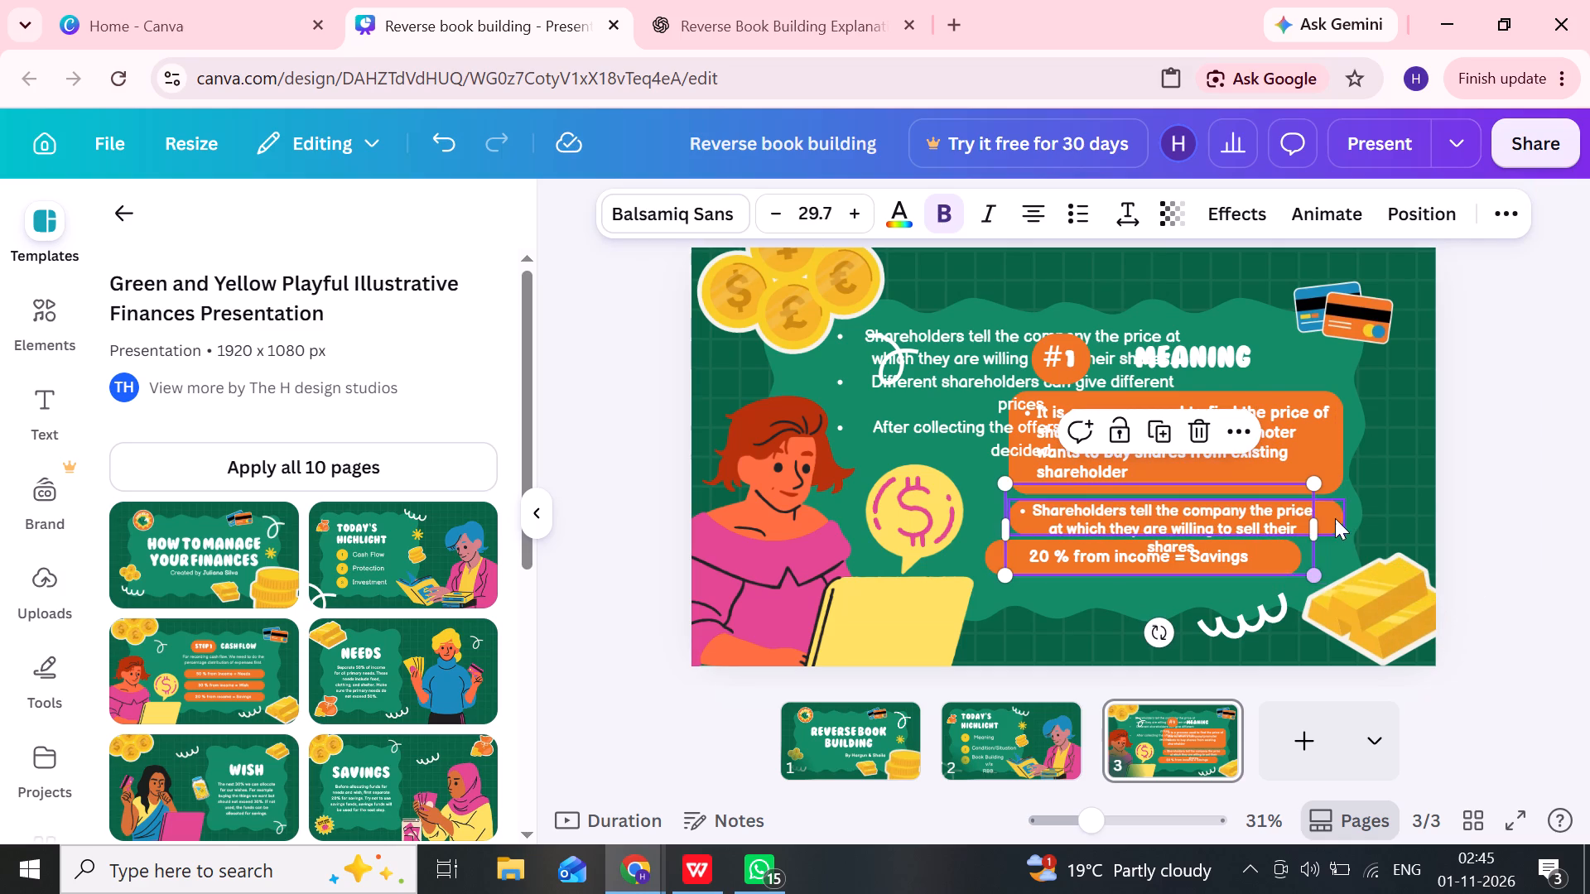
{"action": "left_click_drag", "start_coordinate": [1536, 560], "coordinate": [1309, 596]}
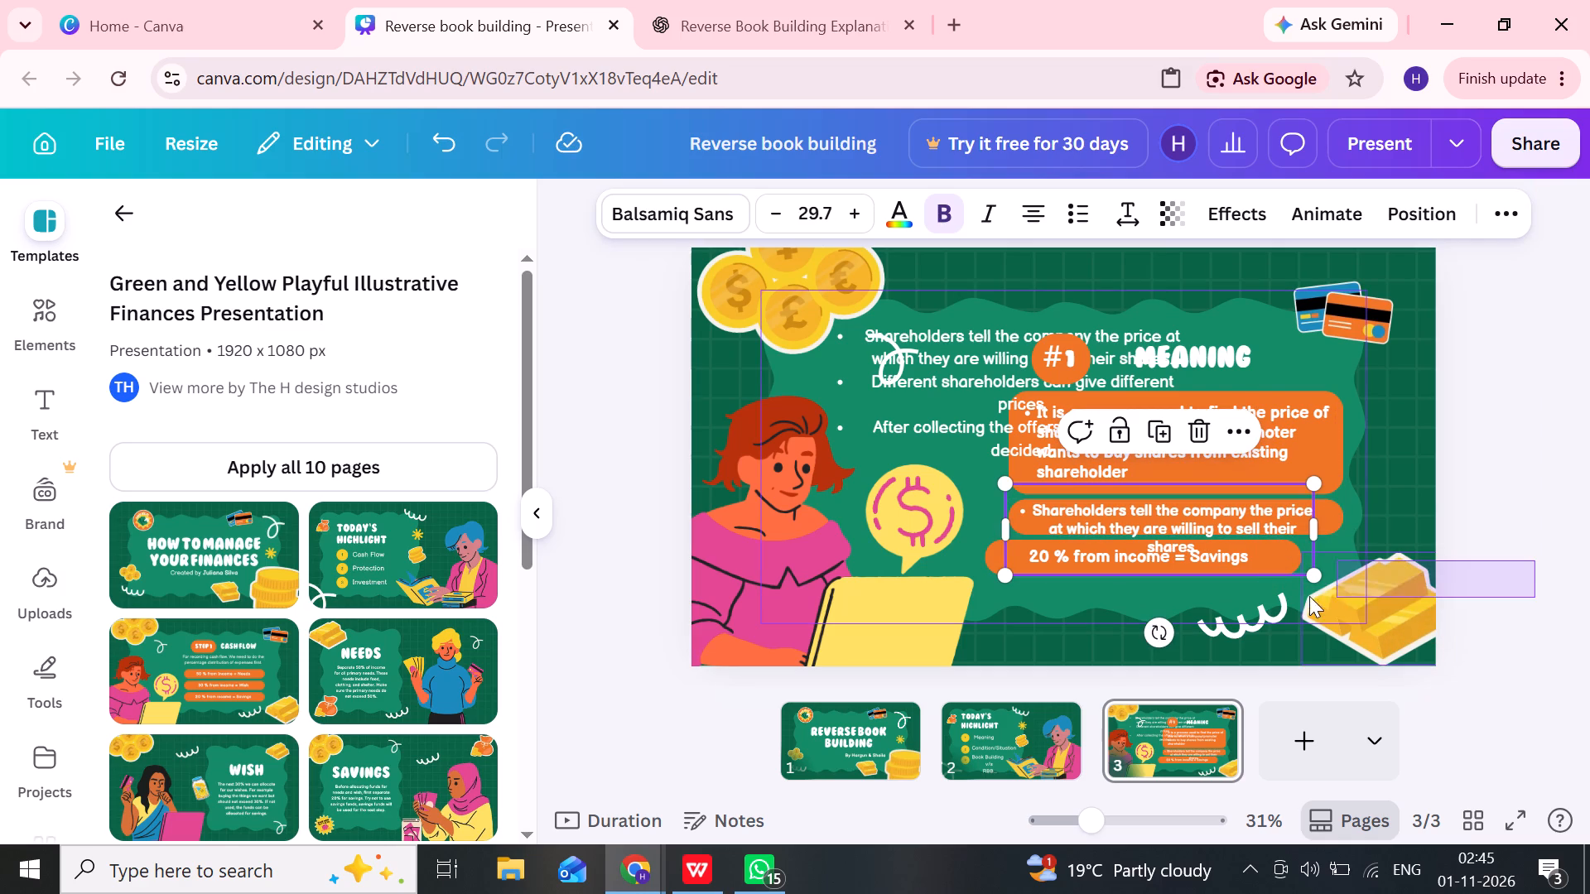
{"action": "left_click_drag", "start_coordinate": [1309, 596], "coordinate": [1550, 363]}
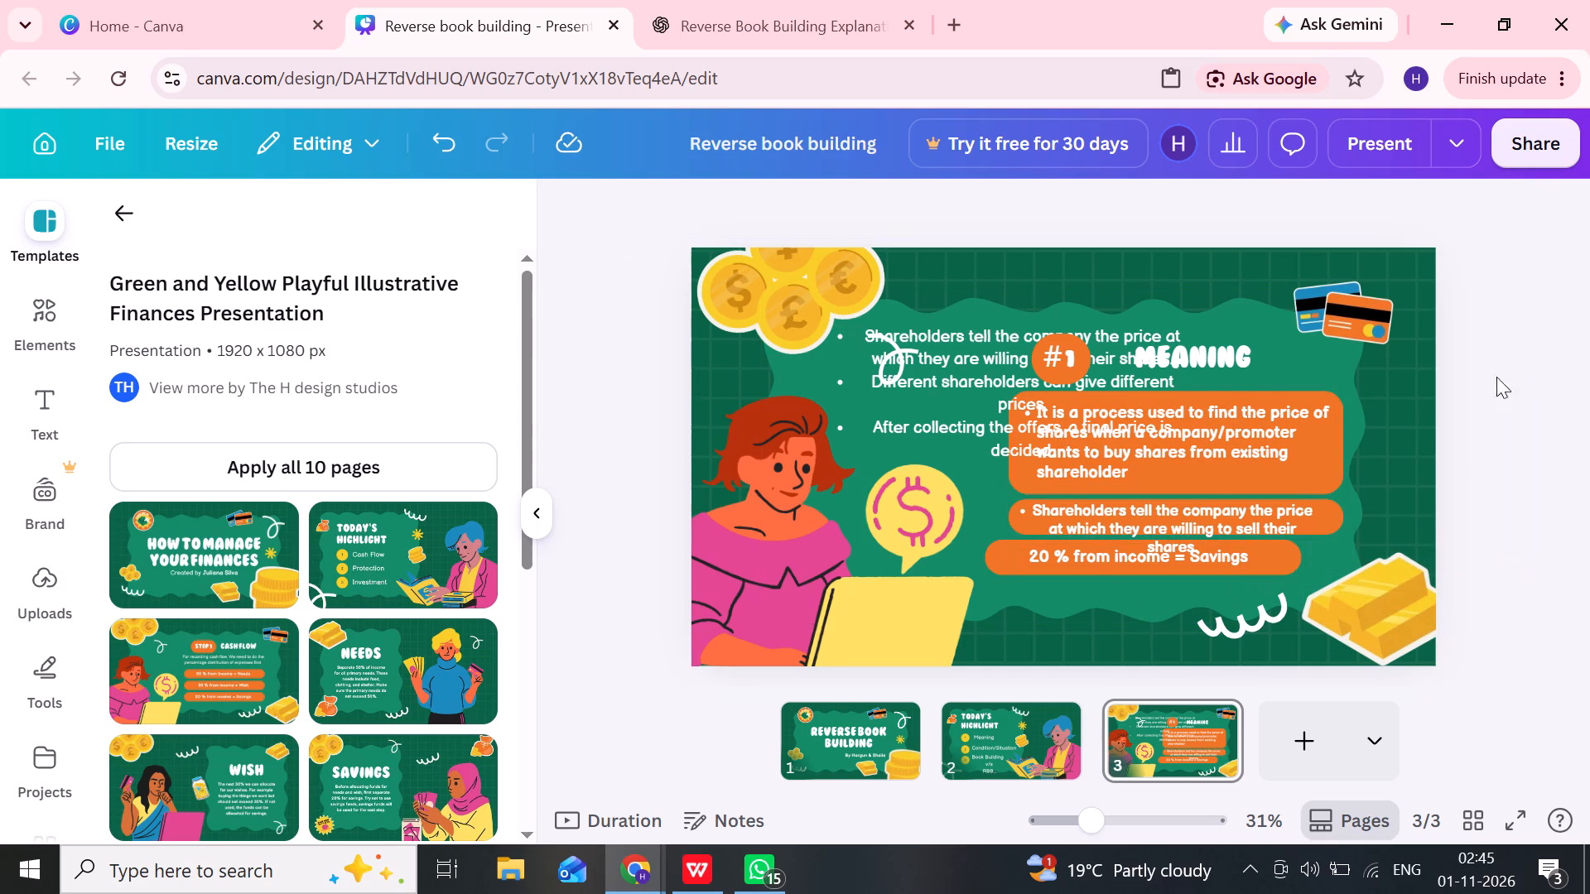
Move "20 % from income = Savings" up beside the MEANING heading and the third orange bar down near the slide's lower edge.
{"action": "left_click_drag", "start_coordinate": [1248, 565], "coordinate": [1421, 358]}
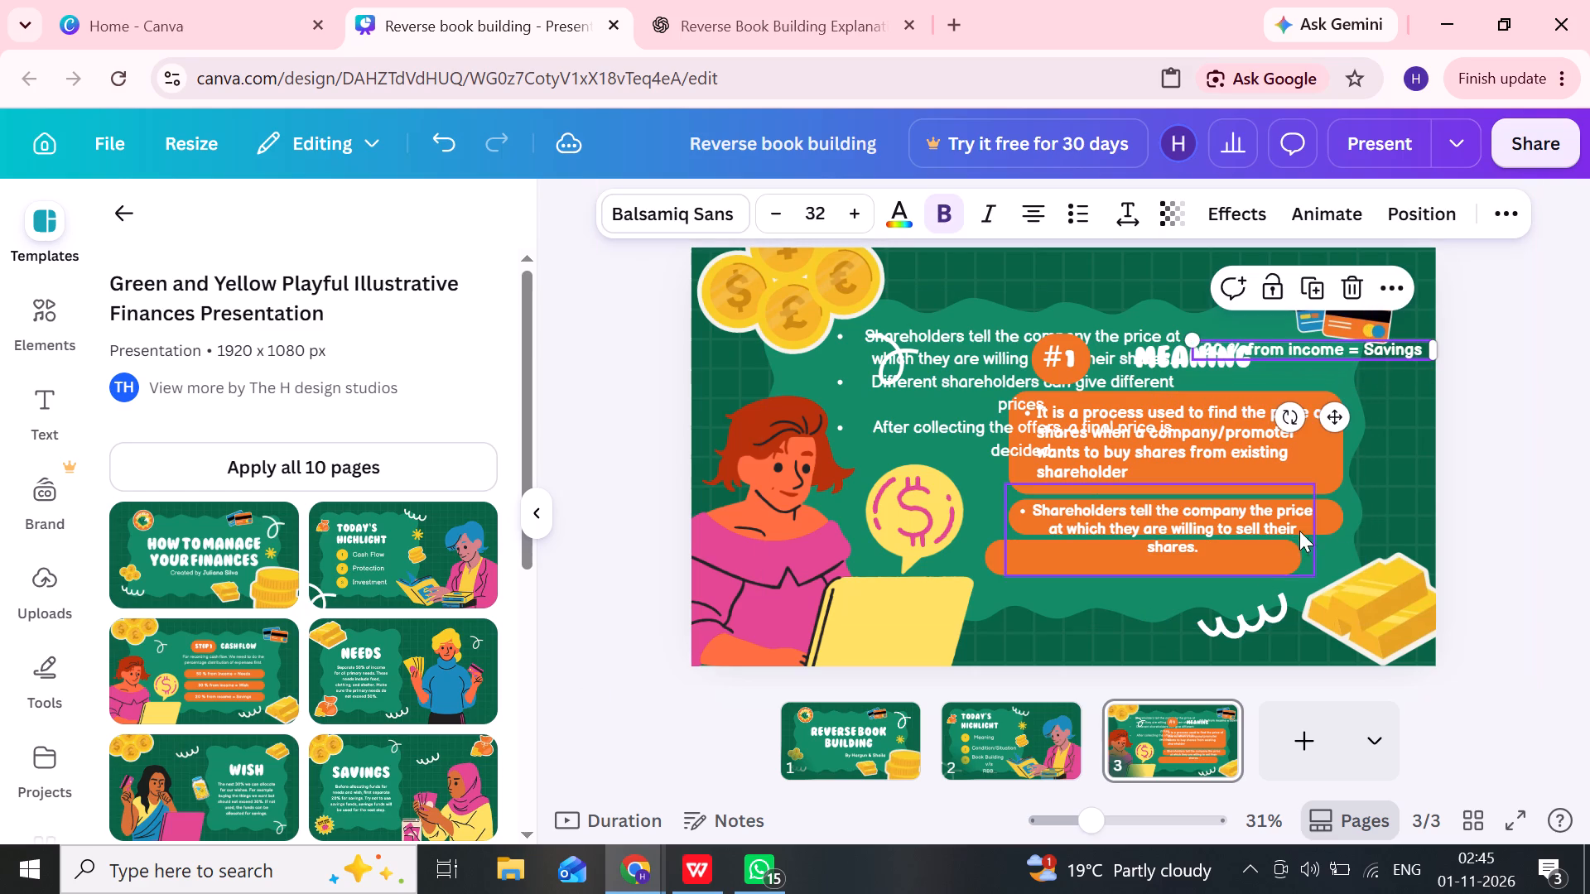
{"action": "left_click", "coordinate": [1277, 570]}
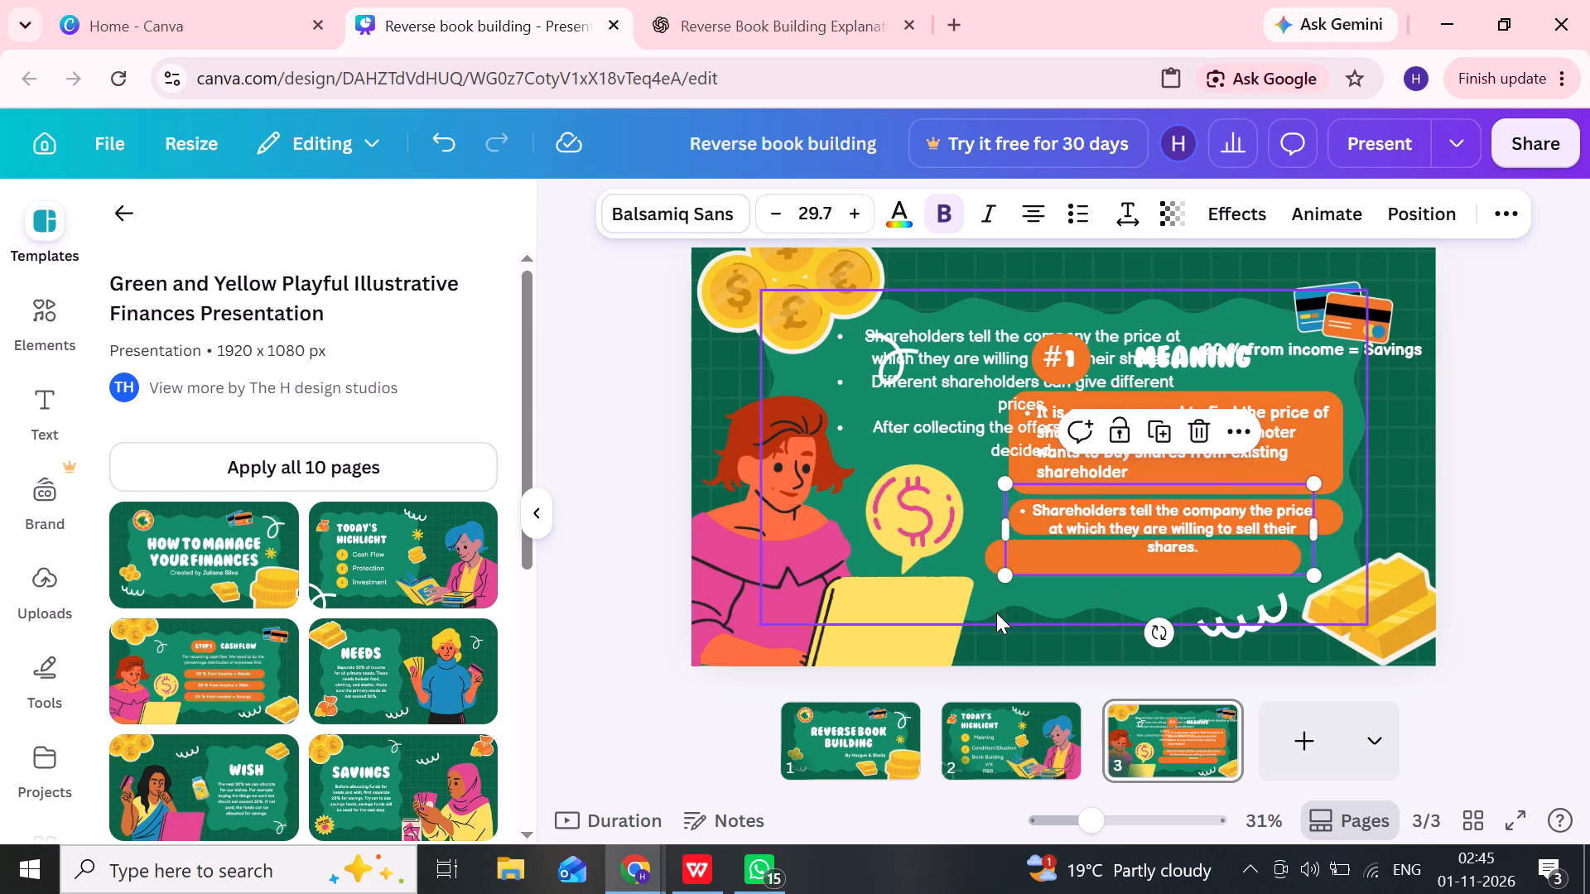
{"action": "left_click", "coordinate": [996, 613]}
{"action": "left_click", "coordinate": [993, 570]}
{"action": "left_click", "coordinate": [993, 570]}
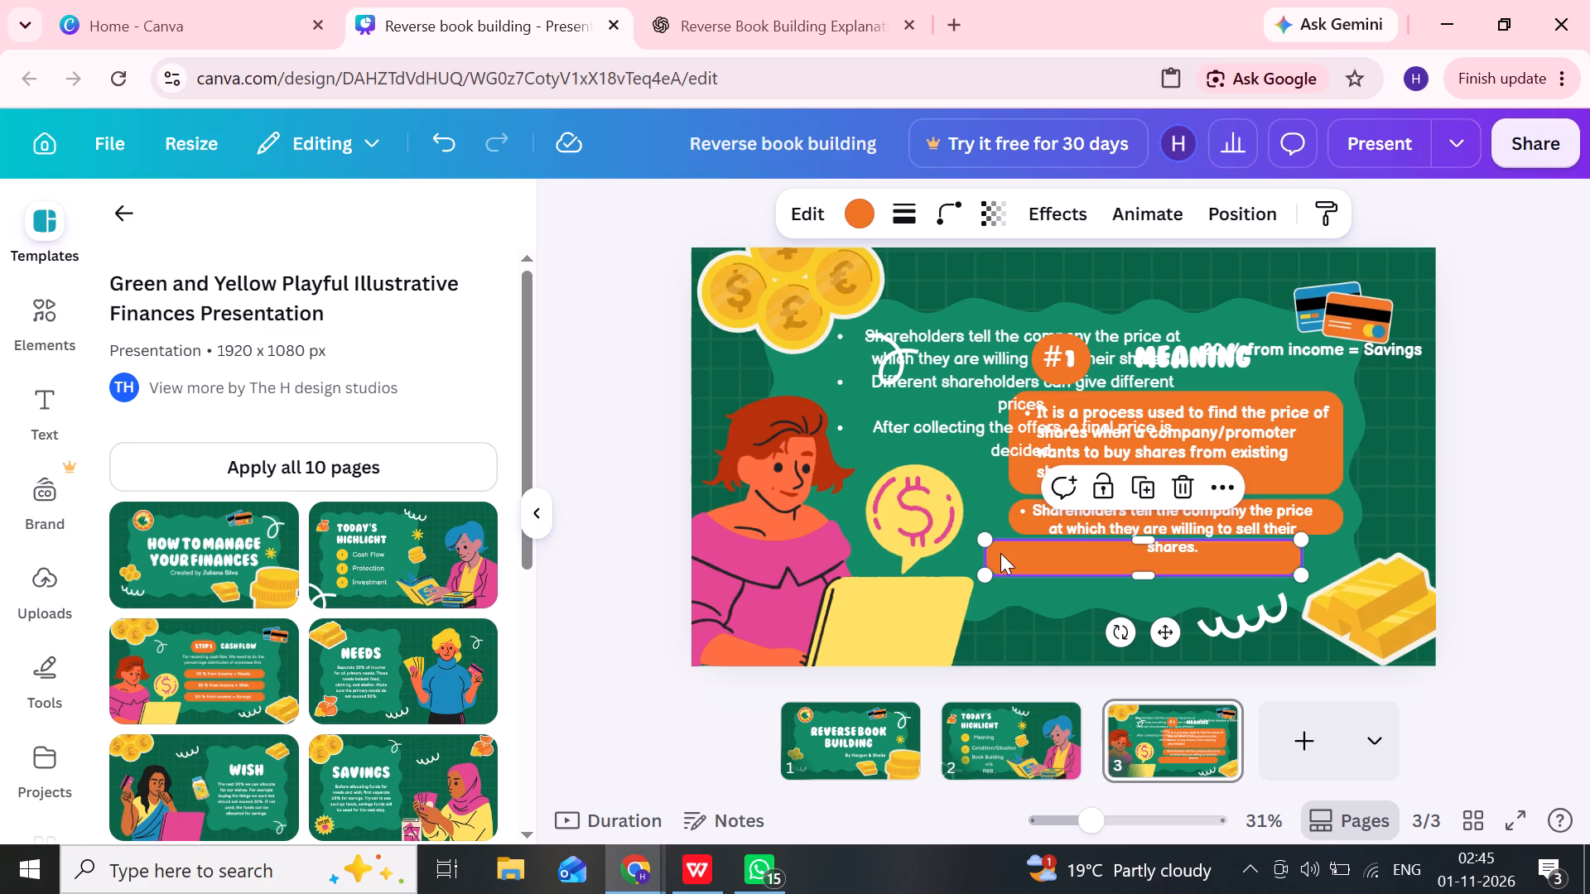
{"action": "left_click_drag", "start_coordinate": [1000, 553], "coordinate": [1009, 620]}
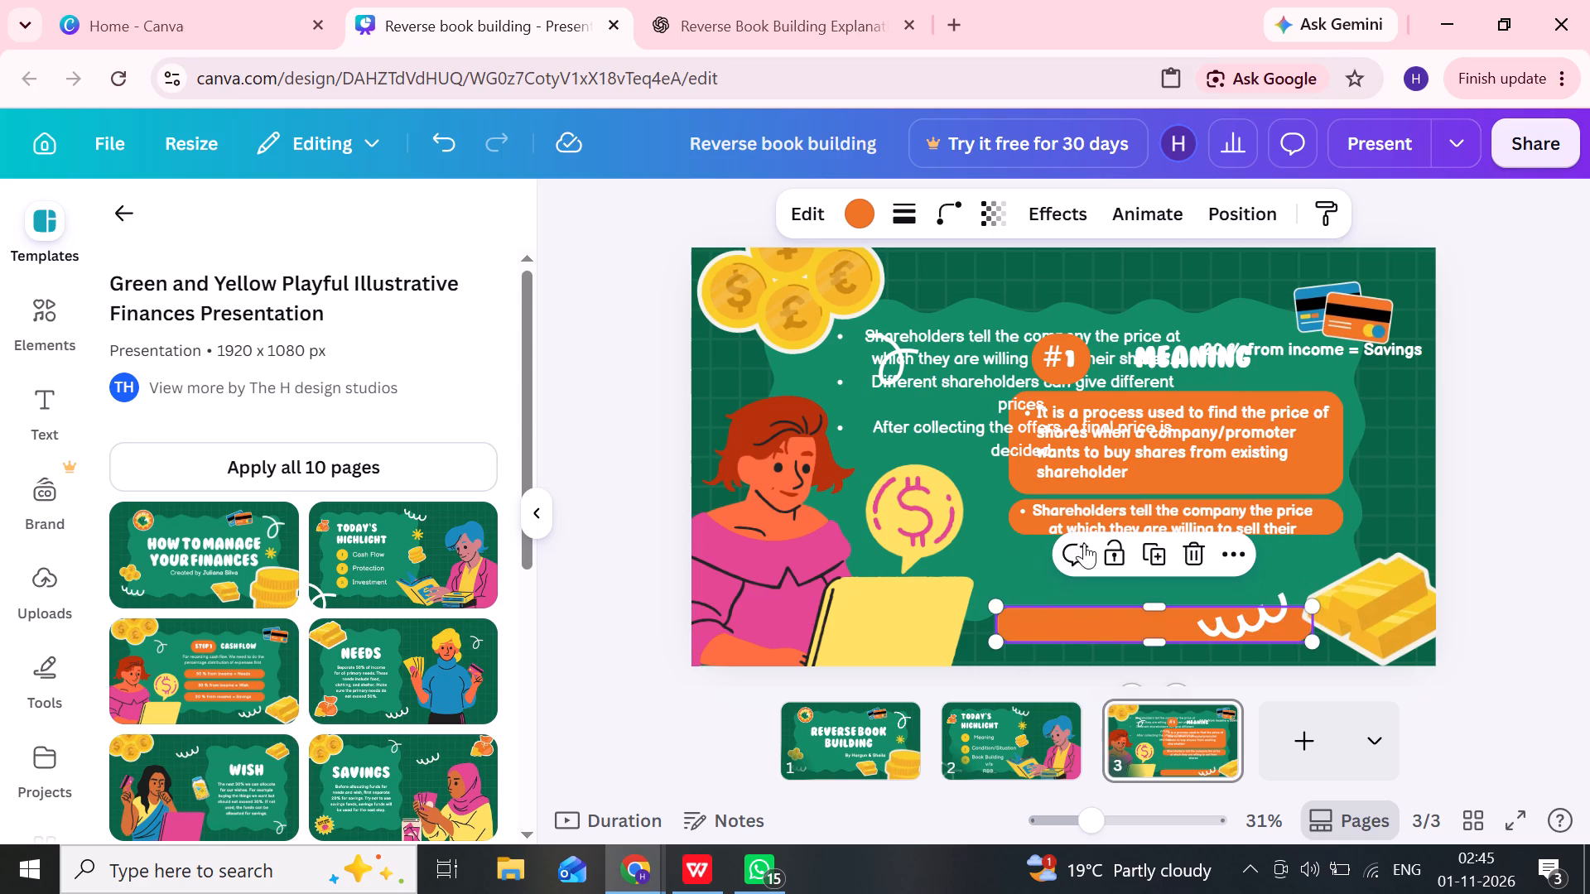
Move the shareholders text off the second orange bar and make the bar slightly taller.
{"action": "left_click", "coordinate": [1029, 530]}
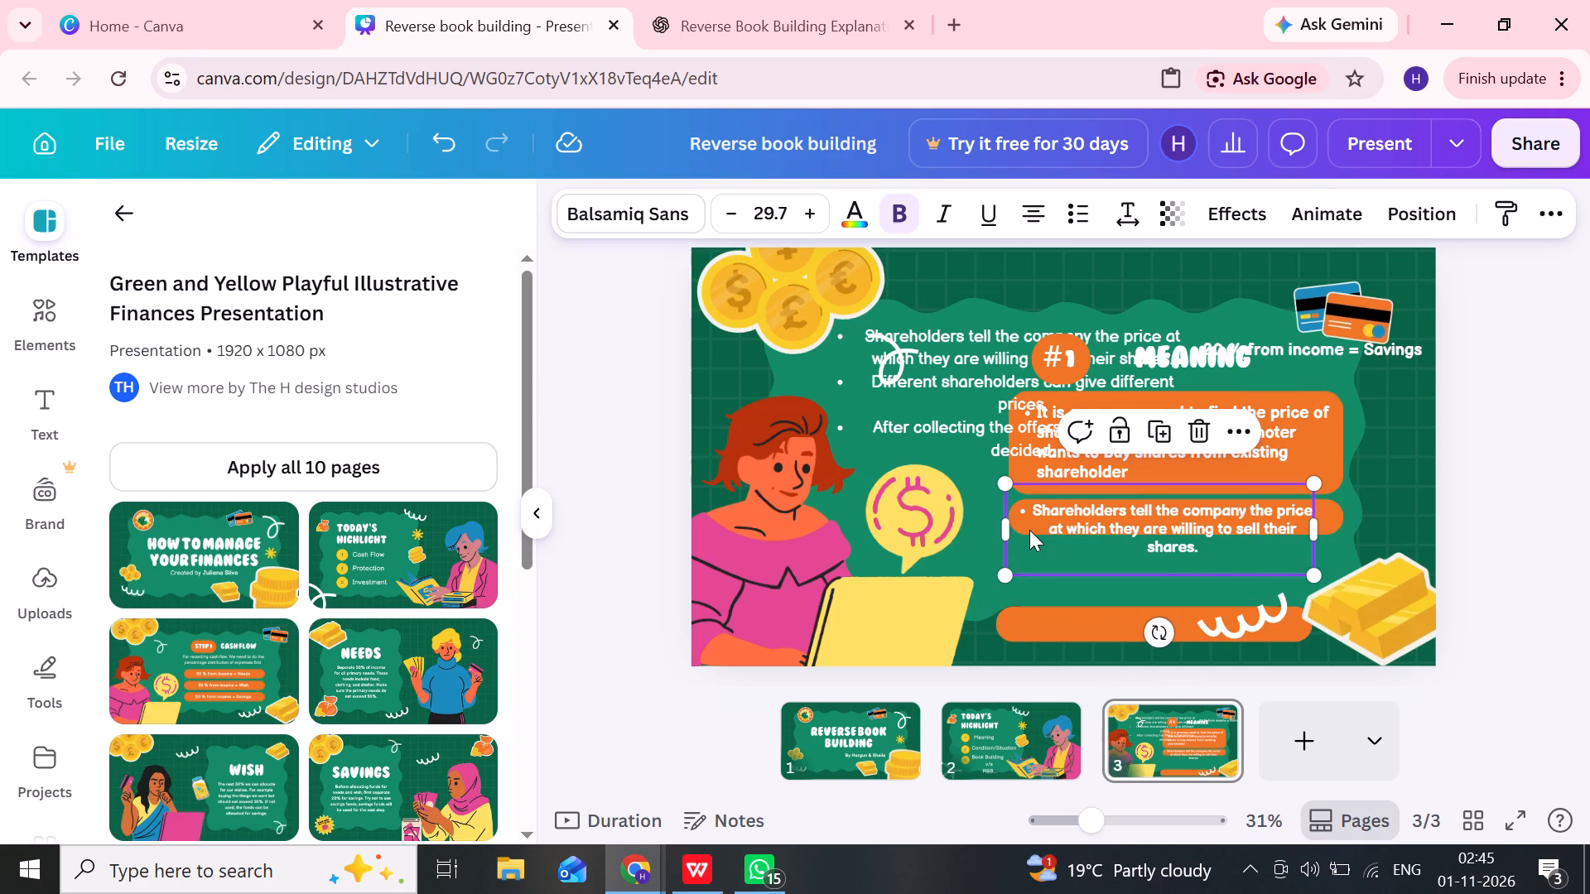
{"action": "left_click_drag", "start_coordinate": [1029, 530], "coordinate": [905, 570]}
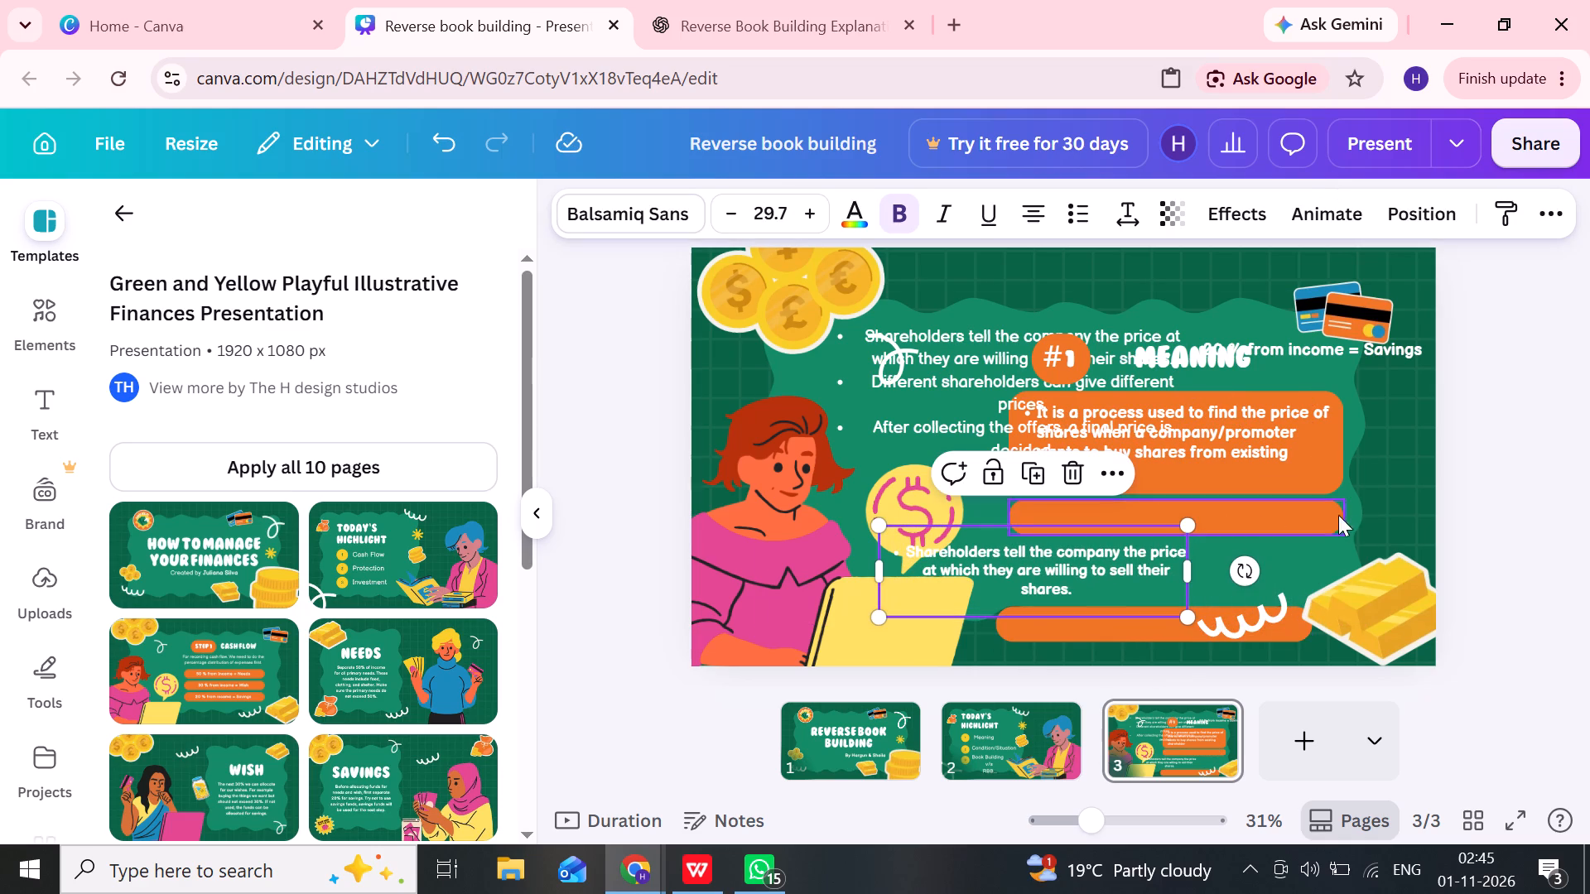
{"action": "left_click", "coordinate": [1302, 503]}
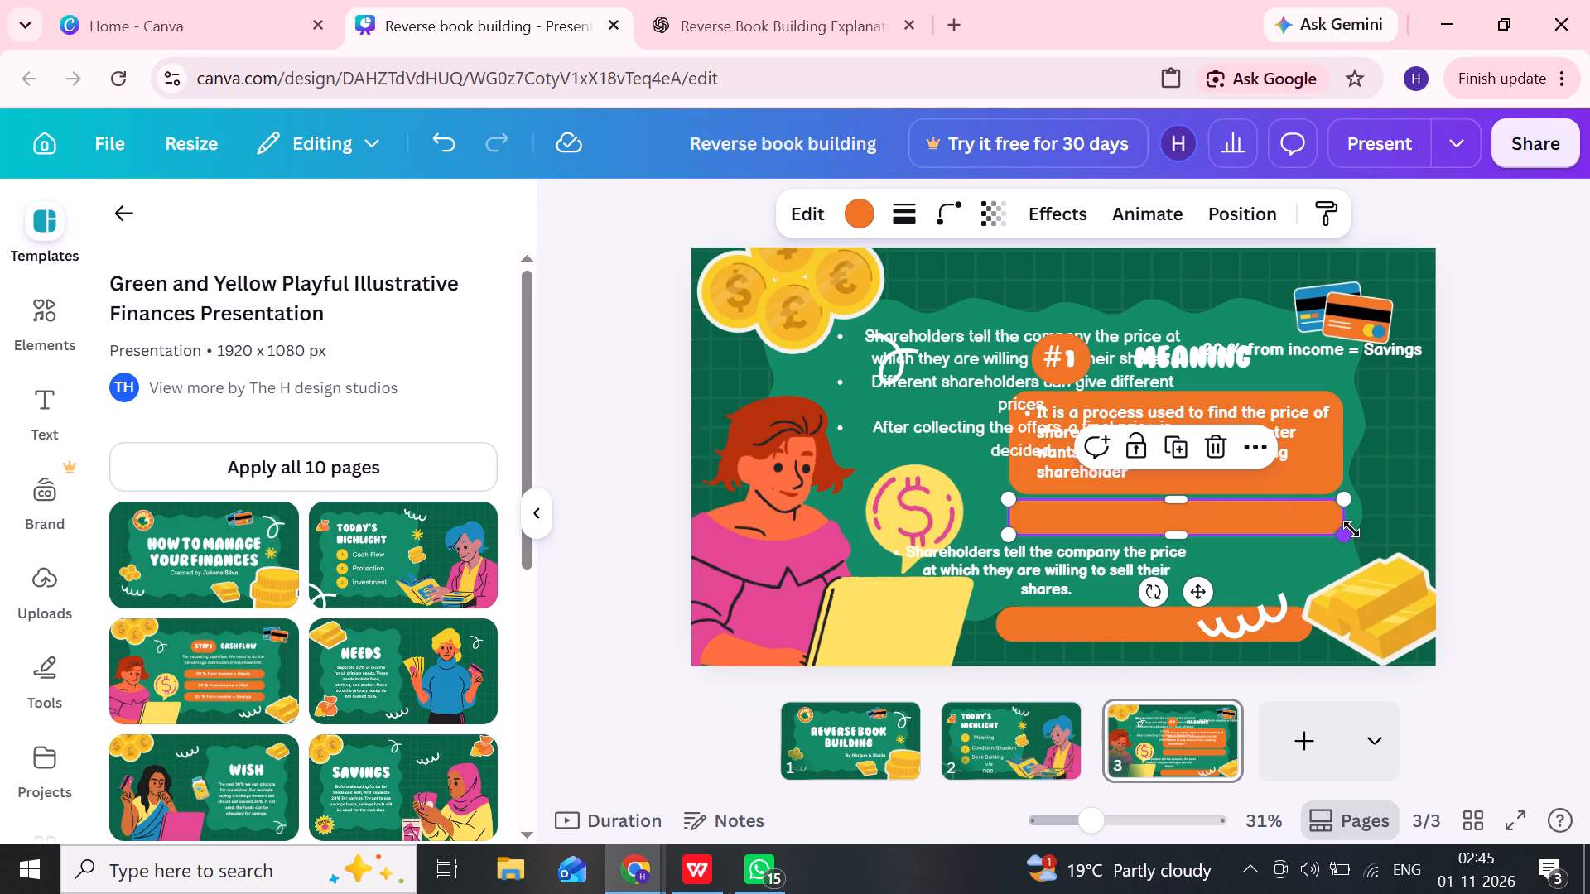
{"action": "left_click_drag", "start_coordinate": [1173, 527], "coordinate": [1173, 539]}
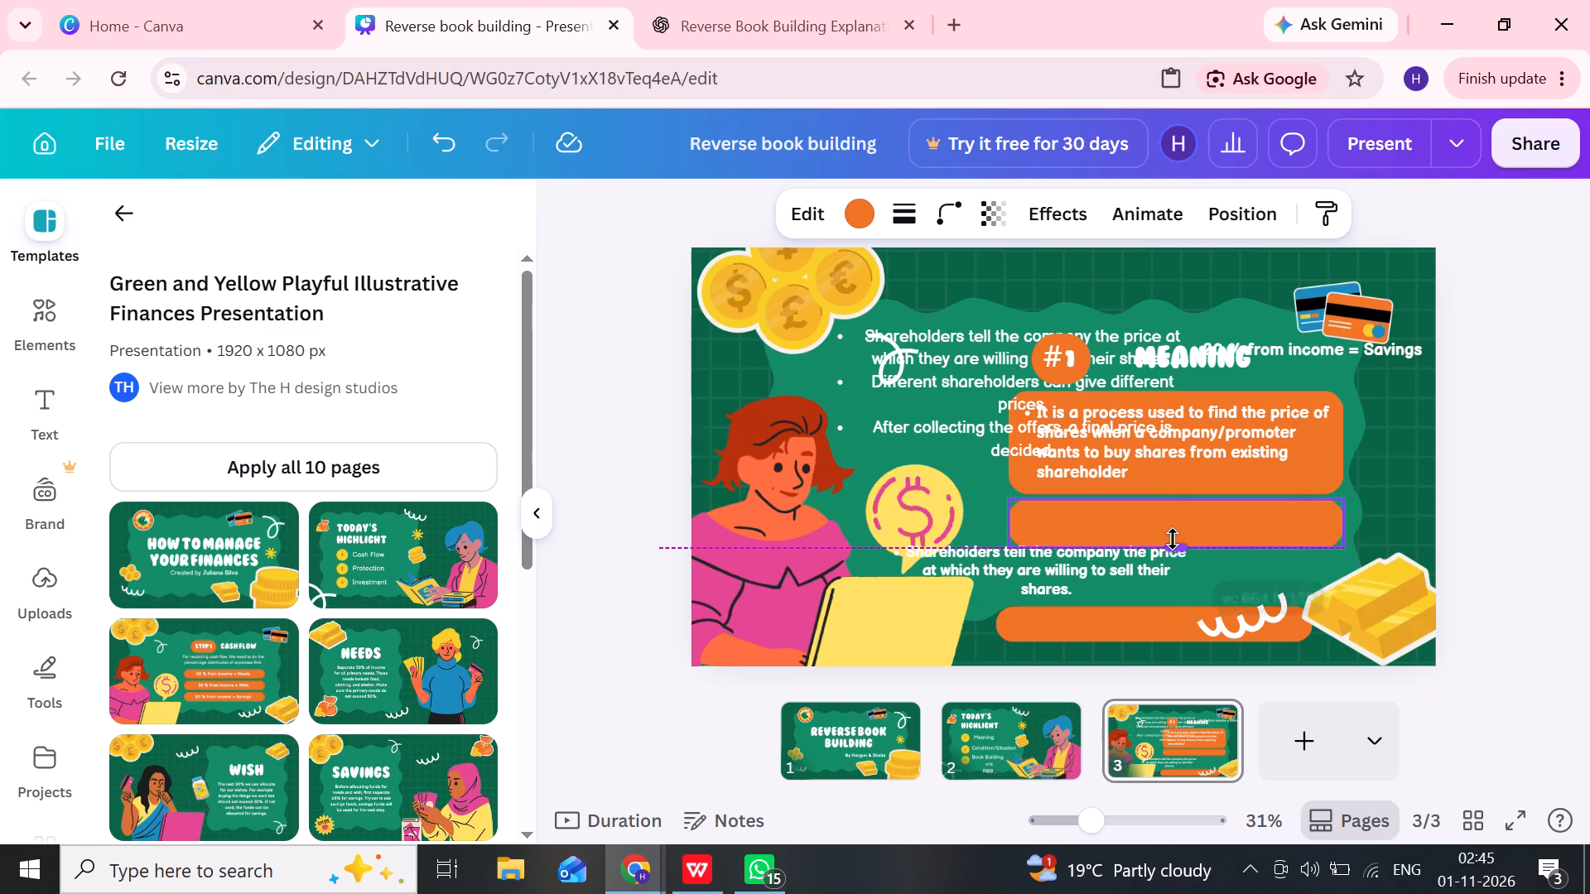
{"action": "left_click_drag", "start_coordinate": [1173, 539], "coordinate": [1173, 541]}
Place the shareholders text inside the second orange bar and widen its text box to about 841 so it fits on two lines.
{"action": "left_click_drag", "start_coordinate": [1132, 570], "coordinate": [1183, 553]}
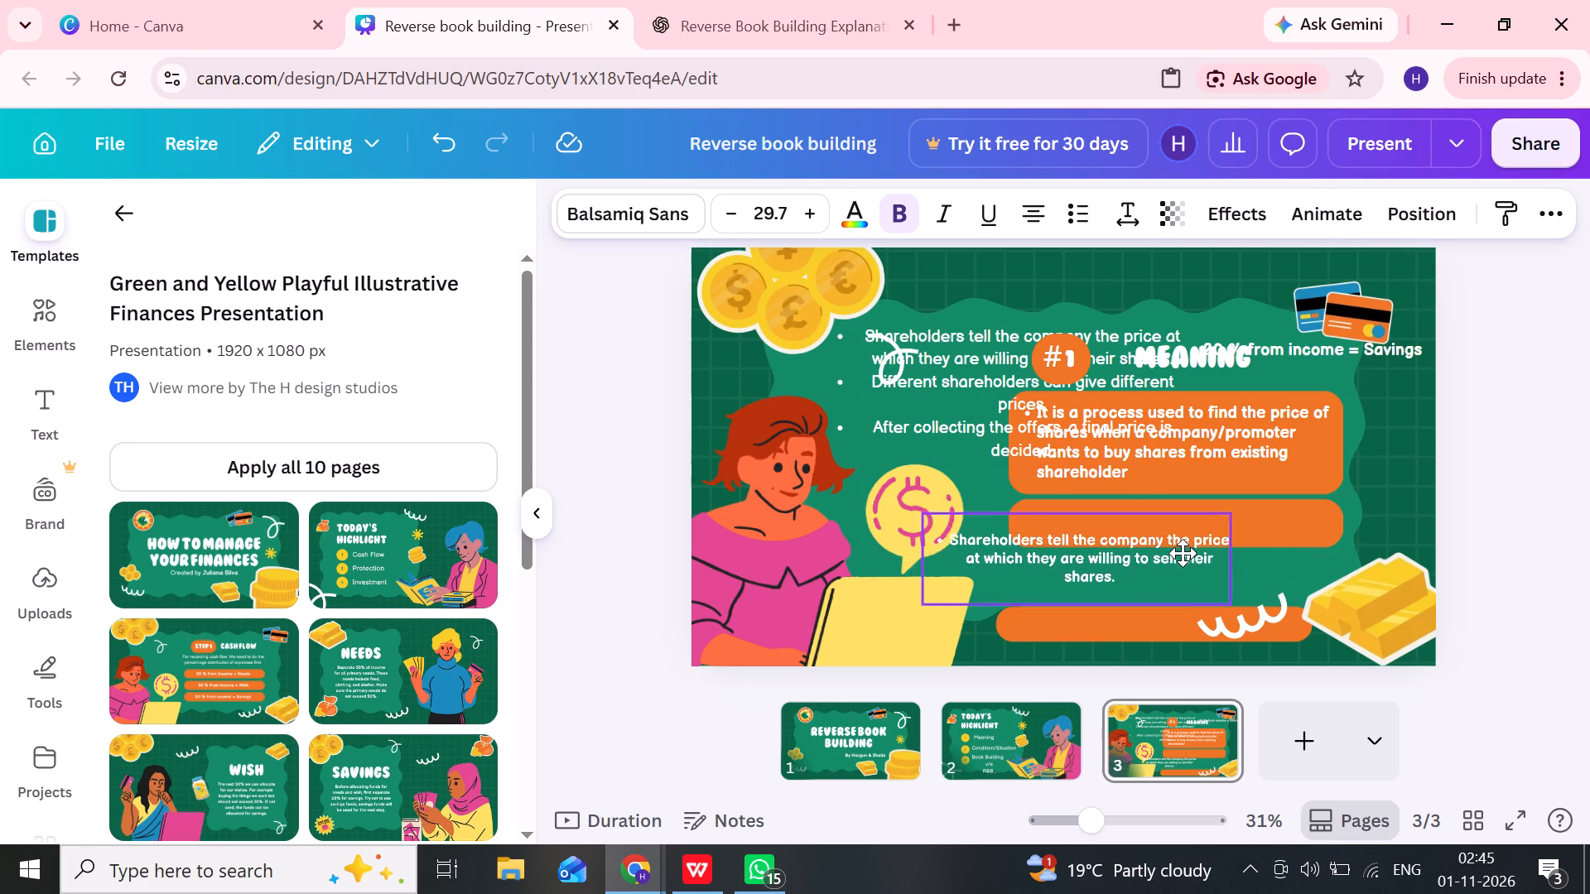
{"action": "left_click_drag", "start_coordinate": [1183, 553], "coordinate": [1254, 534]}
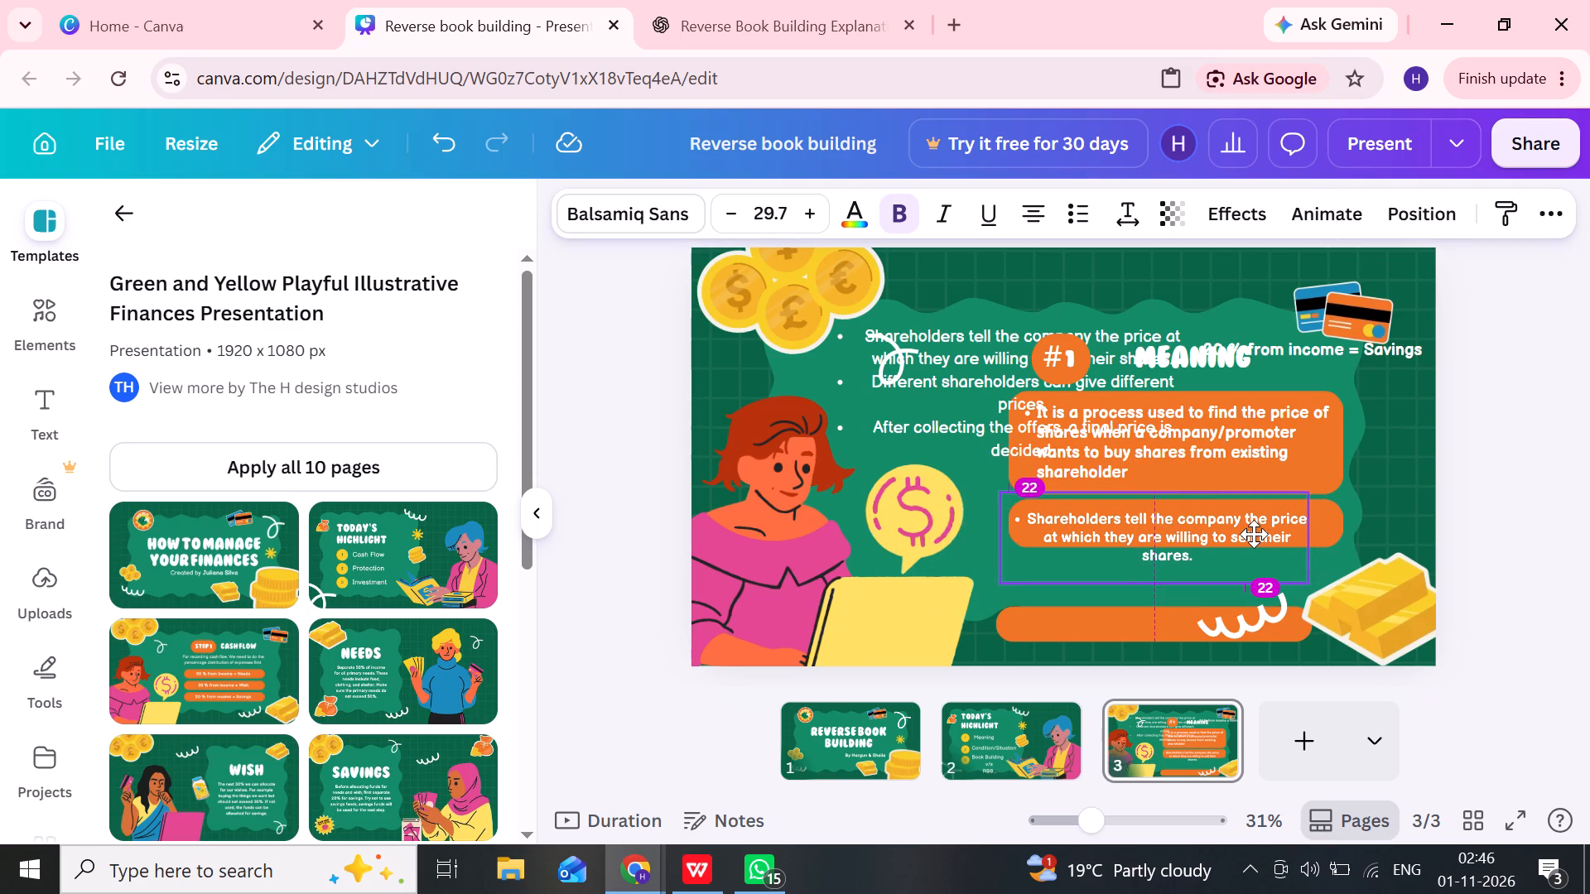
{"action": "left_click_drag", "start_coordinate": [1254, 534], "coordinate": [1260, 534]}
{"action": "left_click_drag", "start_coordinate": [1320, 537], "coordinate": [1331, 537]}
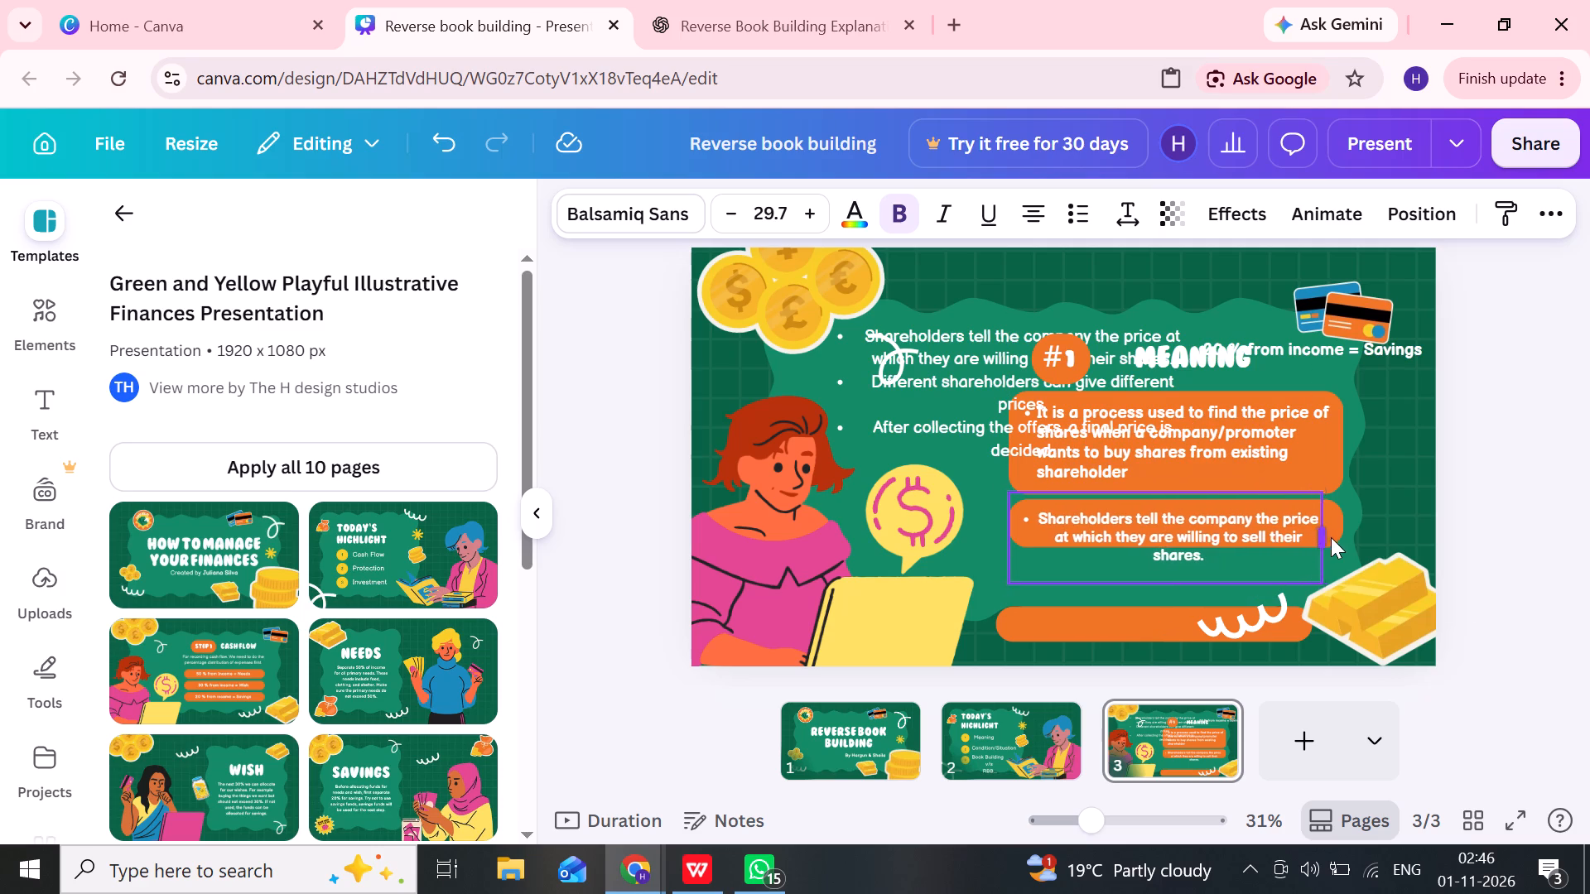
{"action": "left_click_drag", "start_coordinate": [1331, 537], "coordinate": [1343, 537]}
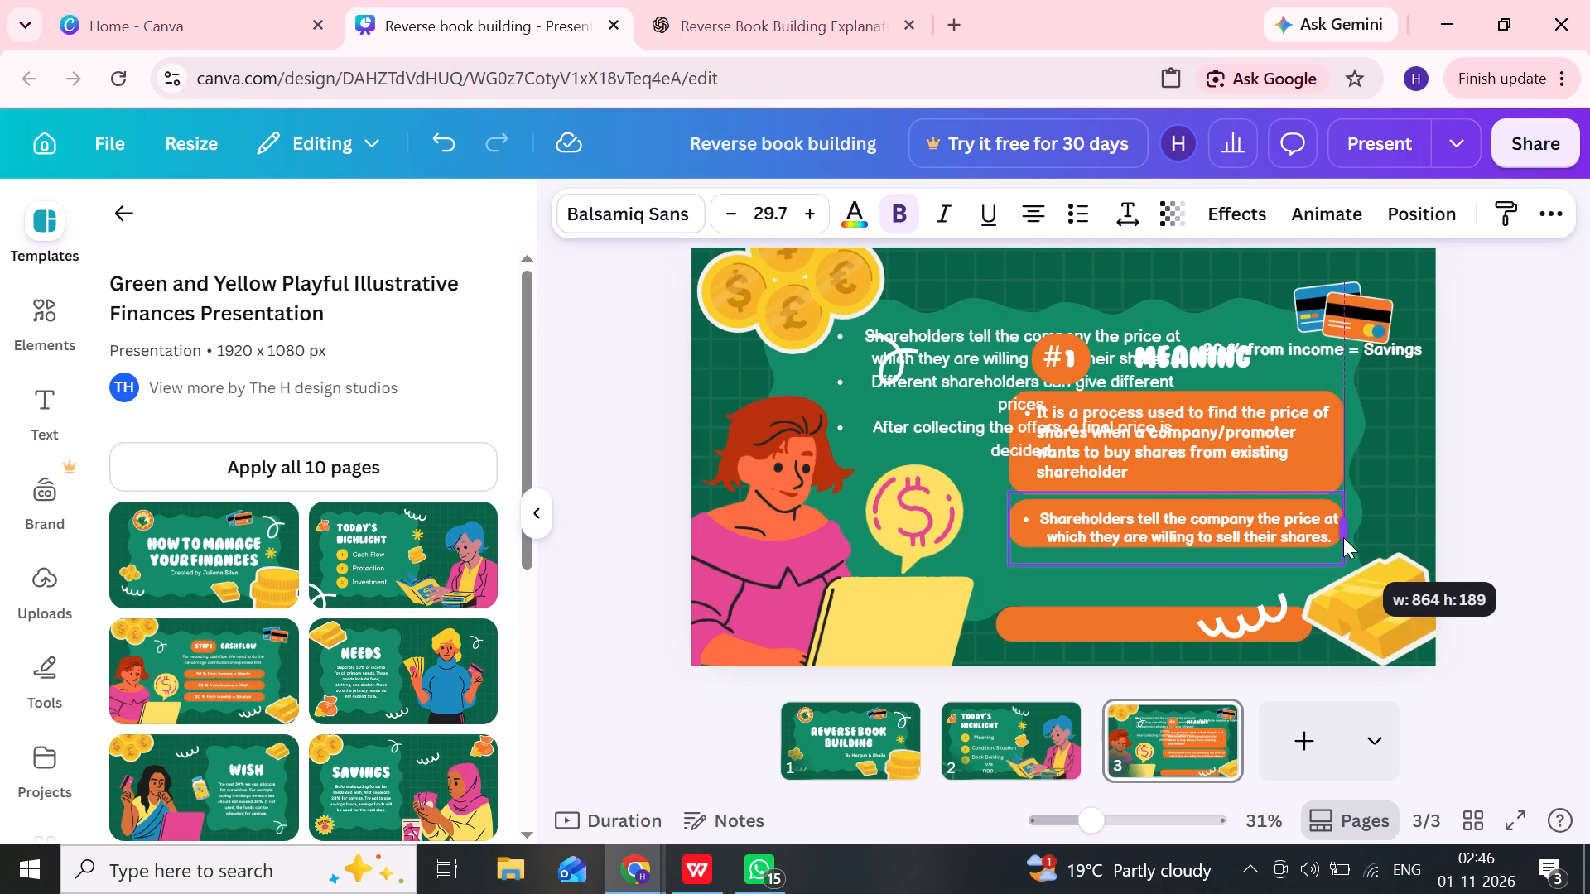
{"action": "left_click_drag", "start_coordinate": [1343, 537], "coordinate": [1337, 537]}
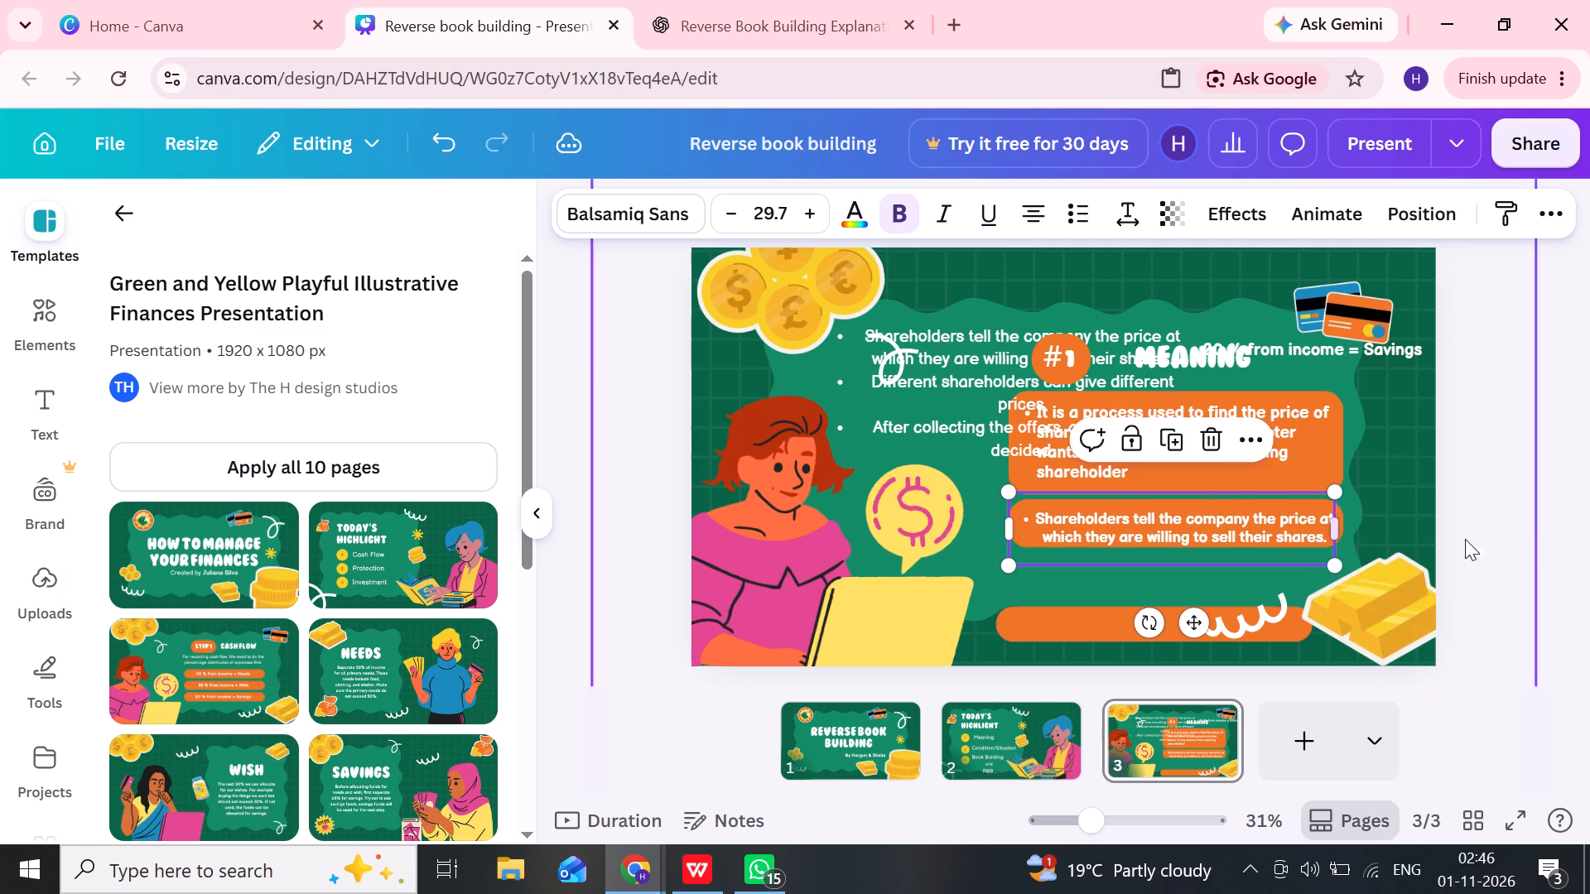
{"action": "left_click", "coordinate": [1553, 487]}
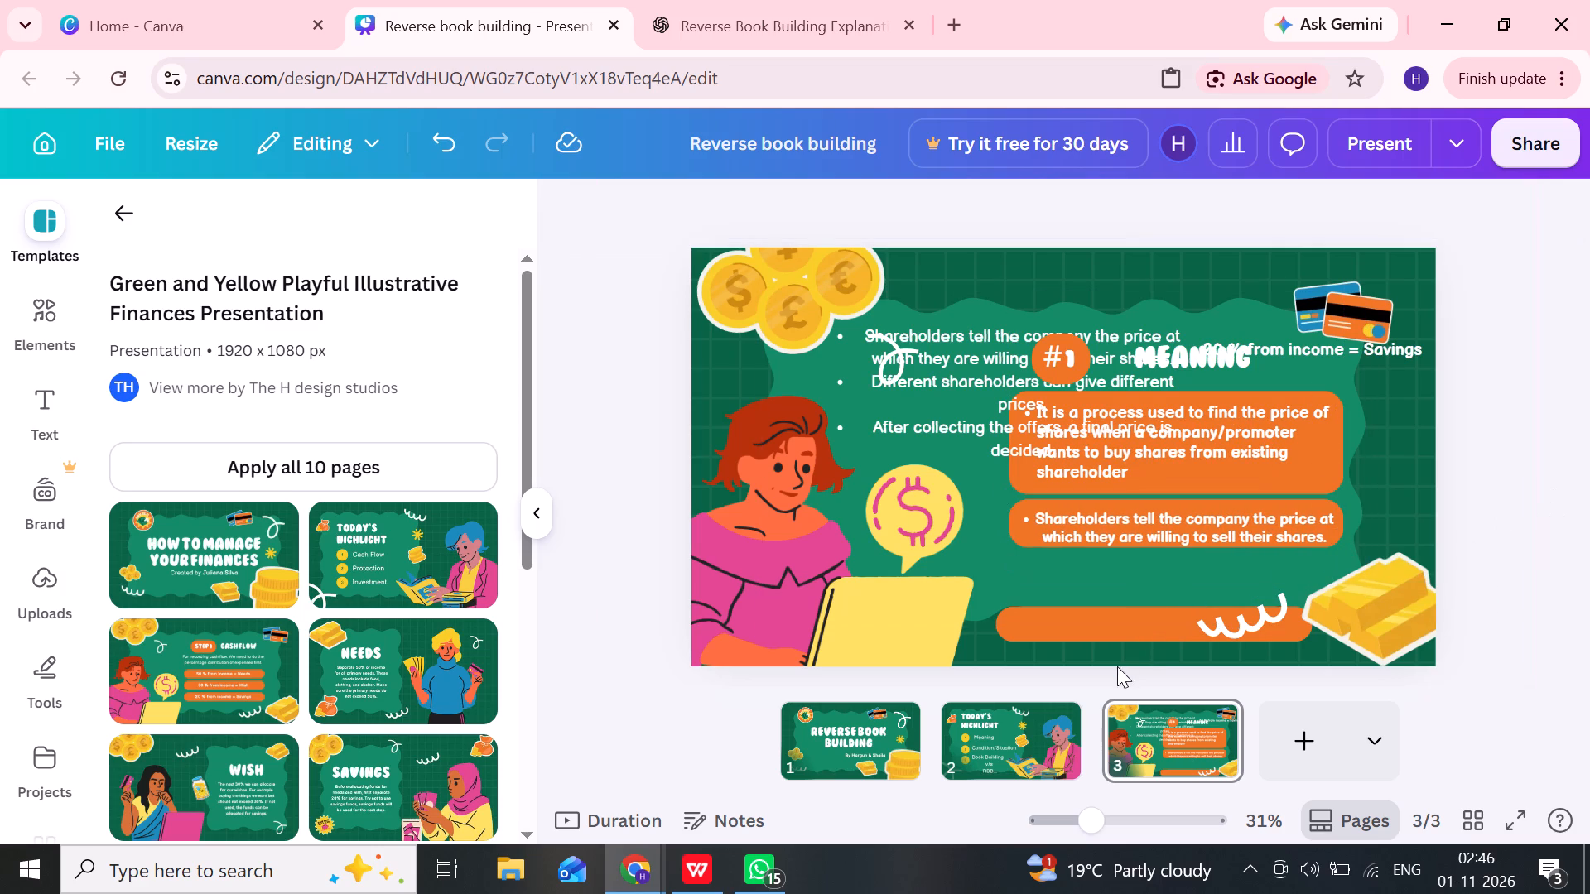
Move the empty third orange bar down to the slide's bottom edge.
{"action": "left_click_drag", "start_coordinate": [1122, 624], "coordinate": [1118, 574]}
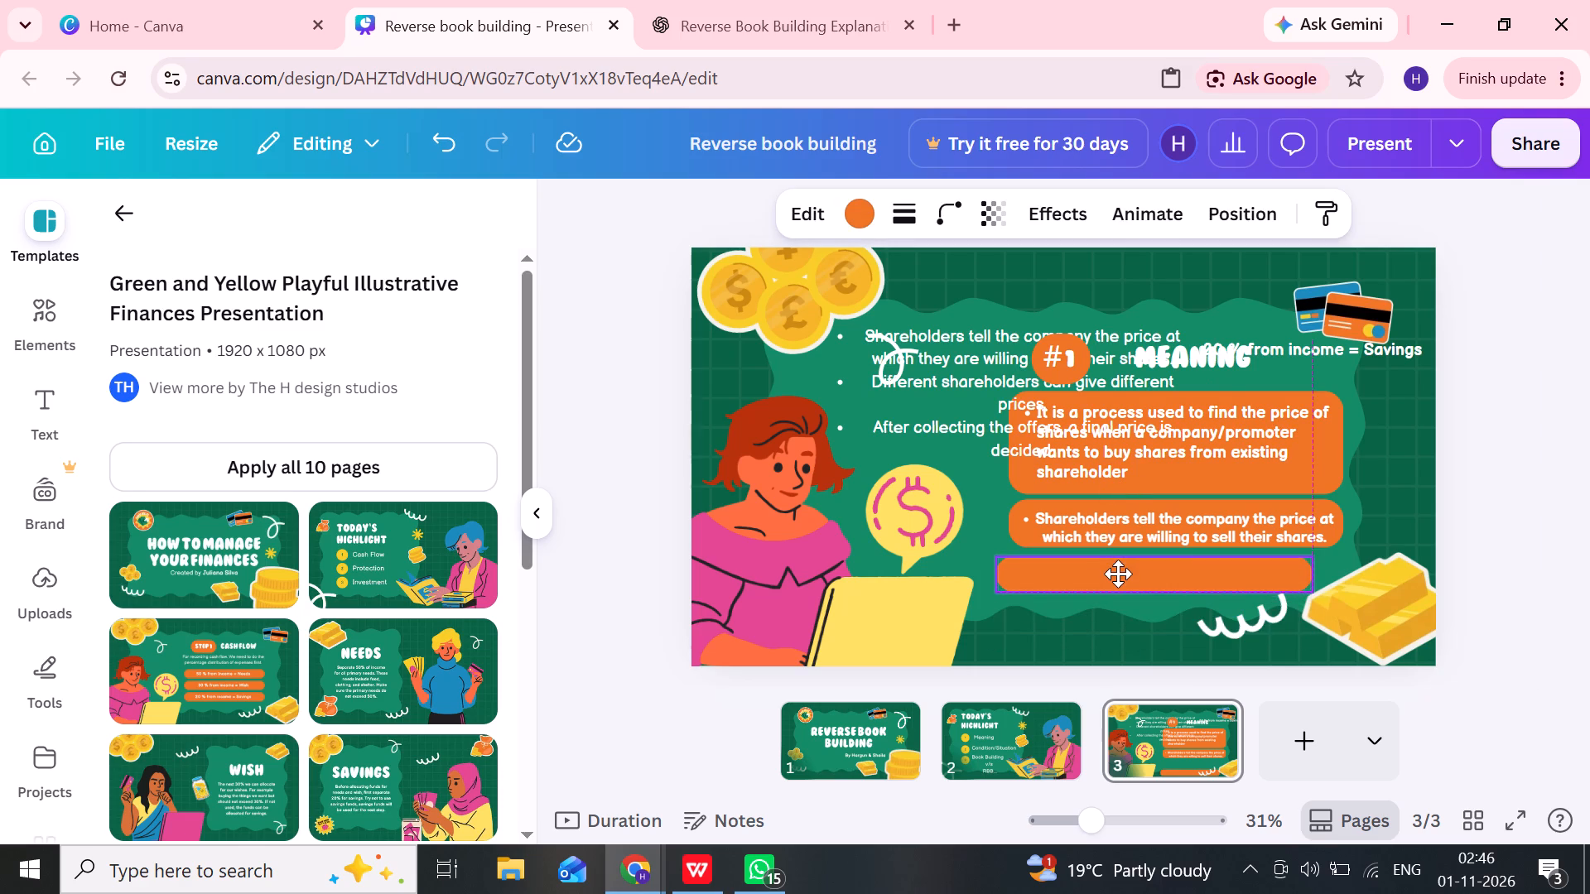
{"action": "left_click_drag", "start_coordinate": [1118, 574], "coordinate": [1135, 650]}
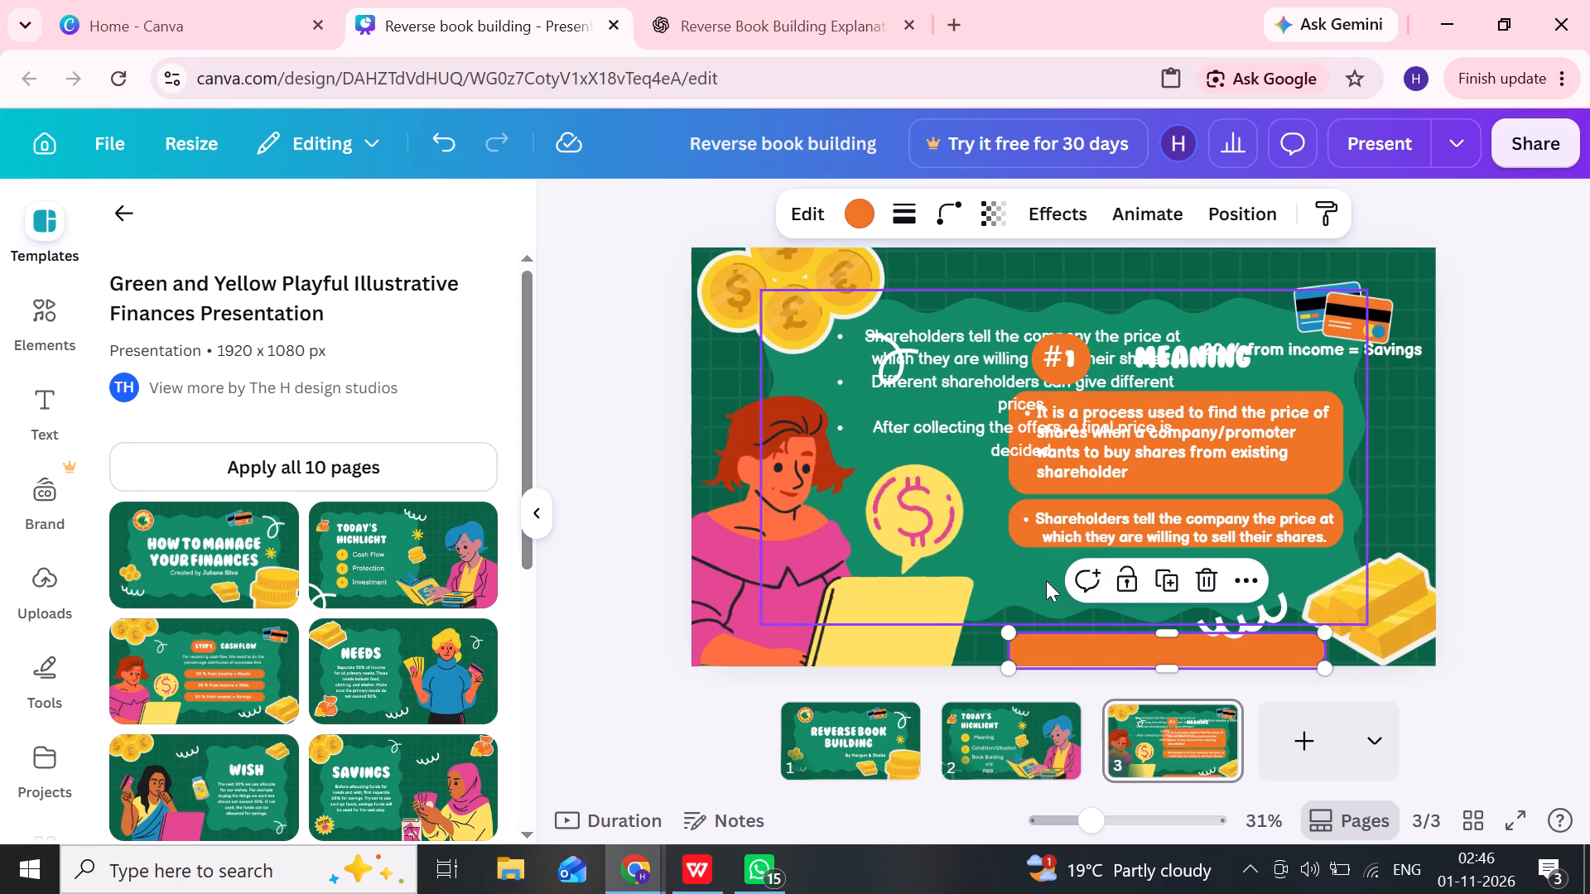
Move the shareholders text off the second orange bar and enlarge the bar to about 864 wide and 143 high.
{"action": "left_click", "coordinate": [1019, 537]}
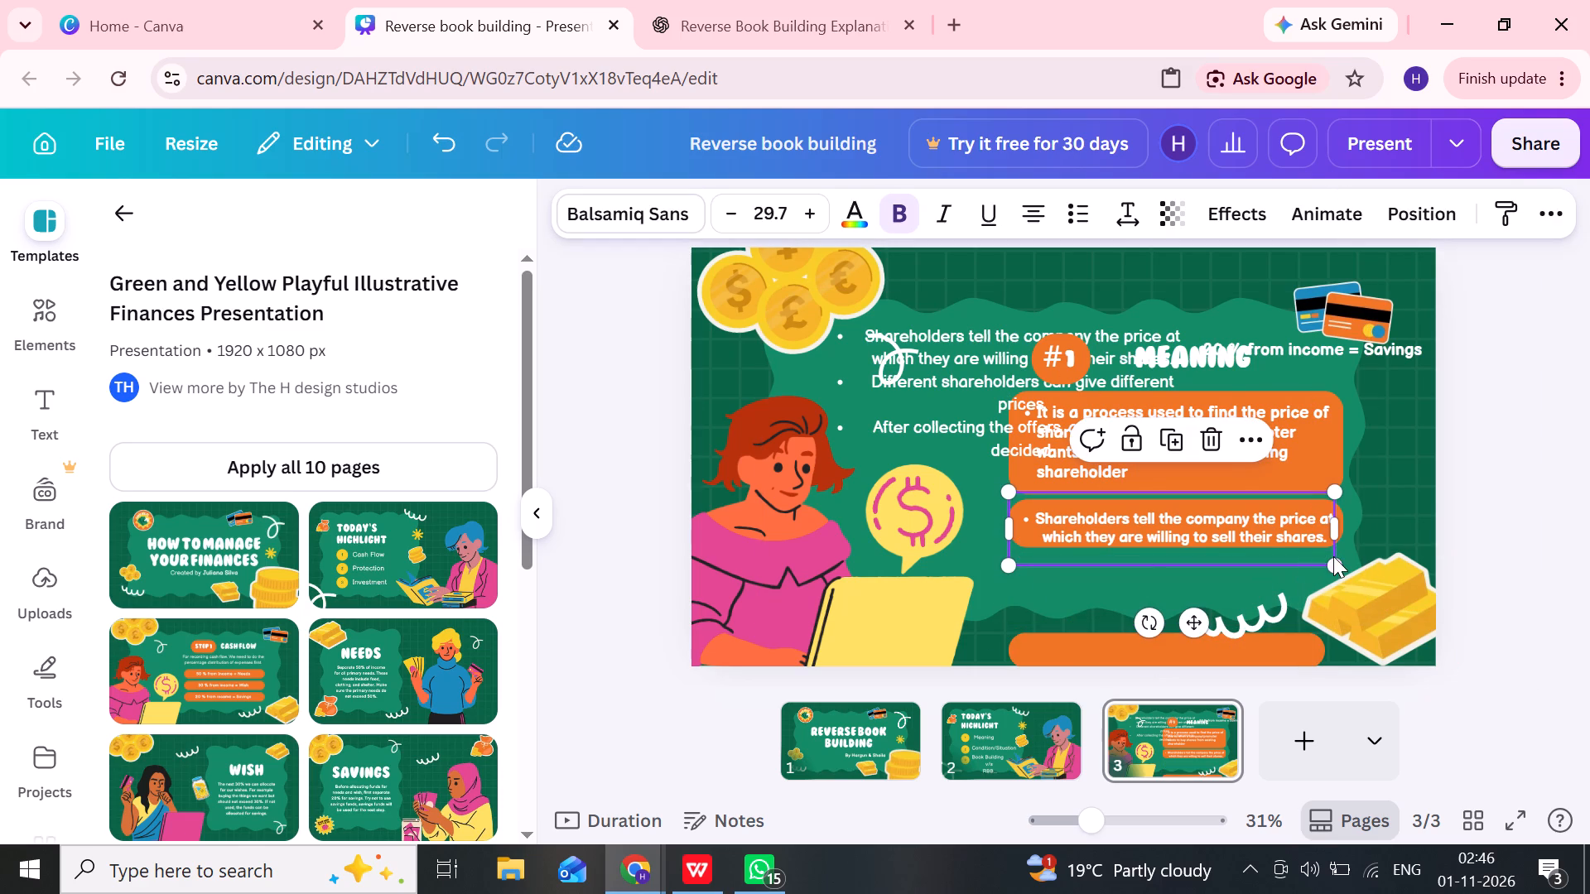
{"action": "left_click", "coordinate": [1333, 557]}
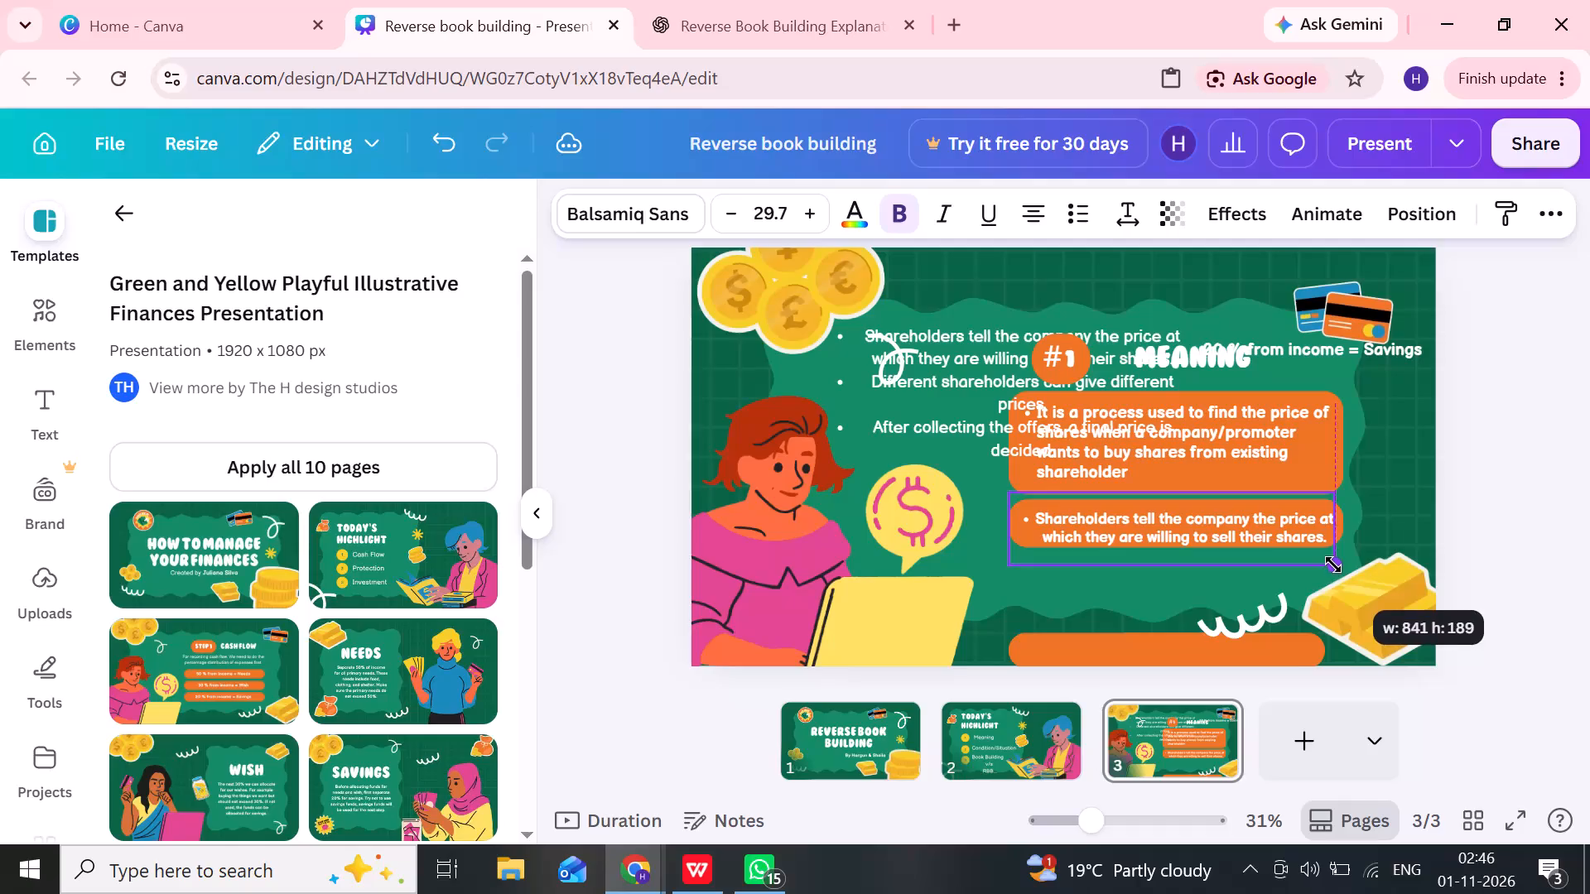
{"action": "left_click_drag", "start_coordinate": [1246, 532], "coordinate": [1335, 603]}
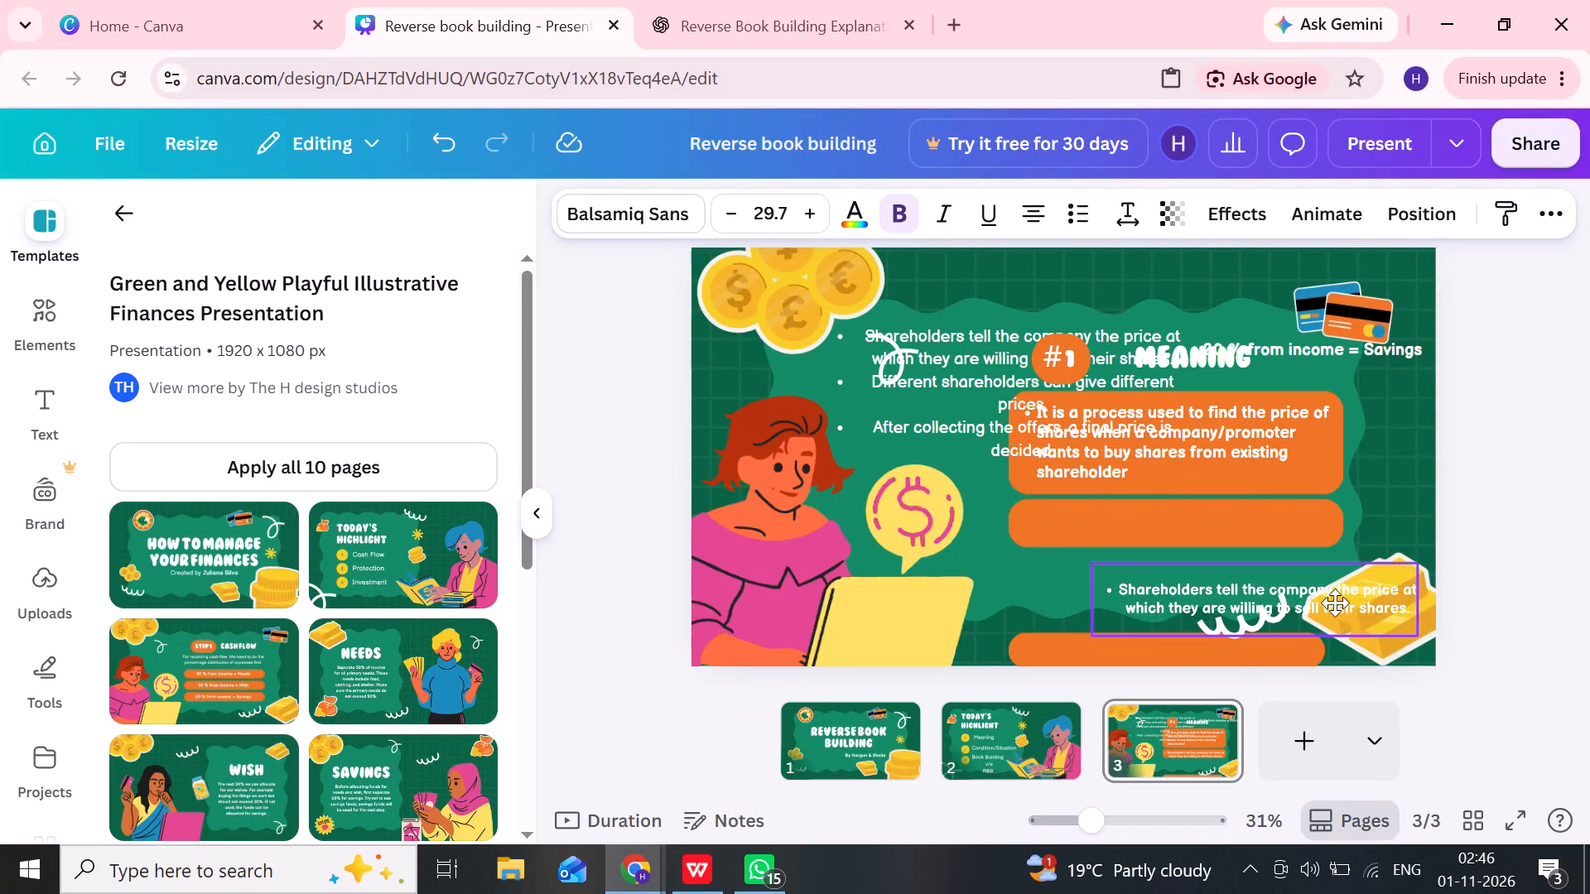
{"action": "left_click_drag", "start_coordinate": [1335, 603], "coordinate": [1337, 602]}
{"action": "left_click", "coordinate": [1294, 530]}
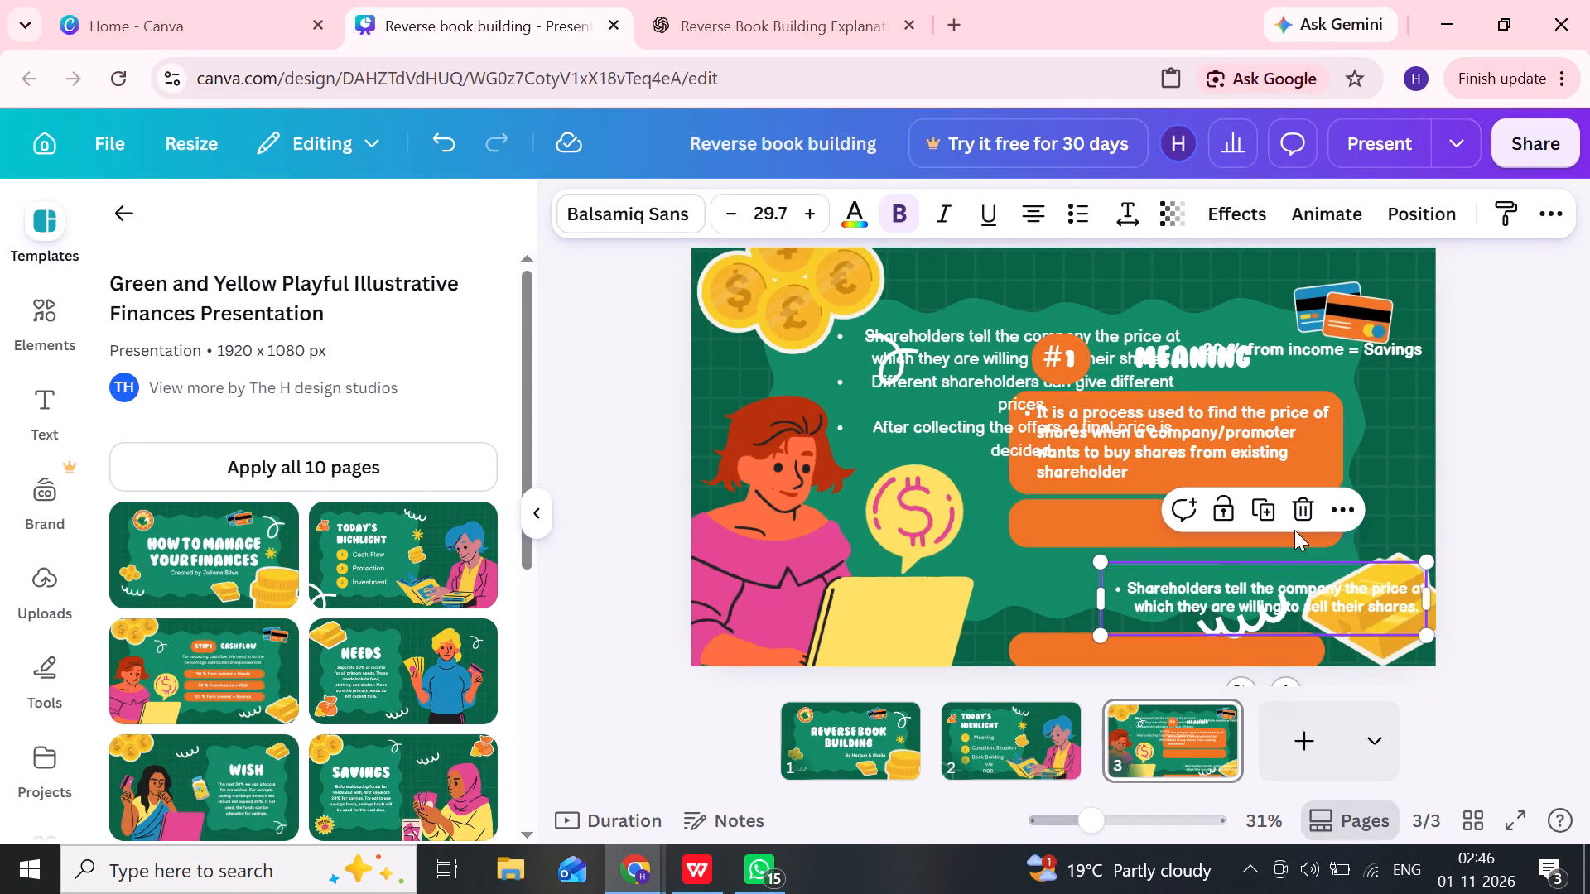
{"action": "left_click", "coordinate": [1284, 536]}
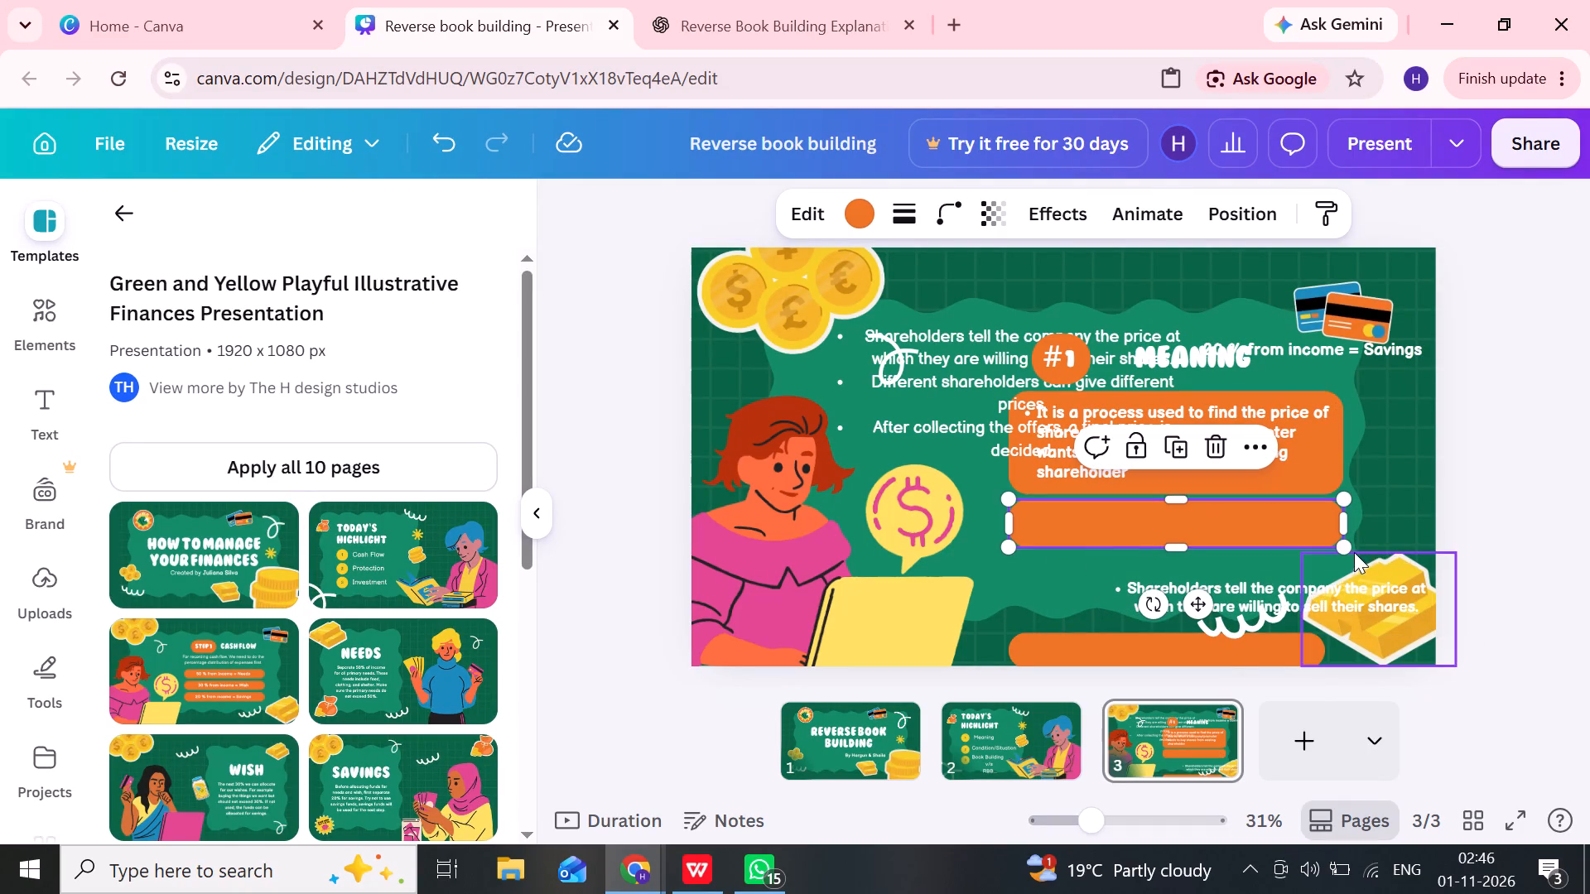
{"action": "left_click_drag", "start_coordinate": [1349, 550], "coordinate": [1337, 555]}
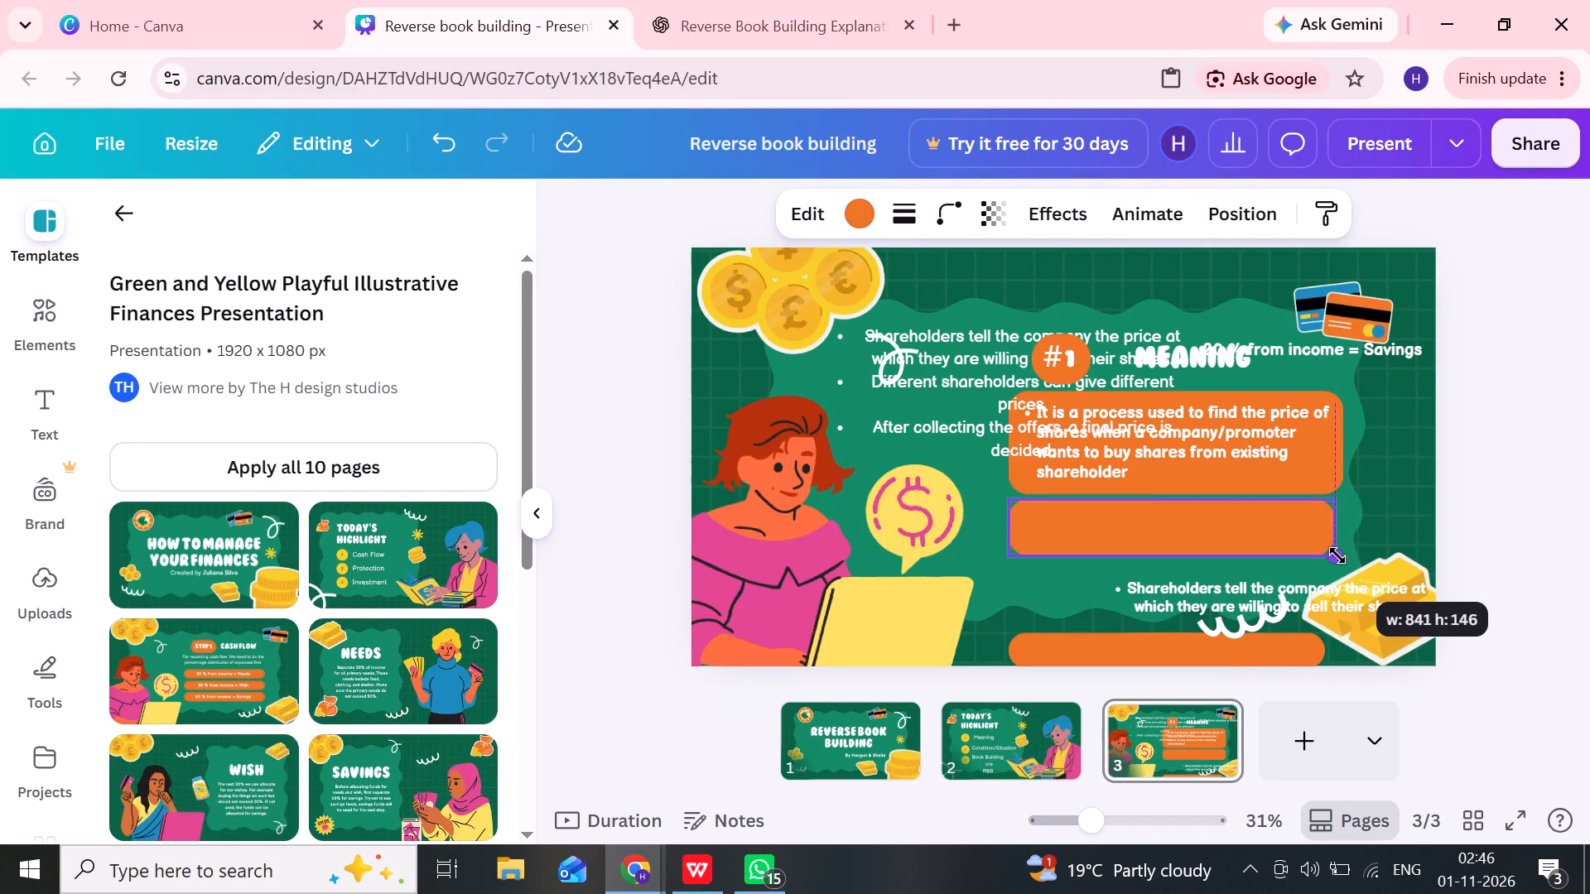
{"action": "left_click_drag", "start_coordinate": [1337, 555], "coordinate": [1352, 556]}
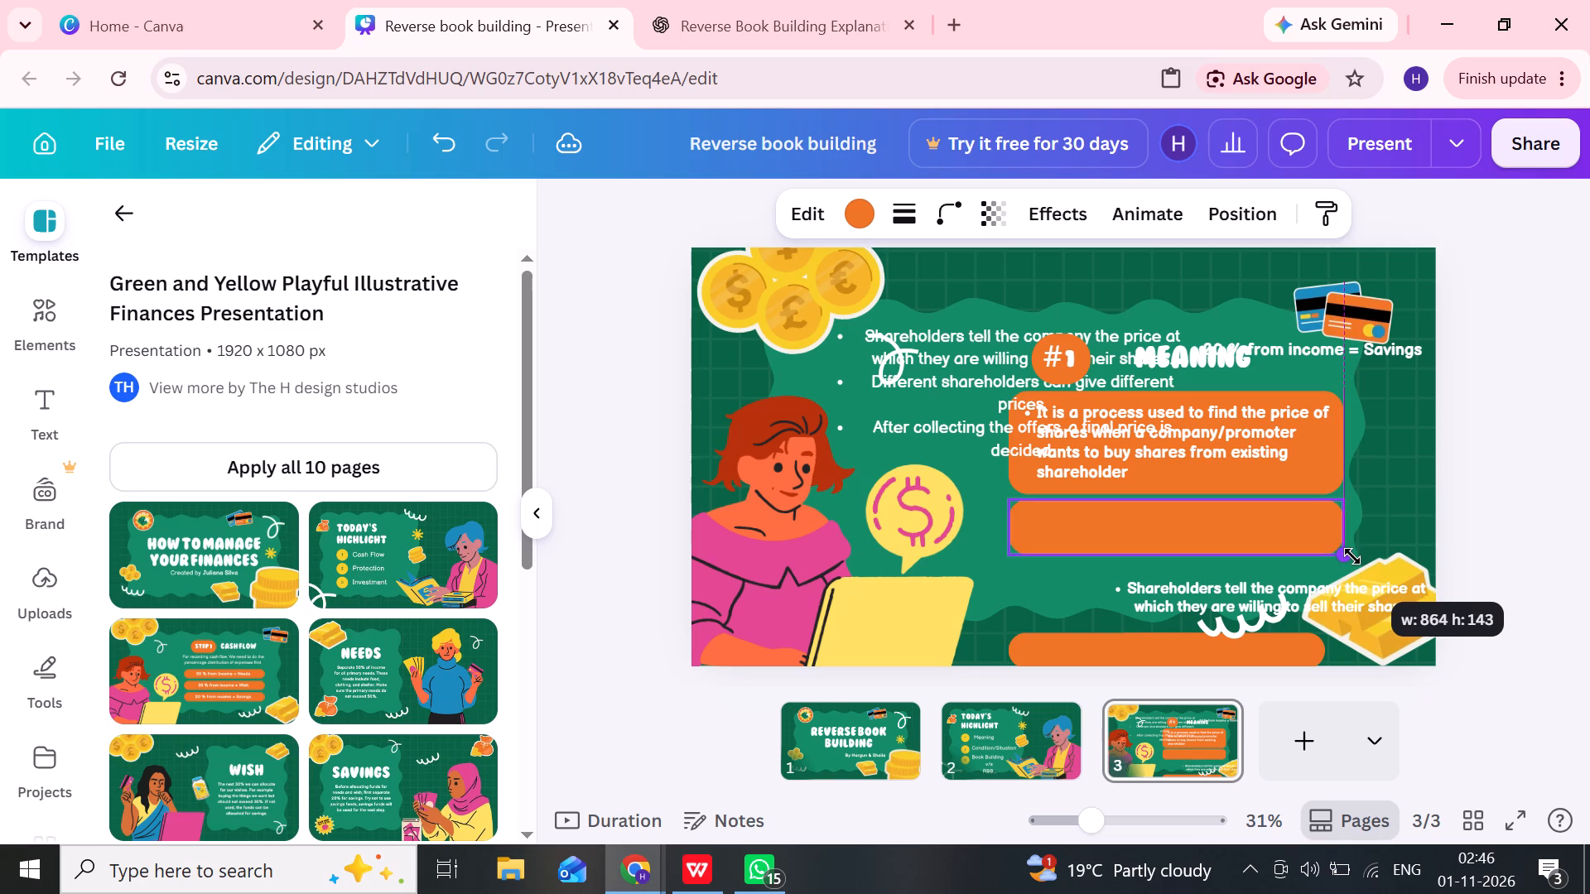
{"action": "left_click_drag", "start_coordinate": [1352, 556], "coordinate": [1352, 560]}
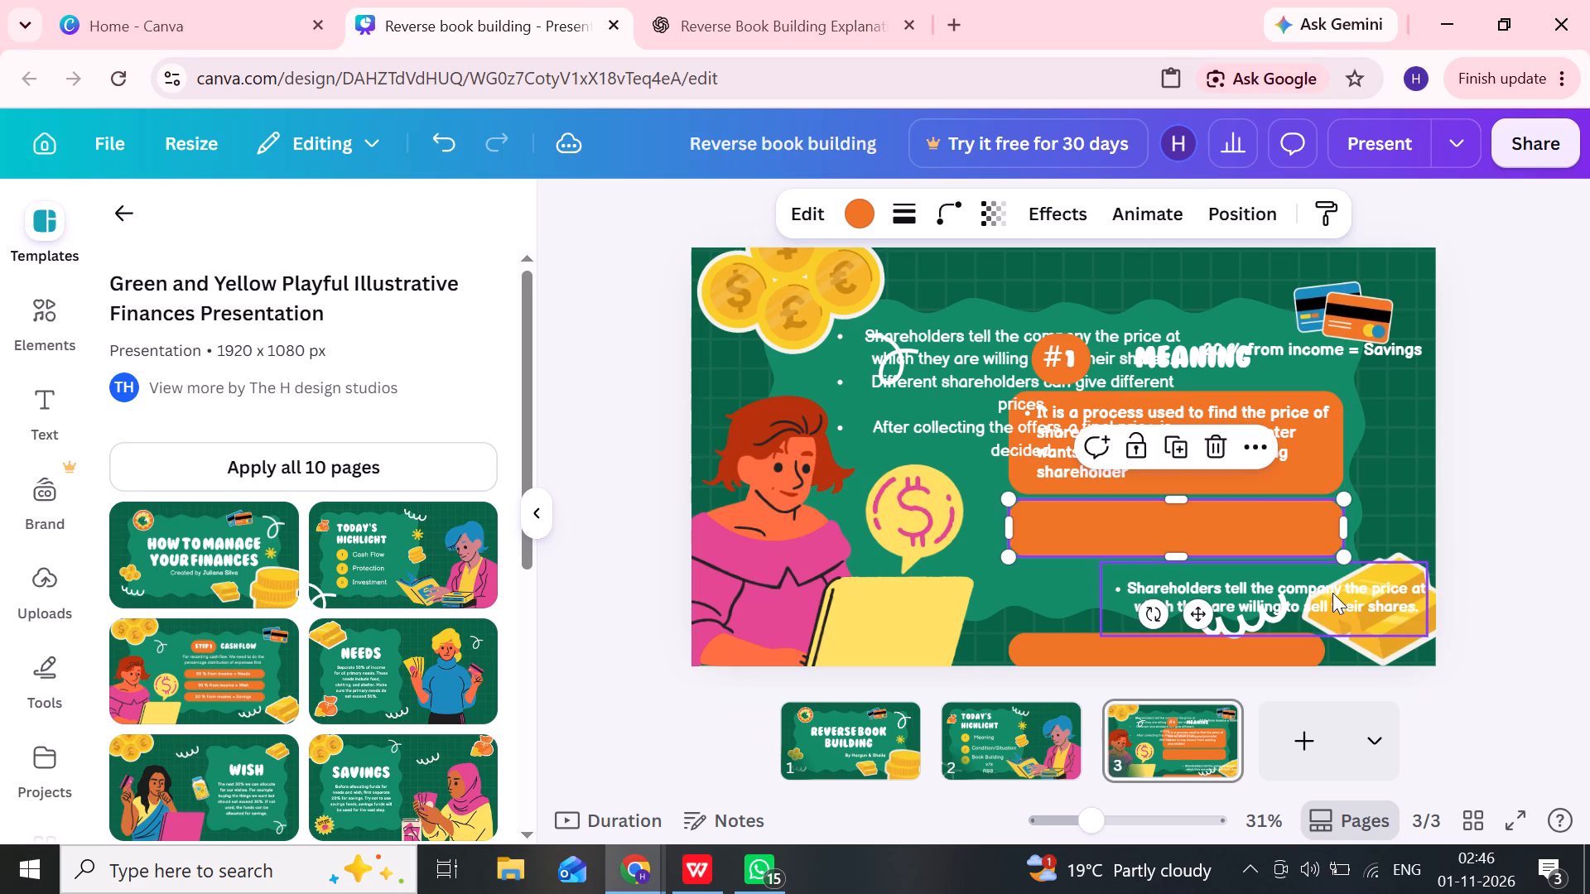
Move the shareholders text back inside the second orange bar.
{"action": "left_click", "coordinate": [1332, 593]}
{"action": "left_click_drag", "start_coordinate": [1332, 593], "coordinate": [1268, 525]}
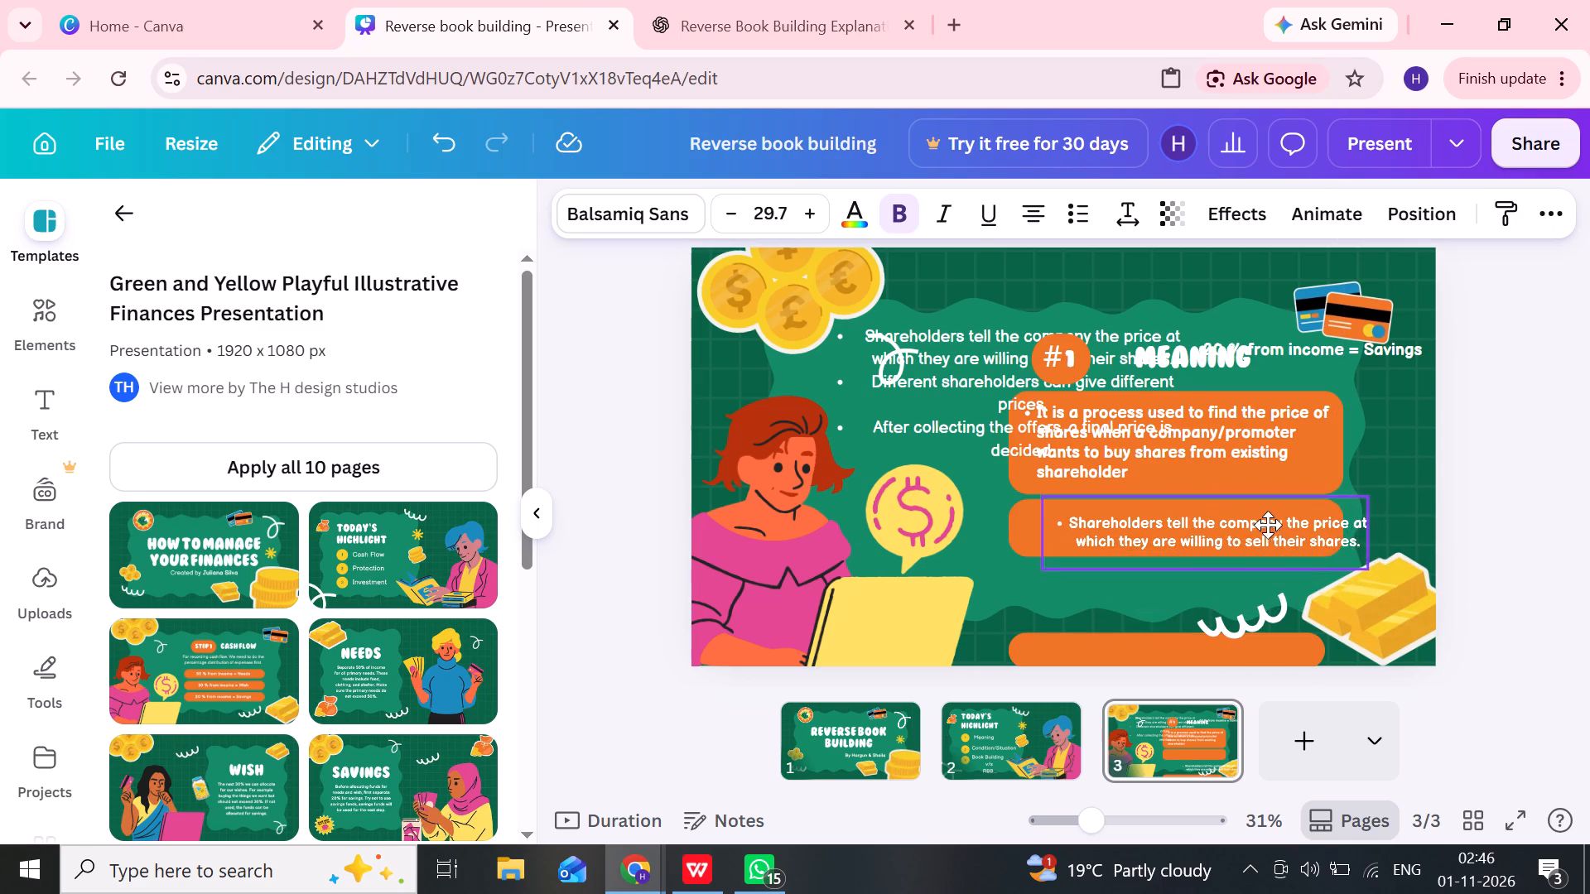
{"action": "left_click_drag", "start_coordinate": [1268, 525], "coordinate": [1241, 525]}
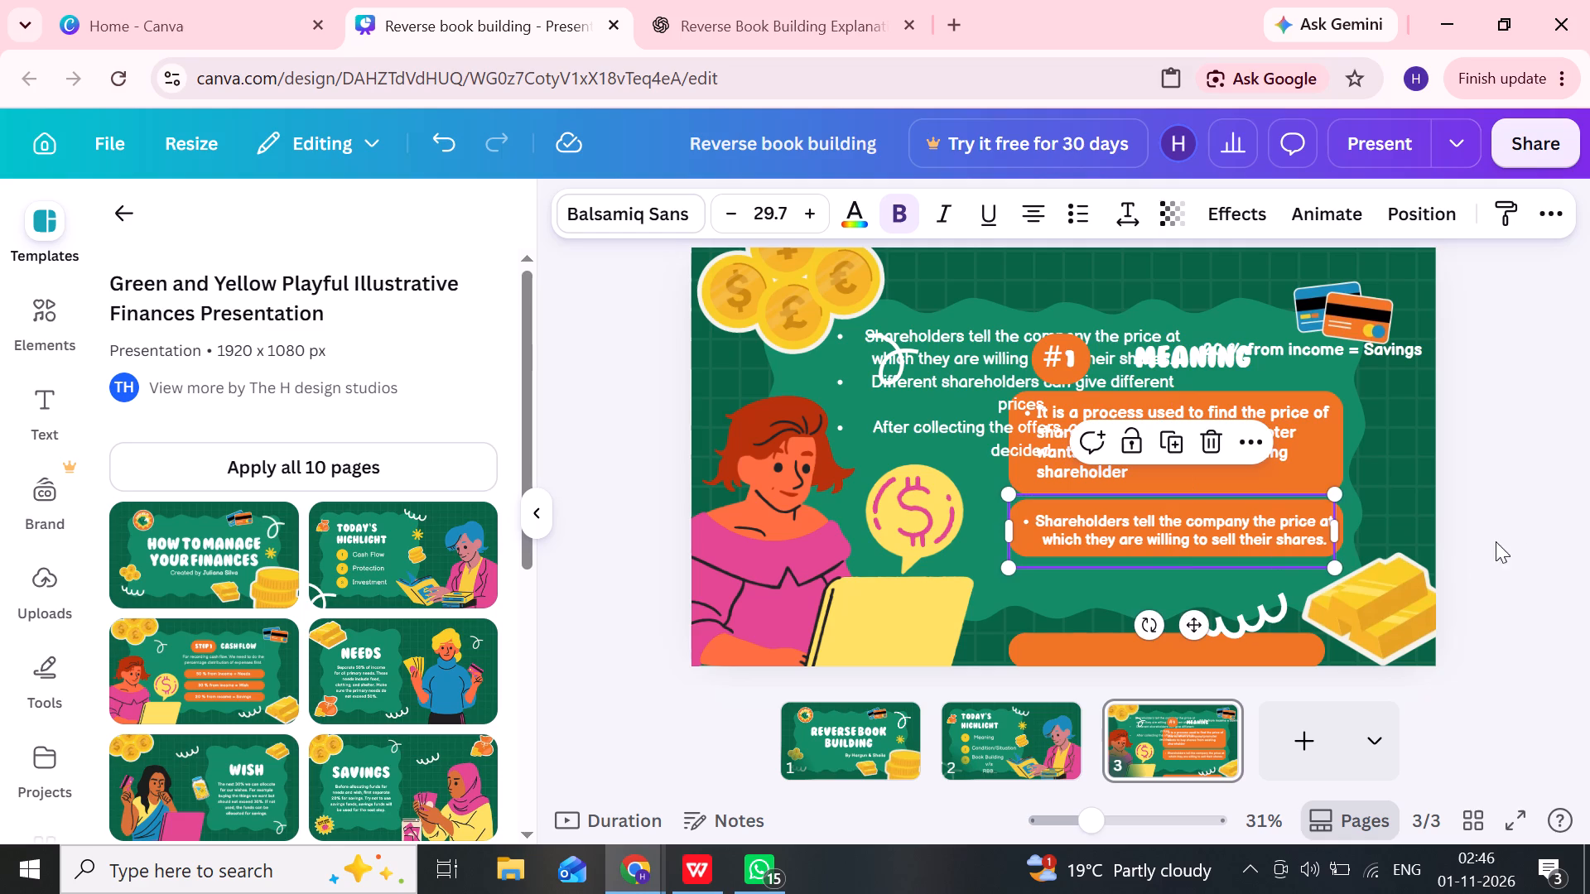
{"action": "left_click", "coordinate": [1535, 528]}
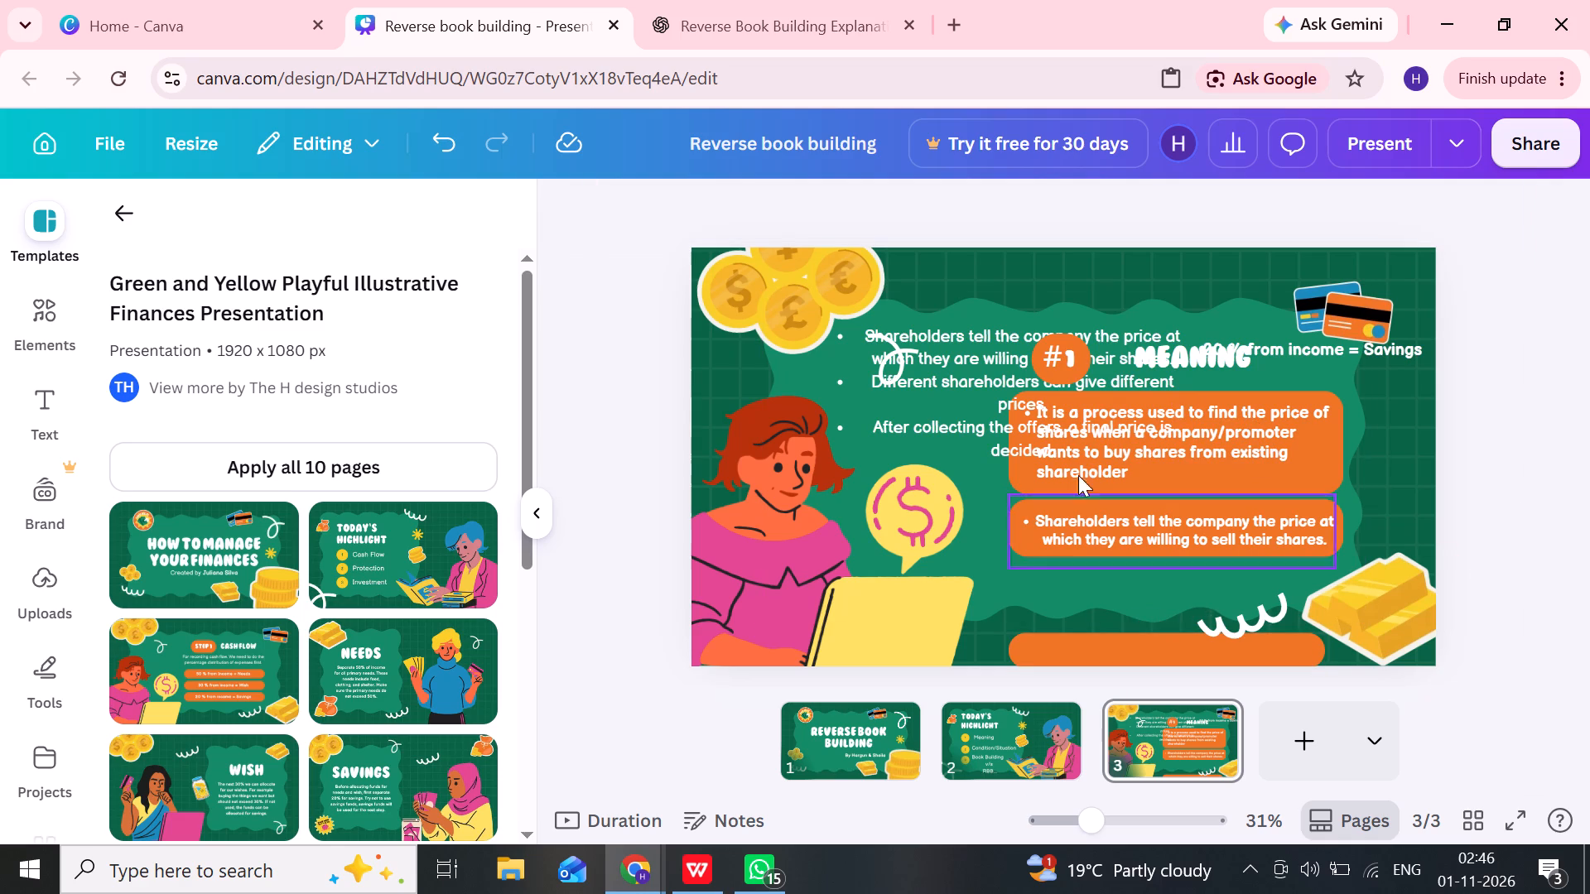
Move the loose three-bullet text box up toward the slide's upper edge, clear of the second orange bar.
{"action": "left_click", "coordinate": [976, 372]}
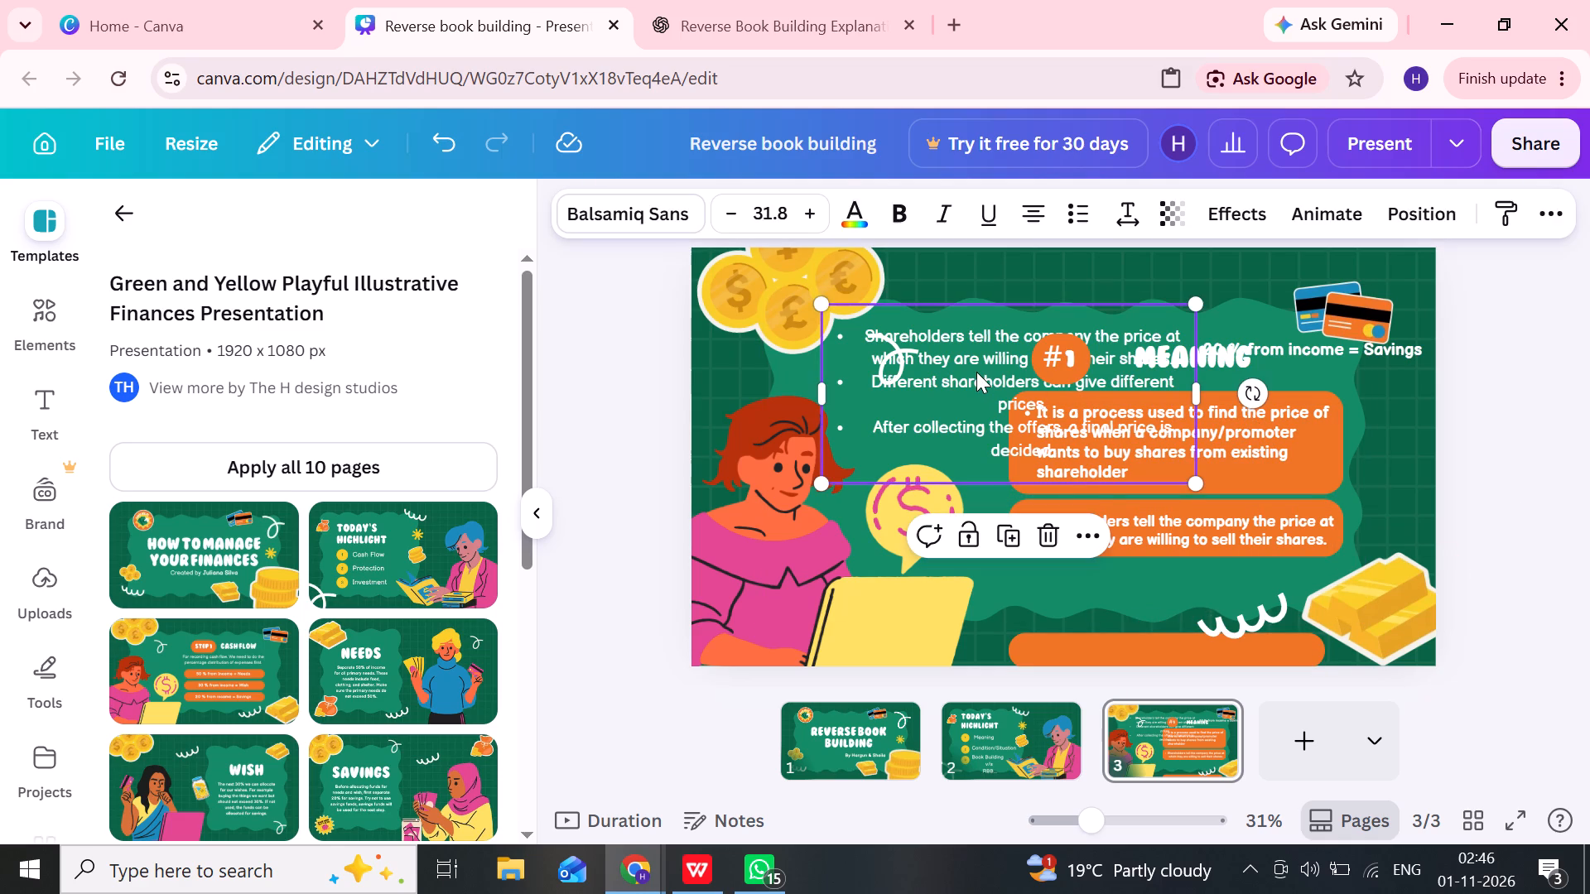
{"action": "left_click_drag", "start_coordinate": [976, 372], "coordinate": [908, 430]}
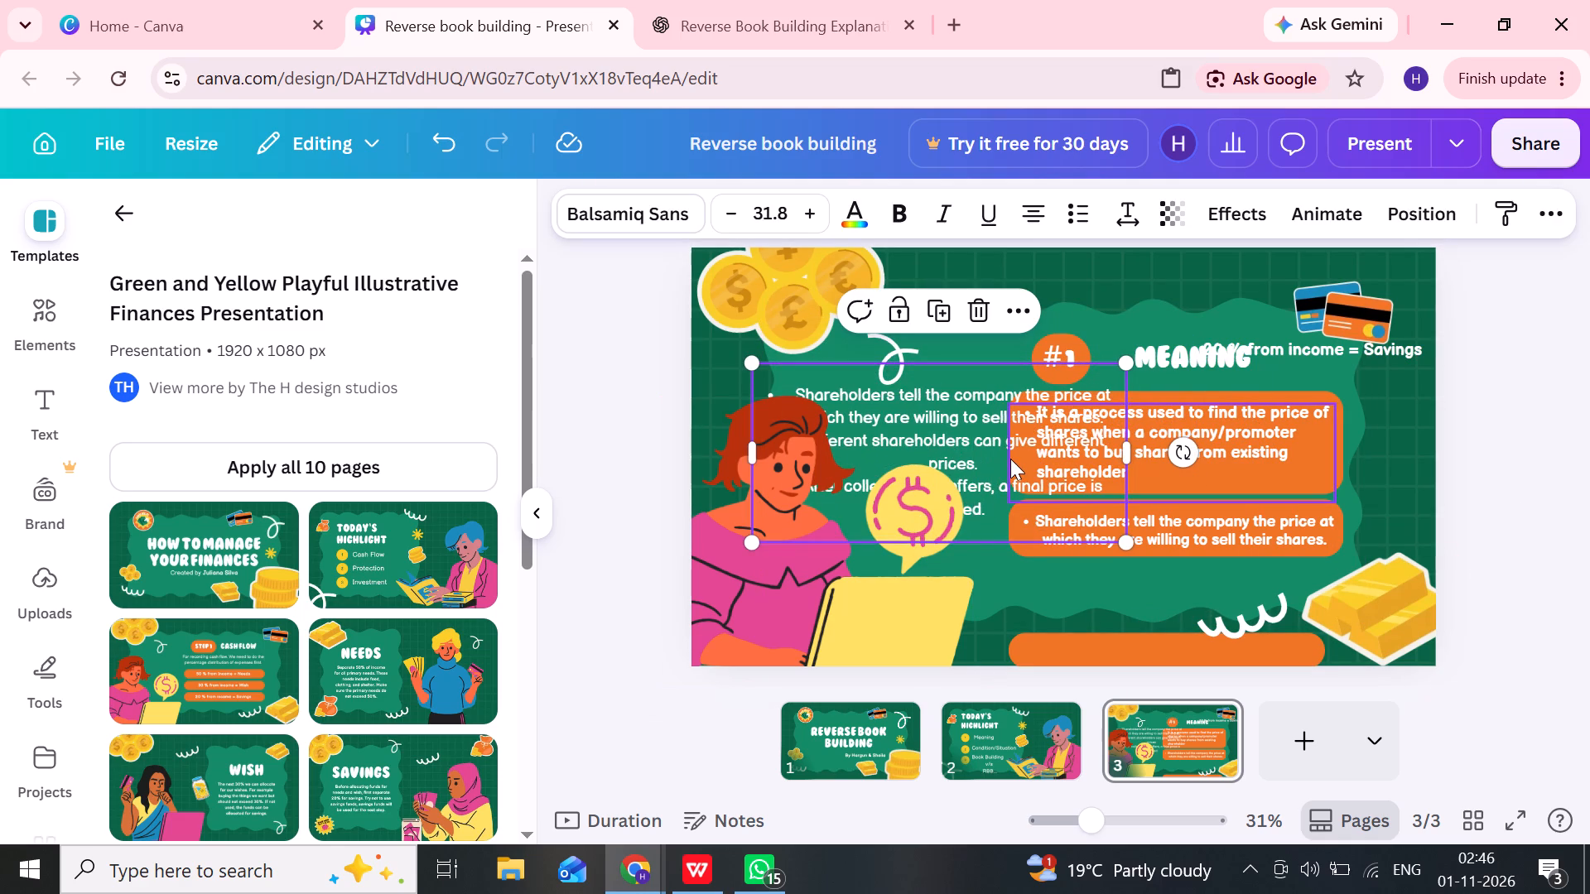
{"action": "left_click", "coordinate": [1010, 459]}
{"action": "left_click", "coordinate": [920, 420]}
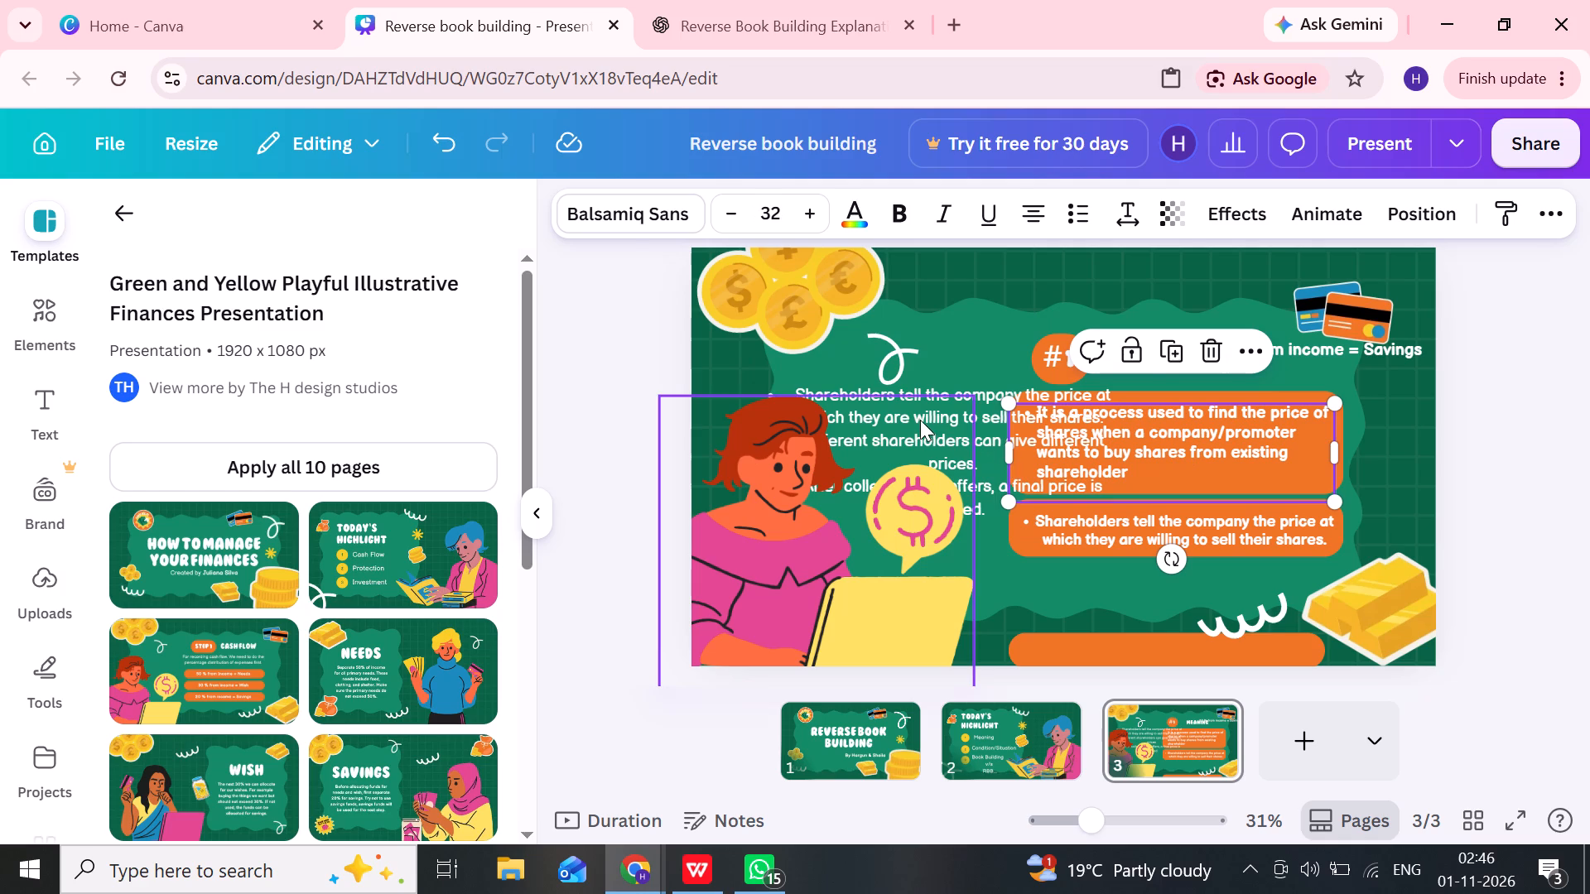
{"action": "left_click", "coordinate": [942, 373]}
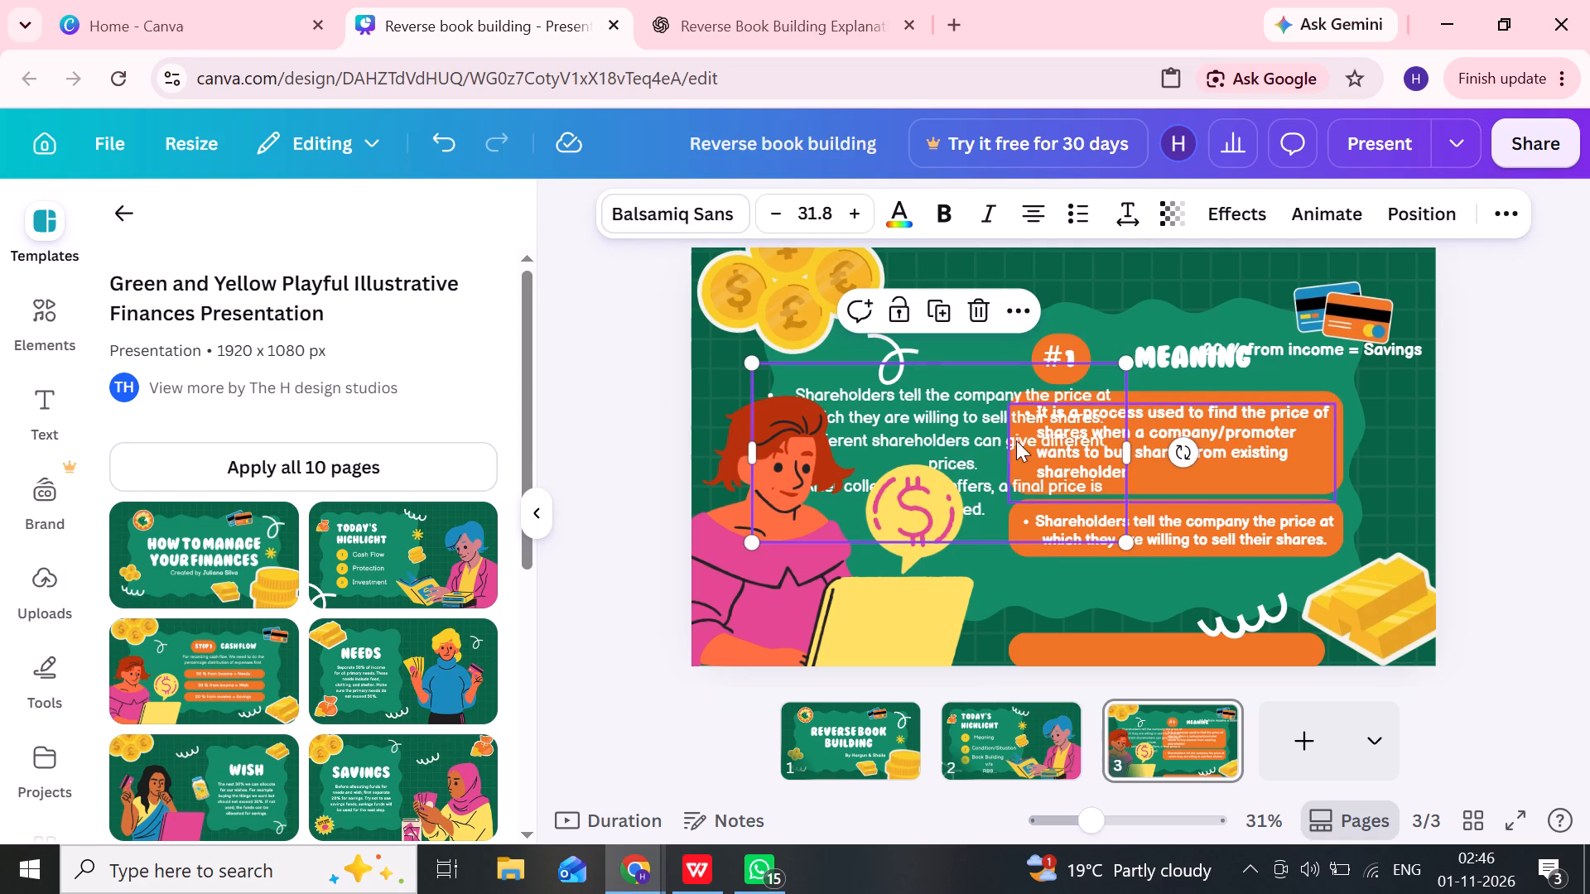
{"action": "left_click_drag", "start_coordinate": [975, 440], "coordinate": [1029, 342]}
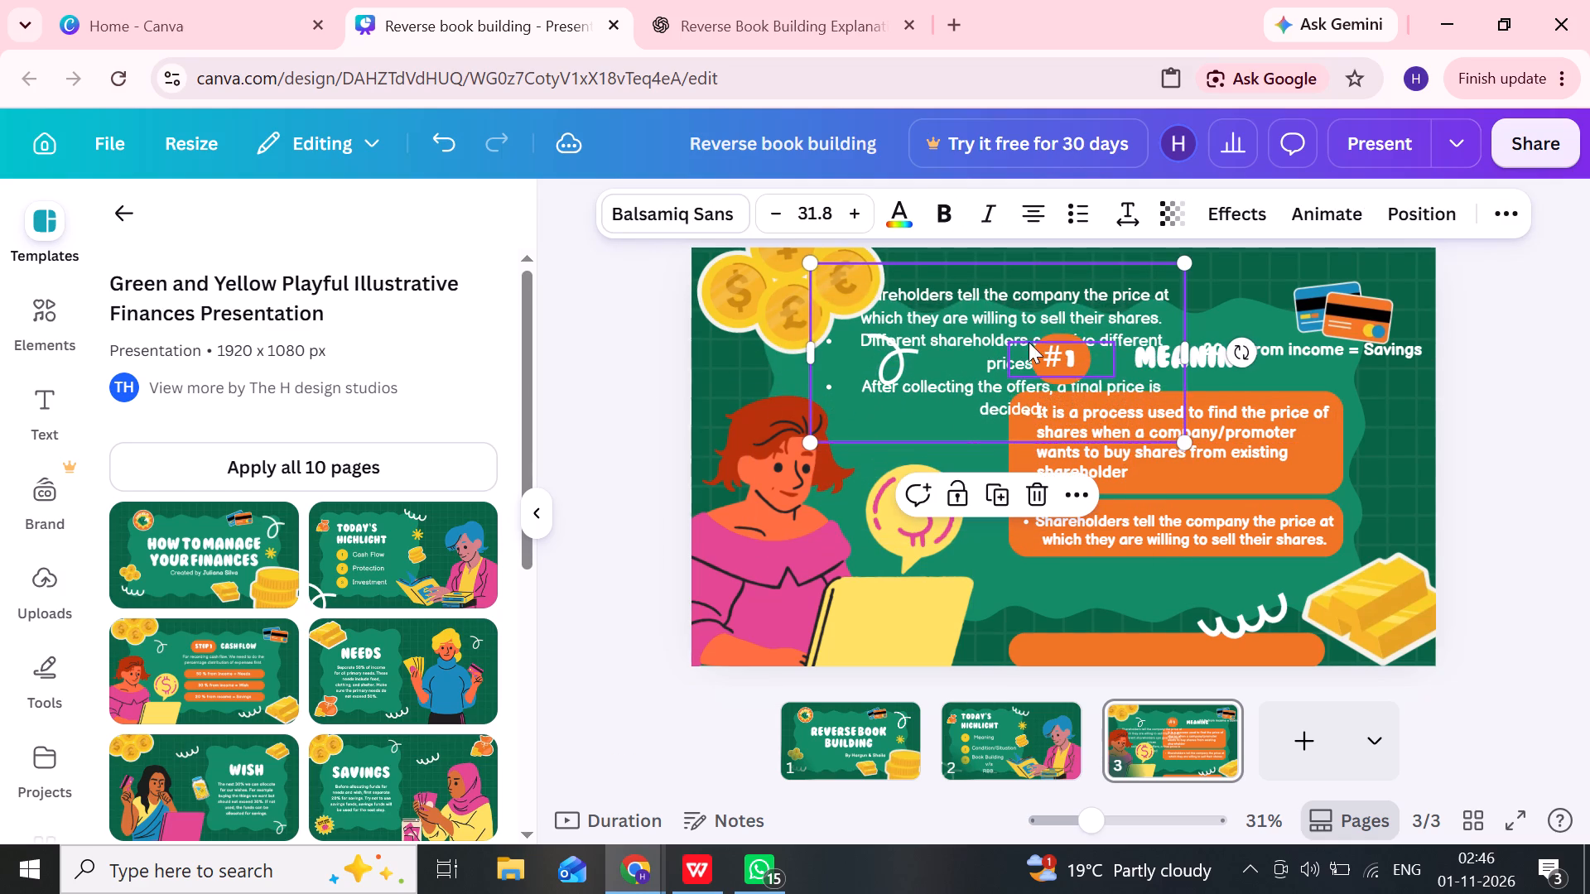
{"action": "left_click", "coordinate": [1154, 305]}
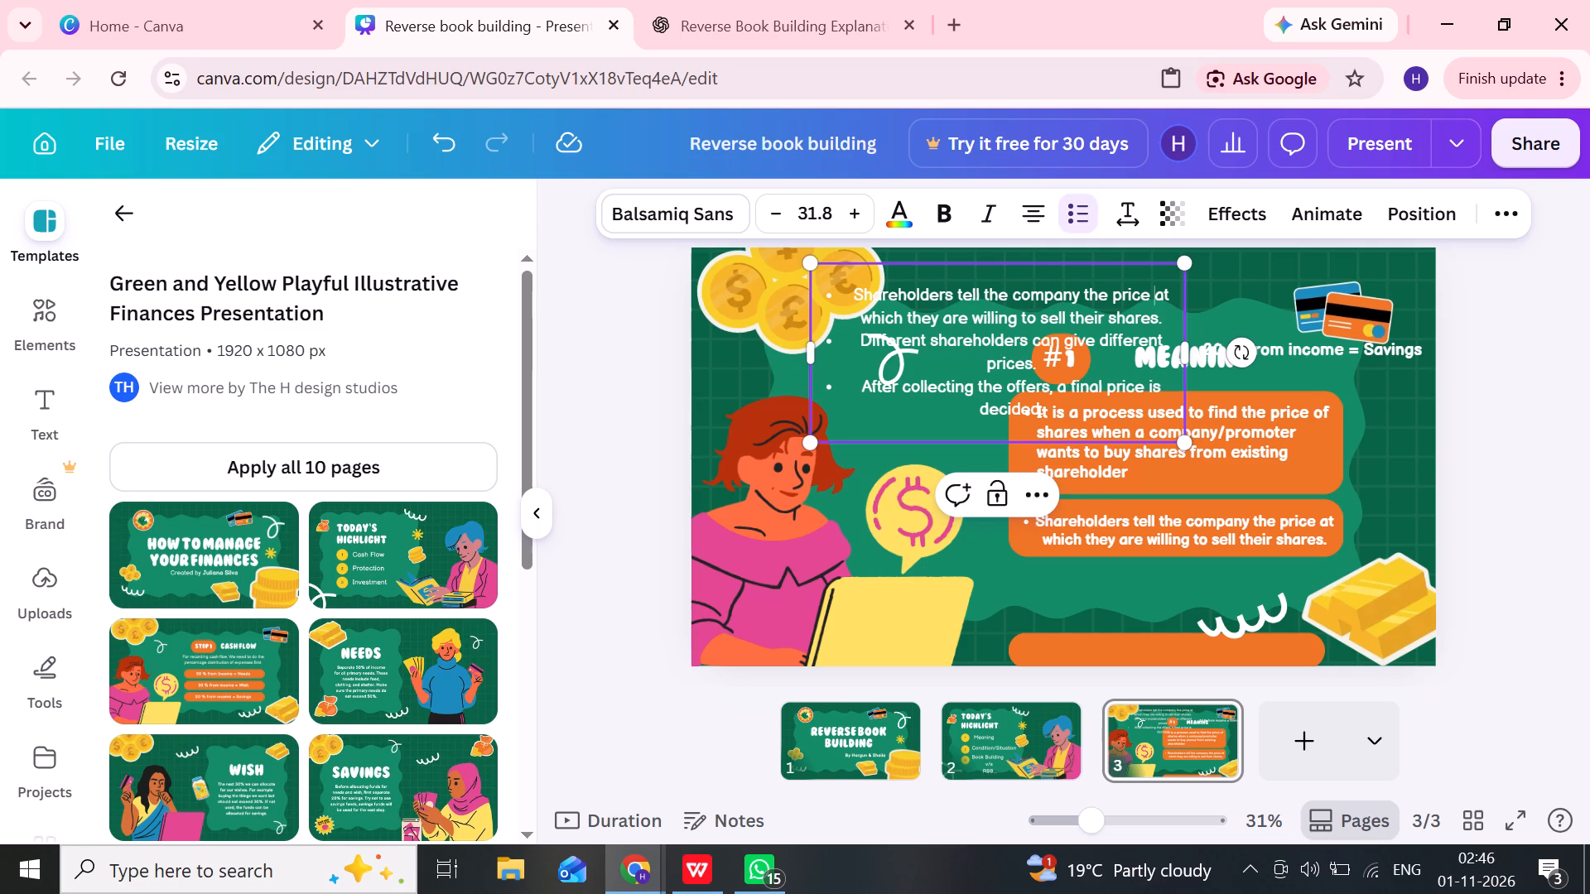
Copy the "It is a process used to find the price of shares" text and paste it at the start of the loose bulleted text box.
{"action": "left_click", "coordinate": [1240, 467]}
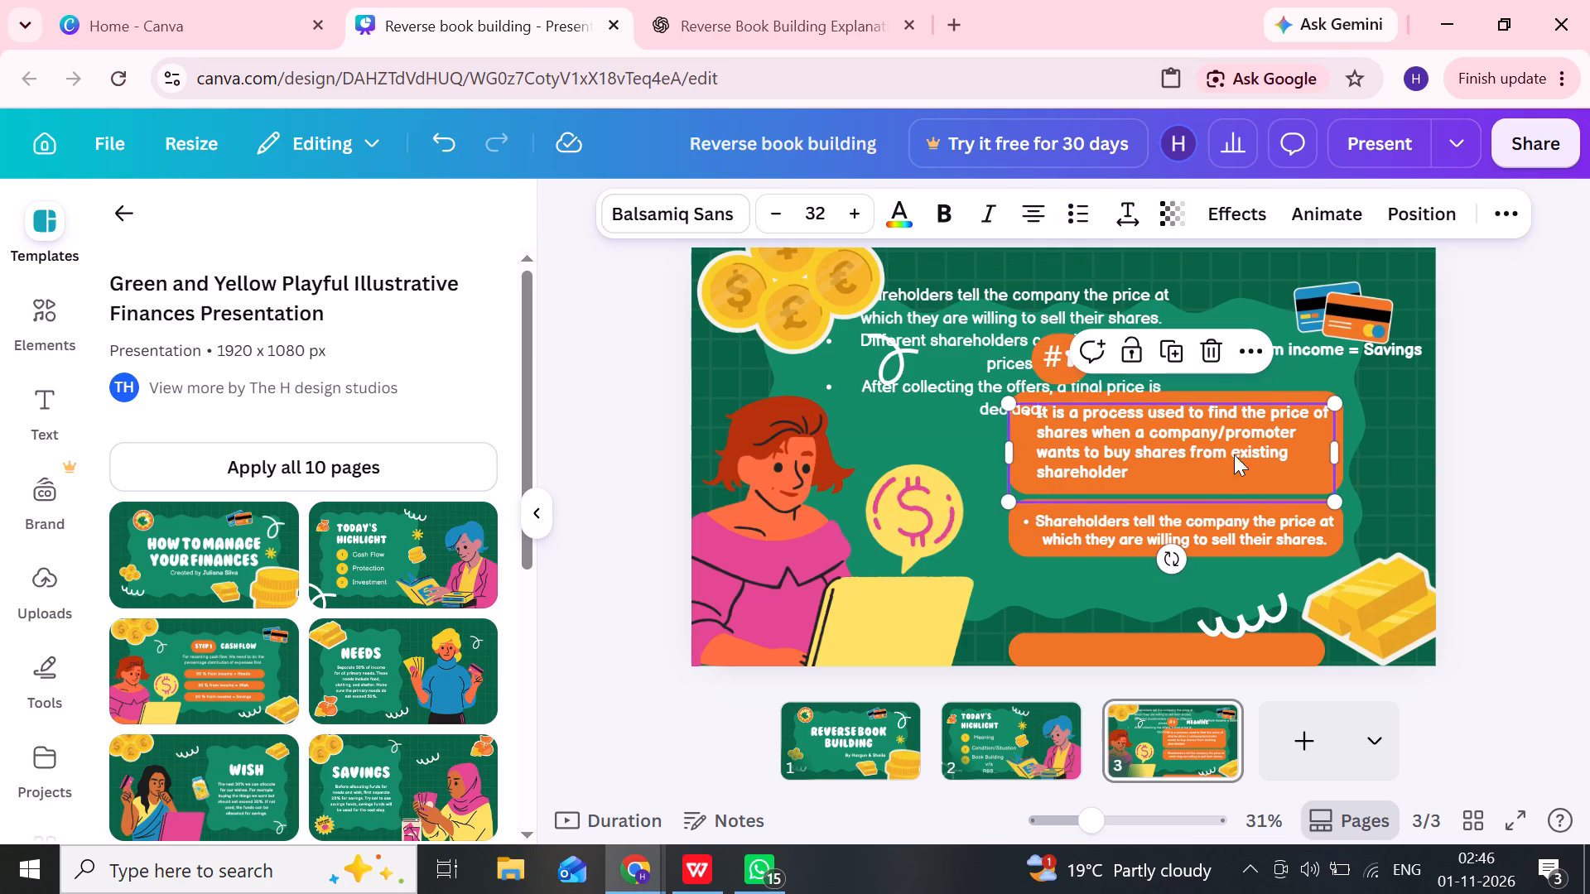
{"action": "left_click_drag", "start_coordinate": [1210, 362], "coordinate": [1196, 443]}
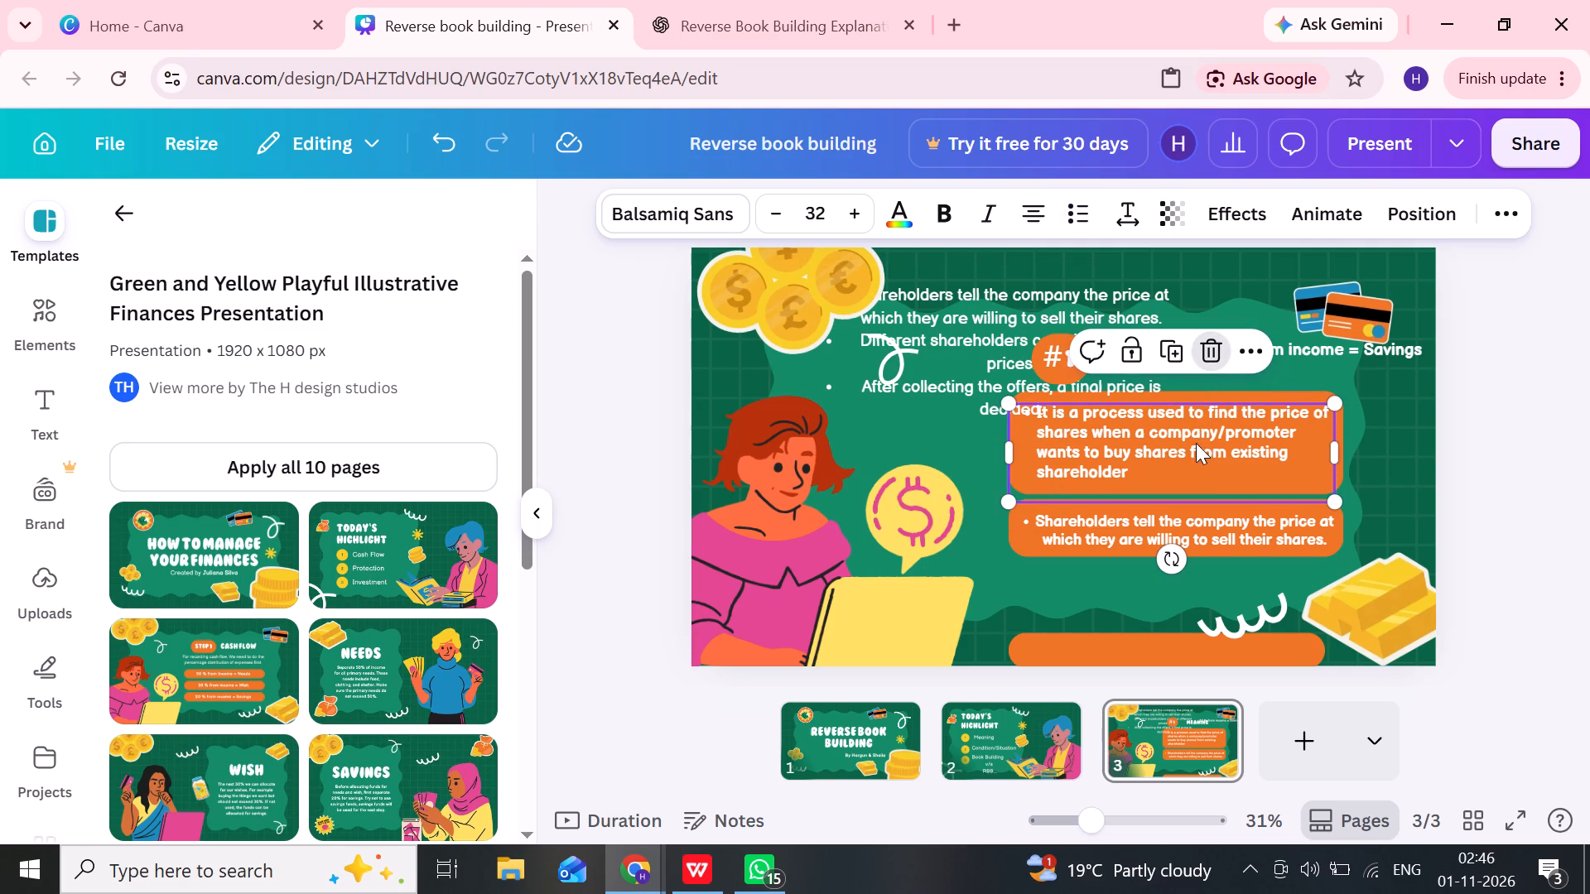
{"action": "left_click_drag", "start_coordinate": [1196, 443], "coordinate": [1161, 464]}
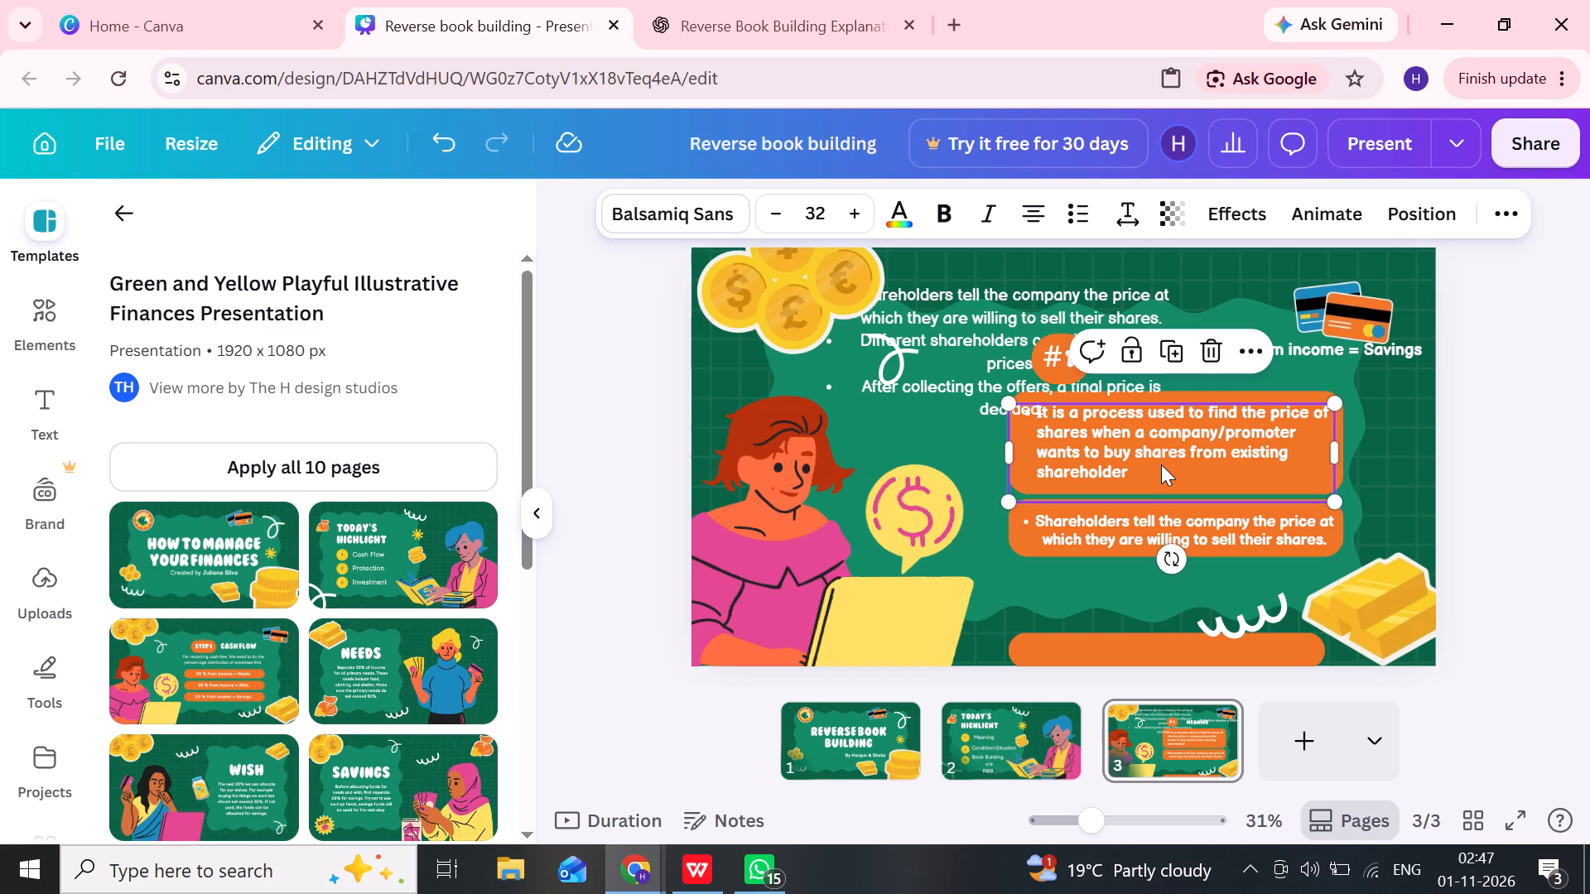
{"action": "key", "text": "ctrl+c"}
{"action": "left_click", "coordinate": [1014, 337]}
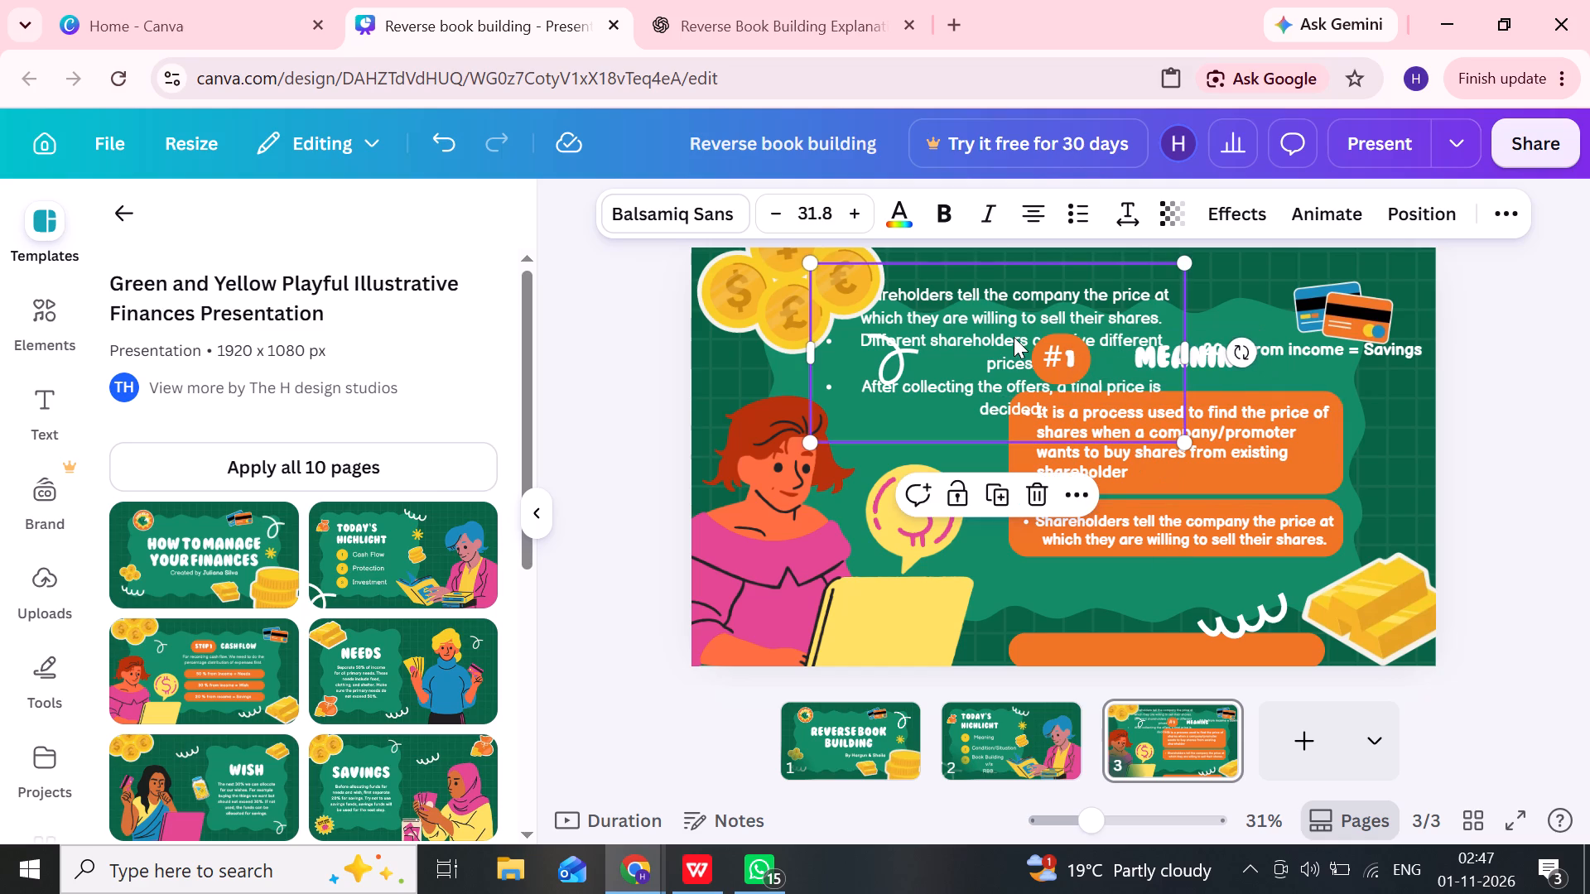
{"action": "triple_click", "coordinate": [860, 291]}
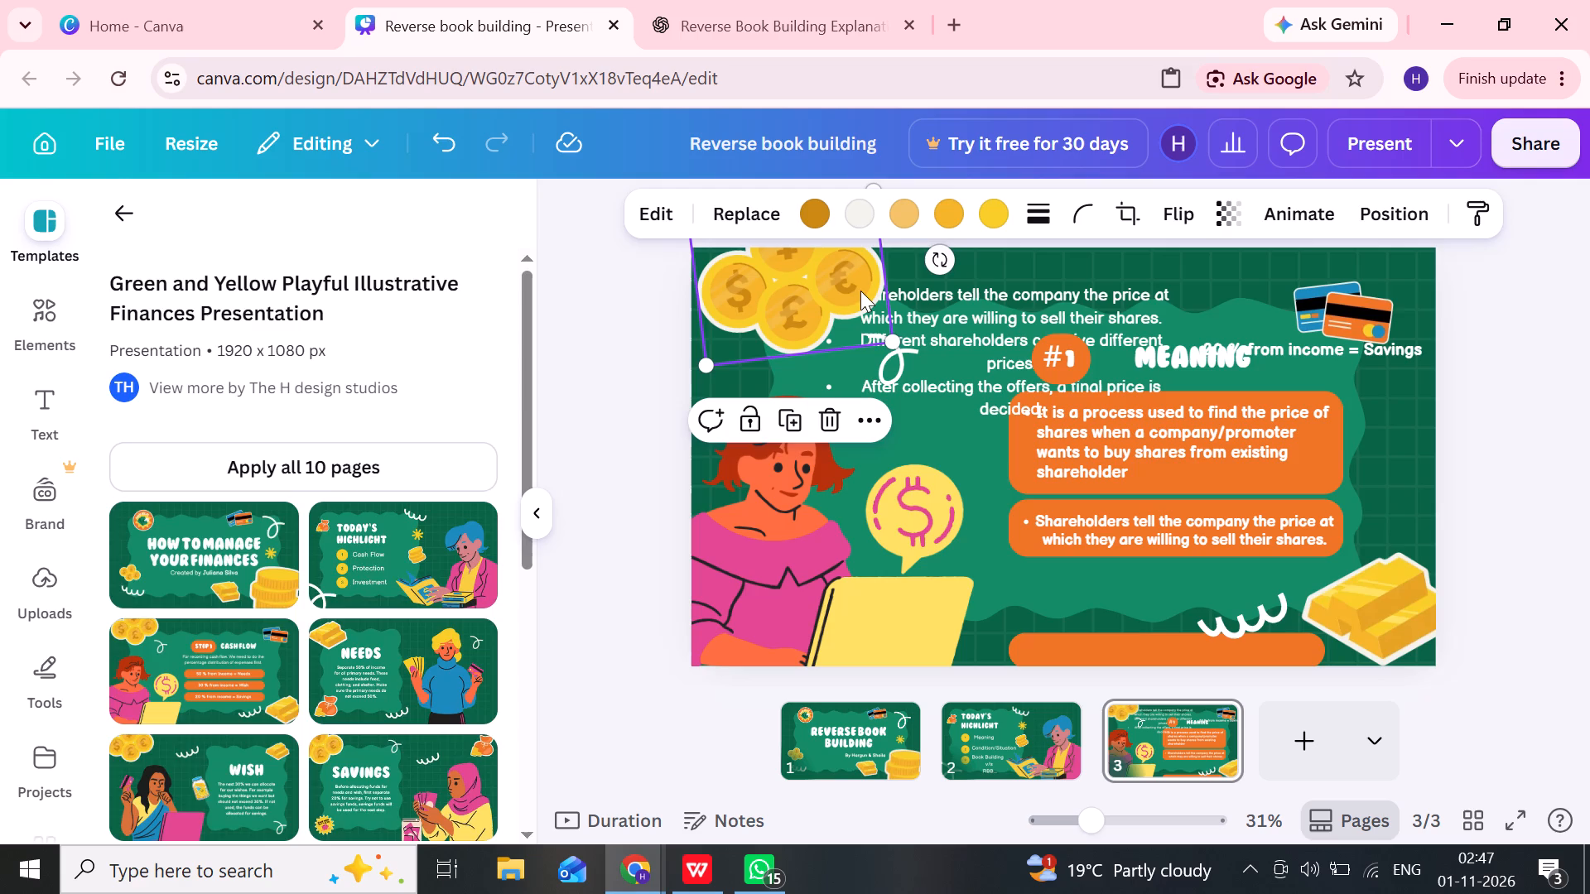
{"action": "left_click", "coordinate": [951, 332]}
{"action": "left_click_drag", "start_coordinate": [951, 332], "coordinate": [1015, 450]}
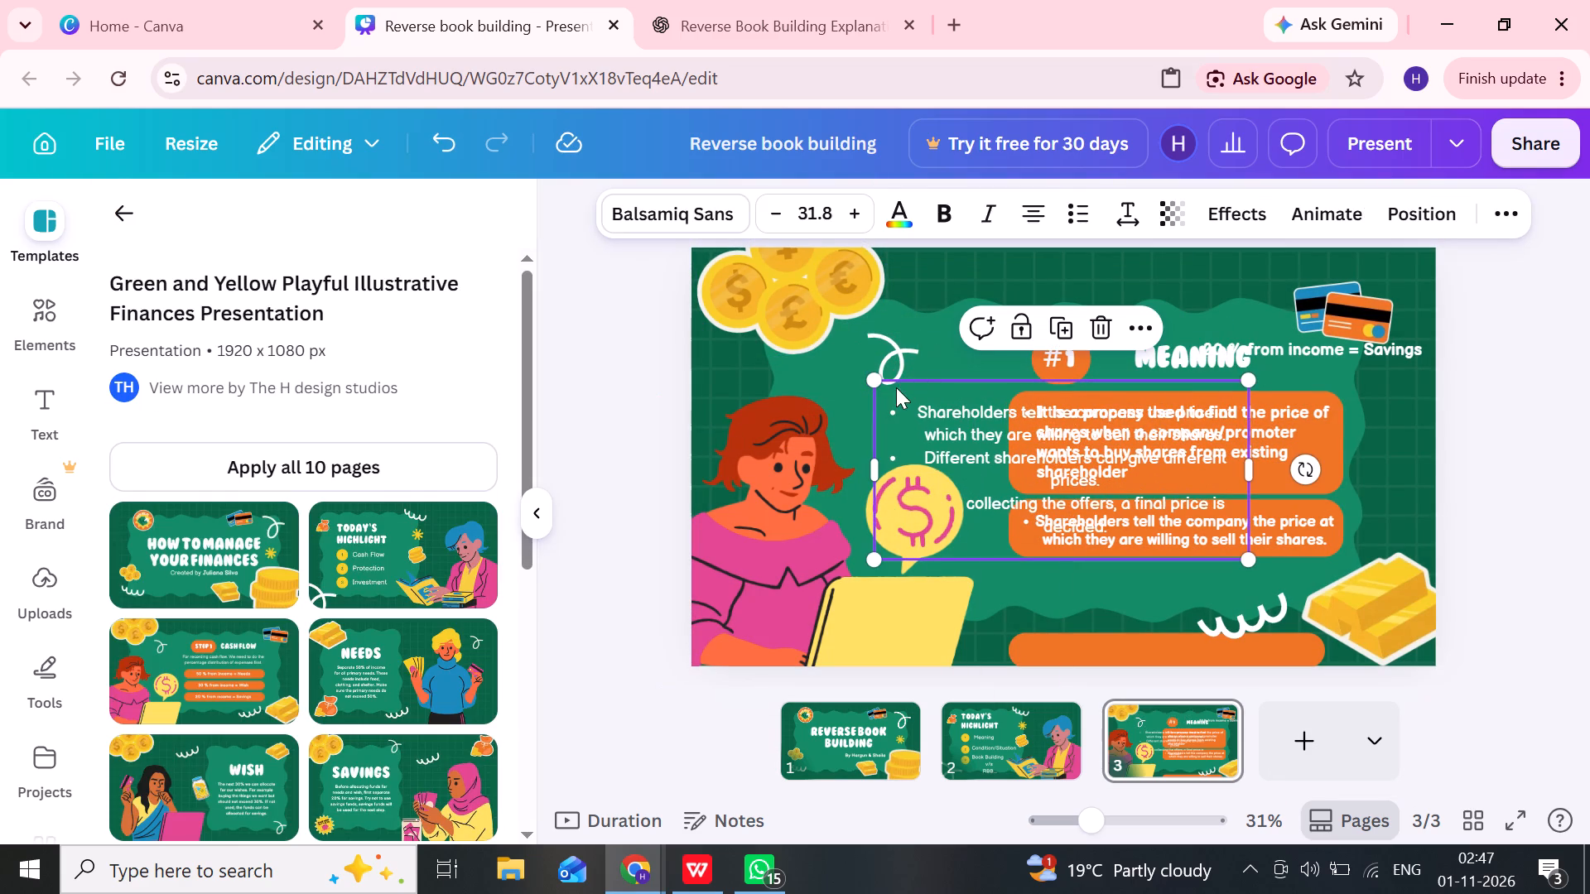
{"action": "double_click", "coordinate": [907, 405]}
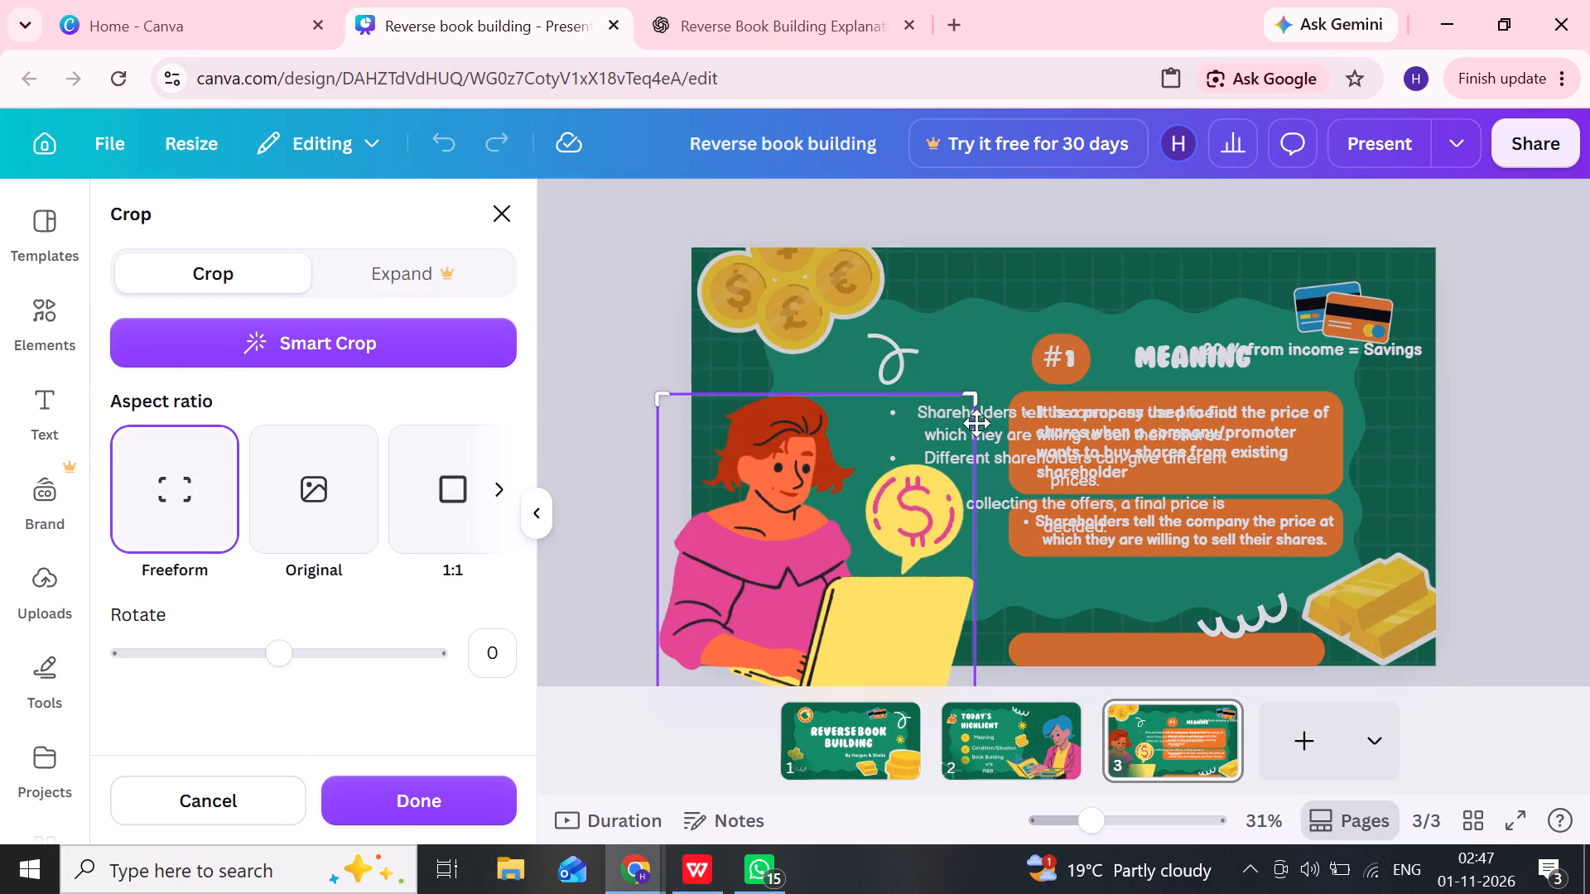
{"action": "left_click", "coordinate": [1011, 435]}
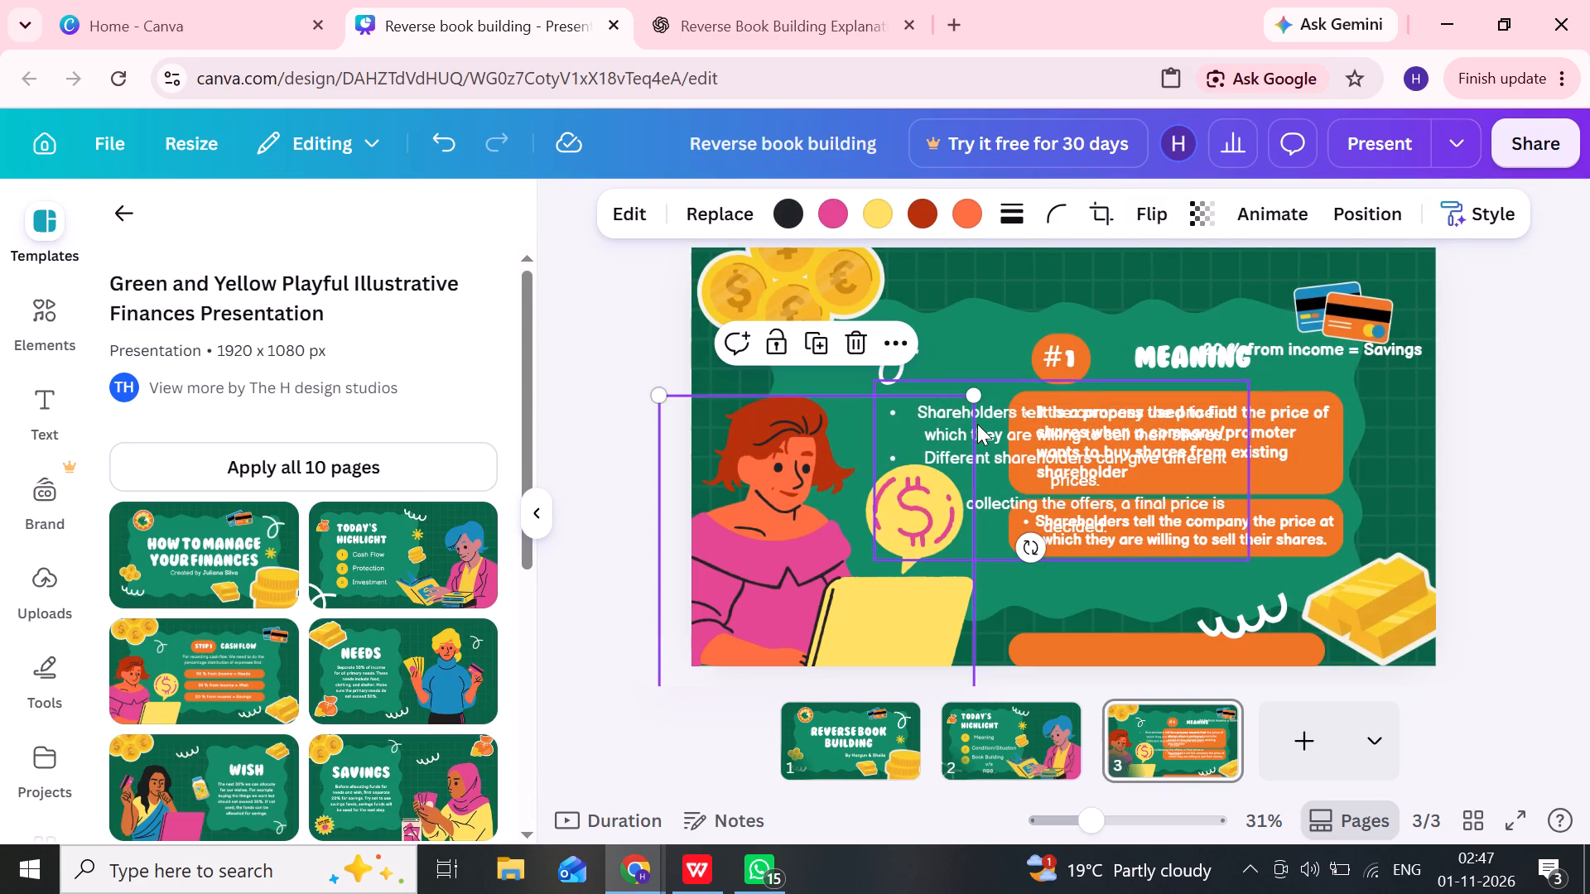
{"action": "double_click", "coordinate": [977, 424]}
{"action": "left_click", "coordinate": [977, 424]}
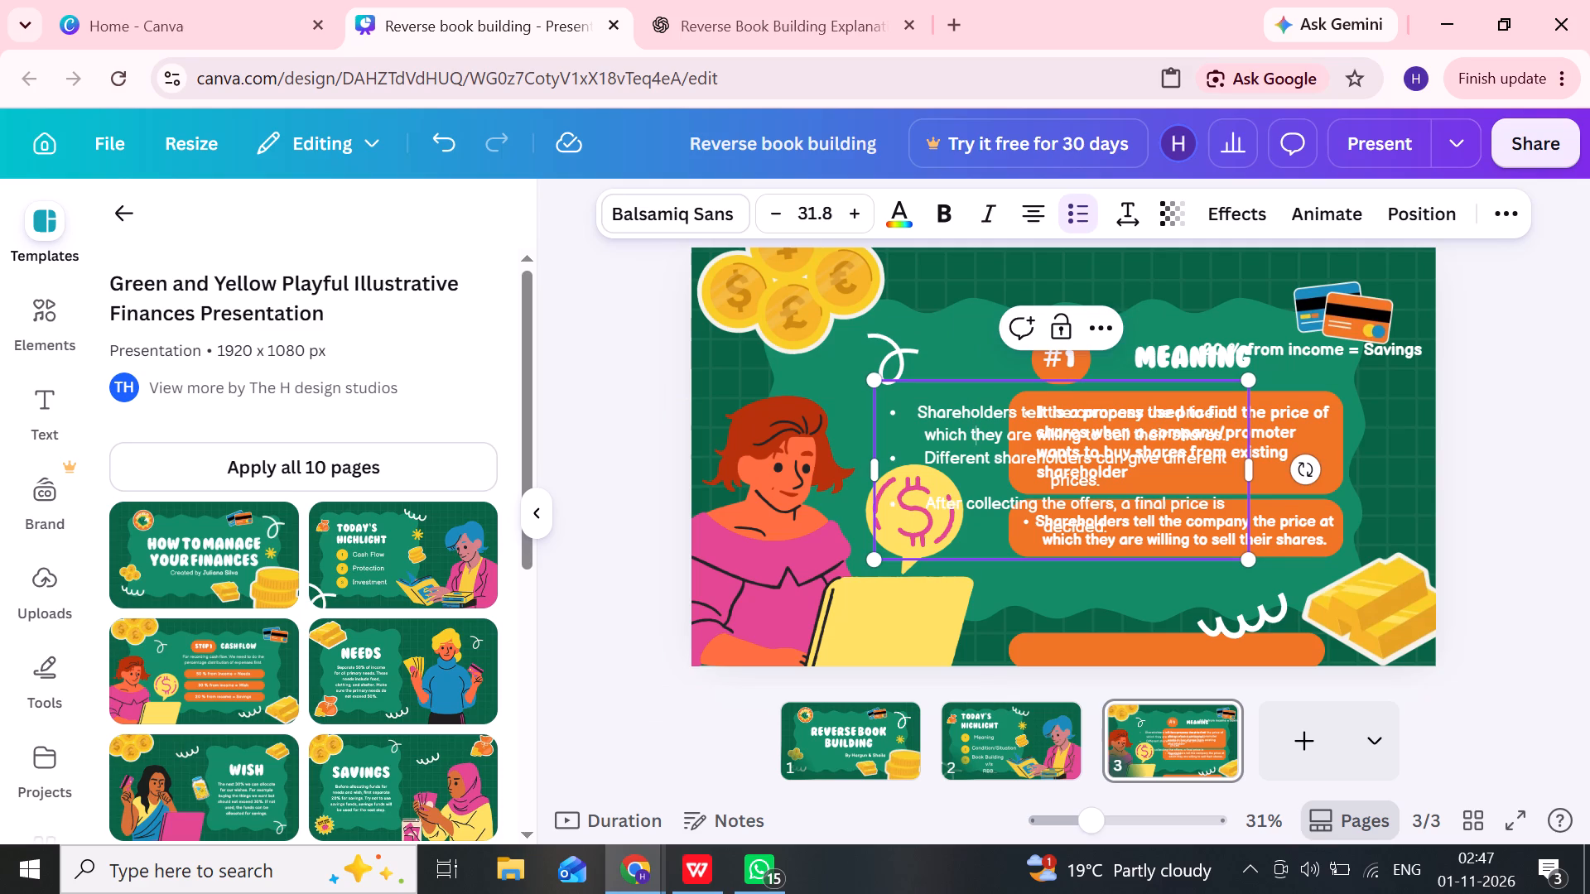
{"action": "left_click", "coordinate": [915, 400]}
{"action": "left_click", "coordinate": [915, 400]}
{"action": "key", "text": "ctrl+v"}
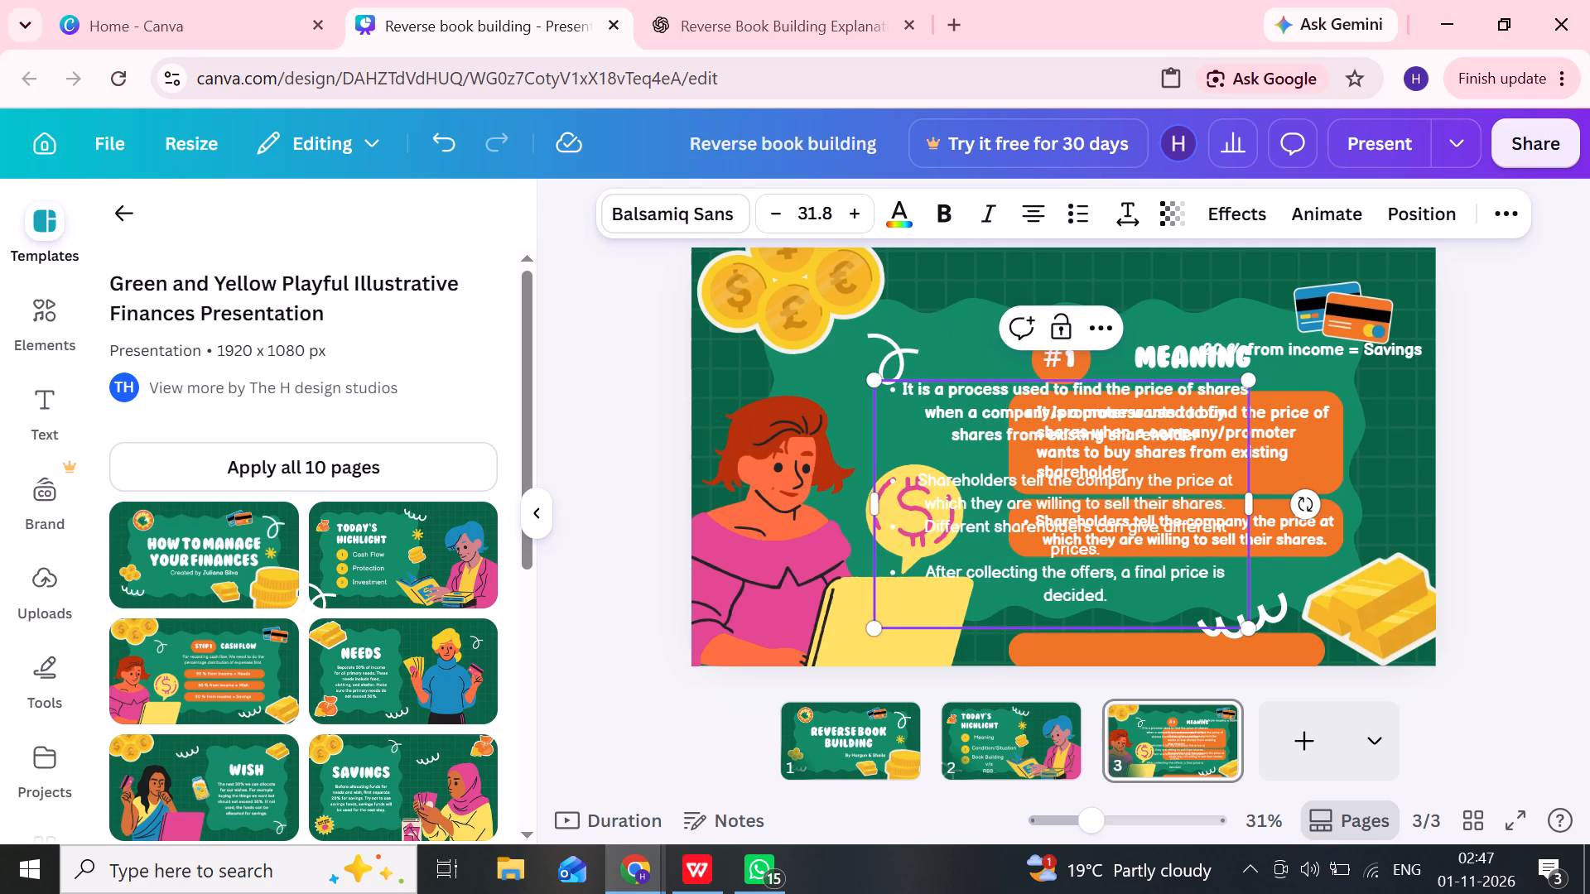
{"action": "left_click", "coordinate": [1476, 457]}
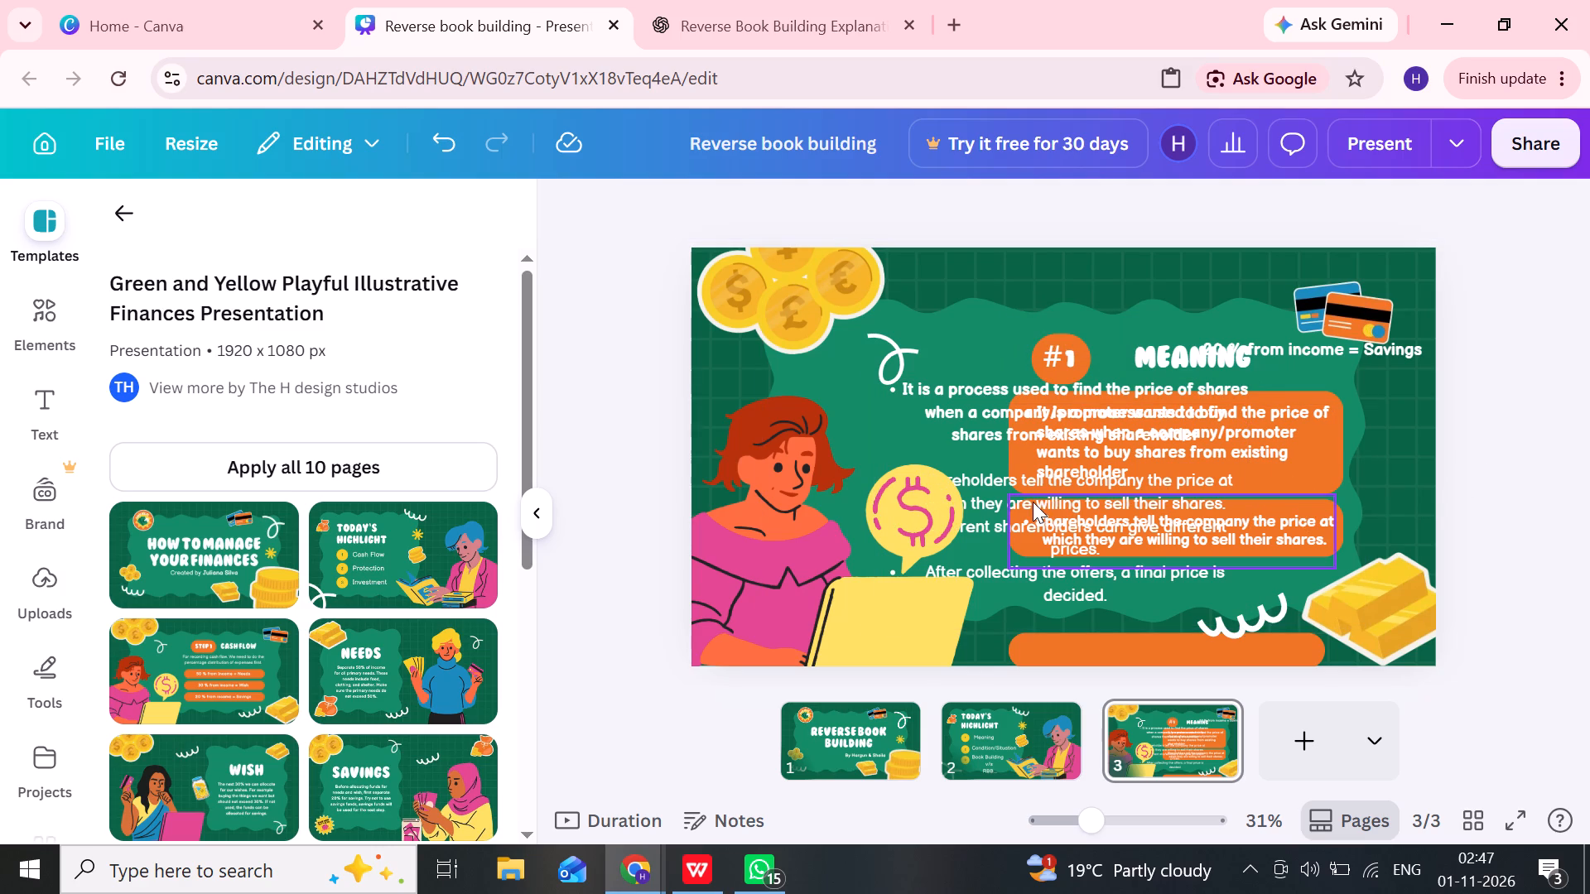
Move the loose bulleted text box toward the slide's upper left, over the coins and the woman illustration.
{"action": "left_click", "coordinate": [1029, 430]}
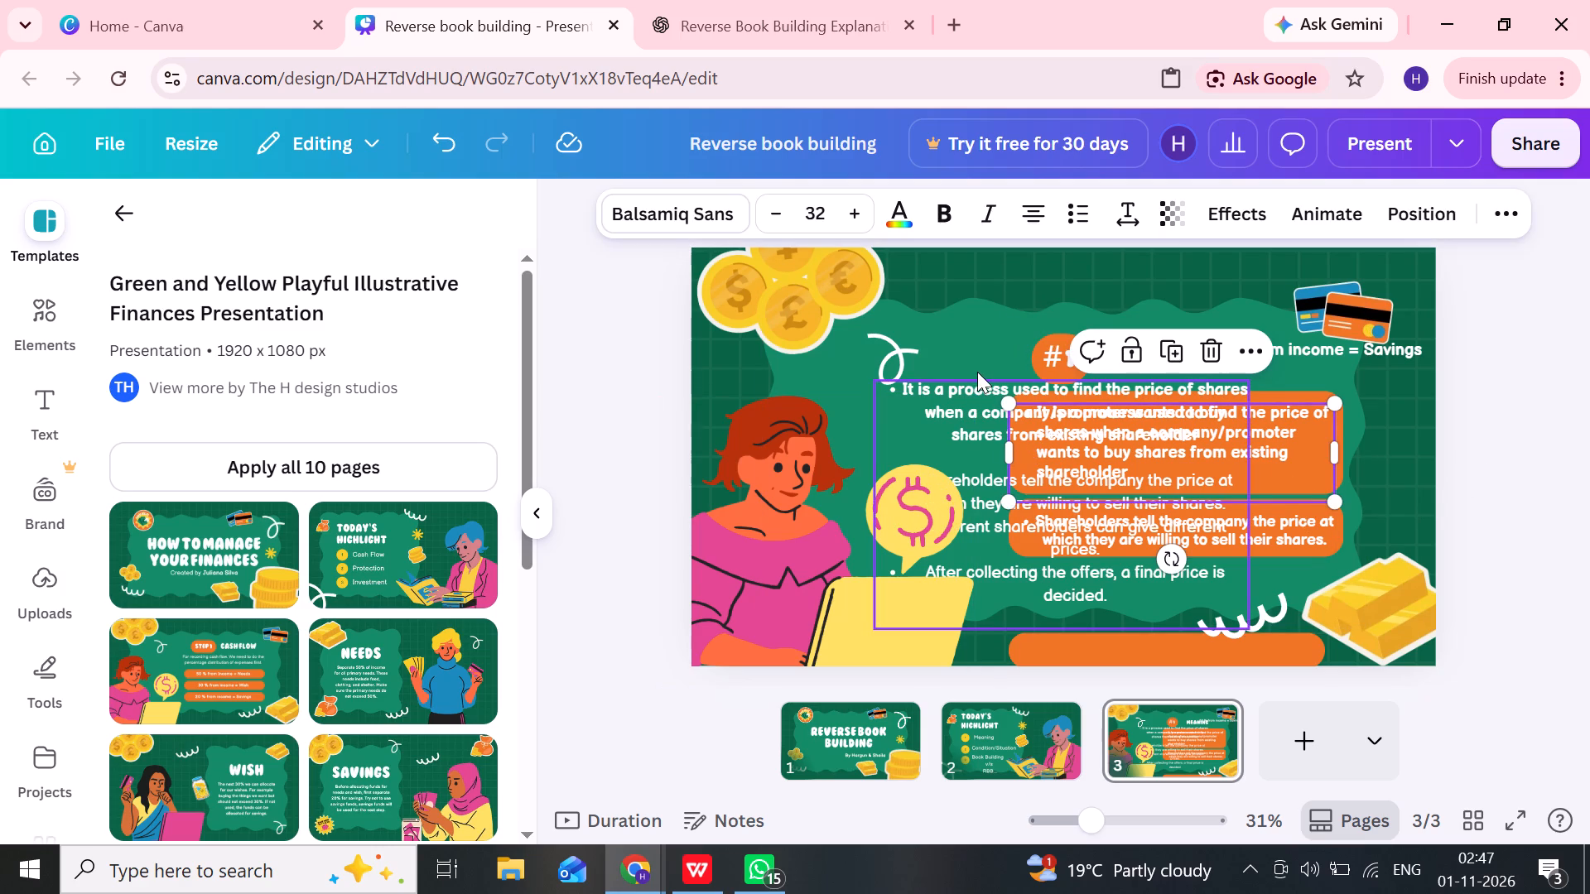
{"action": "left_click", "coordinate": [975, 388]}
{"action": "left_click_drag", "start_coordinate": [975, 388], "coordinate": [865, 312]}
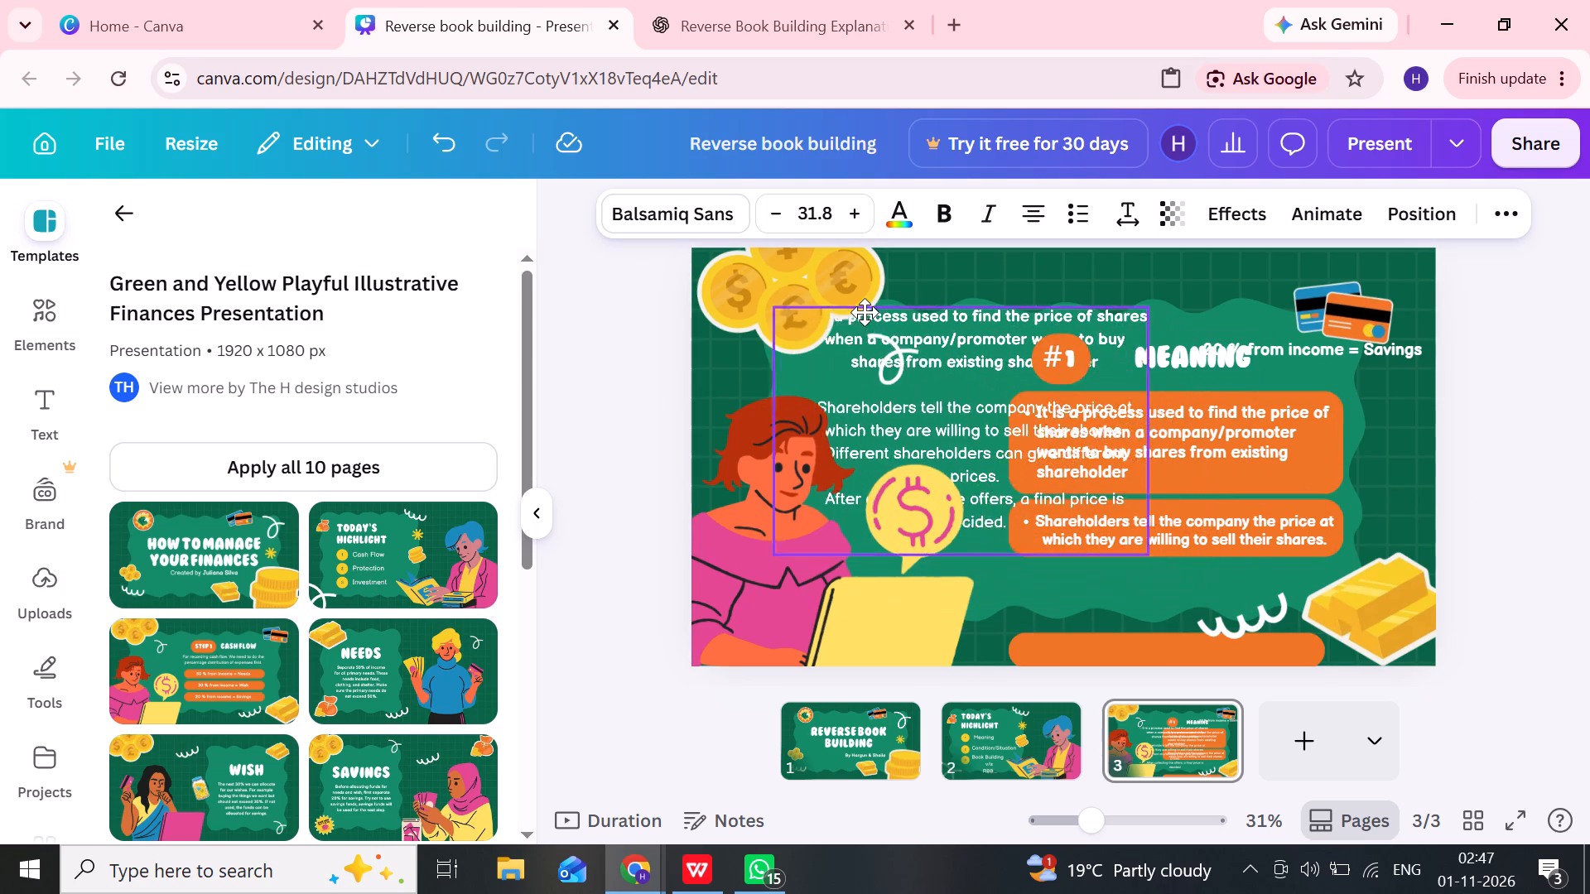
{"action": "left_click_drag", "start_coordinate": [865, 312], "coordinate": [846, 303]}
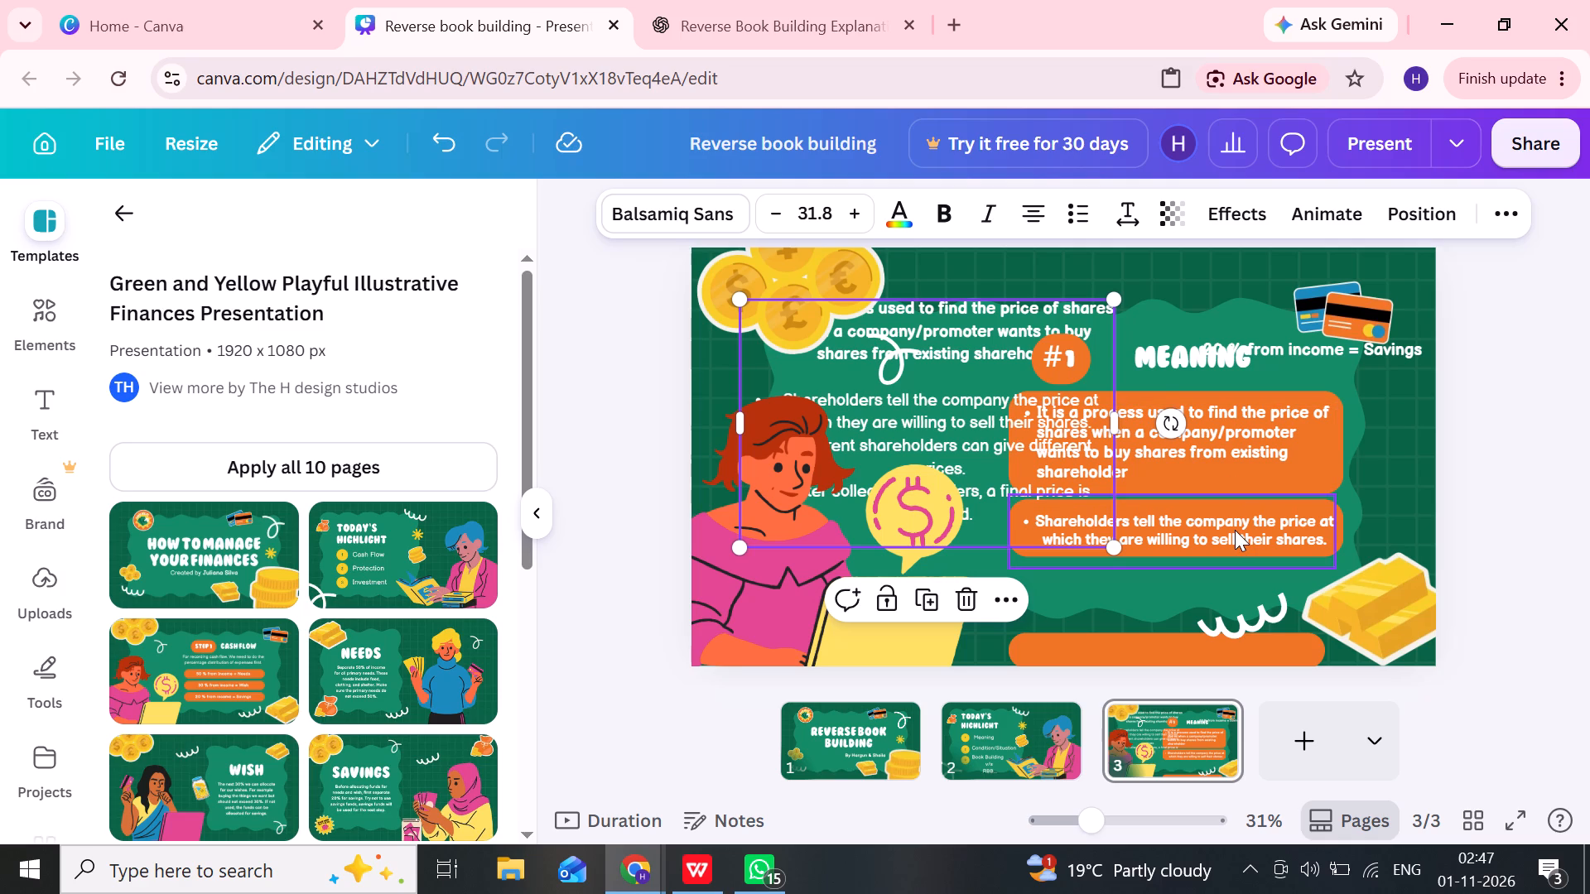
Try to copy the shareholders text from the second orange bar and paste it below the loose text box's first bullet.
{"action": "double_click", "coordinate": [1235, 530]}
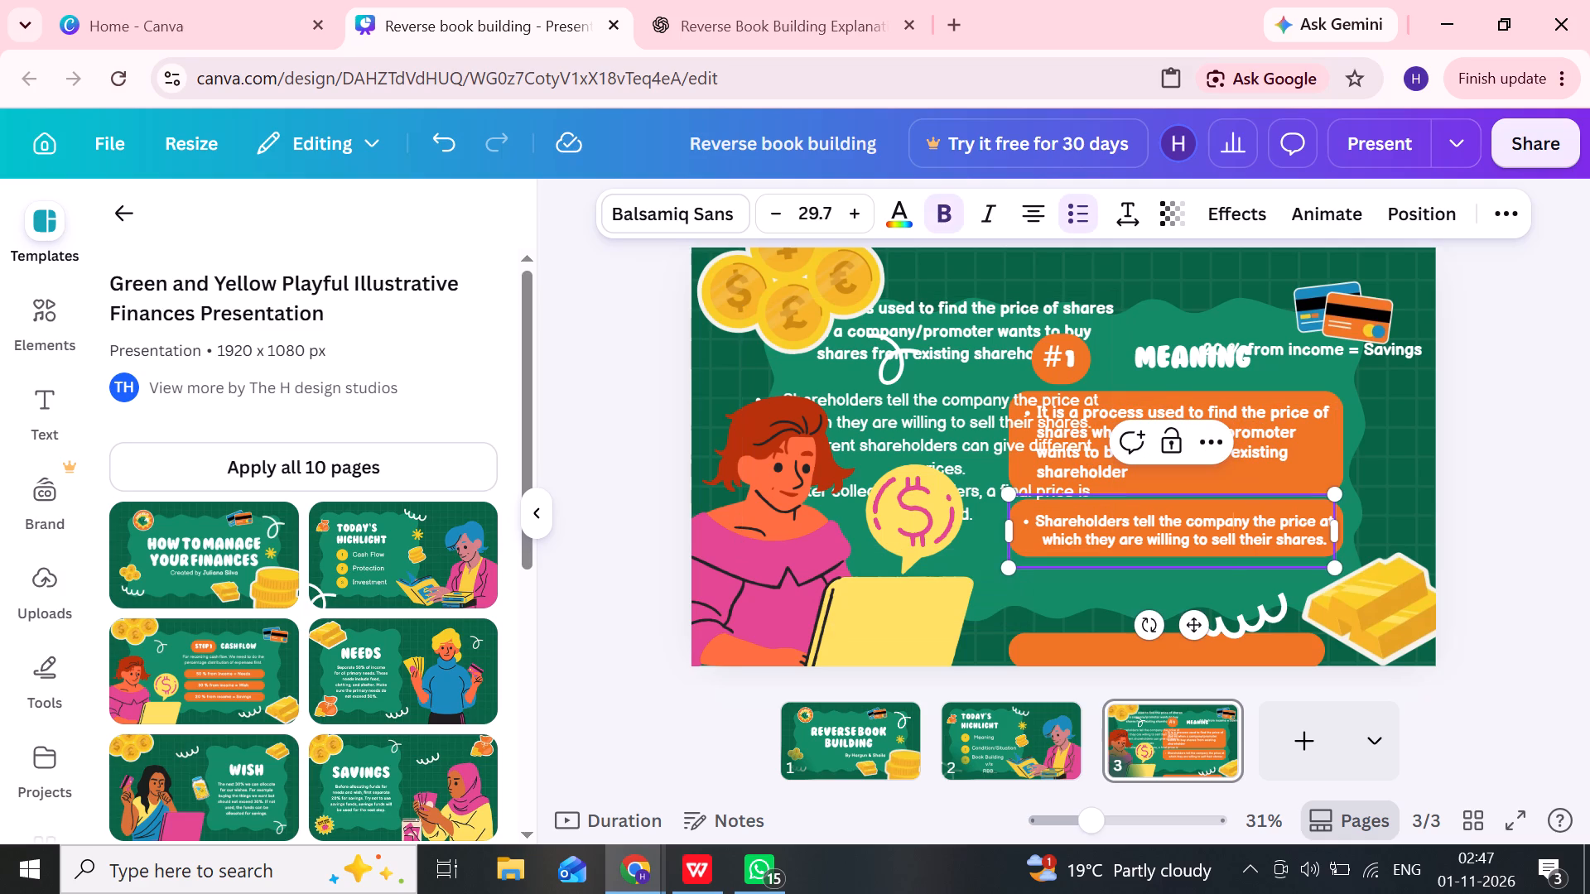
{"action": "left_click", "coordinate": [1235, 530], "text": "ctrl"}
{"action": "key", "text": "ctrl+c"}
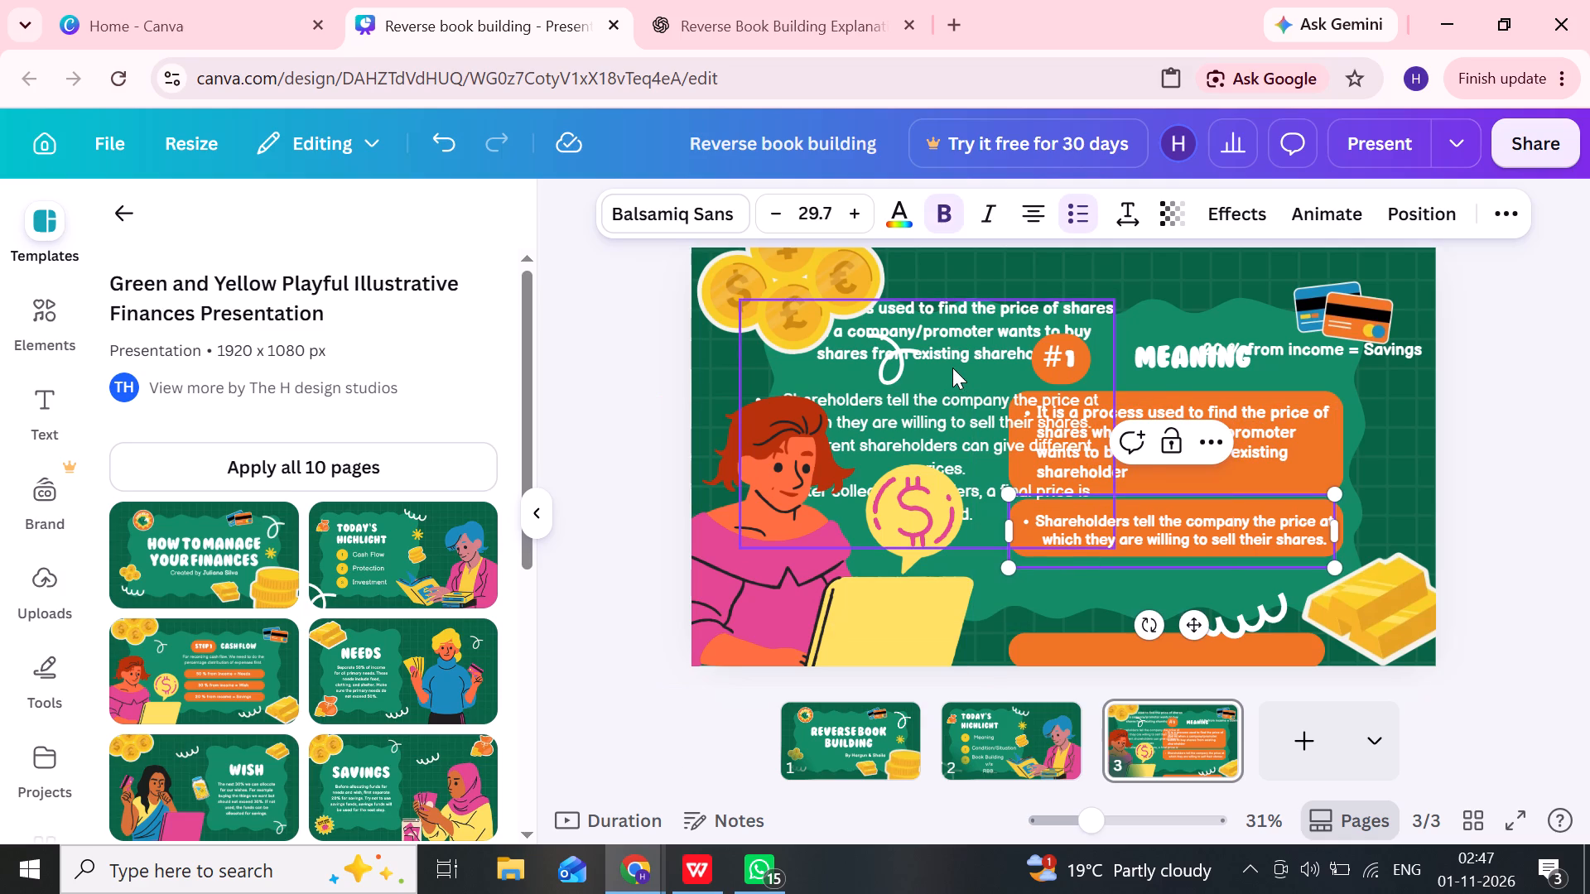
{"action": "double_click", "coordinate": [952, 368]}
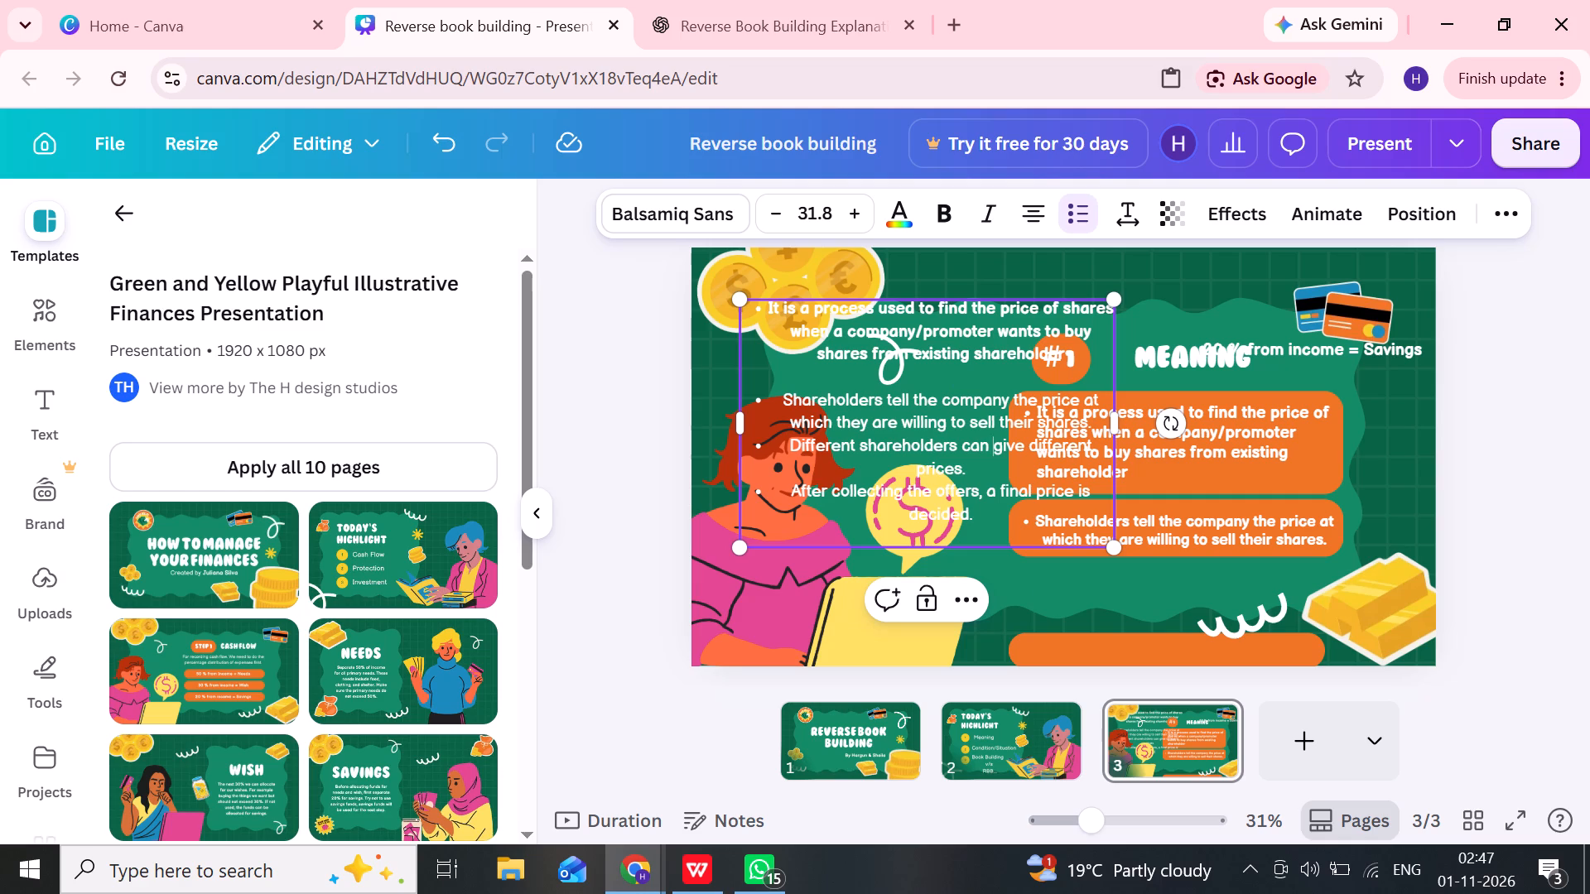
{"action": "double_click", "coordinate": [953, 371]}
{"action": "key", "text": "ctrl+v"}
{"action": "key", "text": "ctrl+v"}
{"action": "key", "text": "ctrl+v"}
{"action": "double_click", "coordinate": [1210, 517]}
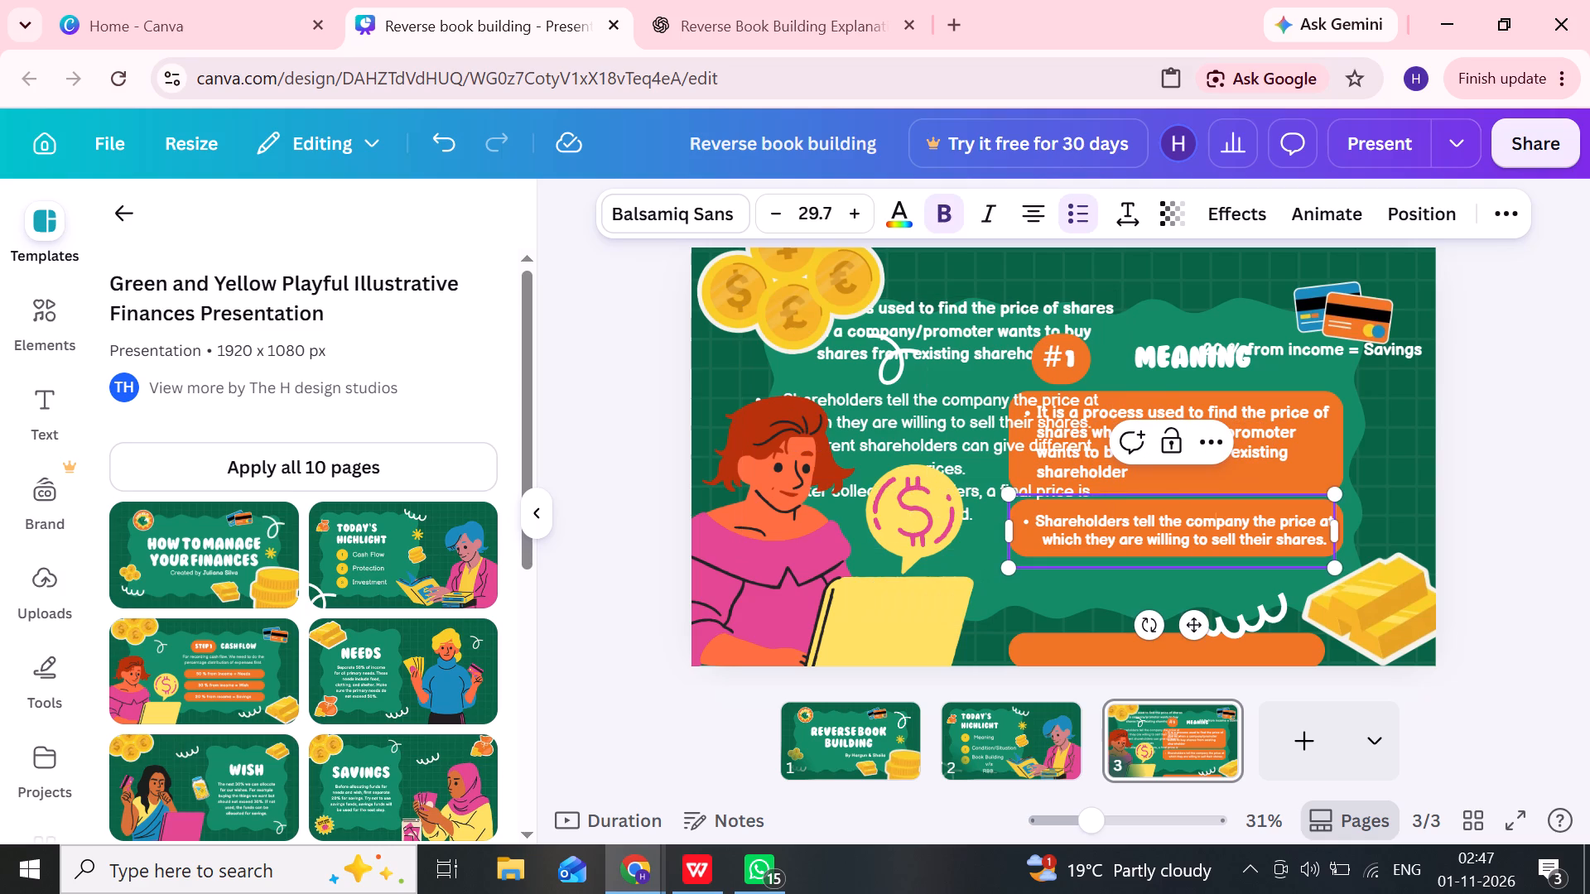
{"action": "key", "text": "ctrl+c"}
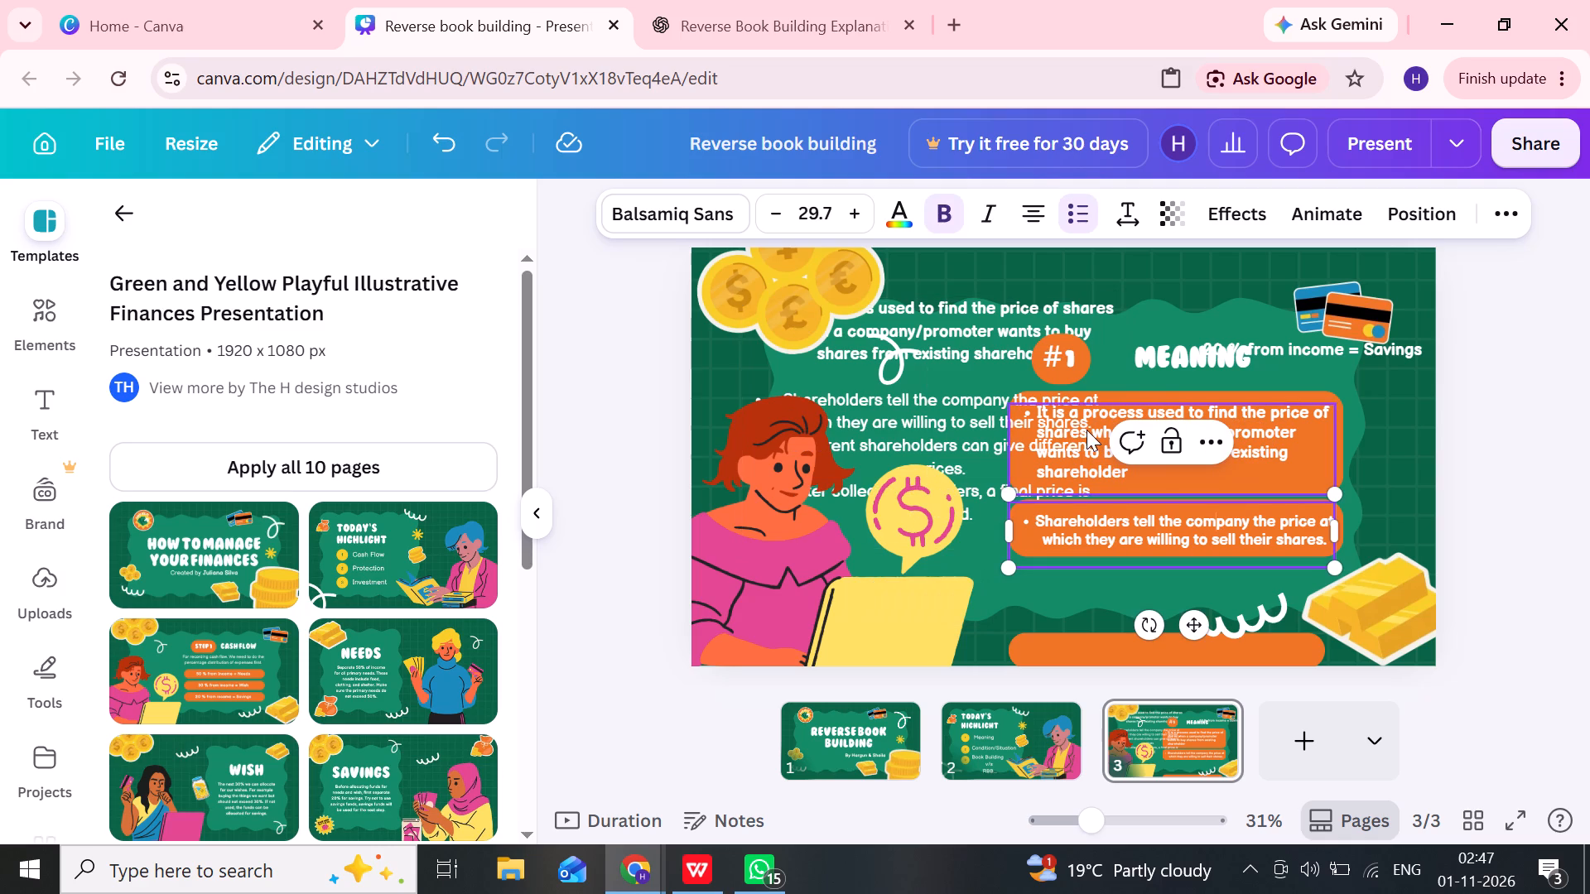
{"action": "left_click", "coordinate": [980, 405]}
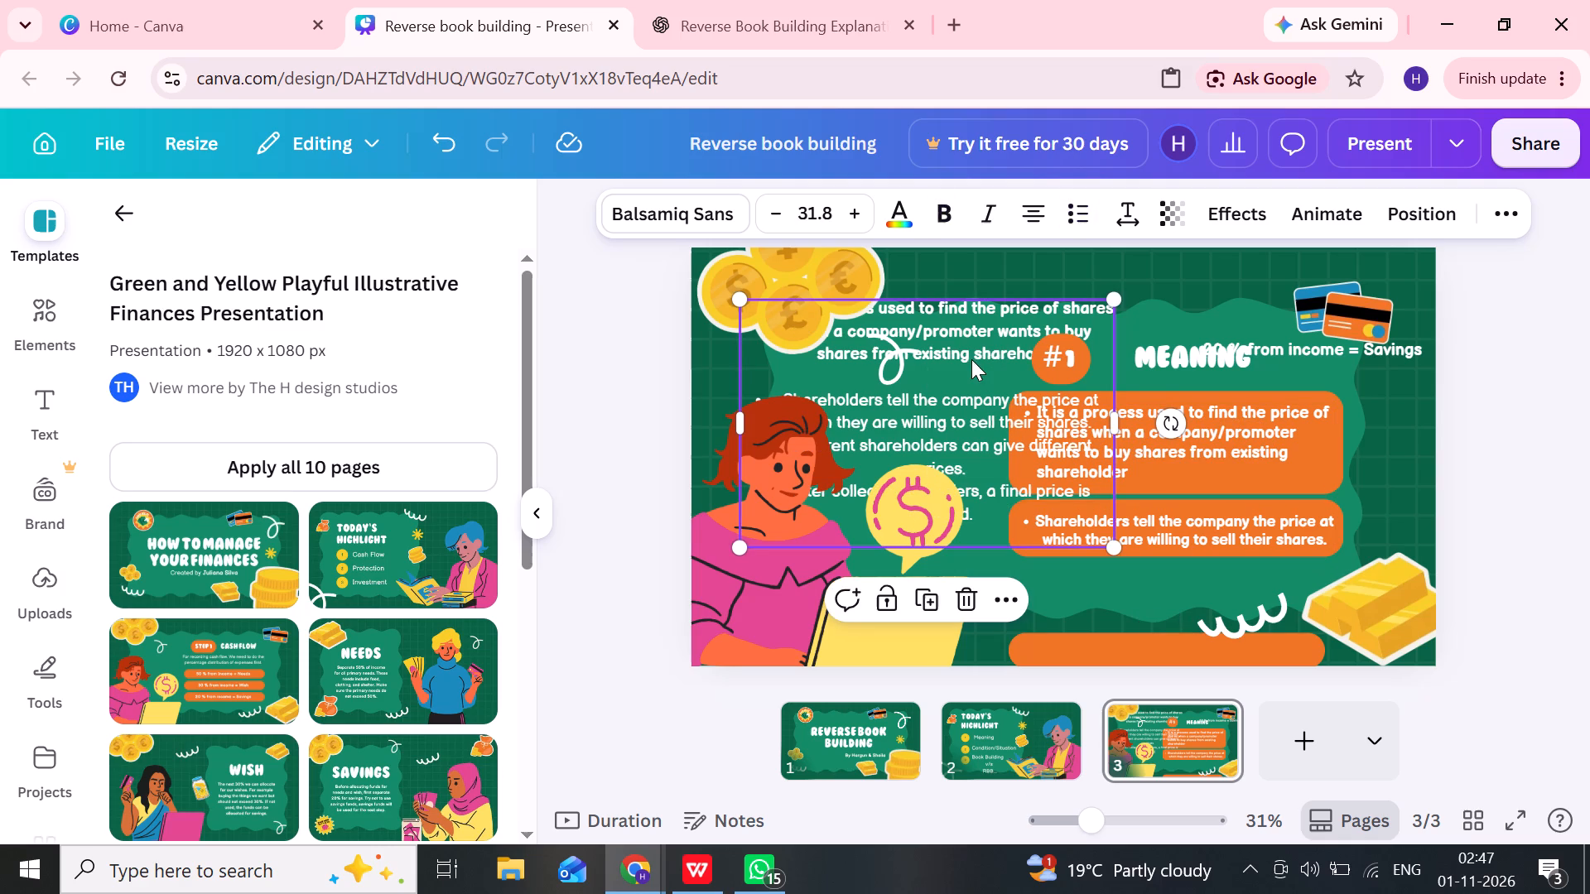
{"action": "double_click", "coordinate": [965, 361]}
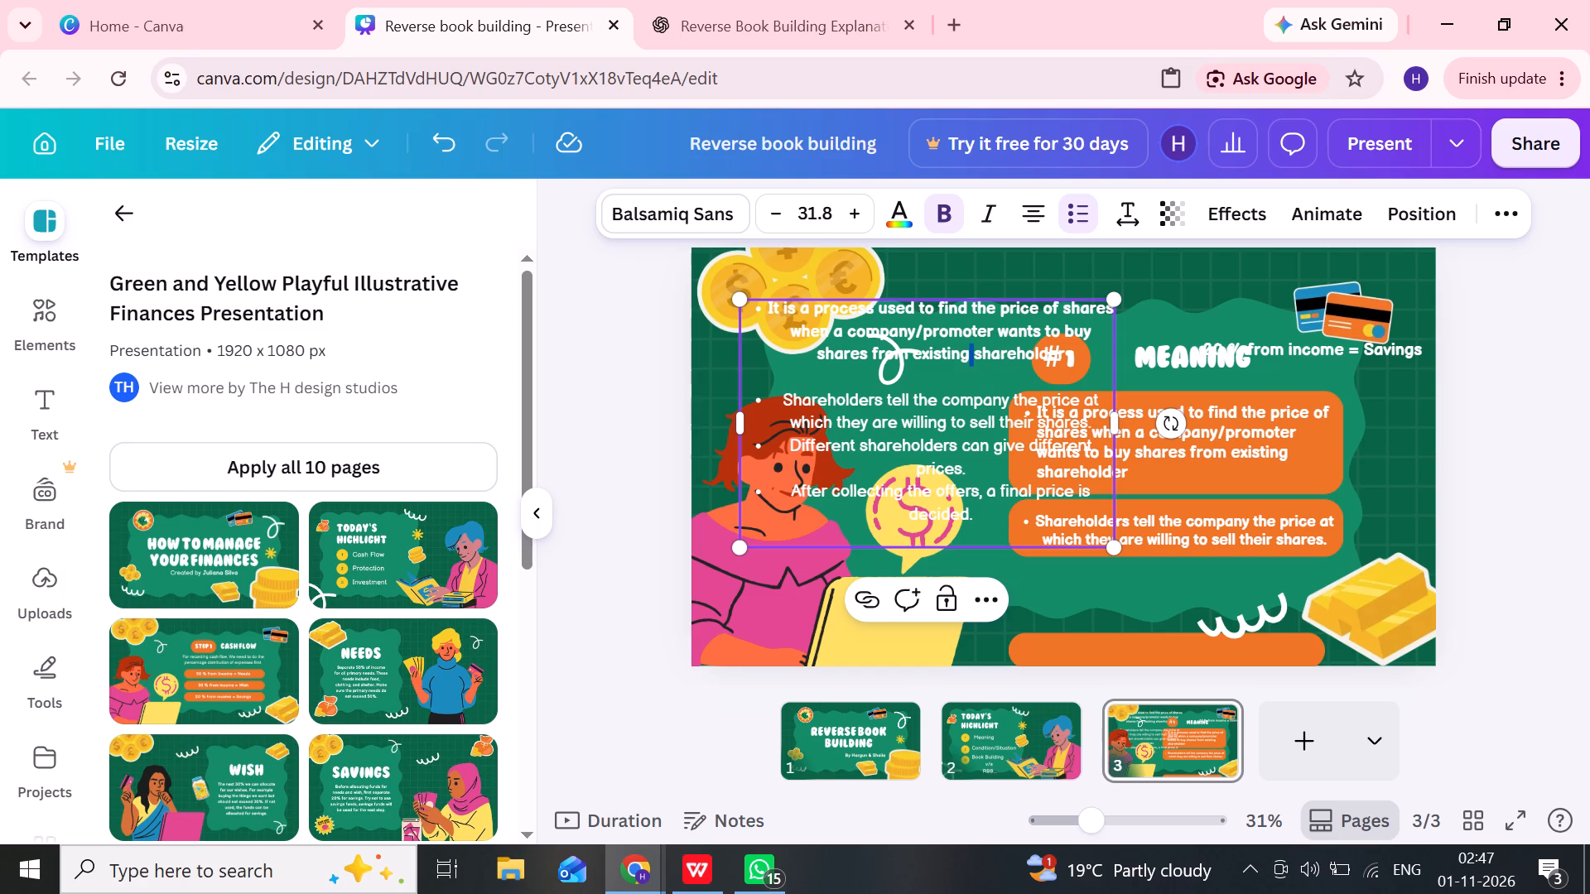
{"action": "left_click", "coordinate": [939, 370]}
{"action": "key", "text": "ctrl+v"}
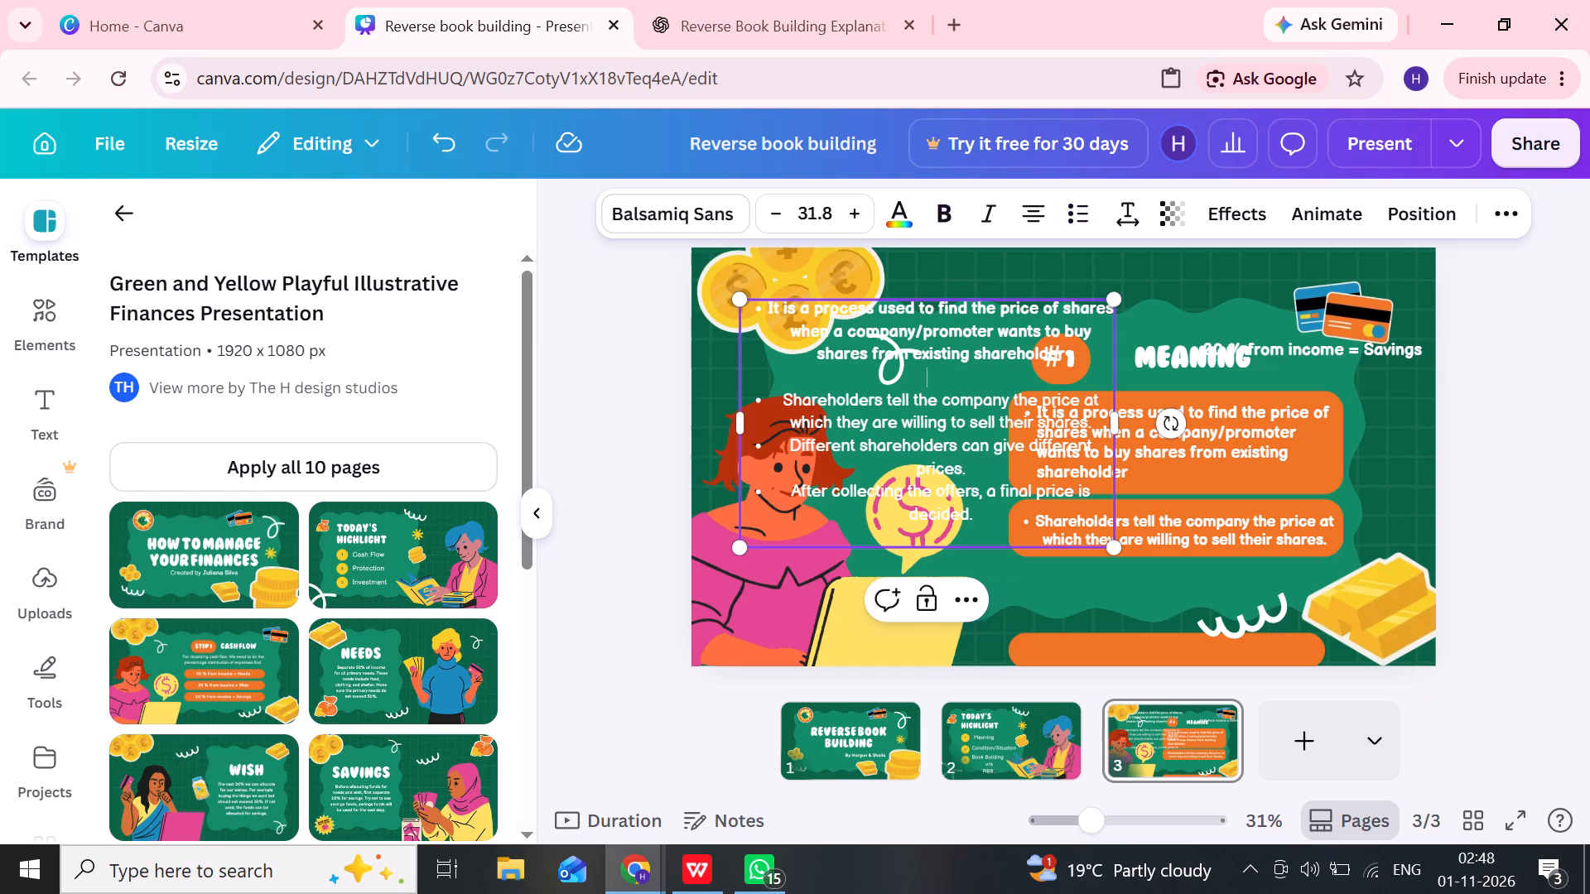
Copy the "Shareholders tell the company the price" text box, paste it below the loose box's first bullet, and remove the blank line.
{"action": "double_click", "coordinate": [1196, 521]}
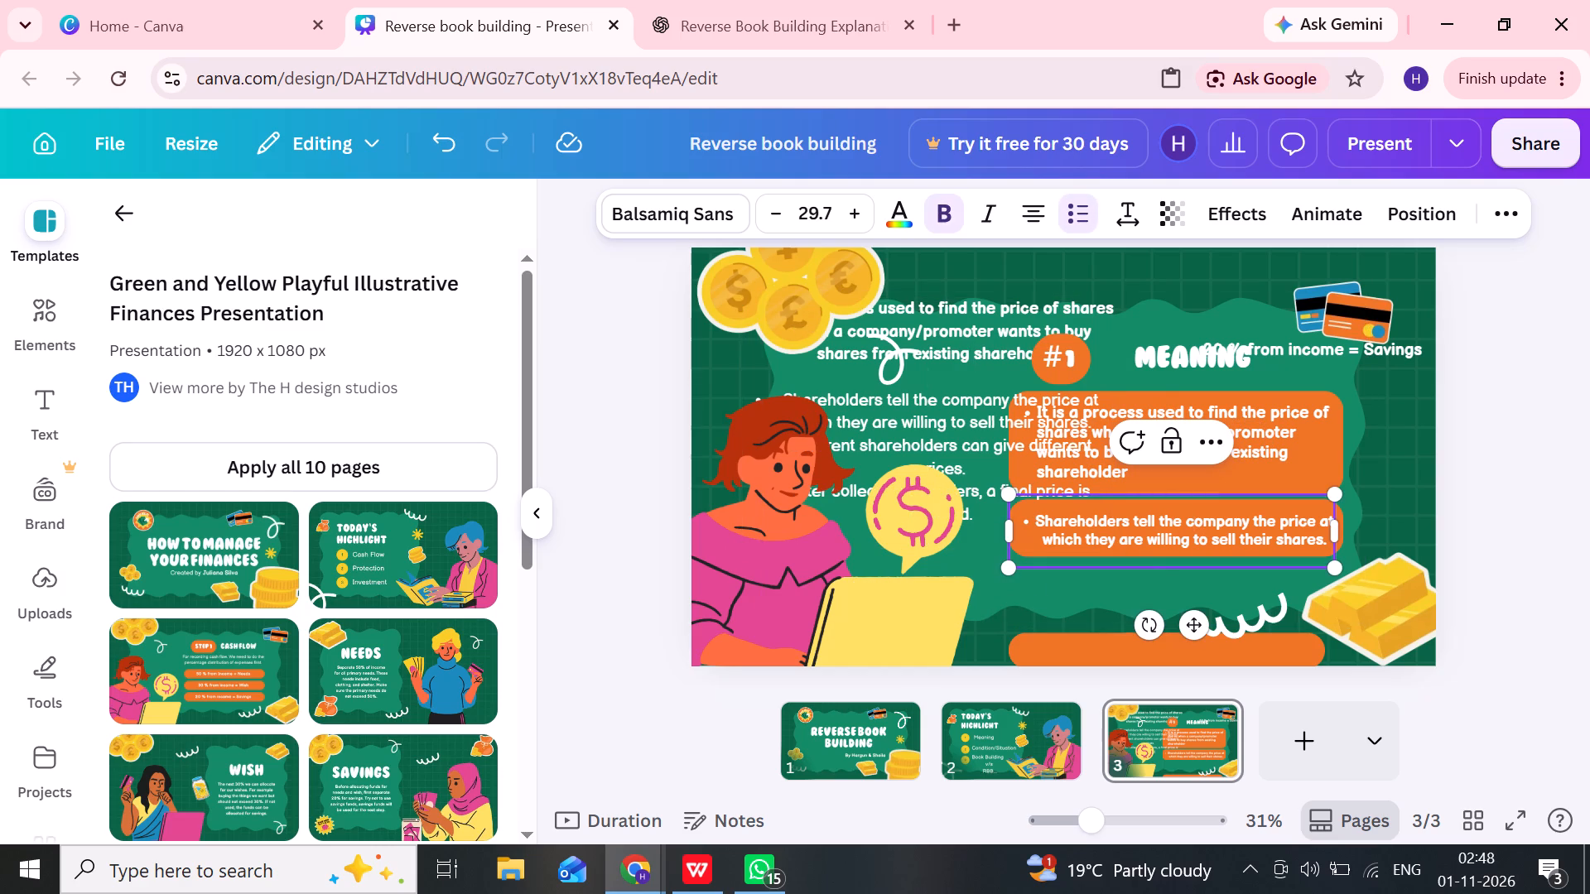
{"action": "left_click", "coordinate": [1165, 587]}
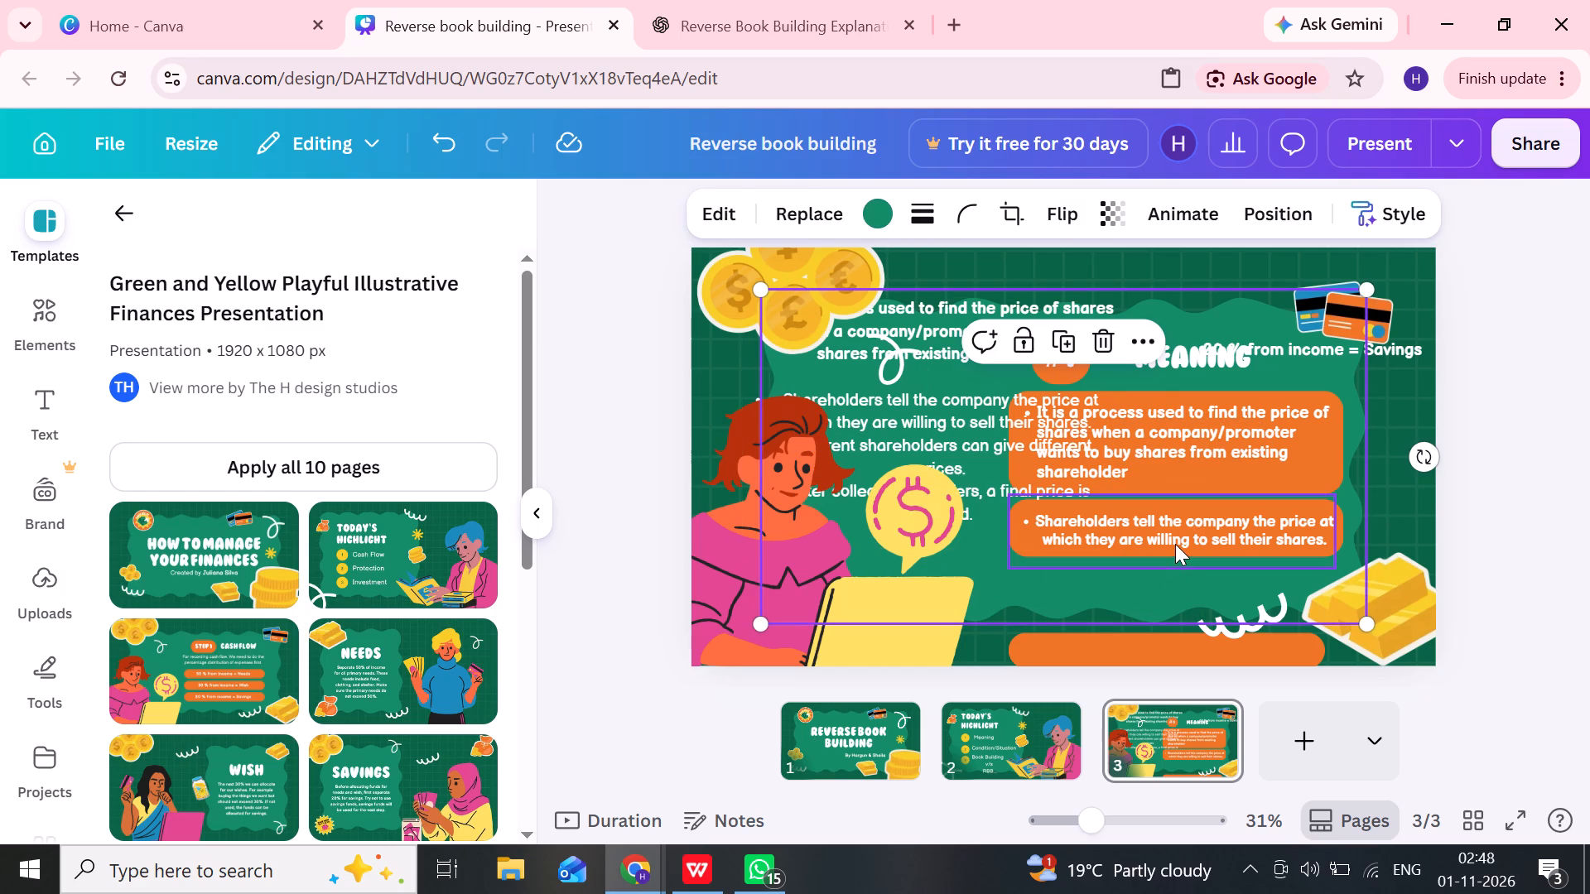
{"action": "left_click", "coordinate": [1175, 544]}
{"action": "key", "text": "ctrl+c"}
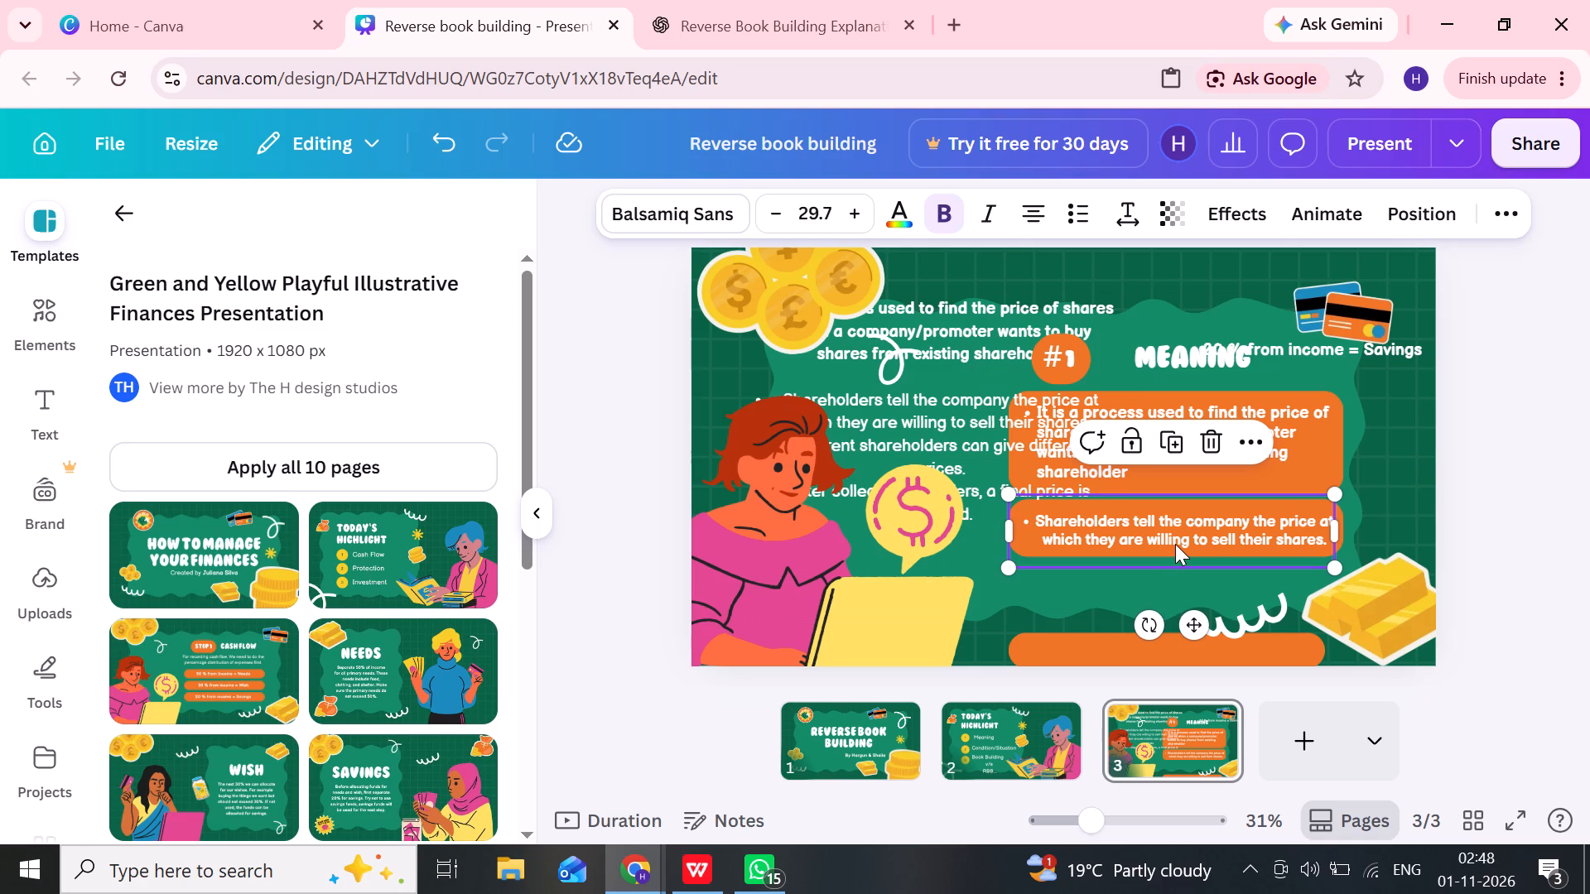
{"action": "double_click", "coordinate": [985, 395]}
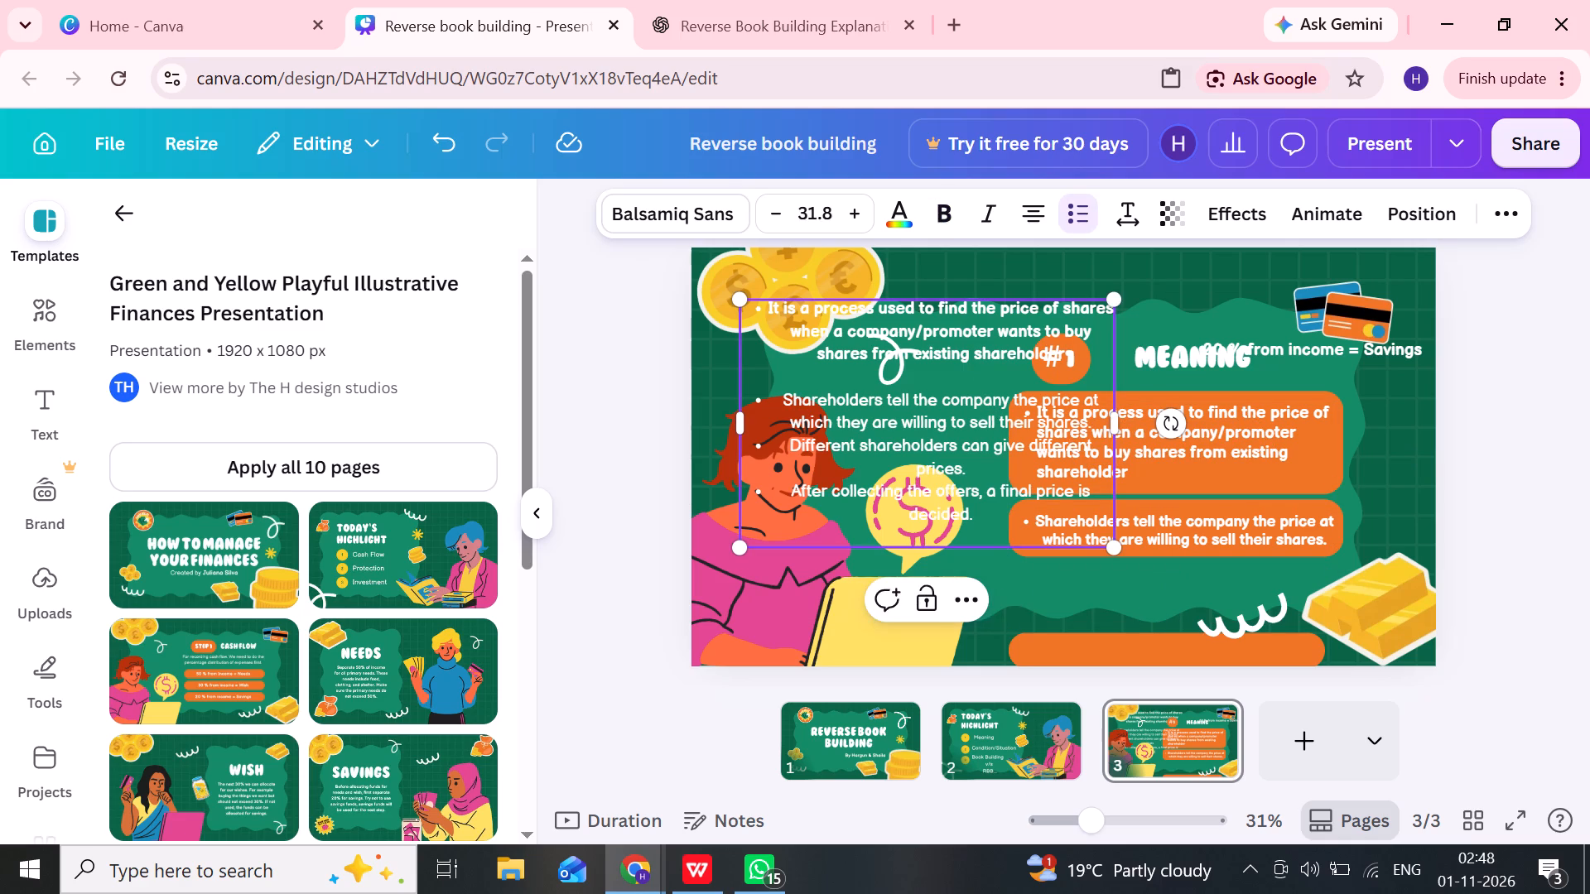
{"action": "left_click", "coordinate": [943, 363]}
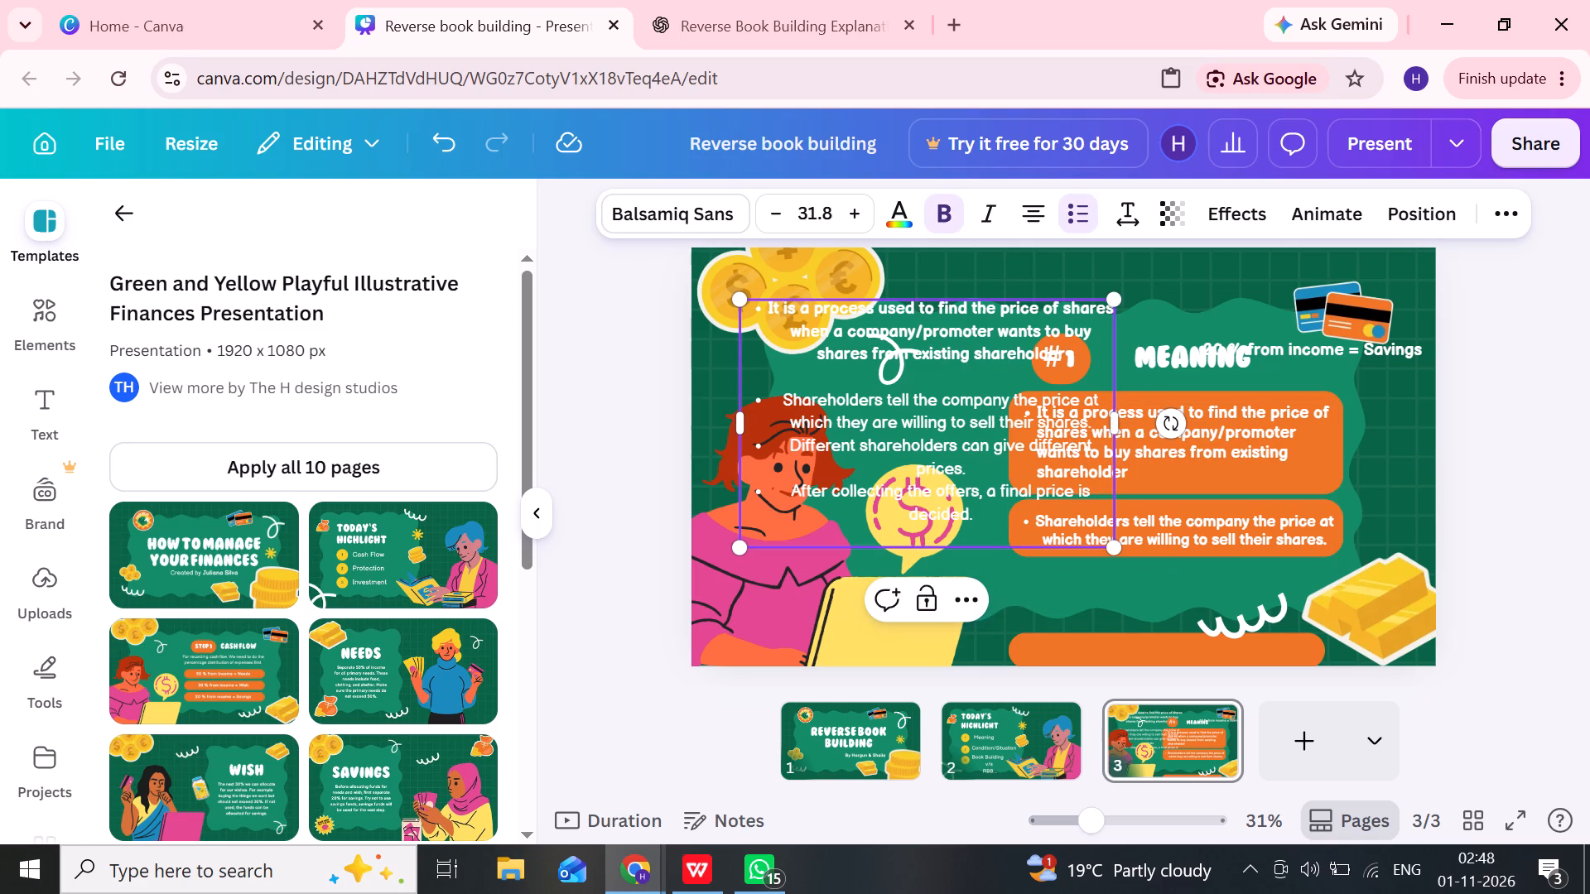
{"action": "left_click", "coordinate": [924, 372]}
{"action": "key", "text": "ctrl+v"}
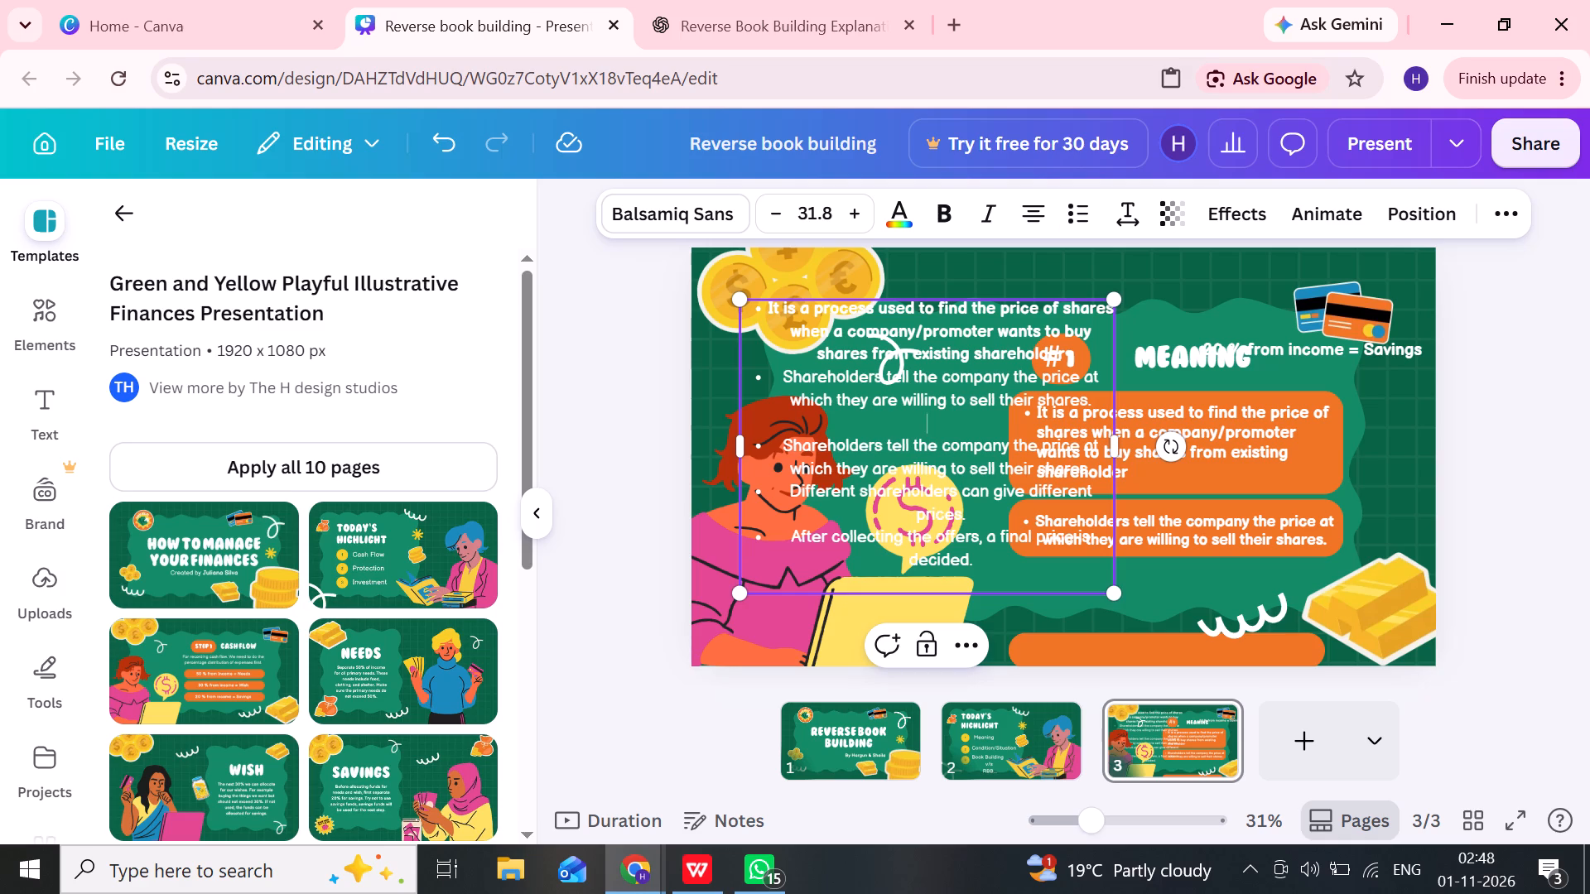
{"action": "key", "text": "BackSpace"}
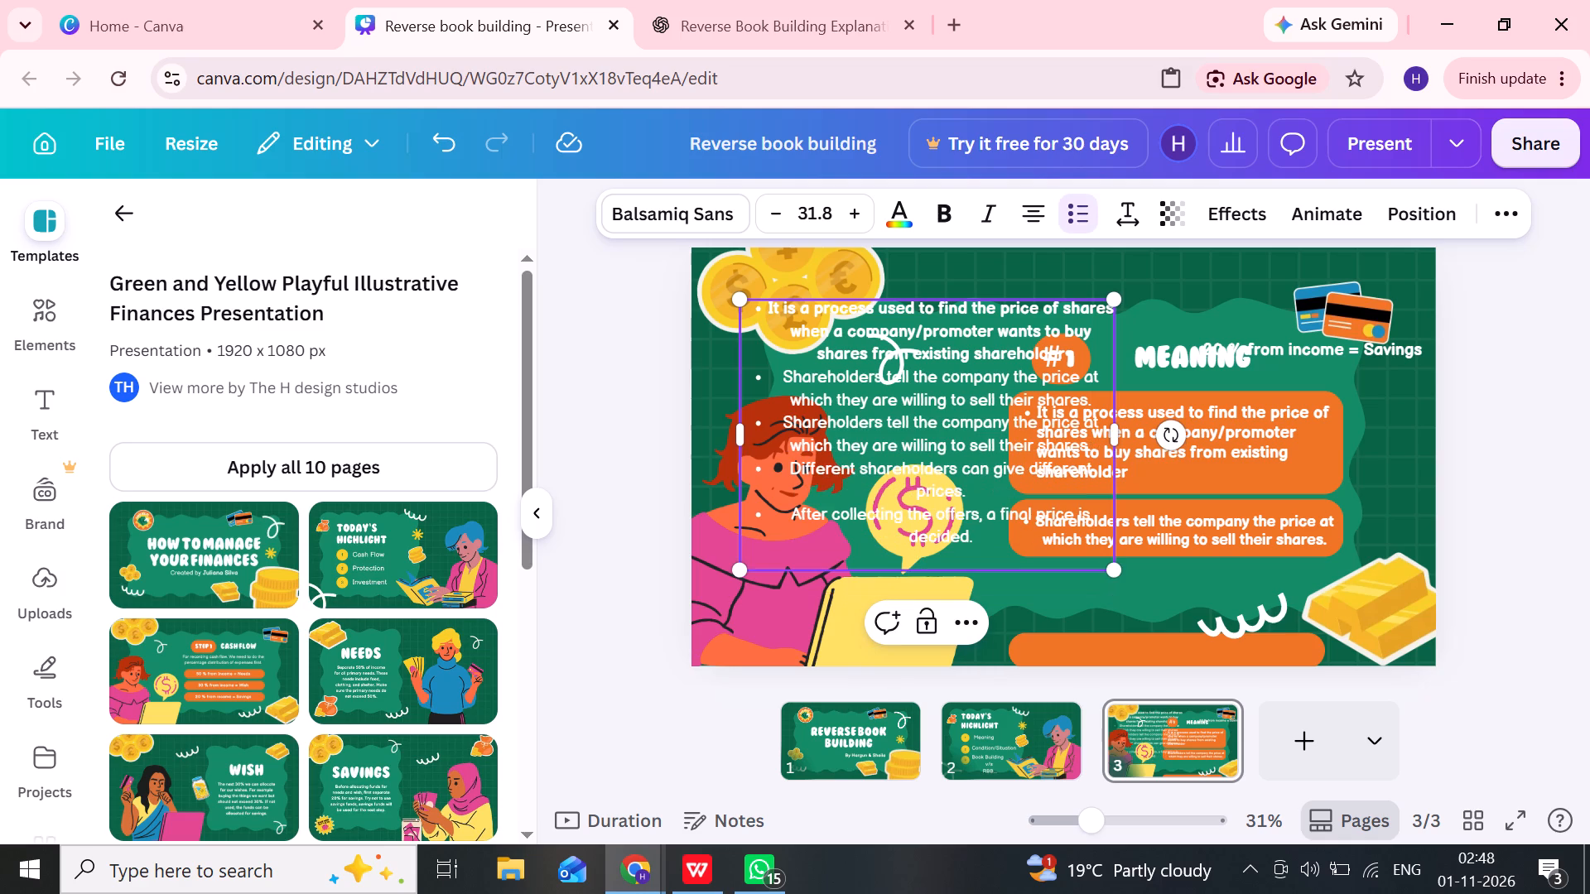
Delete the three orange bars and the two text boxes placed on the upper ones.
{"action": "left_click", "coordinate": [1250, 516]}
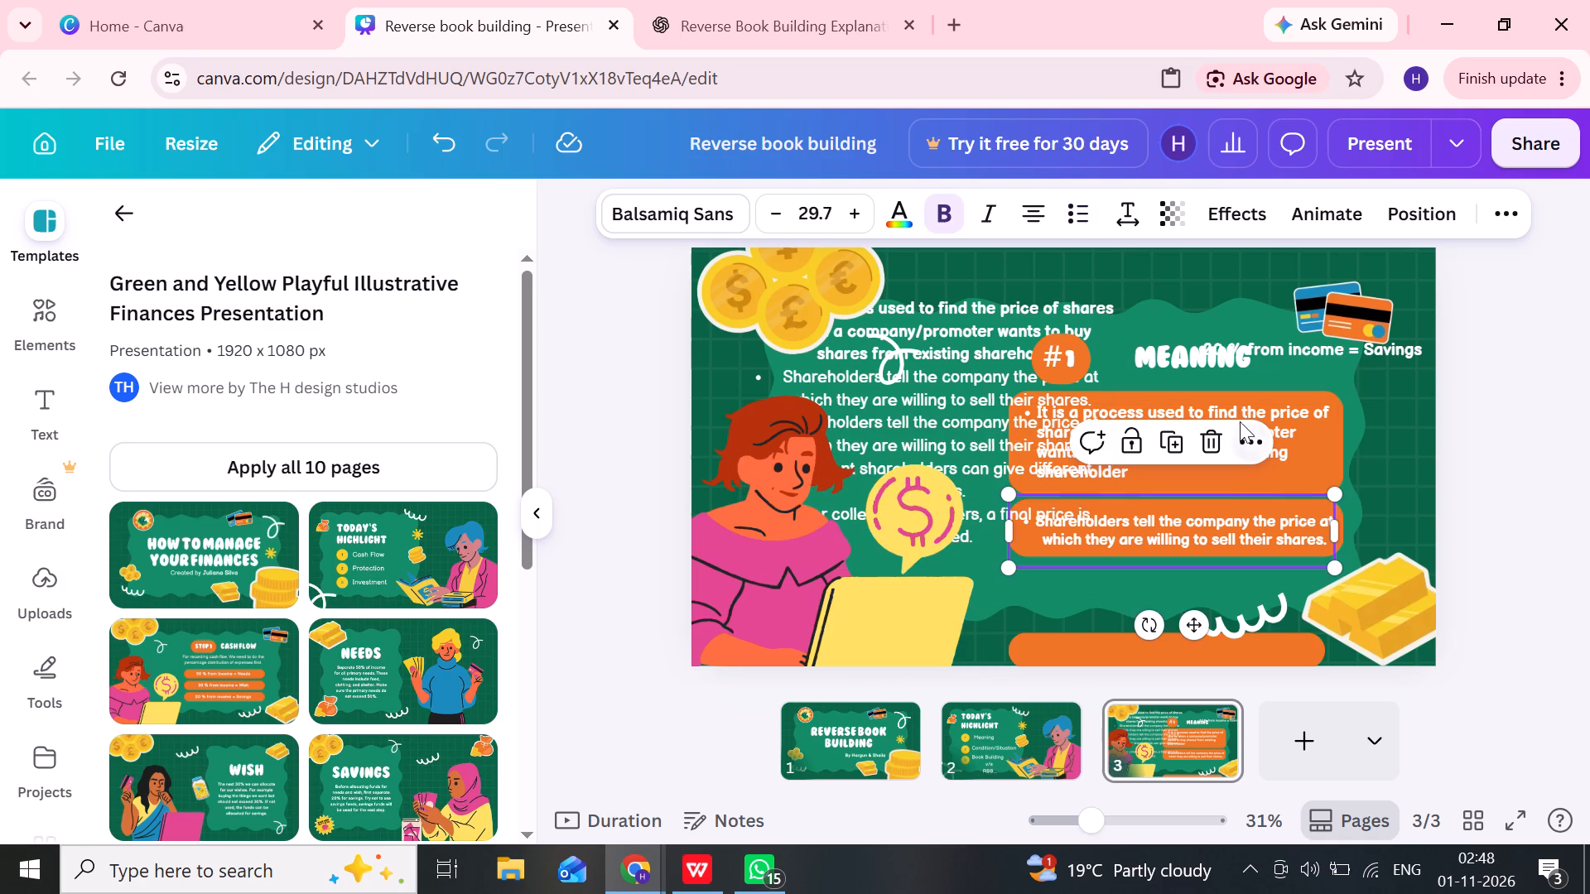
{"action": "left_click", "coordinate": [1212, 440]}
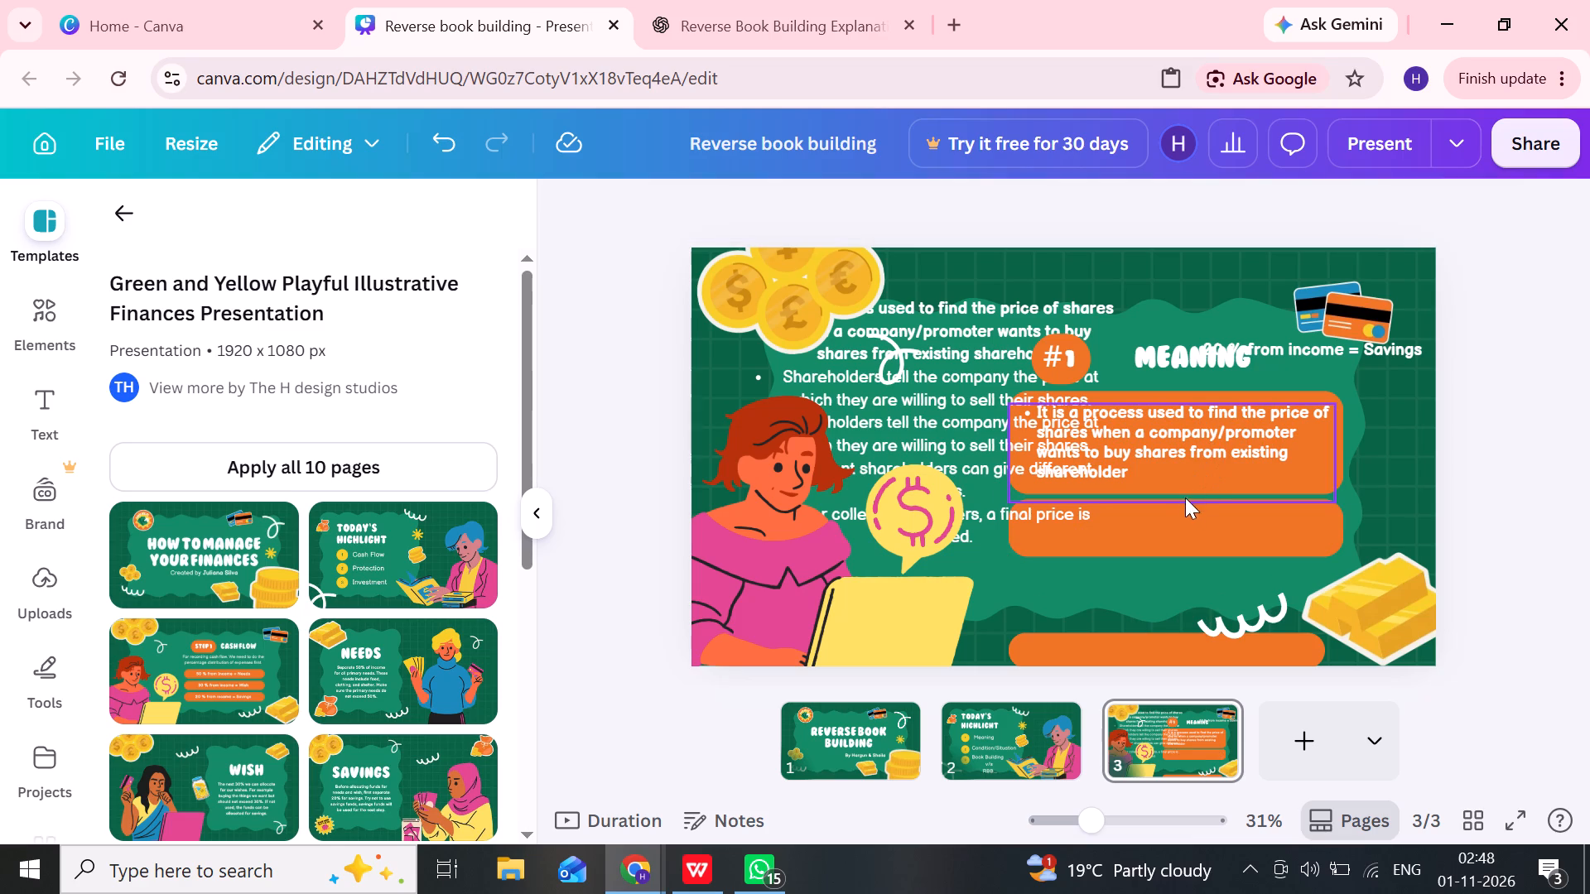
{"action": "left_click", "coordinate": [1173, 512]}
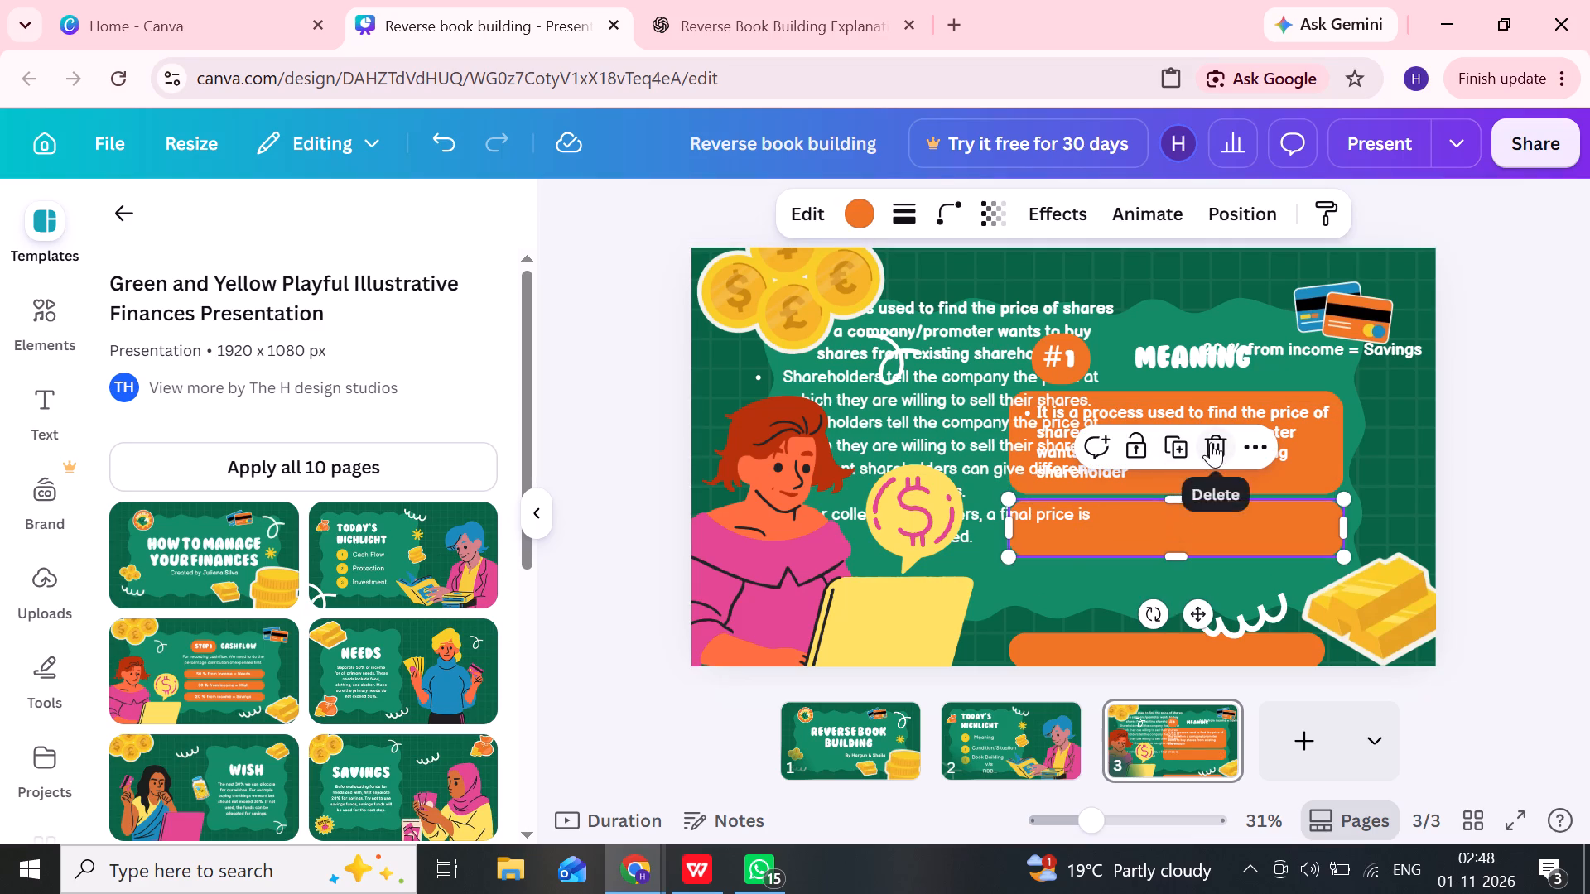
{"action": "left_click", "coordinate": [1211, 442]}
{"action": "left_click", "coordinate": [1211, 442]}
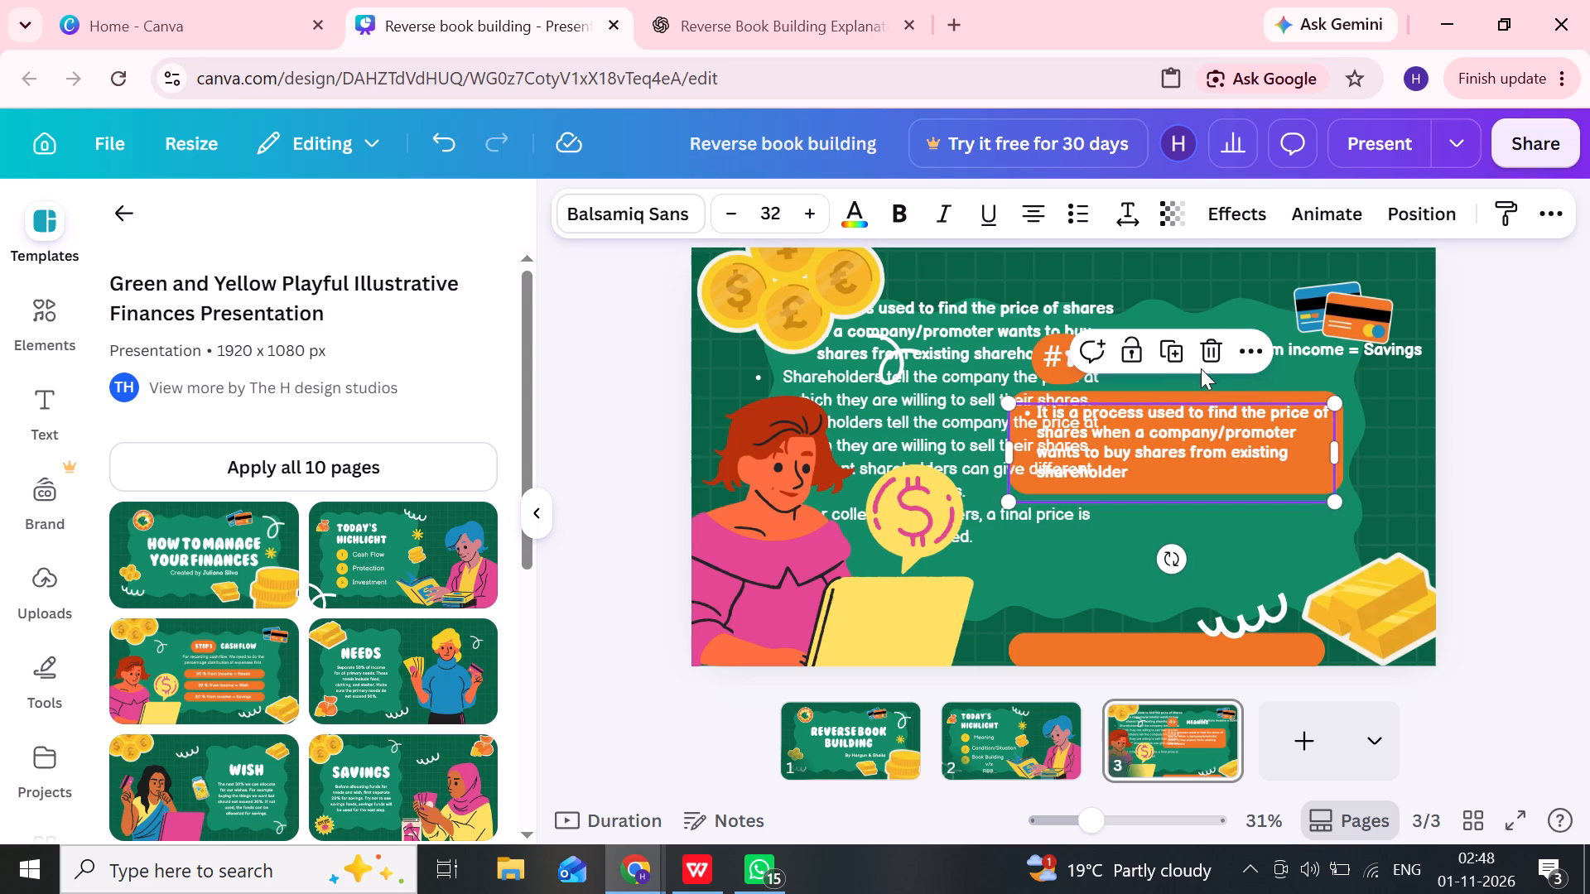
{"action": "left_click", "coordinate": [1201, 357]}
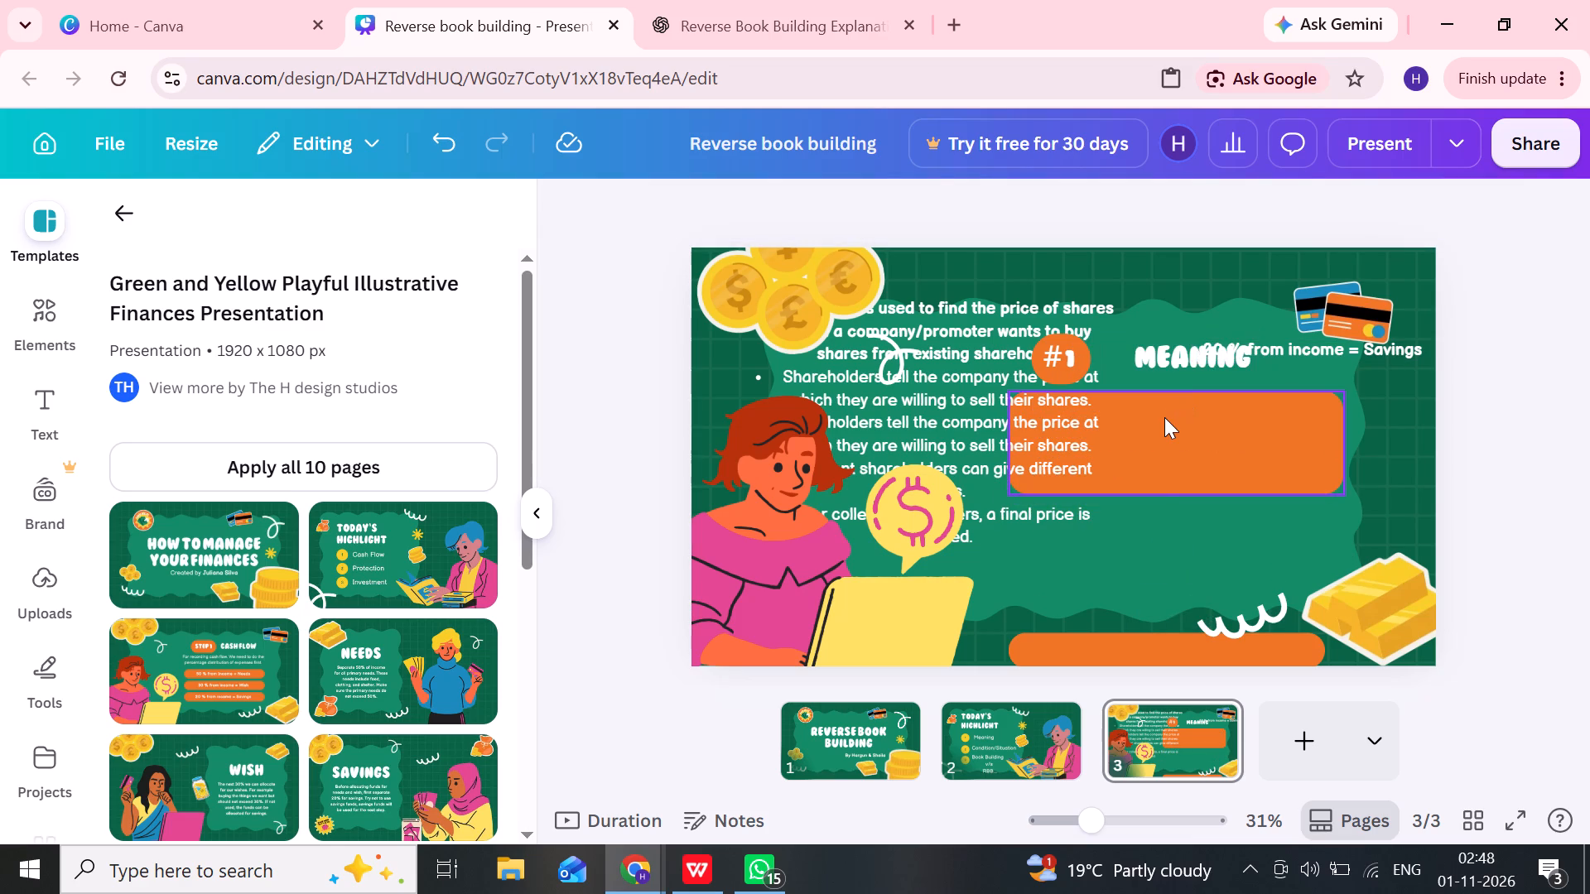
{"action": "left_click", "coordinate": [1164, 417]}
{"action": "left_click", "coordinate": [1211, 341]}
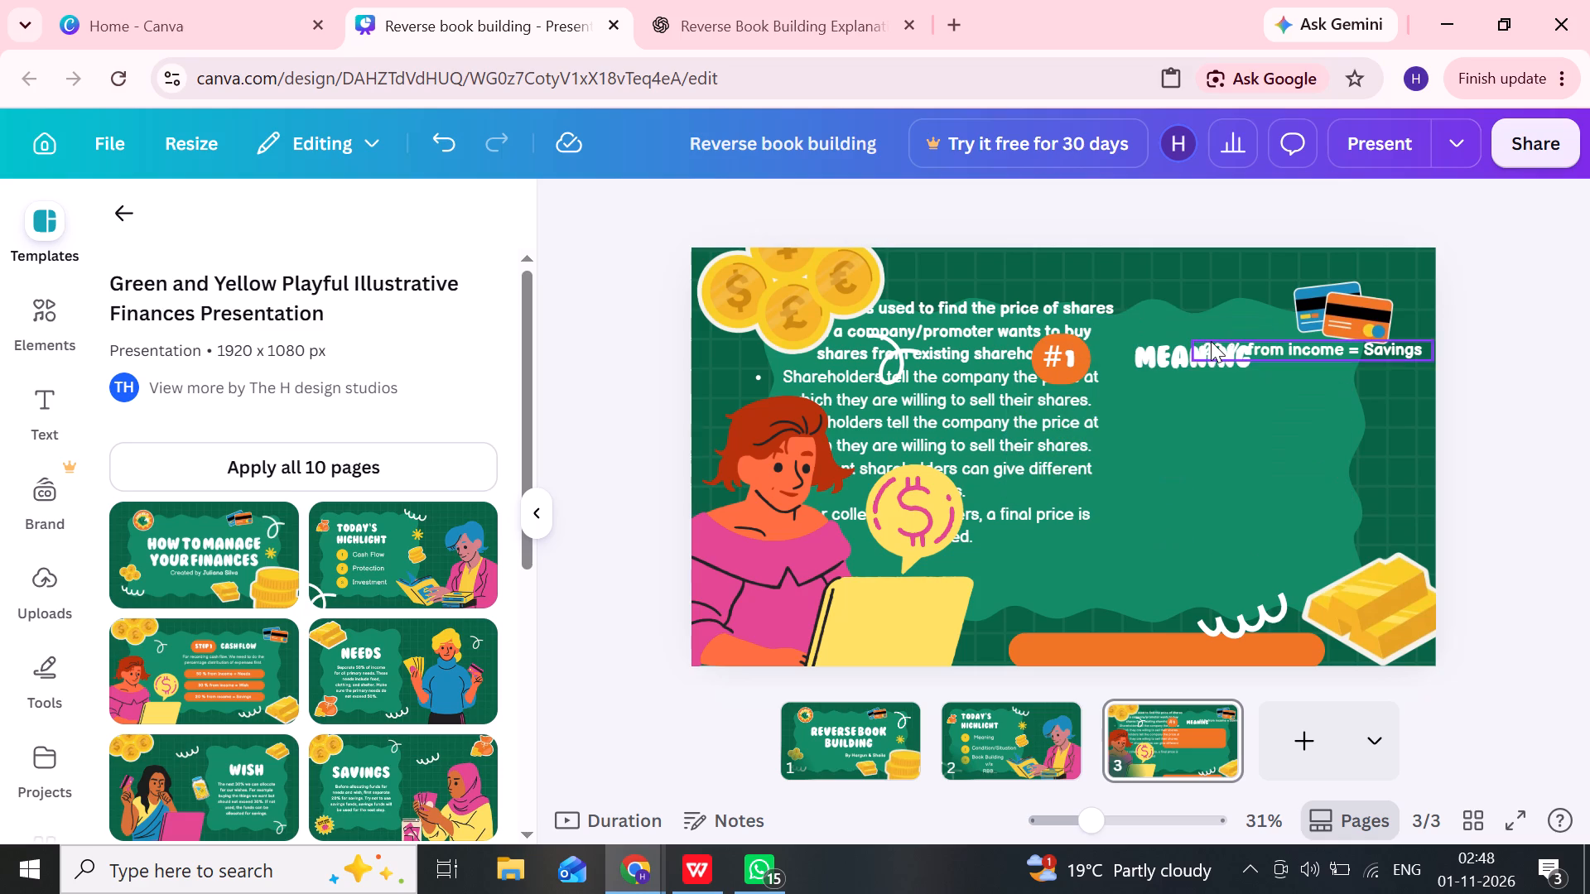
{"action": "left_click", "coordinate": [1147, 633]}
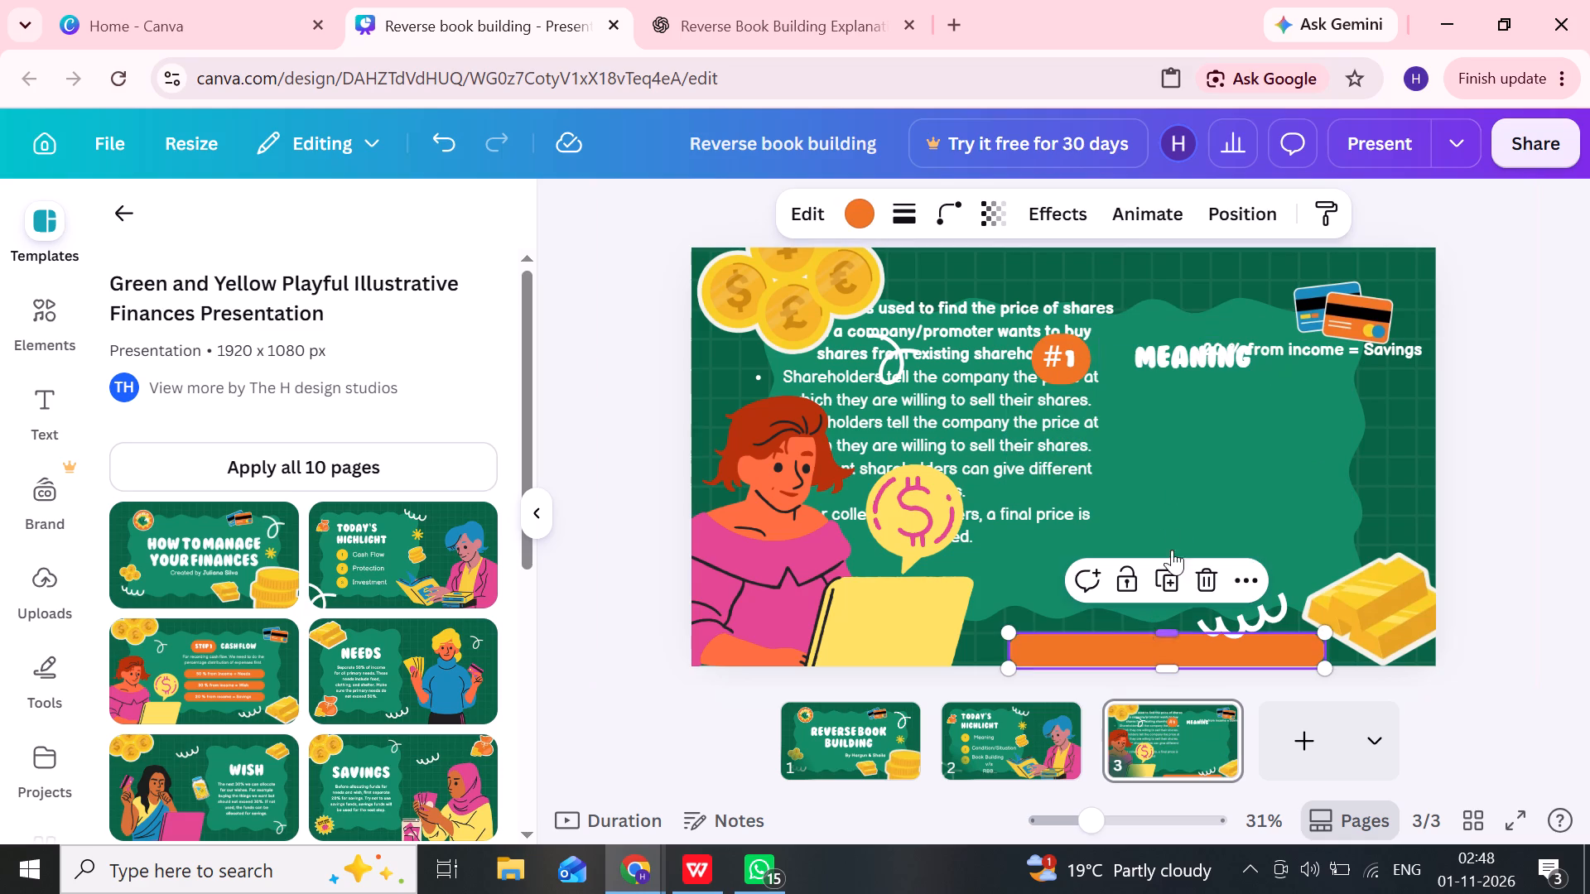
{"action": "left_click", "coordinate": [1203, 568]}
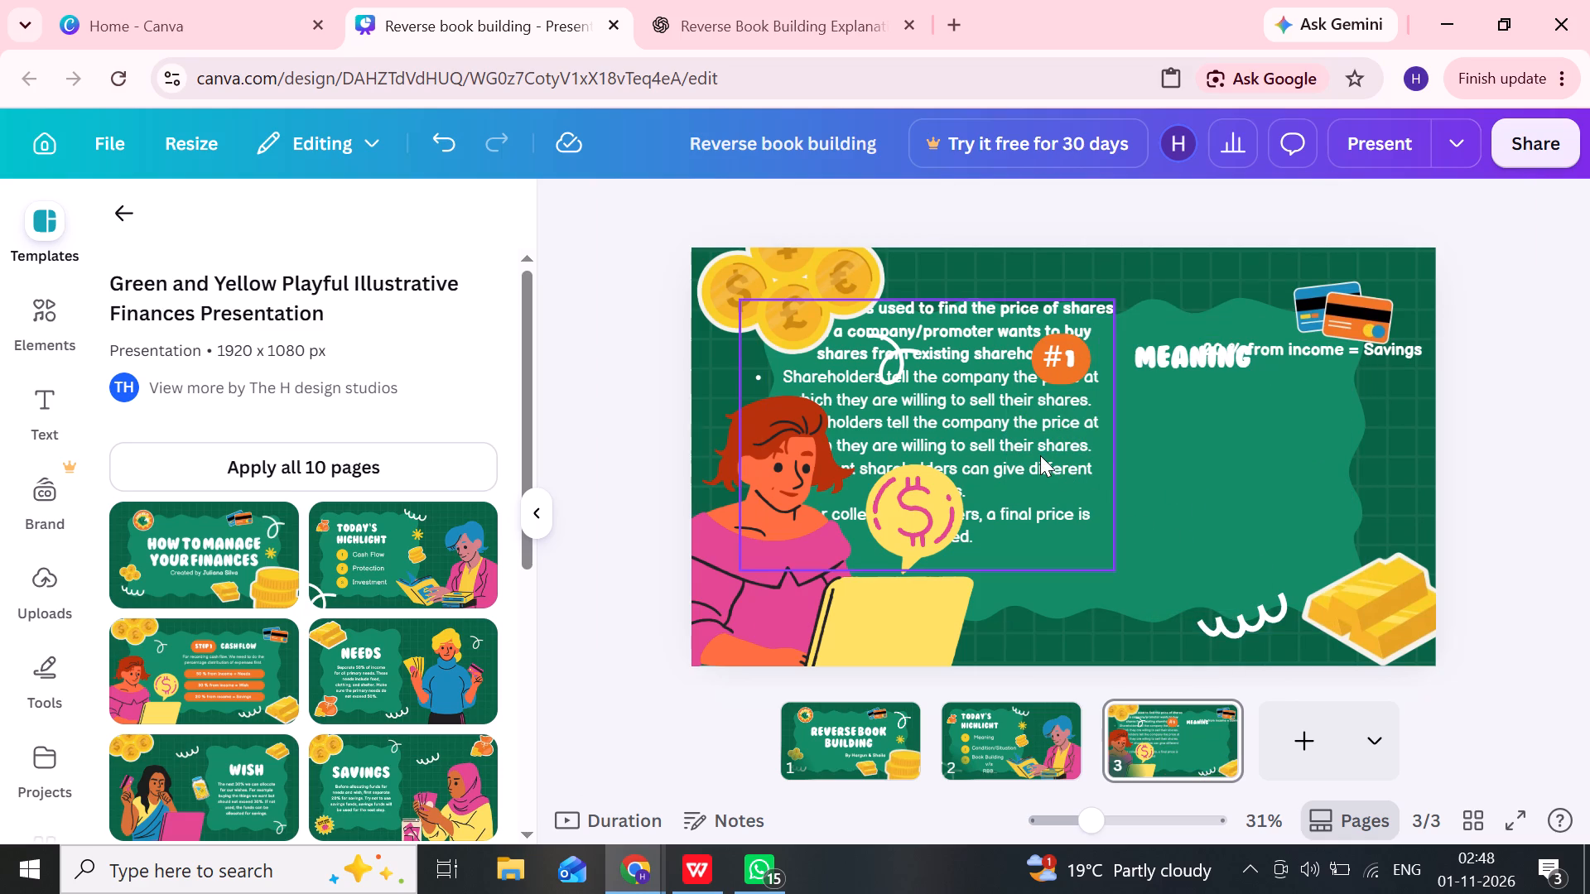
Move the bulleted text box directly under the MEANING heading and widen it to the green shape's right edge.
{"action": "left_click_drag", "start_coordinate": [1040, 455], "coordinate": [1243, 553]}
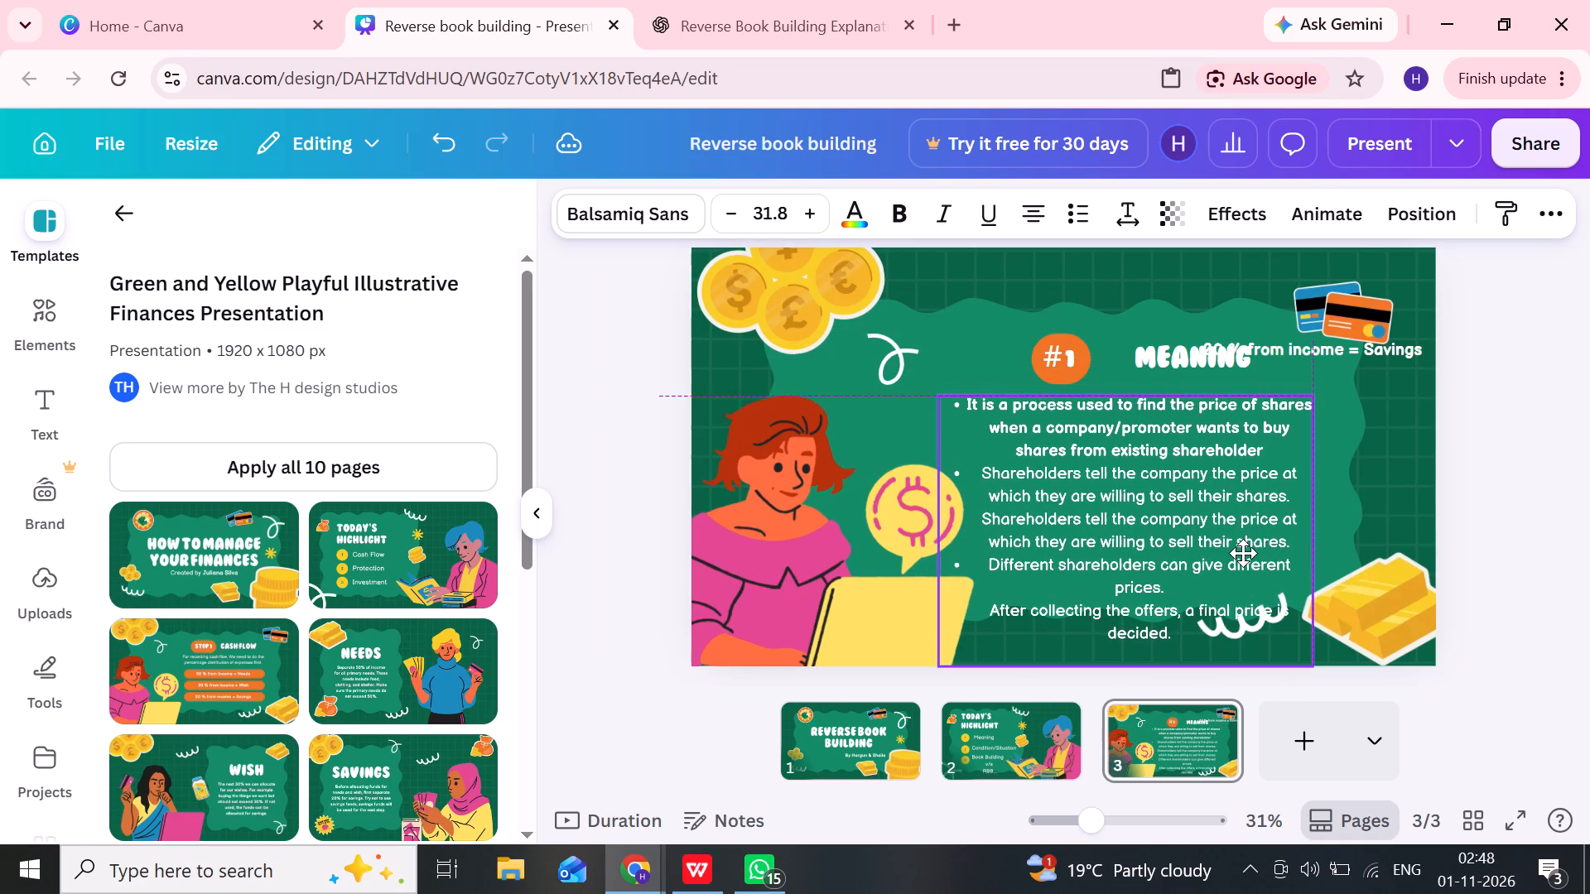
{"action": "left_click_drag", "start_coordinate": [1243, 553], "coordinate": [1246, 547]}
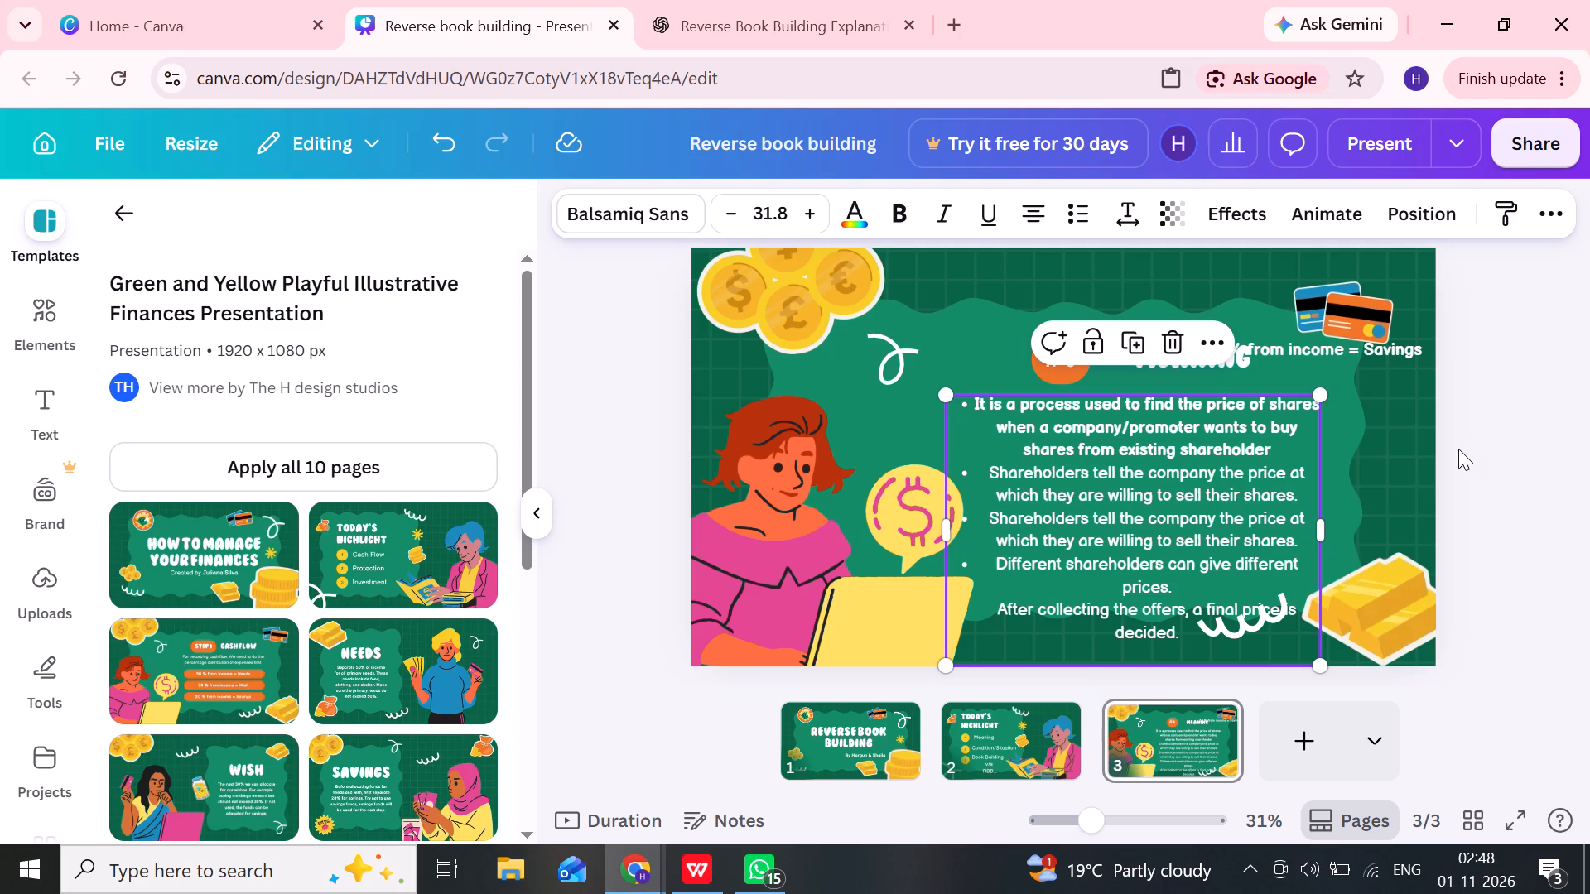
{"action": "left_click_drag", "start_coordinate": [1321, 536], "coordinate": [1365, 525]}
{"action": "left_click_drag", "start_coordinate": [1177, 496], "coordinate": [1181, 487]}
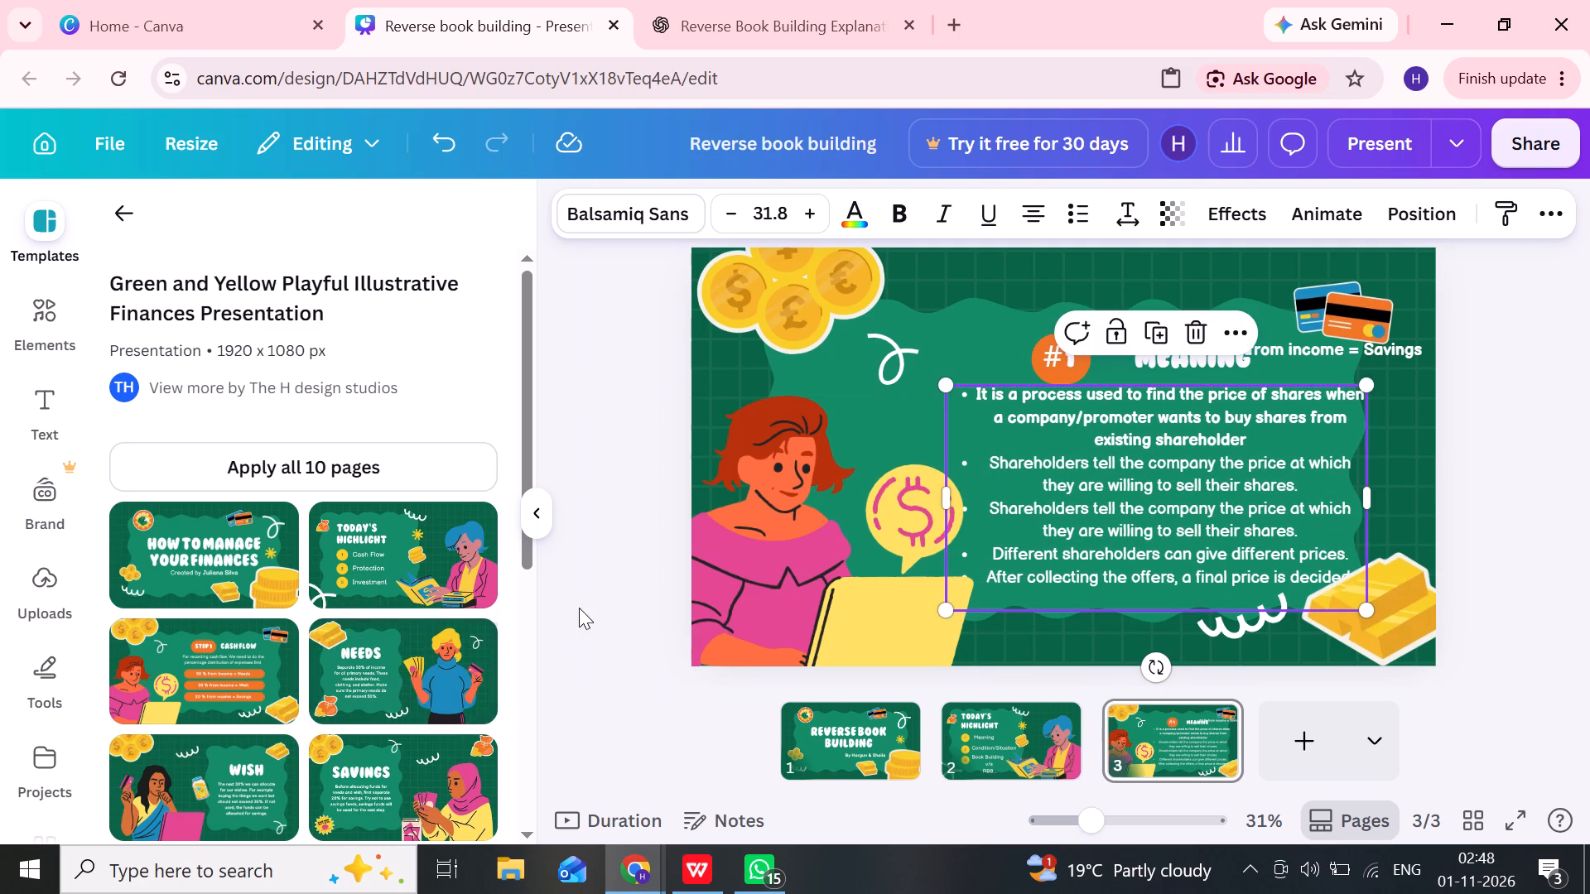
Delete the woman illustration and the white squiggle beside the coins from page 3.
{"action": "left_click", "coordinate": [751, 579]}
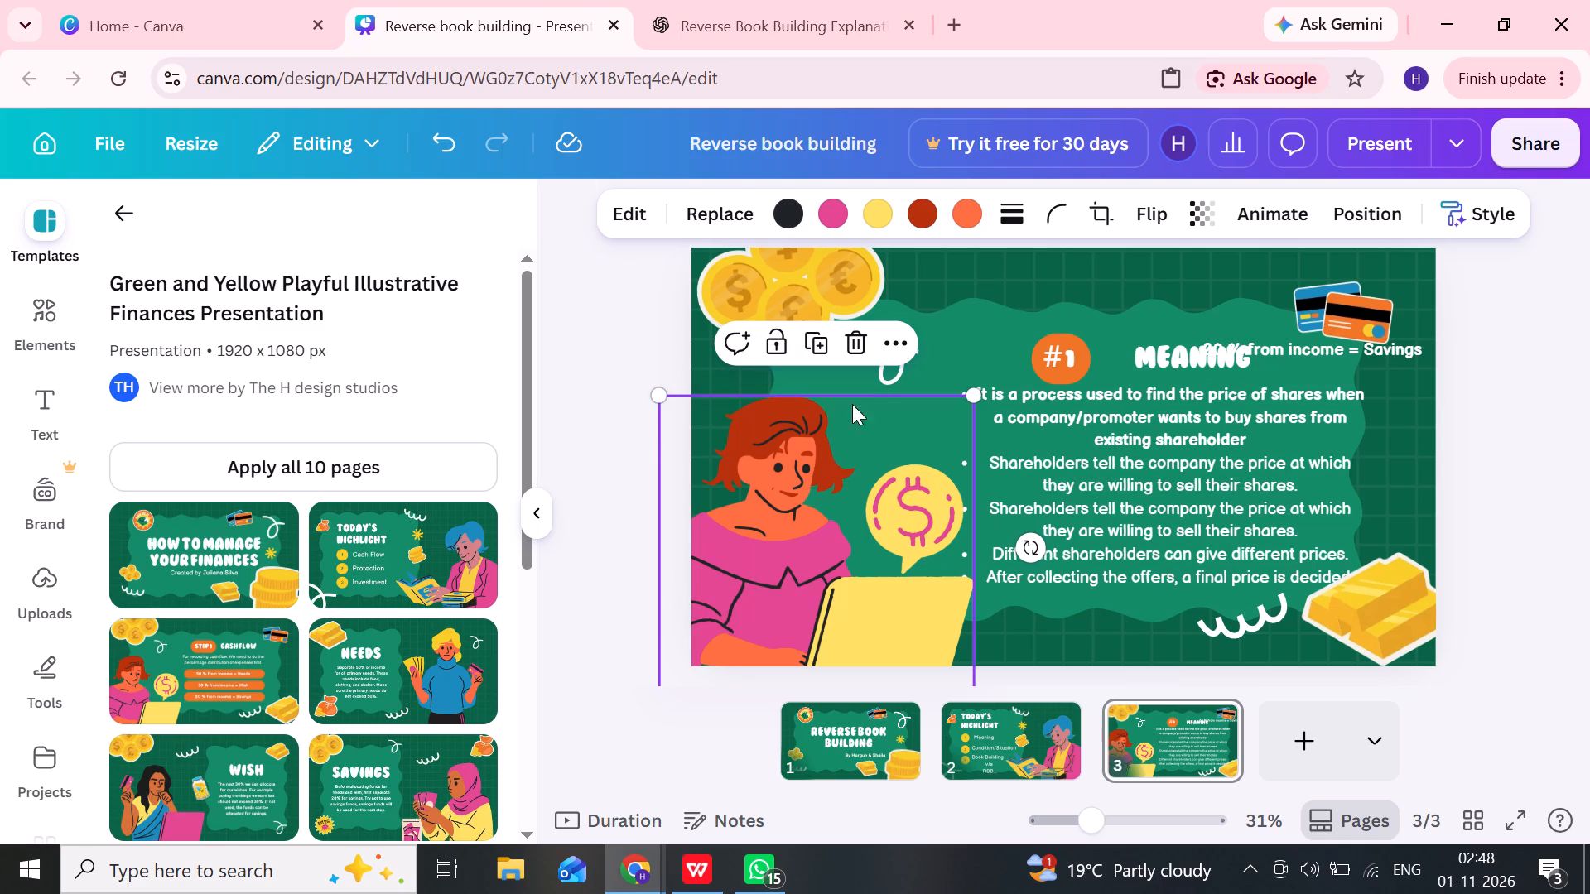
{"action": "left_click", "coordinate": [869, 346]}
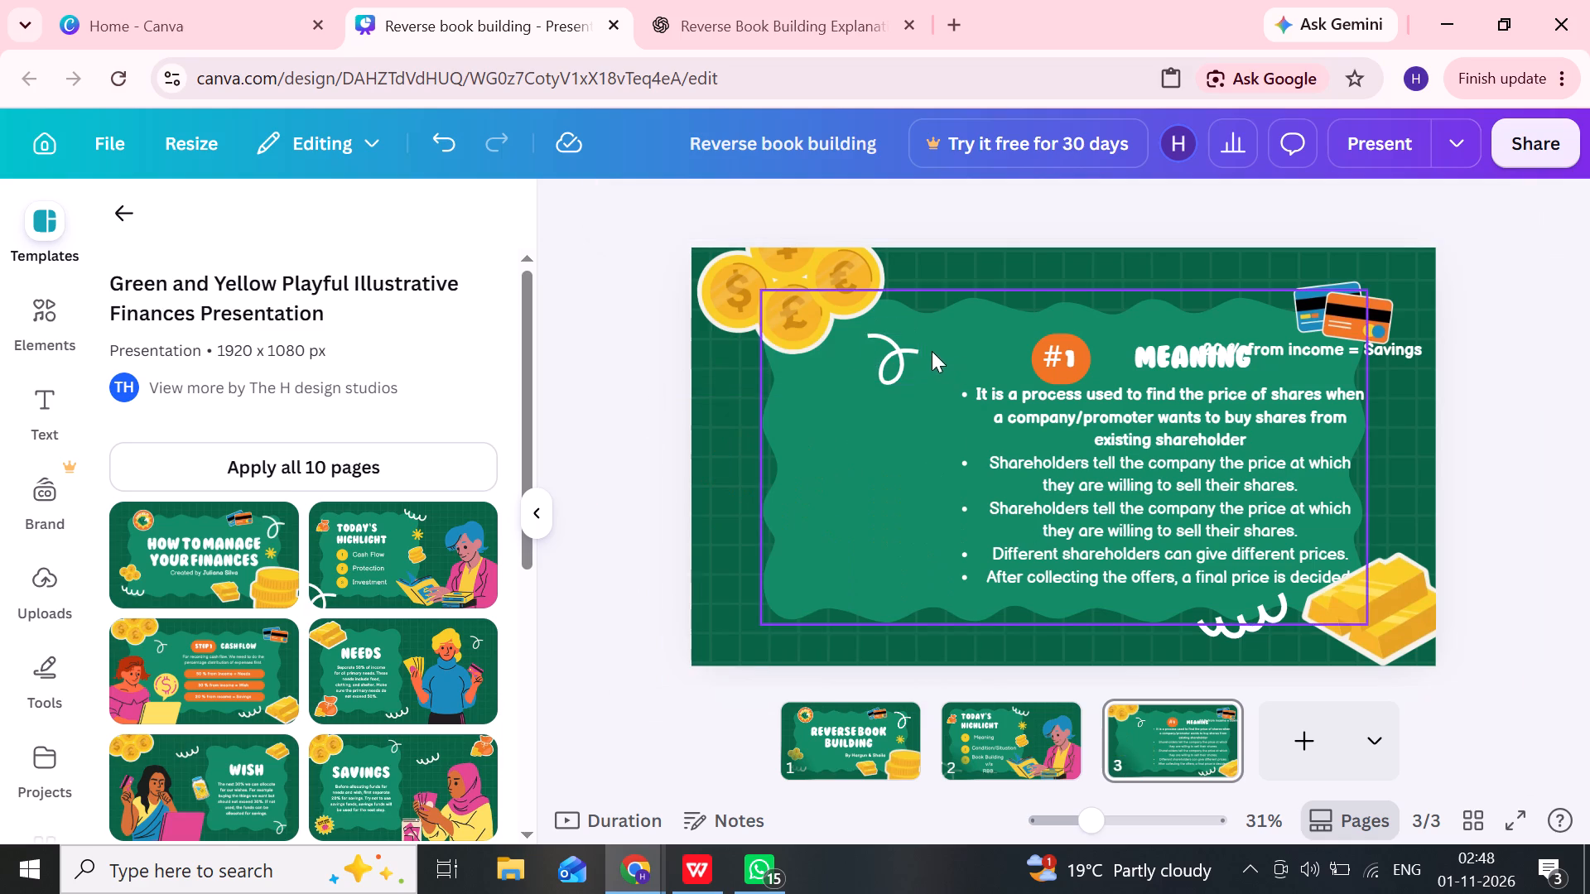
{"action": "left_click", "coordinate": [903, 357]}
{"action": "left_click", "coordinate": [932, 278]}
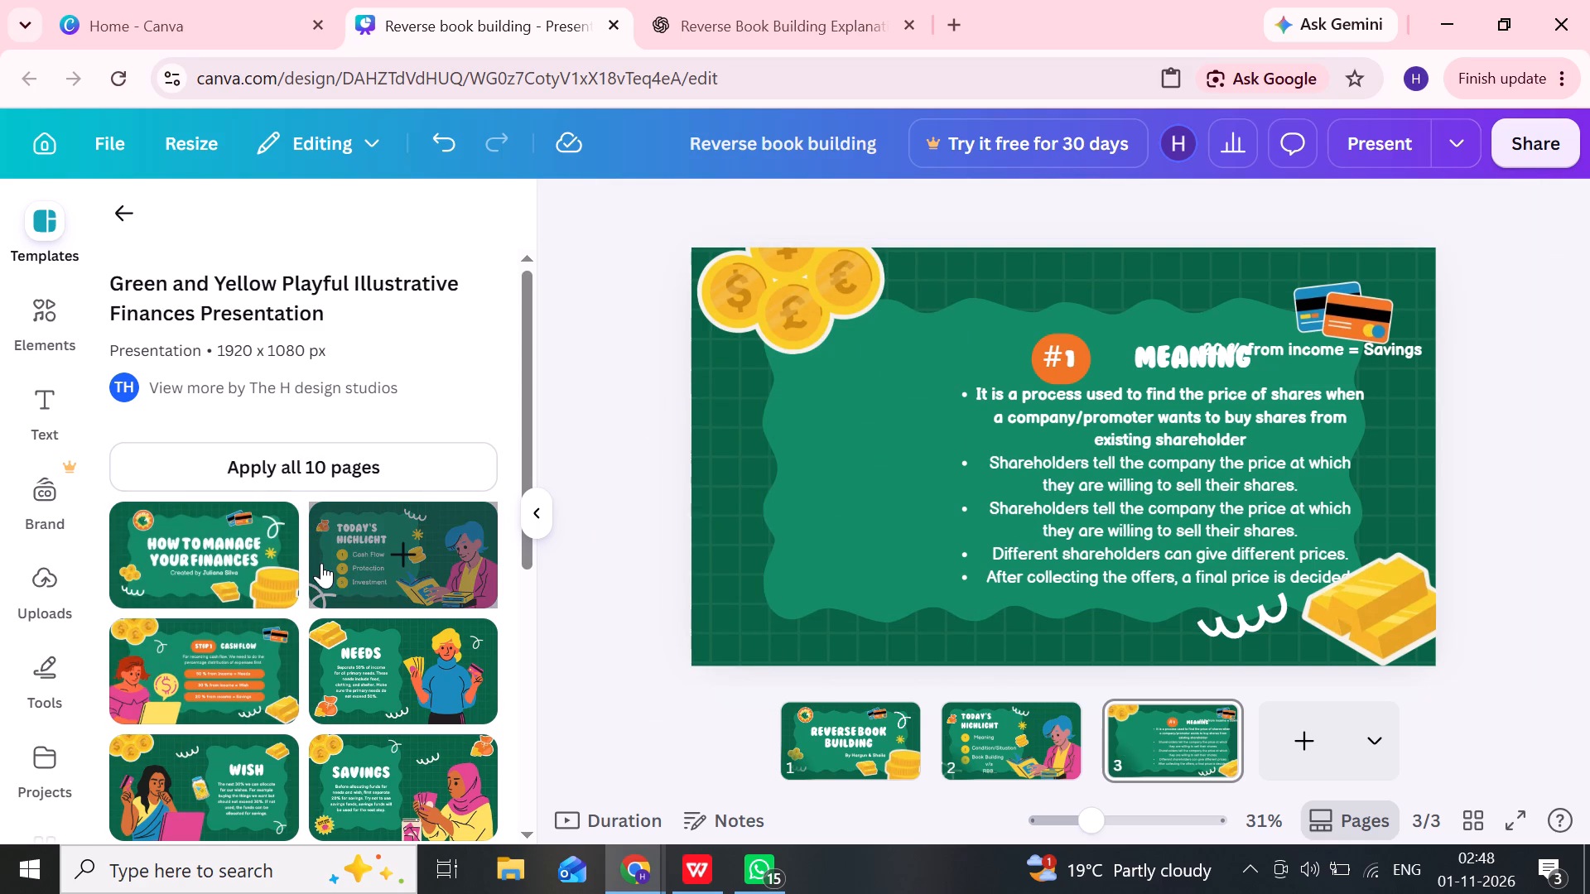
Replace the current page 3 with the template's "Various kinds of protection" page.
{"action": "scroll", "coordinate": [293, 687], "scroll_direction": "down", "scroll_amount": 3}
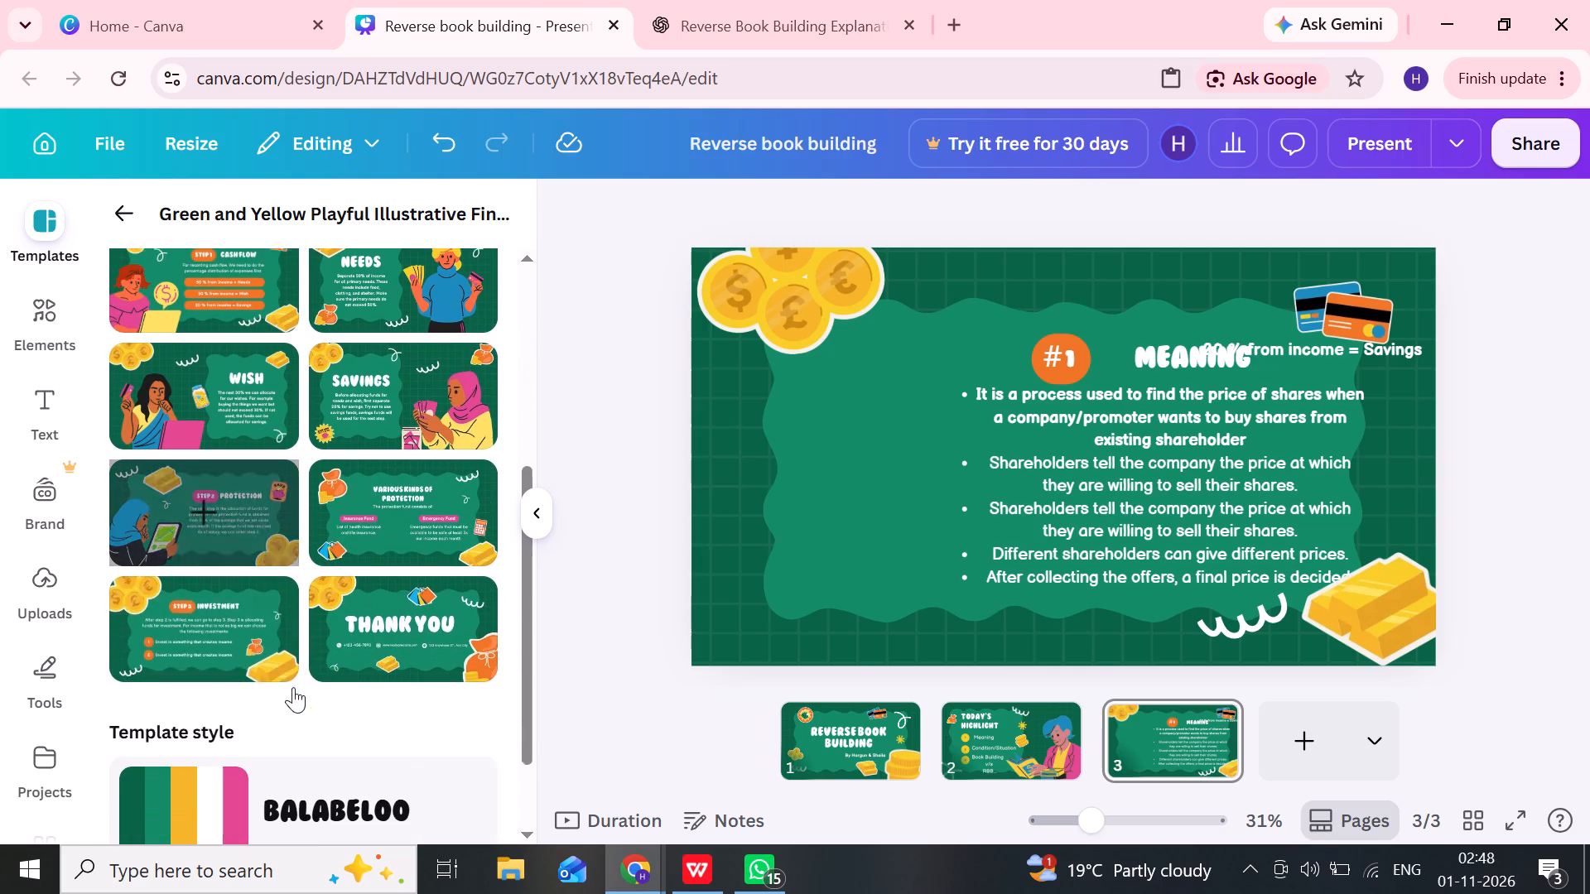
{"action": "scroll", "coordinate": [293, 687], "scroll_direction": "down", "scroll_amount": 2}
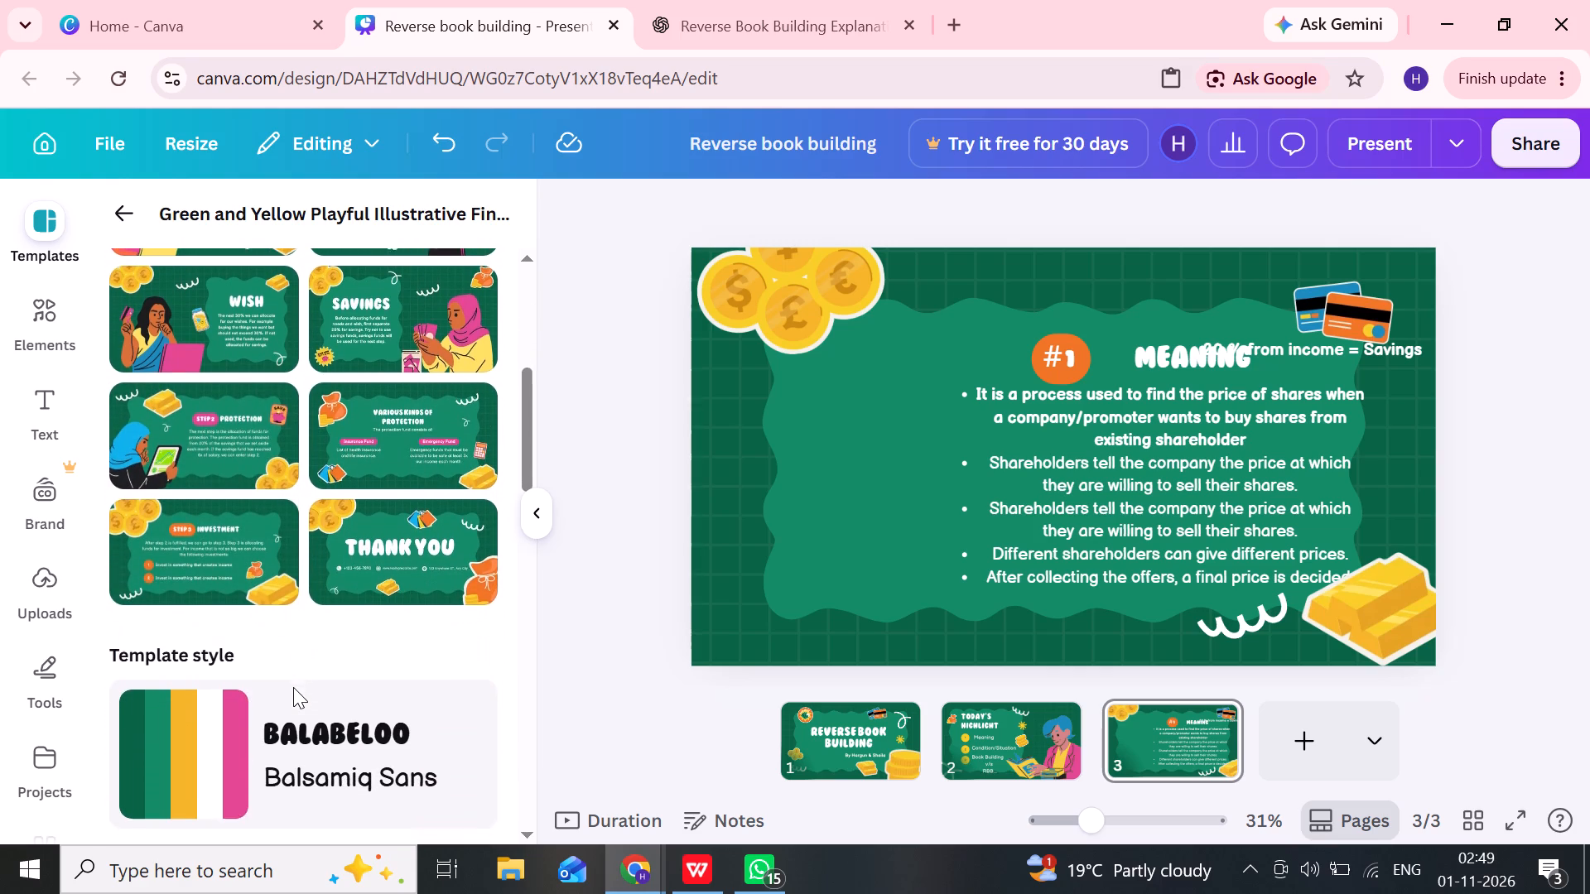
{"action": "scroll", "coordinate": [293, 687], "scroll_direction": "down", "scroll_amount": 1}
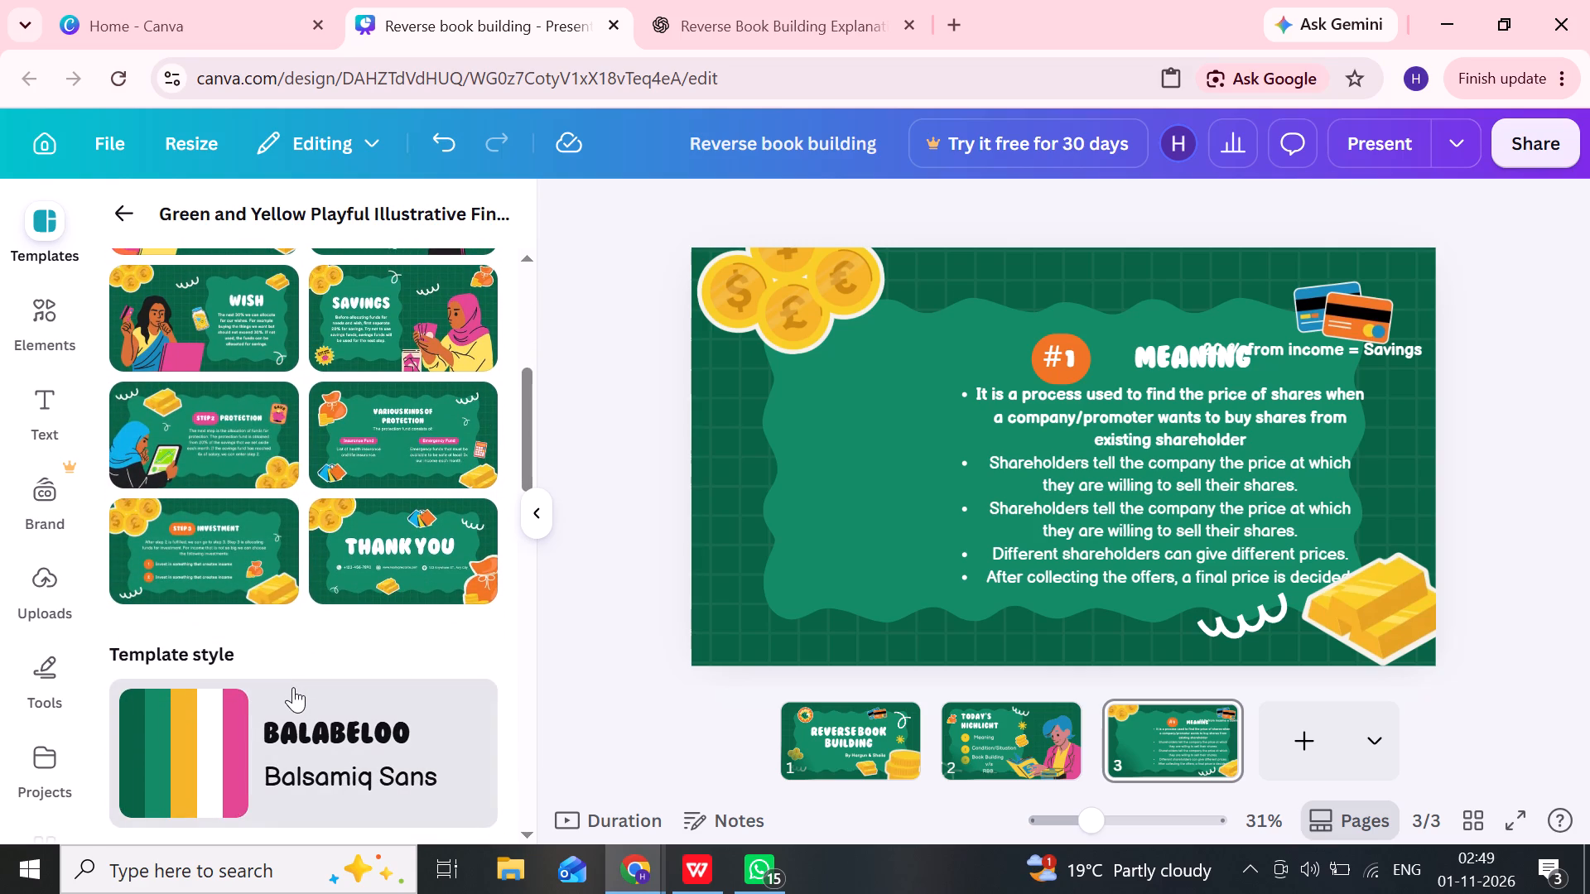
{"action": "left_click", "coordinate": [448, 439]}
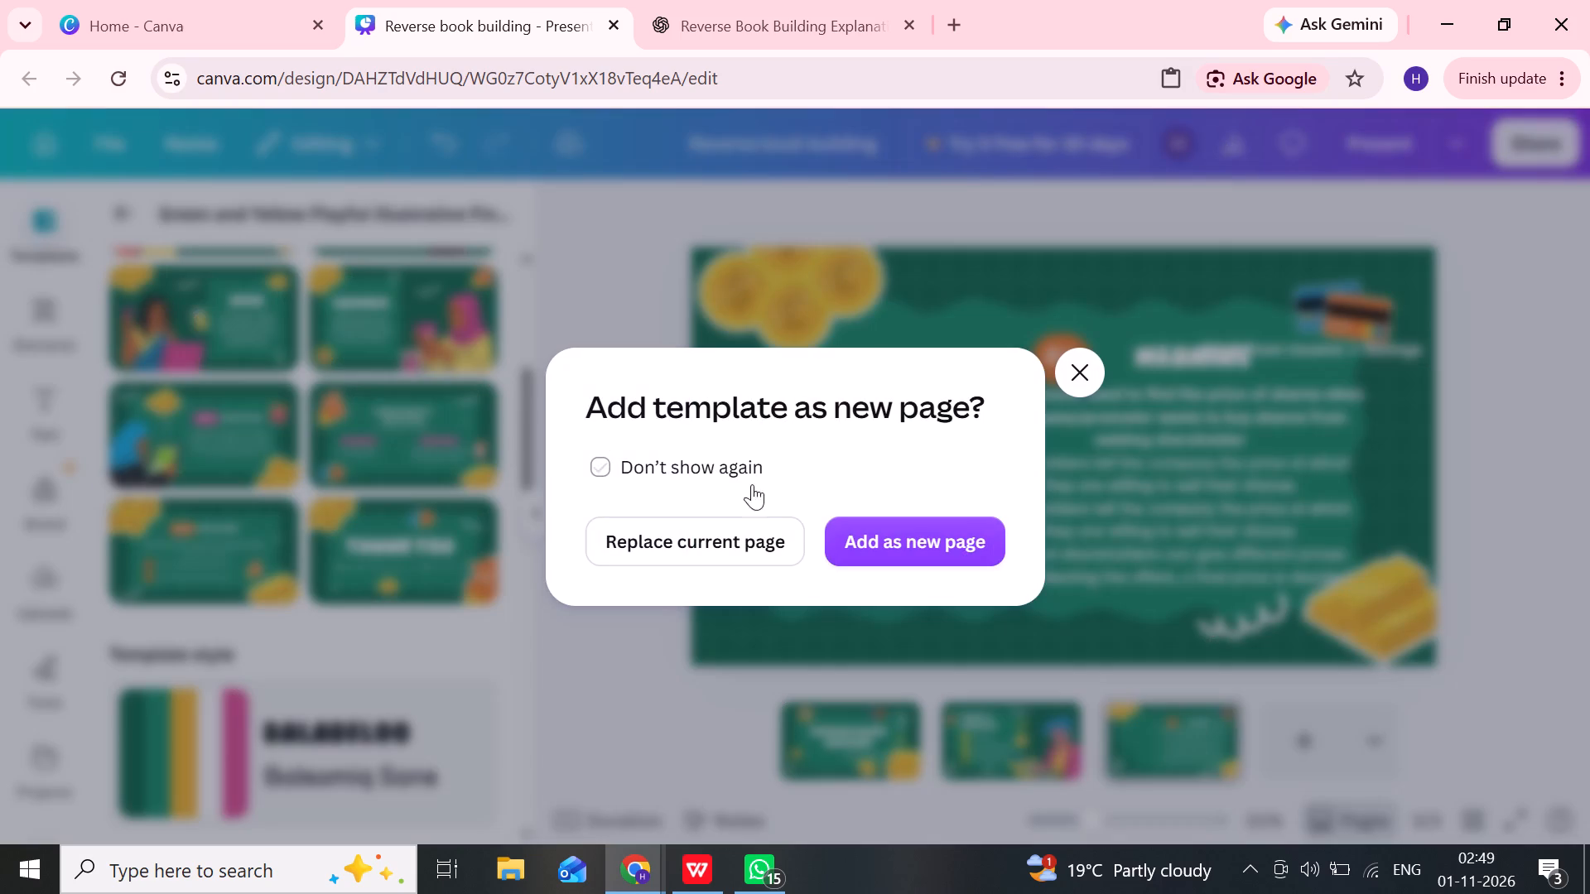
{"action": "left_click", "coordinate": [759, 536]}
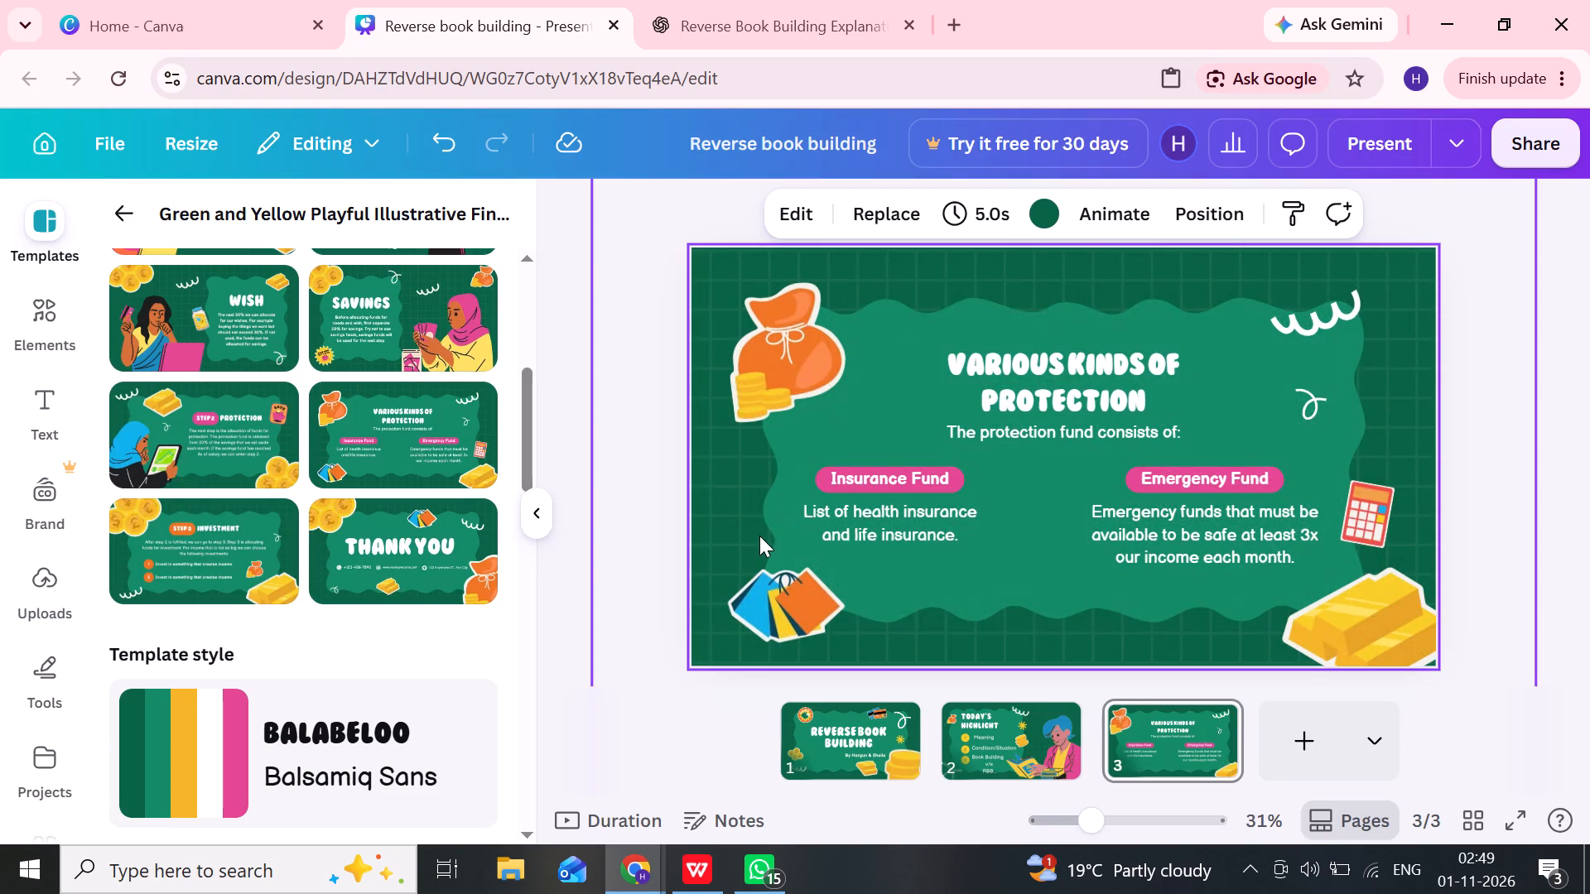
Change the page 3 heading to MEANING and move it slightly higher on the green shape.
{"action": "double_click", "coordinate": [992, 392]}
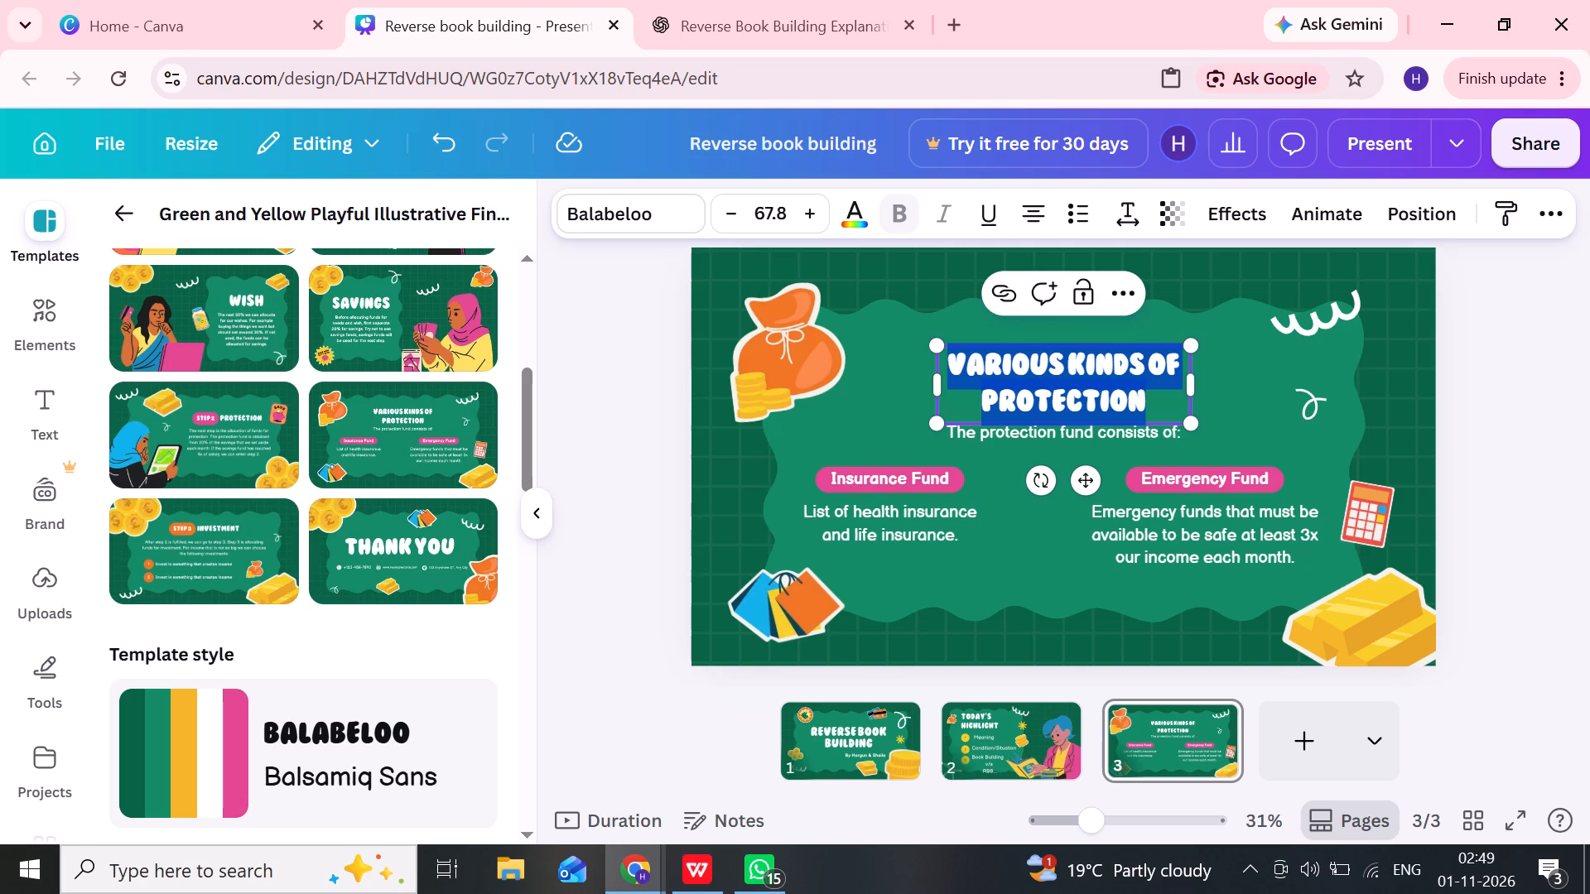
{"action": "key", "text": "BackSpace"}
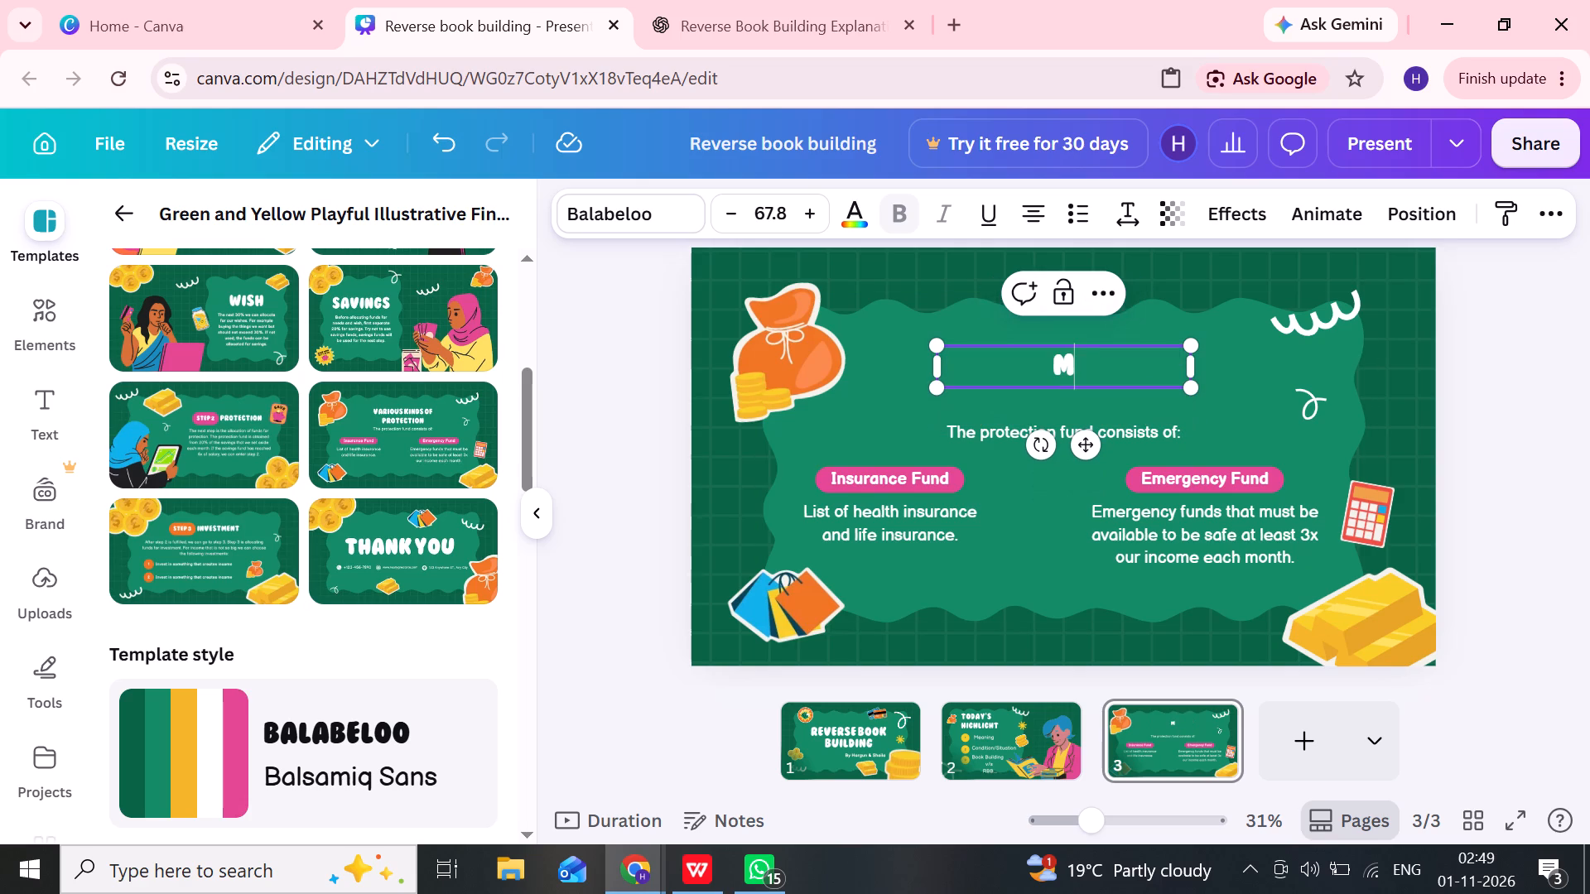
{"action": "type", "text": "ea"}
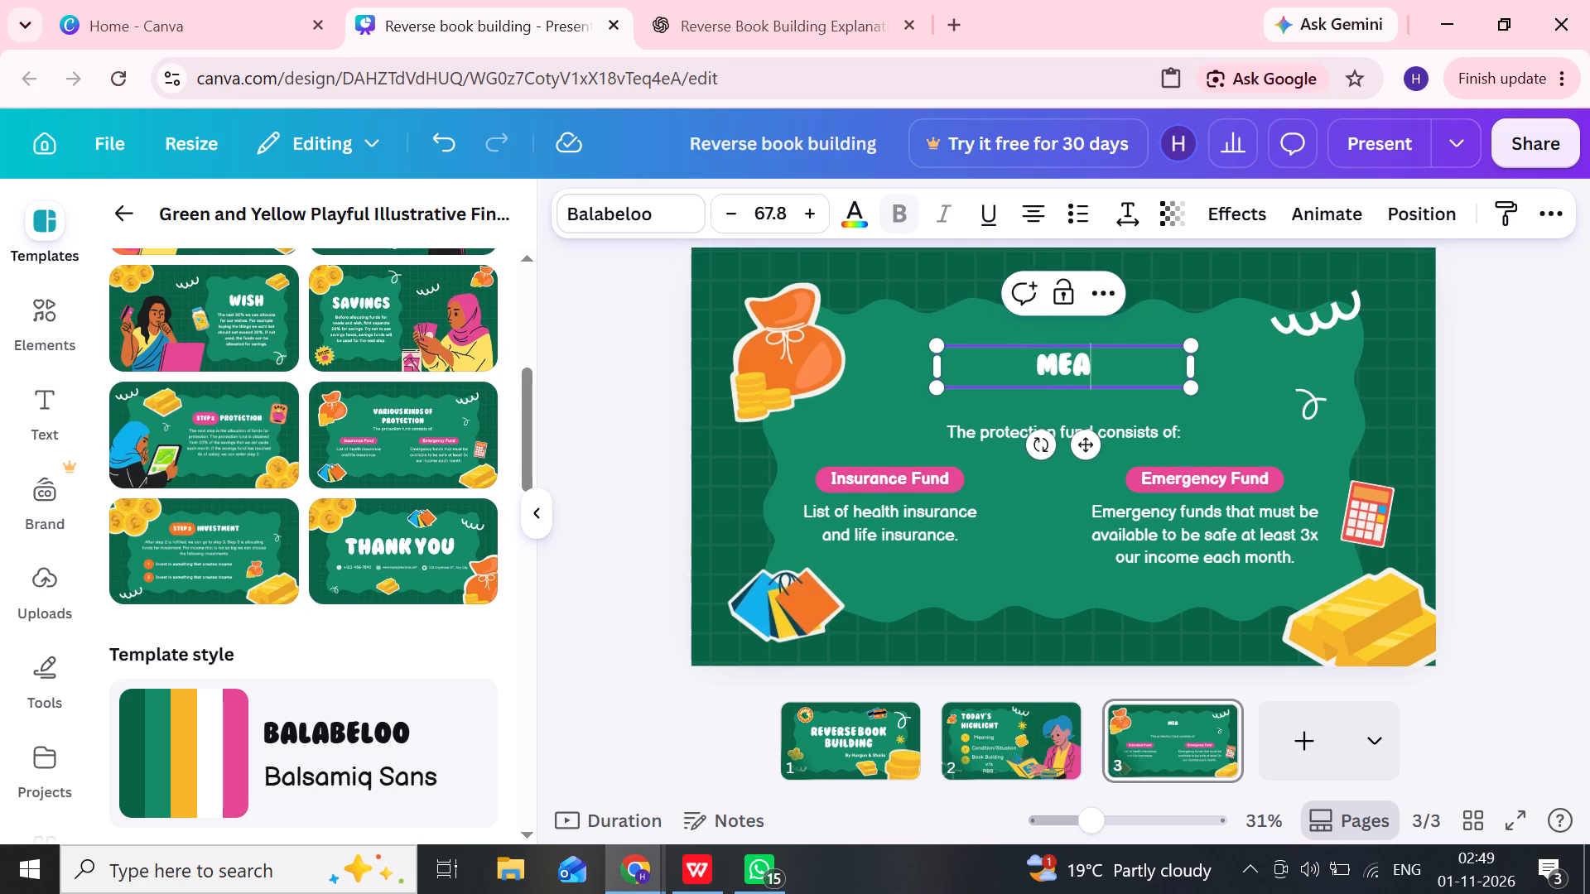
{"action": "key", "text": "n"}
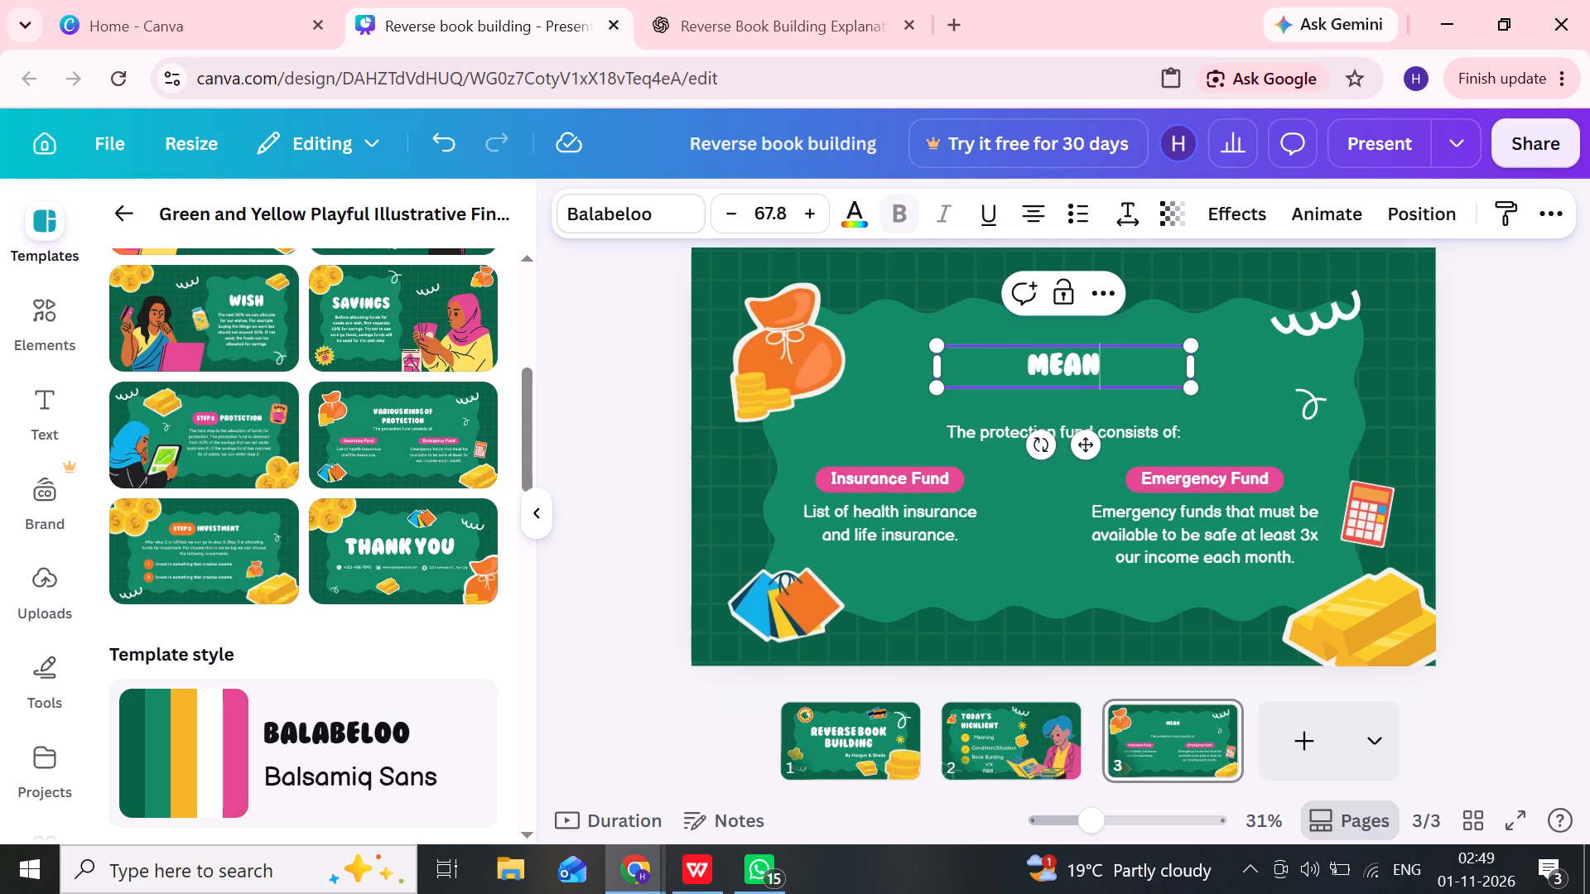
{"action": "key", "text": "i"}
{"action": "type", "text": "ng"}
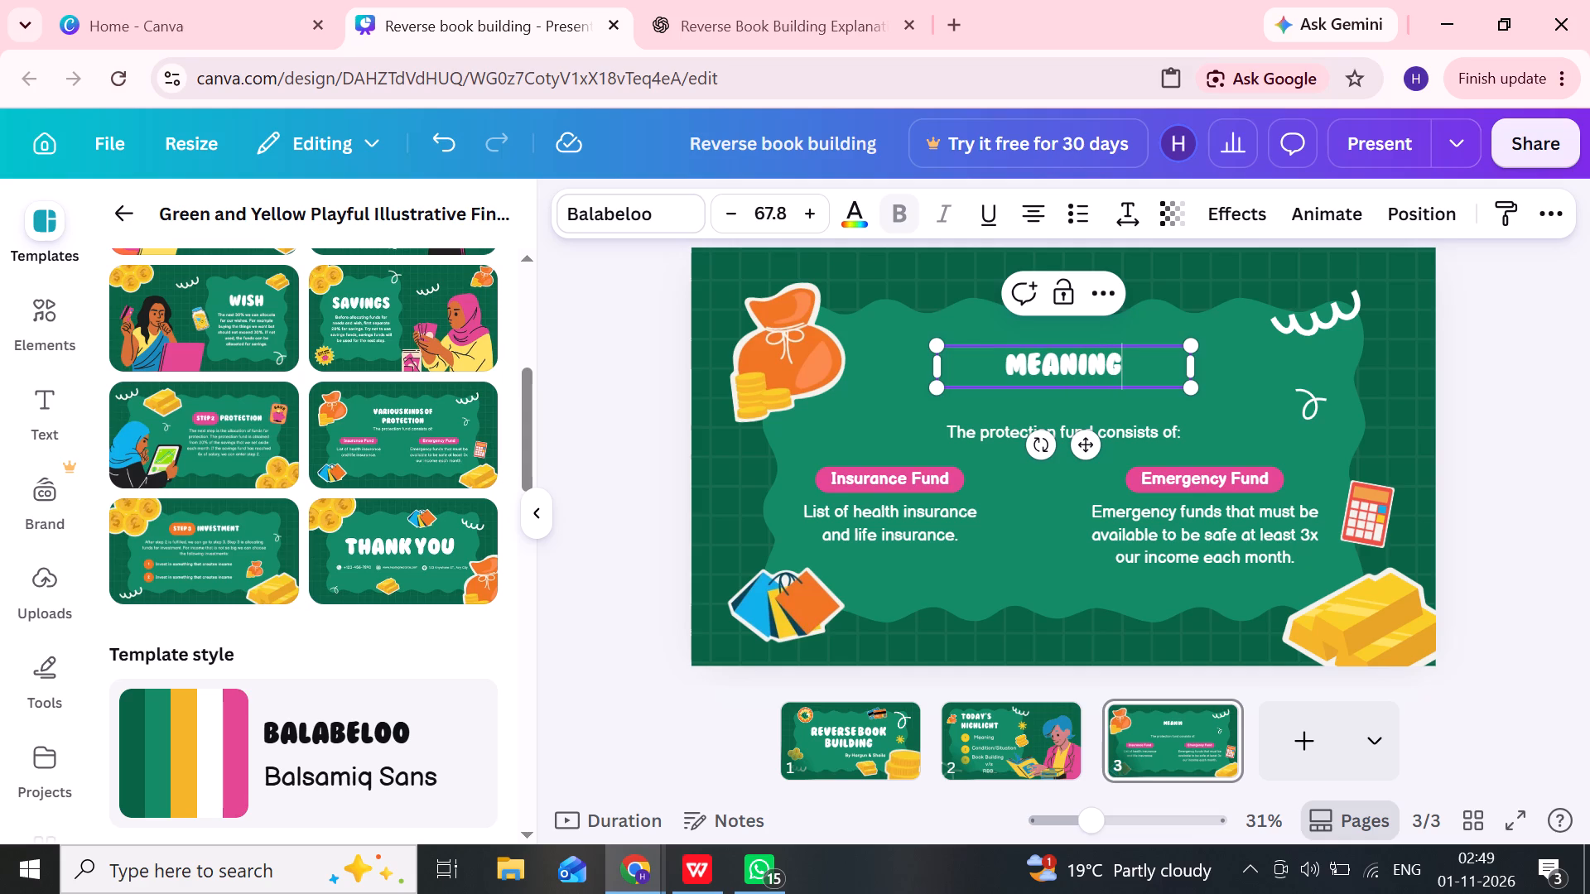
{"action": "left_click", "coordinate": [1530, 312]}
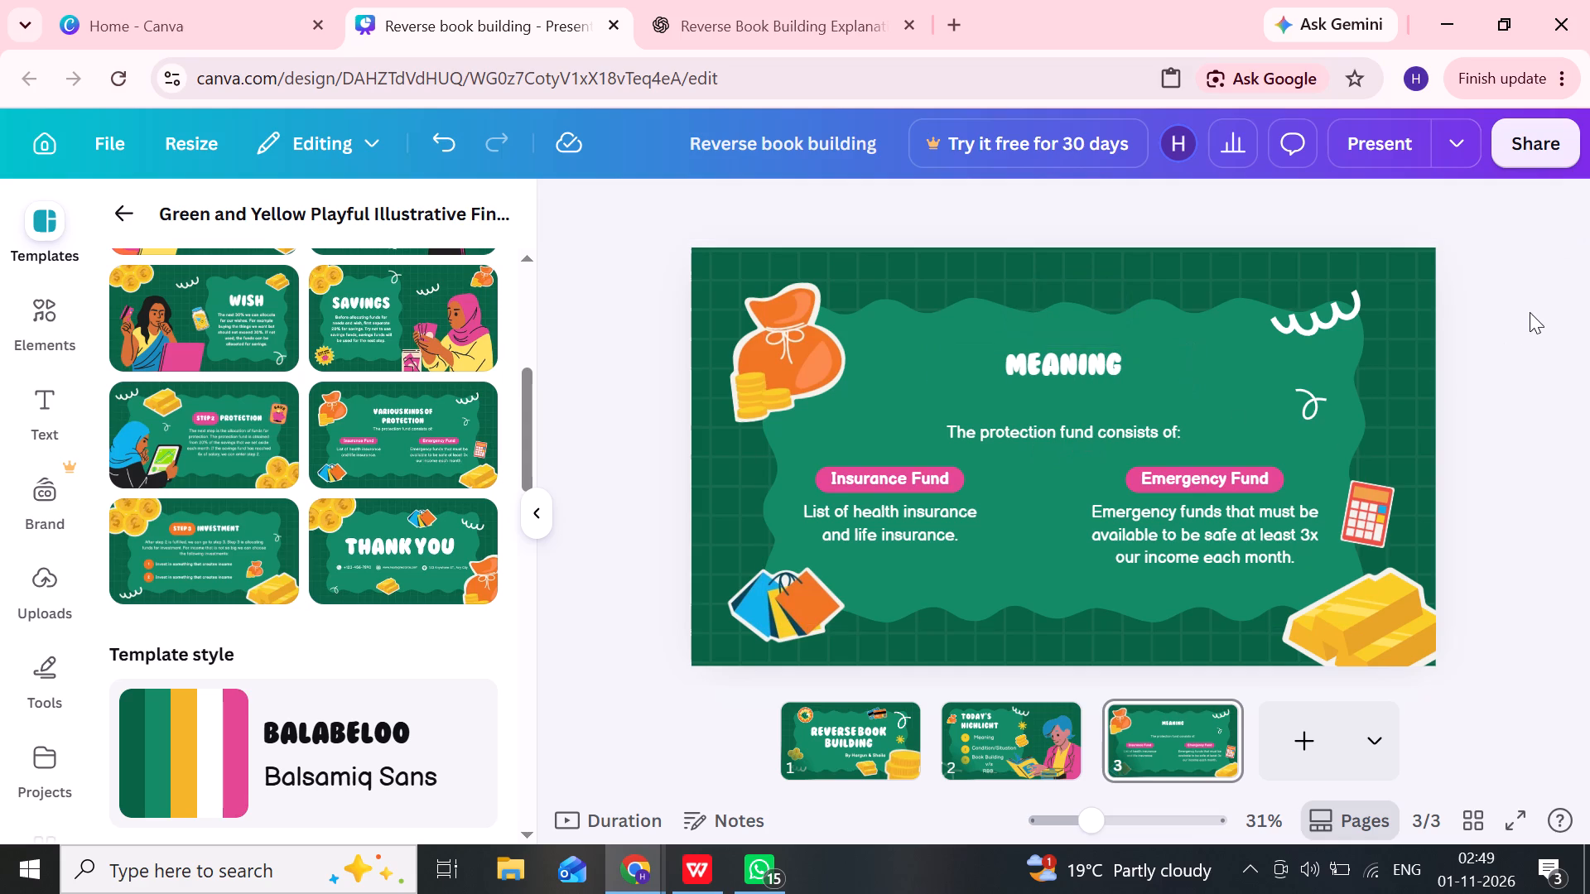
{"action": "left_click_drag", "start_coordinate": [1072, 368], "coordinate": [1067, 347]}
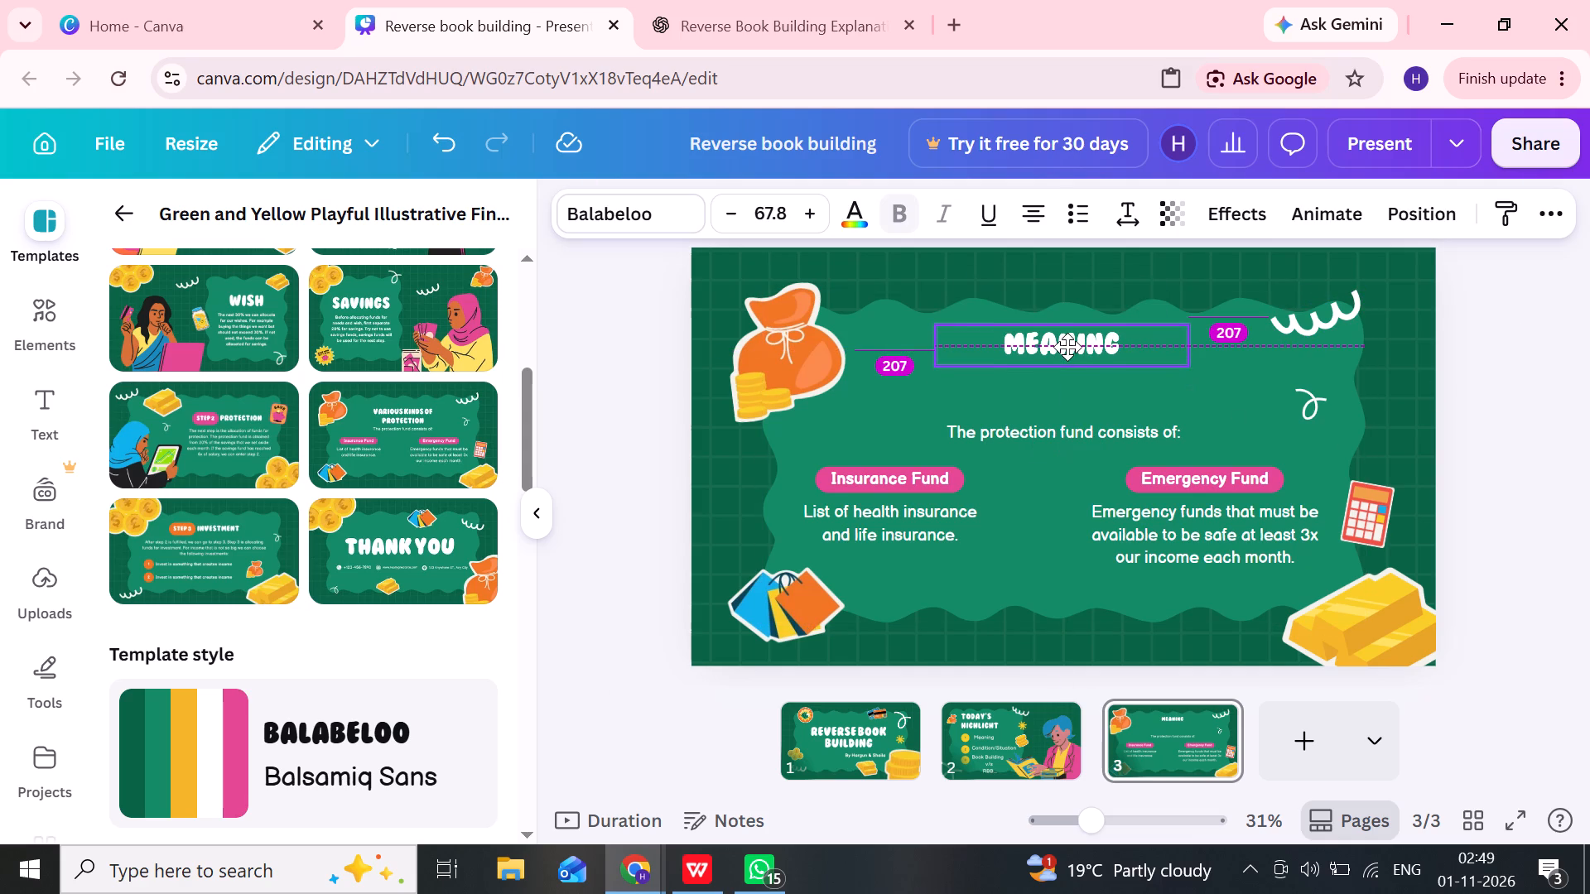
{"action": "left_click_drag", "start_coordinate": [1067, 347], "coordinate": [1067, 349]}
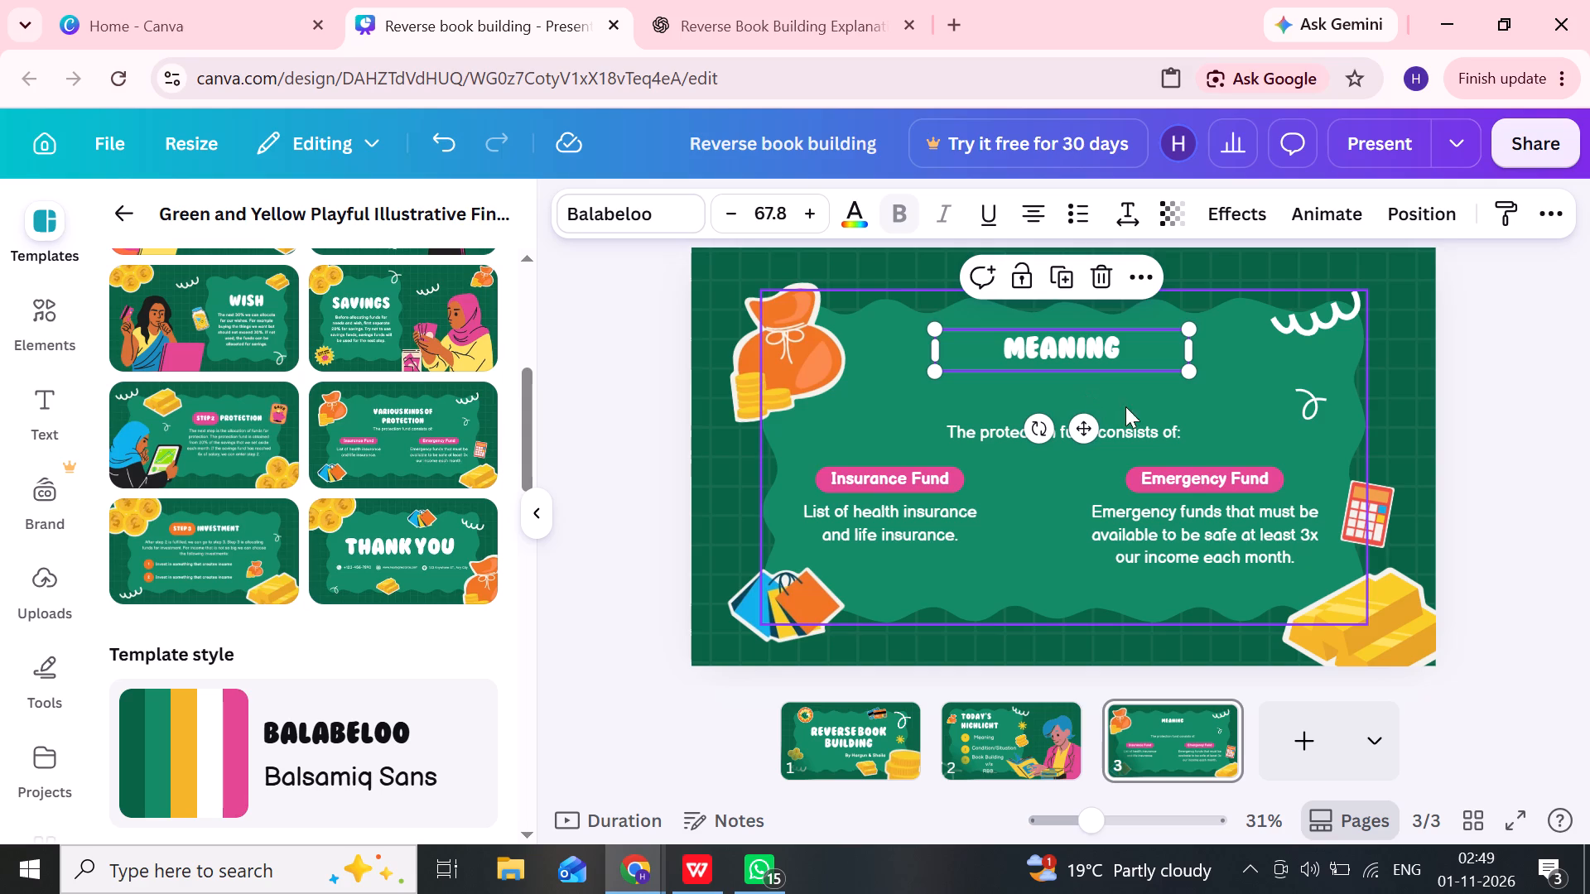
Delete the "The protection fund consists of:" line, the Insurance Fund and Emergency Fund labels, and the emergency funds description.
{"action": "left_click", "coordinate": [1137, 423]}
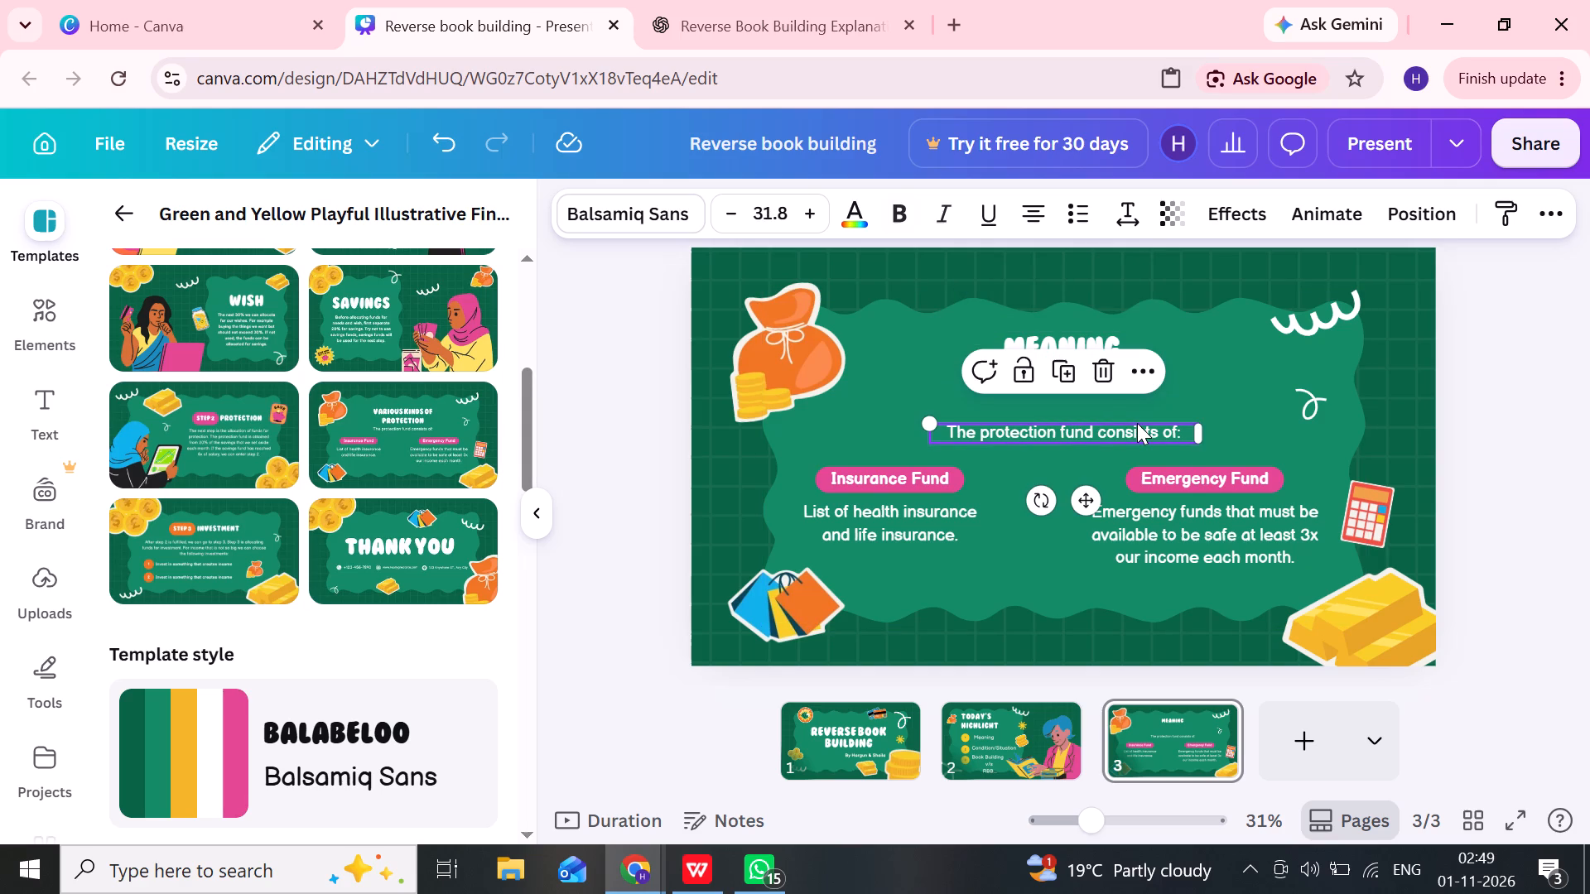
{"action": "key", "text": "BackSpace"}
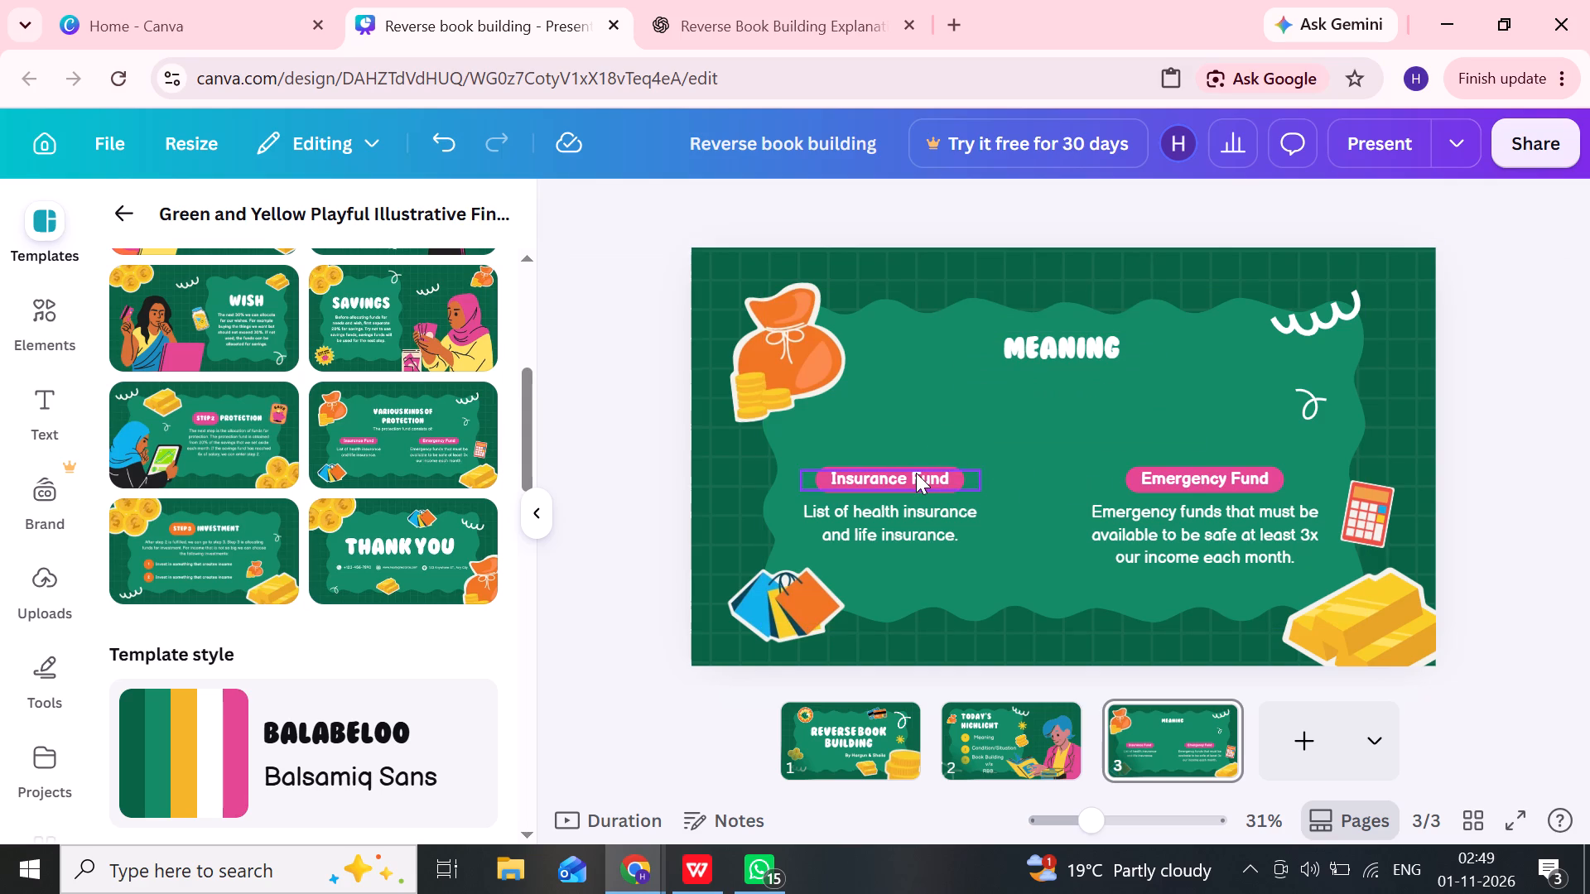
{"action": "left_click", "coordinate": [915, 478]}
{"action": "left_click_drag", "start_coordinate": [915, 478], "coordinate": [917, 417]}
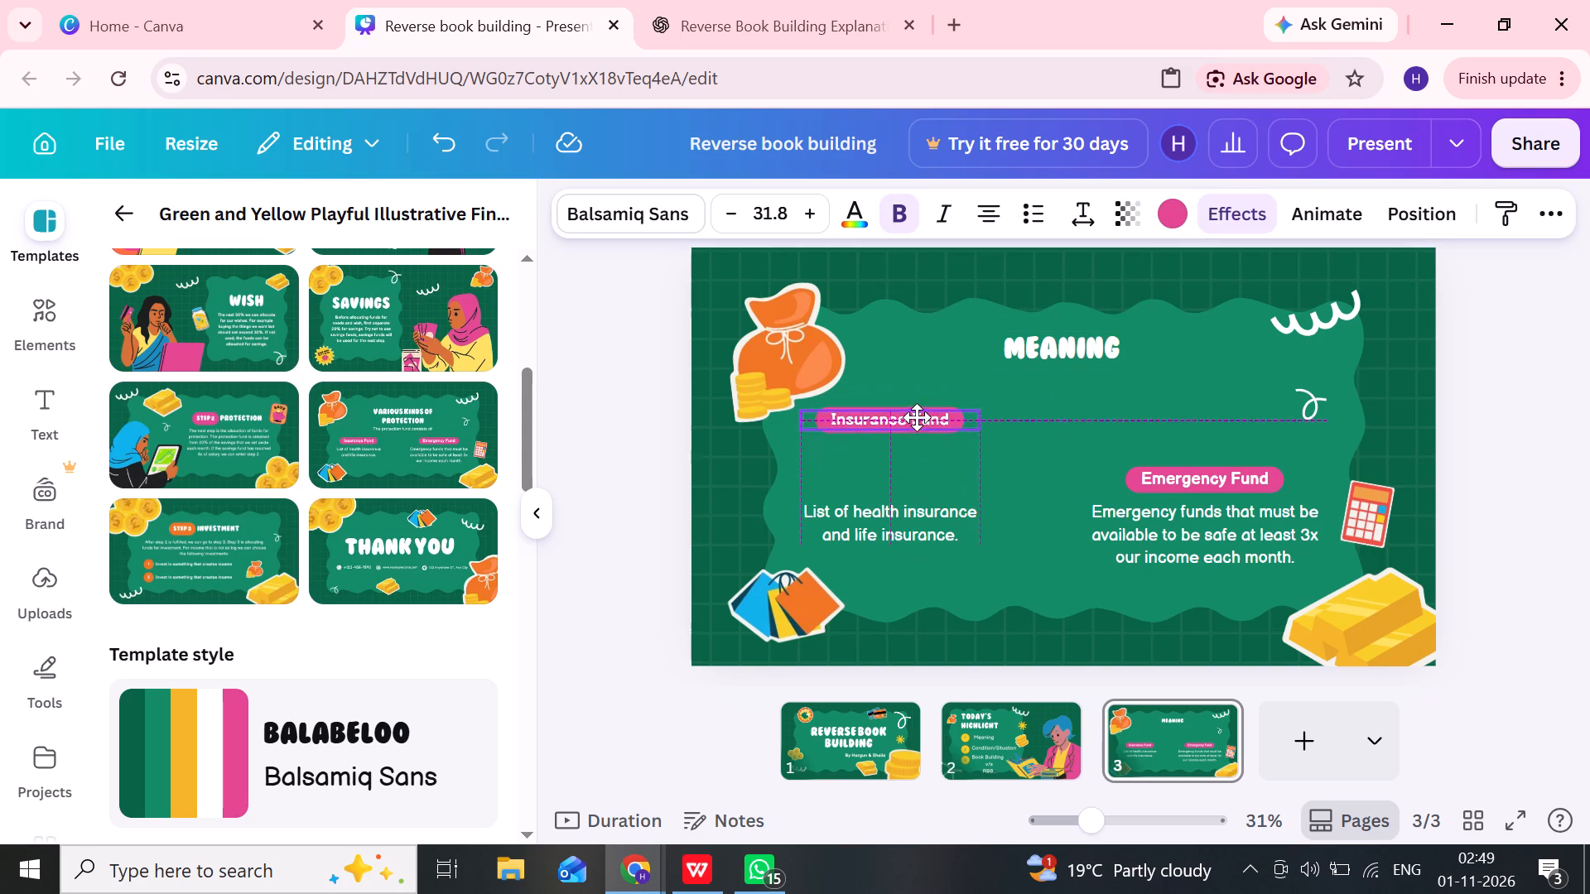
{"action": "left_click_drag", "start_coordinate": [917, 417], "coordinate": [933, 410]}
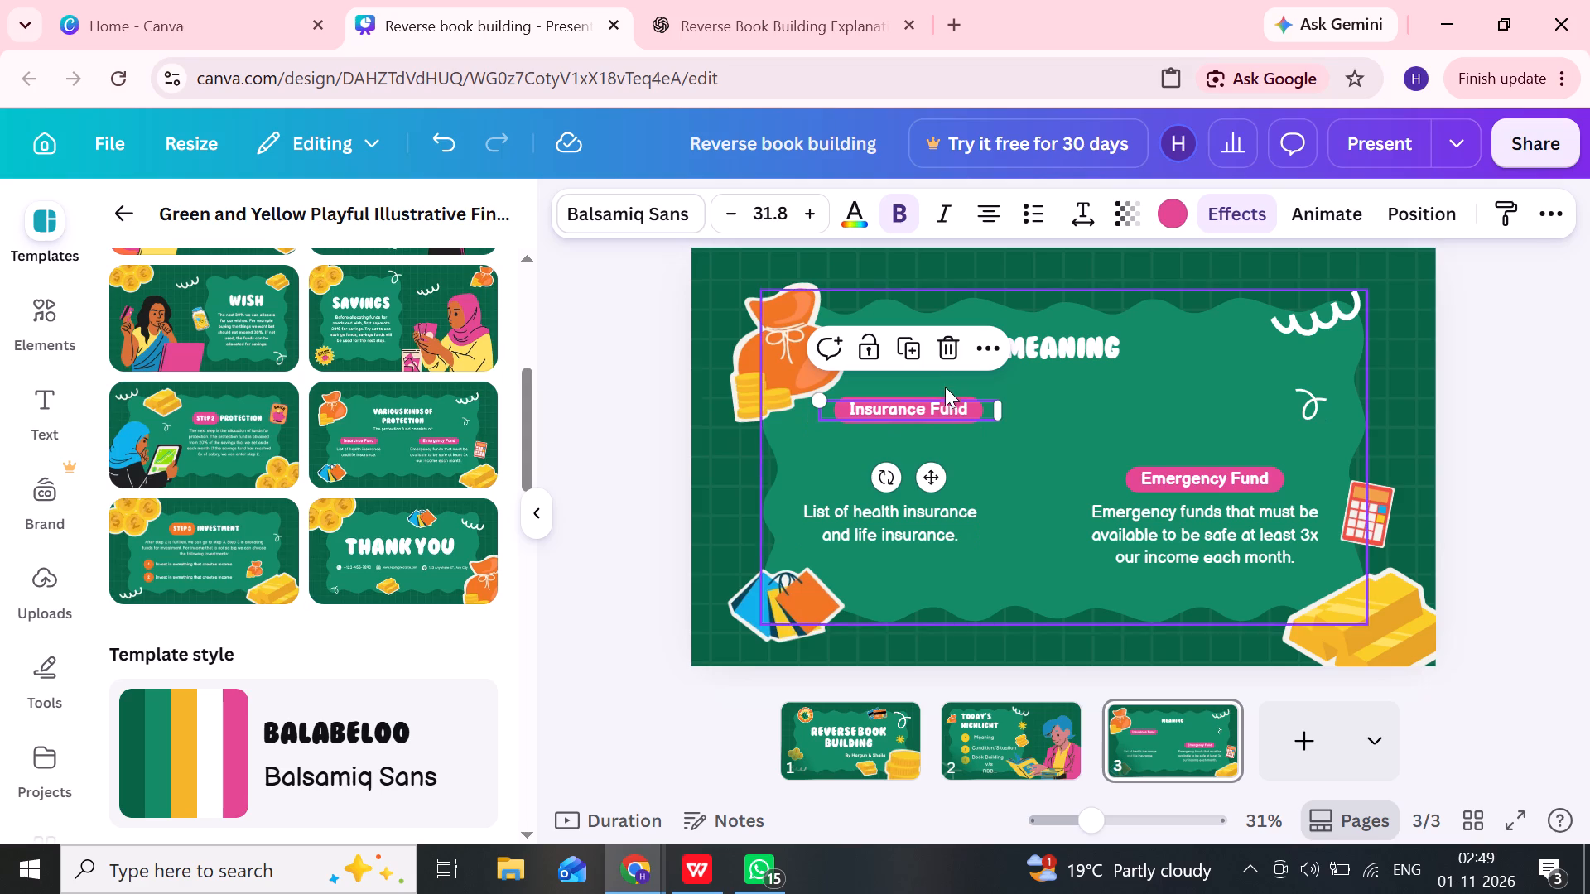
{"action": "left_click", "coordinate": [947, 349]}
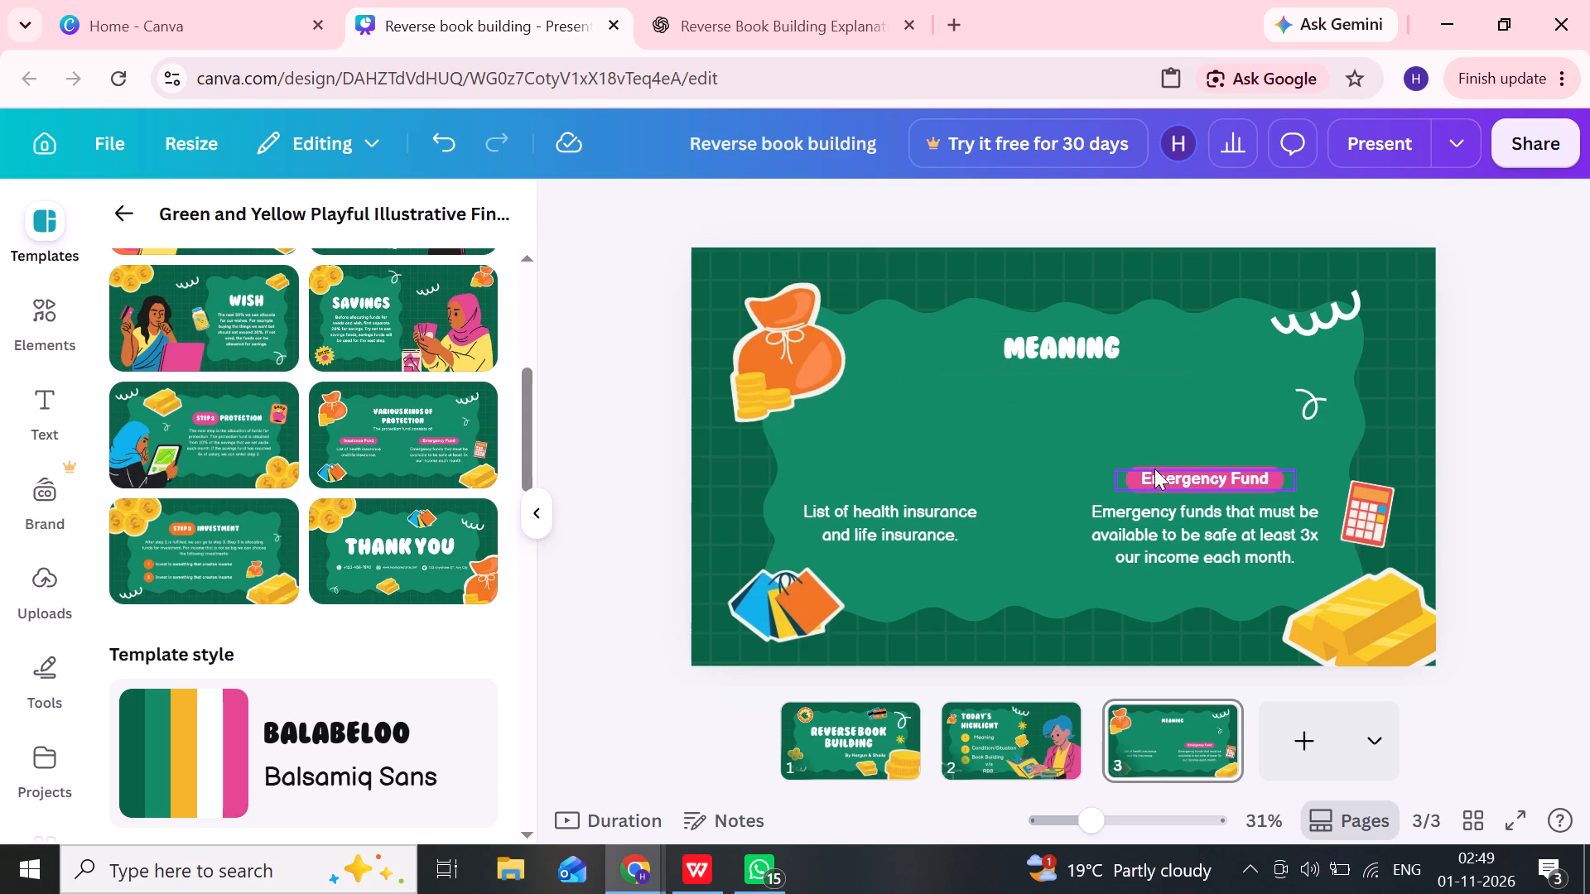
{"action": "left_click", "coordinate": [1157, 468]}
{"action": "left_click", "coordinate": [1240, 411]}
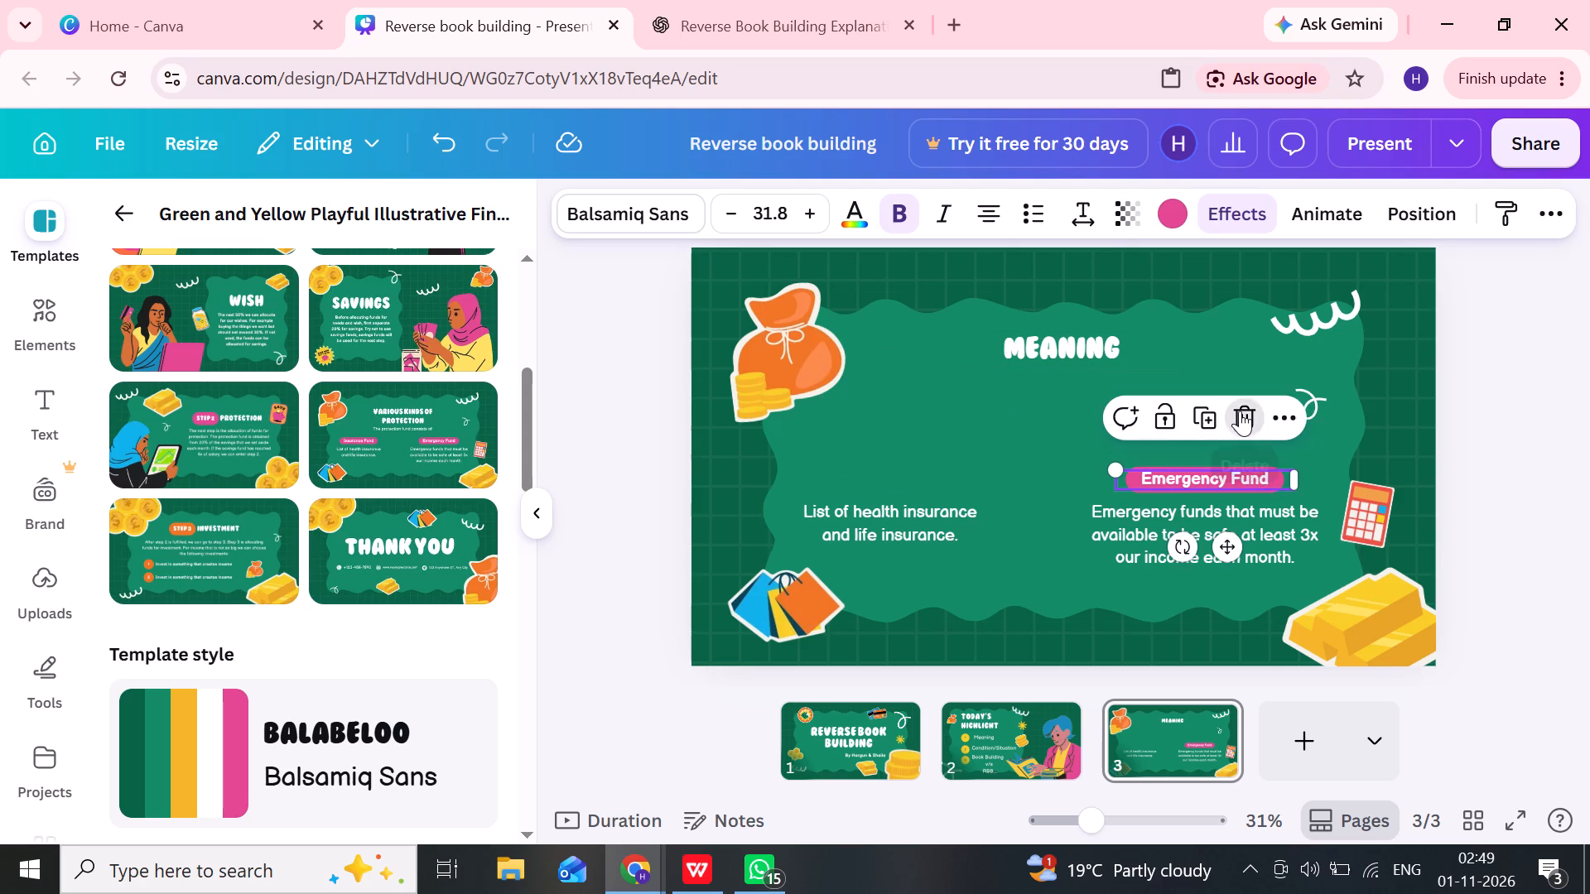
{"action": "left_click", "coordinate": [1199, 526]}
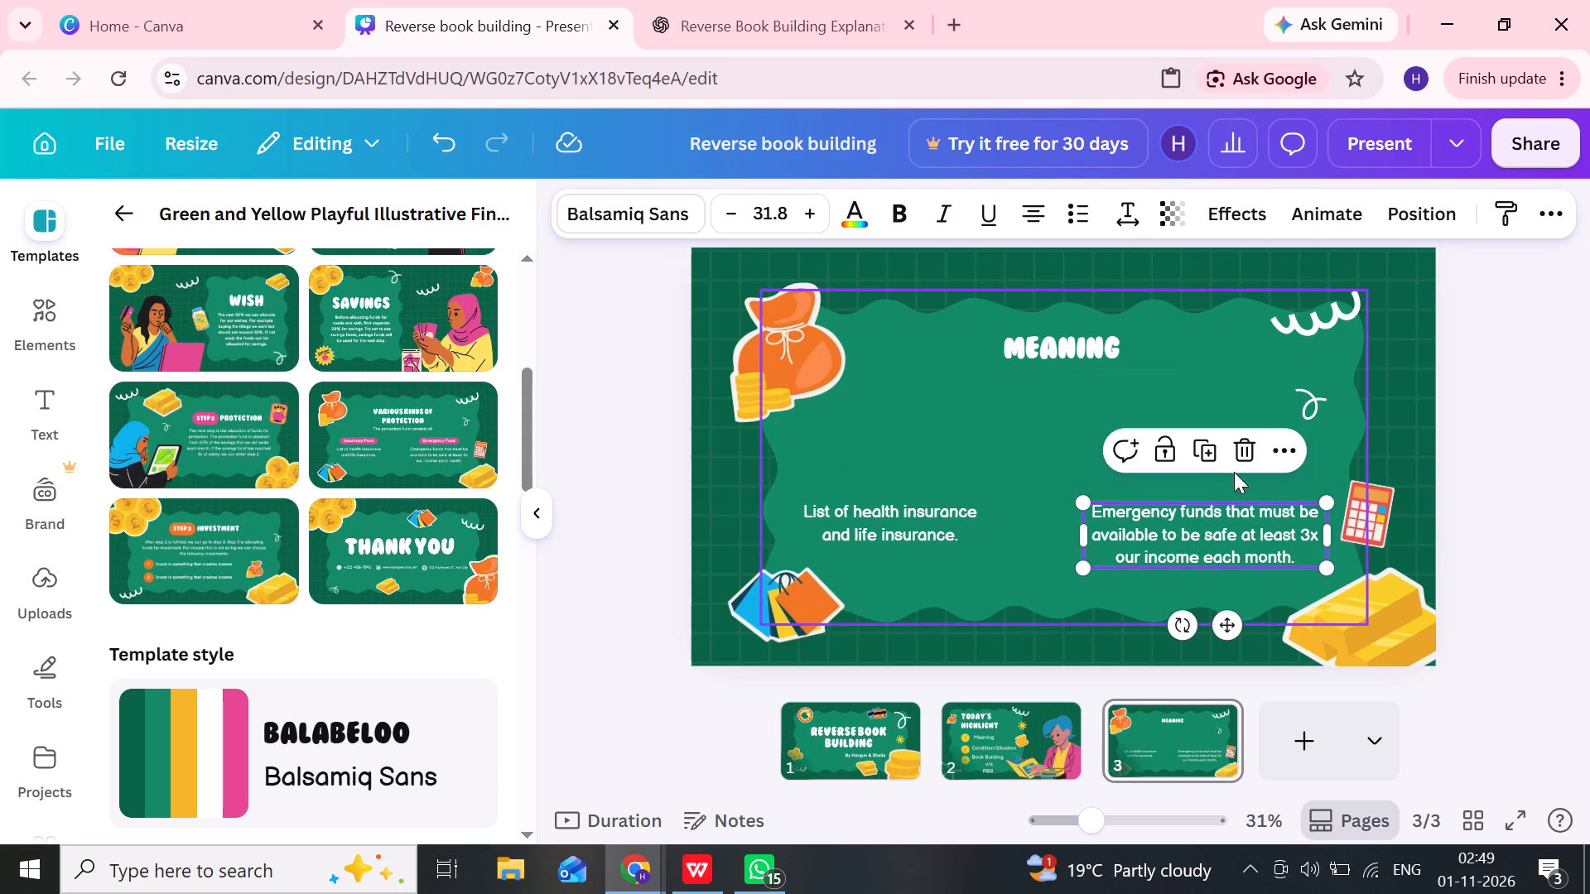
{"action": "left_click", "coordinate": [1244, 459]}
Move the "List of health insurance and life insurance" text box below the MEANING heading and widen it across most of the green shape.
{"action": "left_click", "coordinate": [931, 528]}
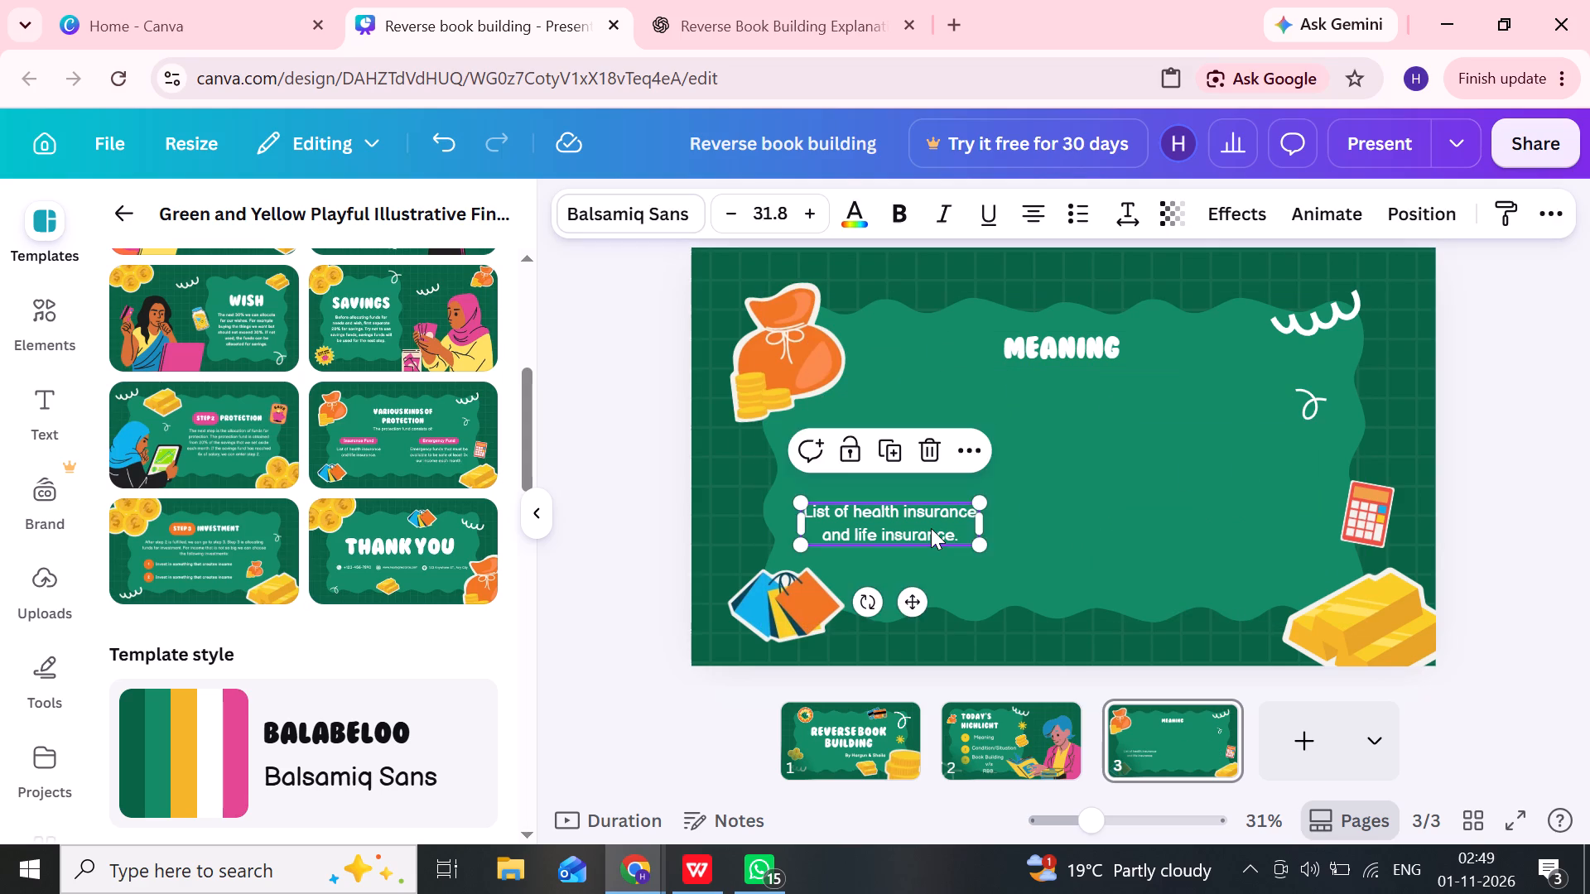
{"action": "left_click_drag", "start_coordinate": [931, 526], "coordinate": [929, 424]}
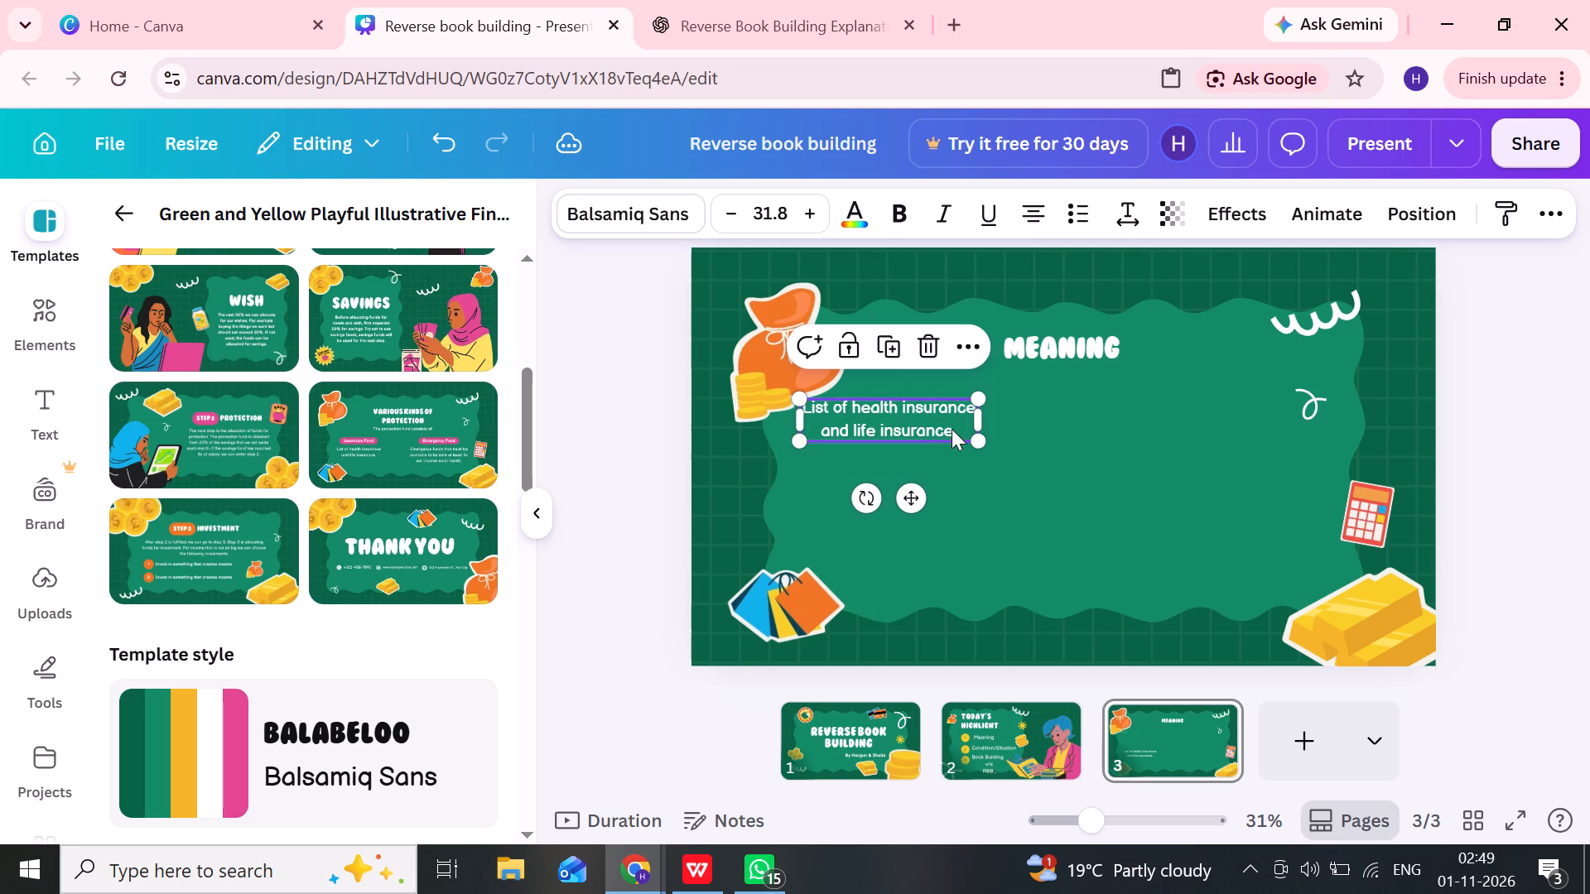
{"action": "left_click", "coordinate": [977, 416]}
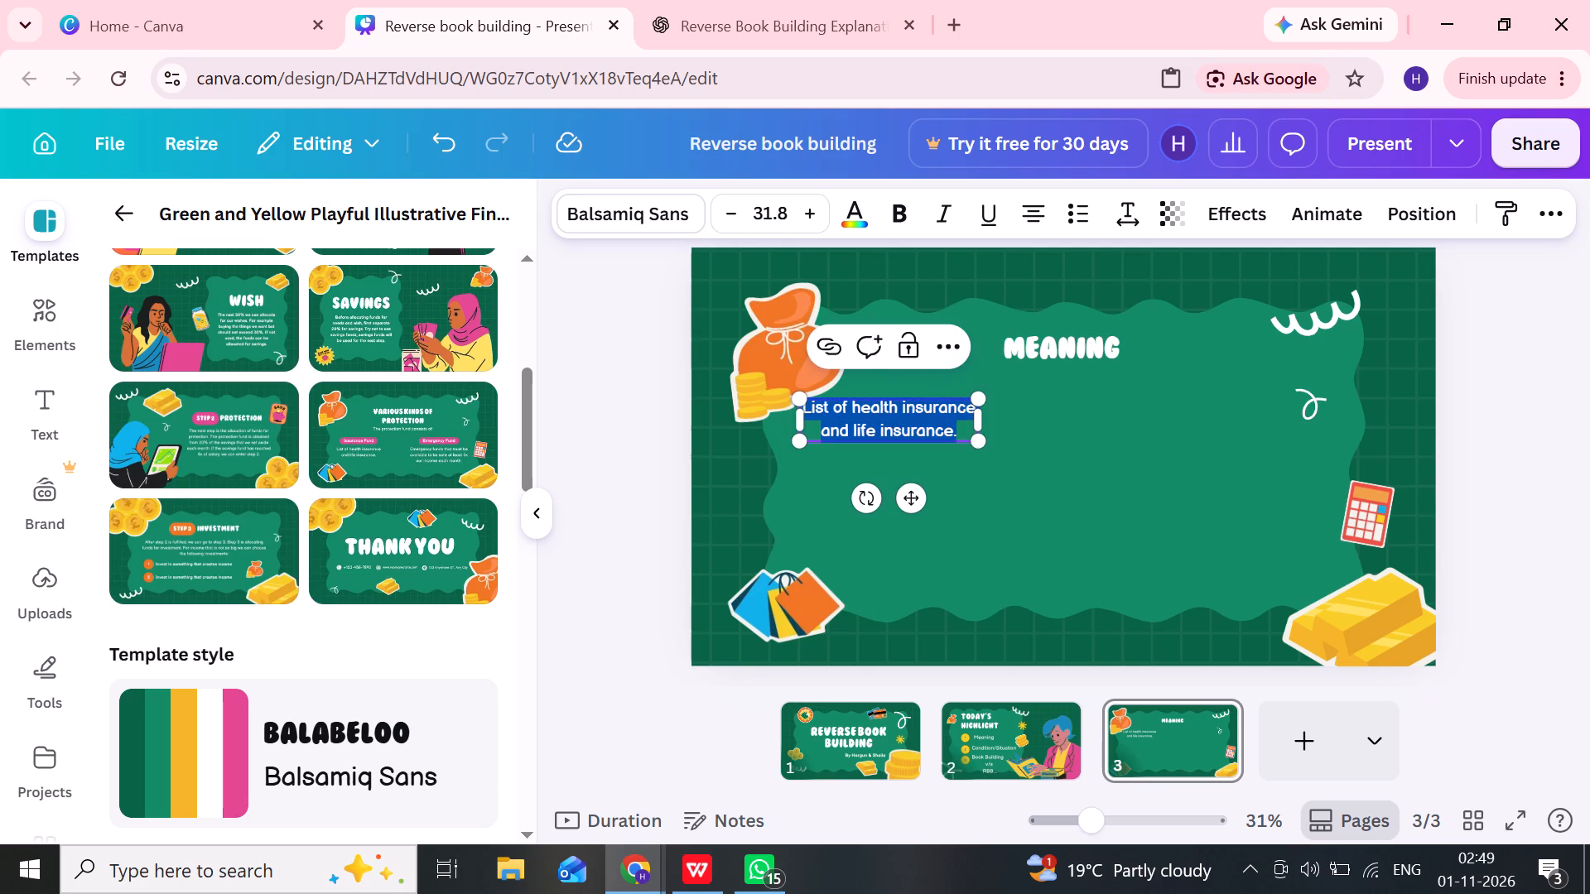
{"action": "left_click_drag", "start_coordinate": [979, 424], "coordinate": [1112, 424]}
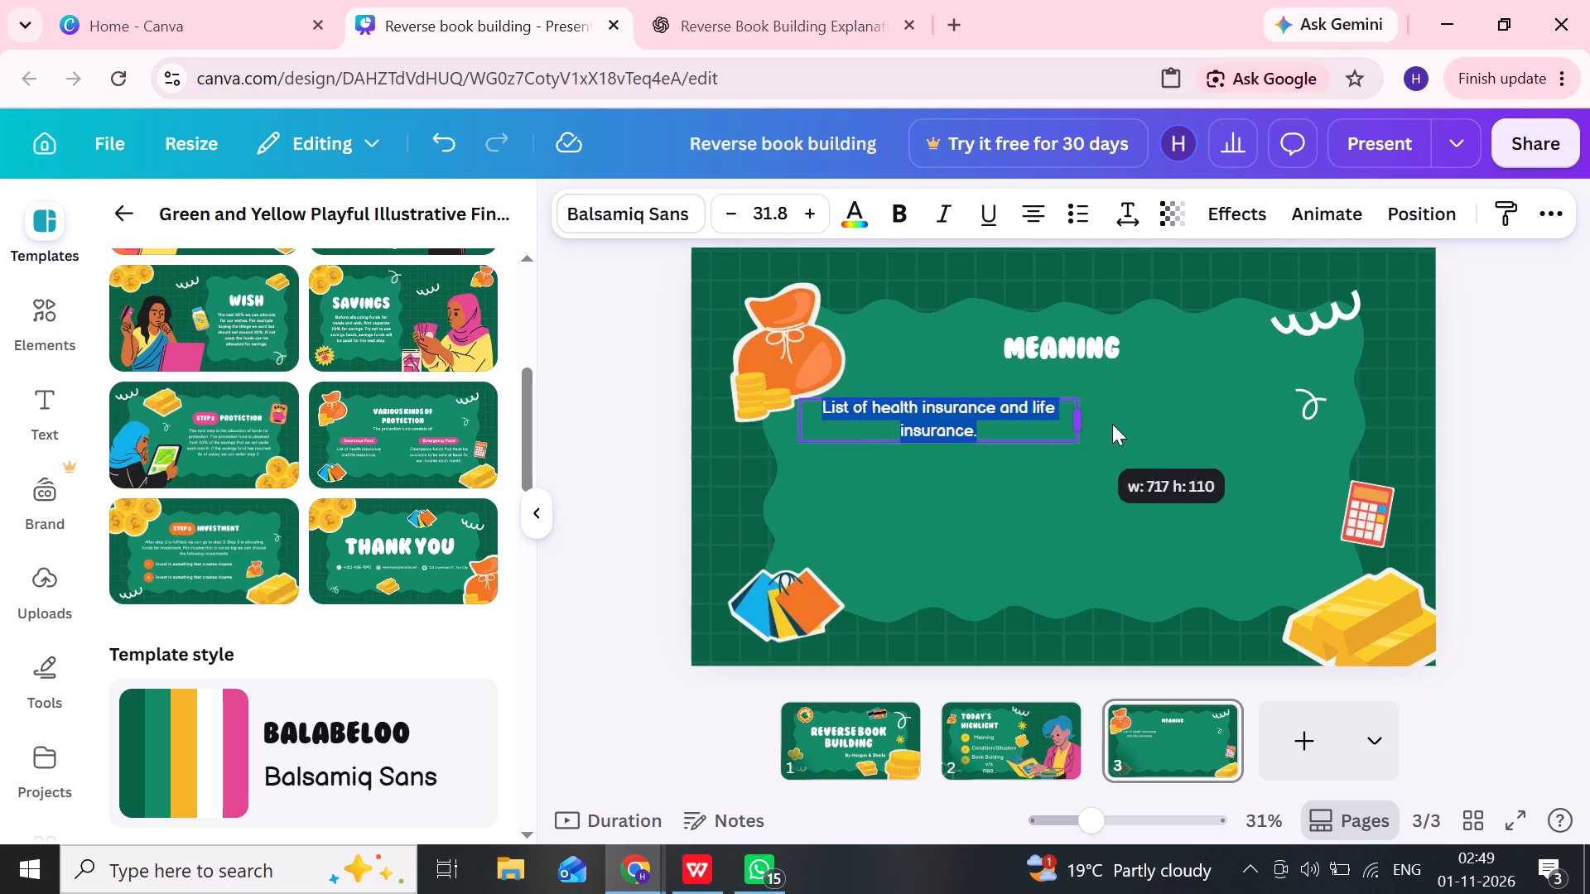
{"action": "left_click_drag", "start_coordinate": [1112, 424], "coordinate": [1287, 410]}
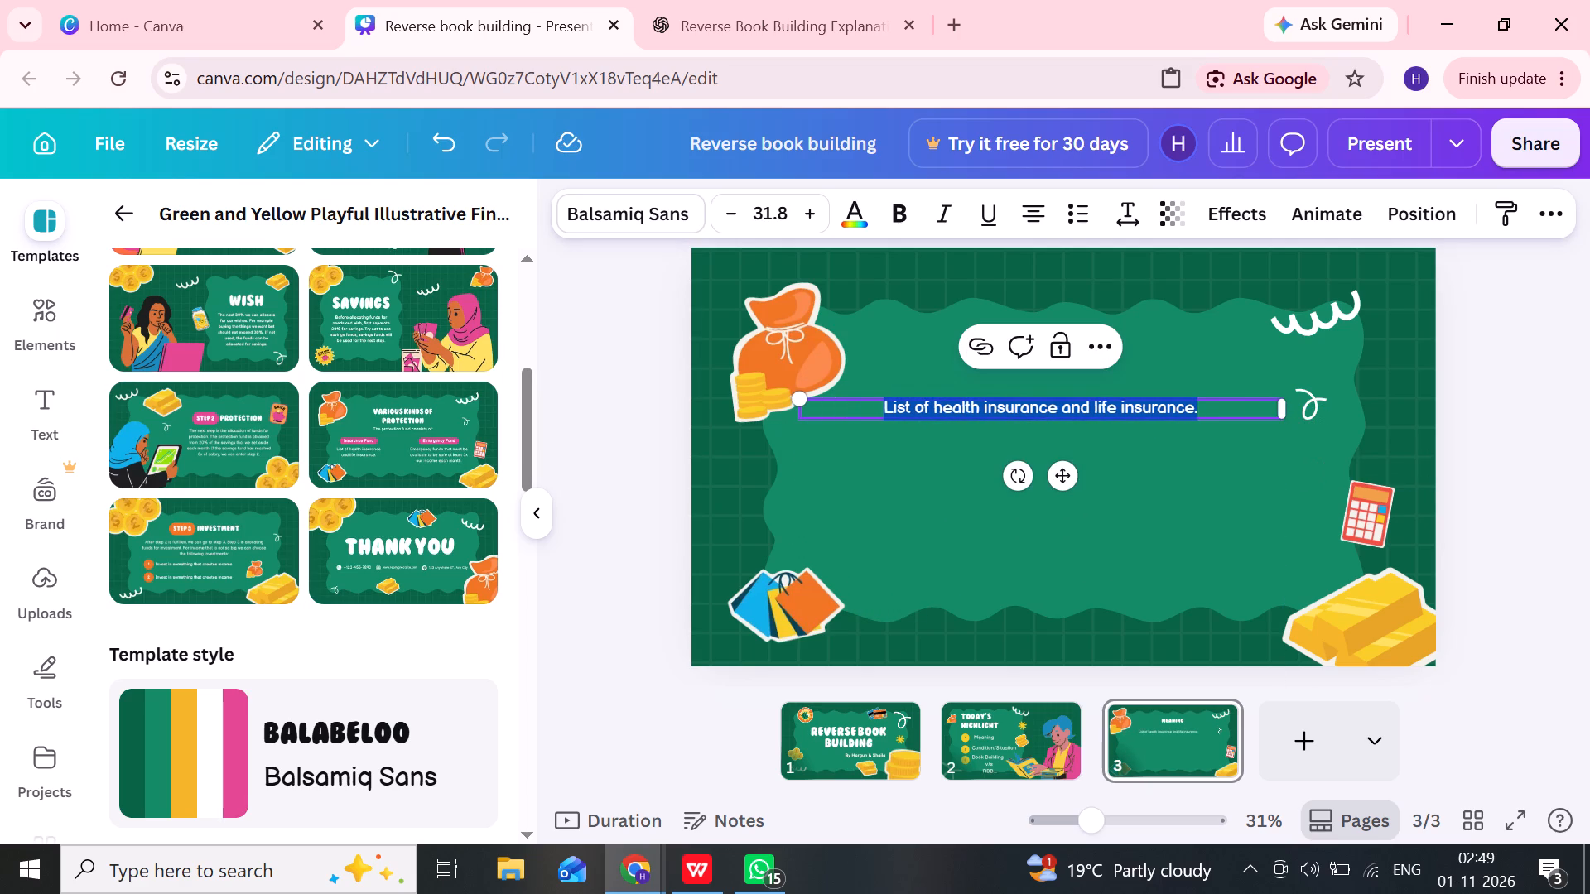
Clear the health and life insurance text from the widened text box.
{"action": "double_click", "coordinate": [1217, 411]}
{"action": "left_click_drag", "start_coordinate": [1217, 411], "coordinate": [1217, 414]}
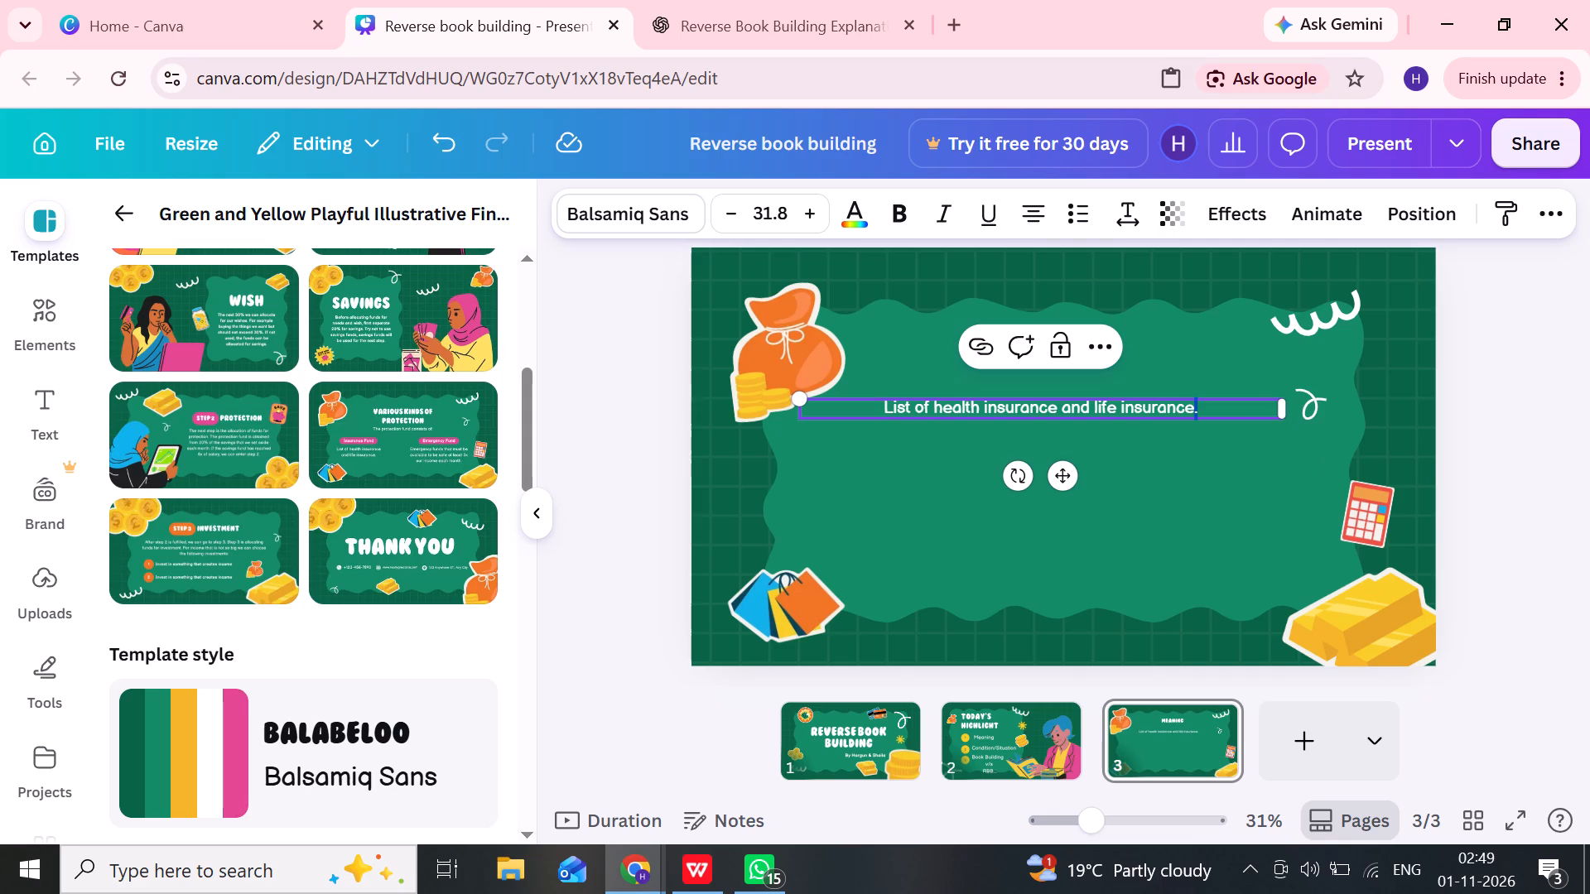
{"action": "left_click_drag", "start_coordinate": [1217, 414], "coordinate": [864, 421]}
{"action": "key", "text": "BackSpace"}
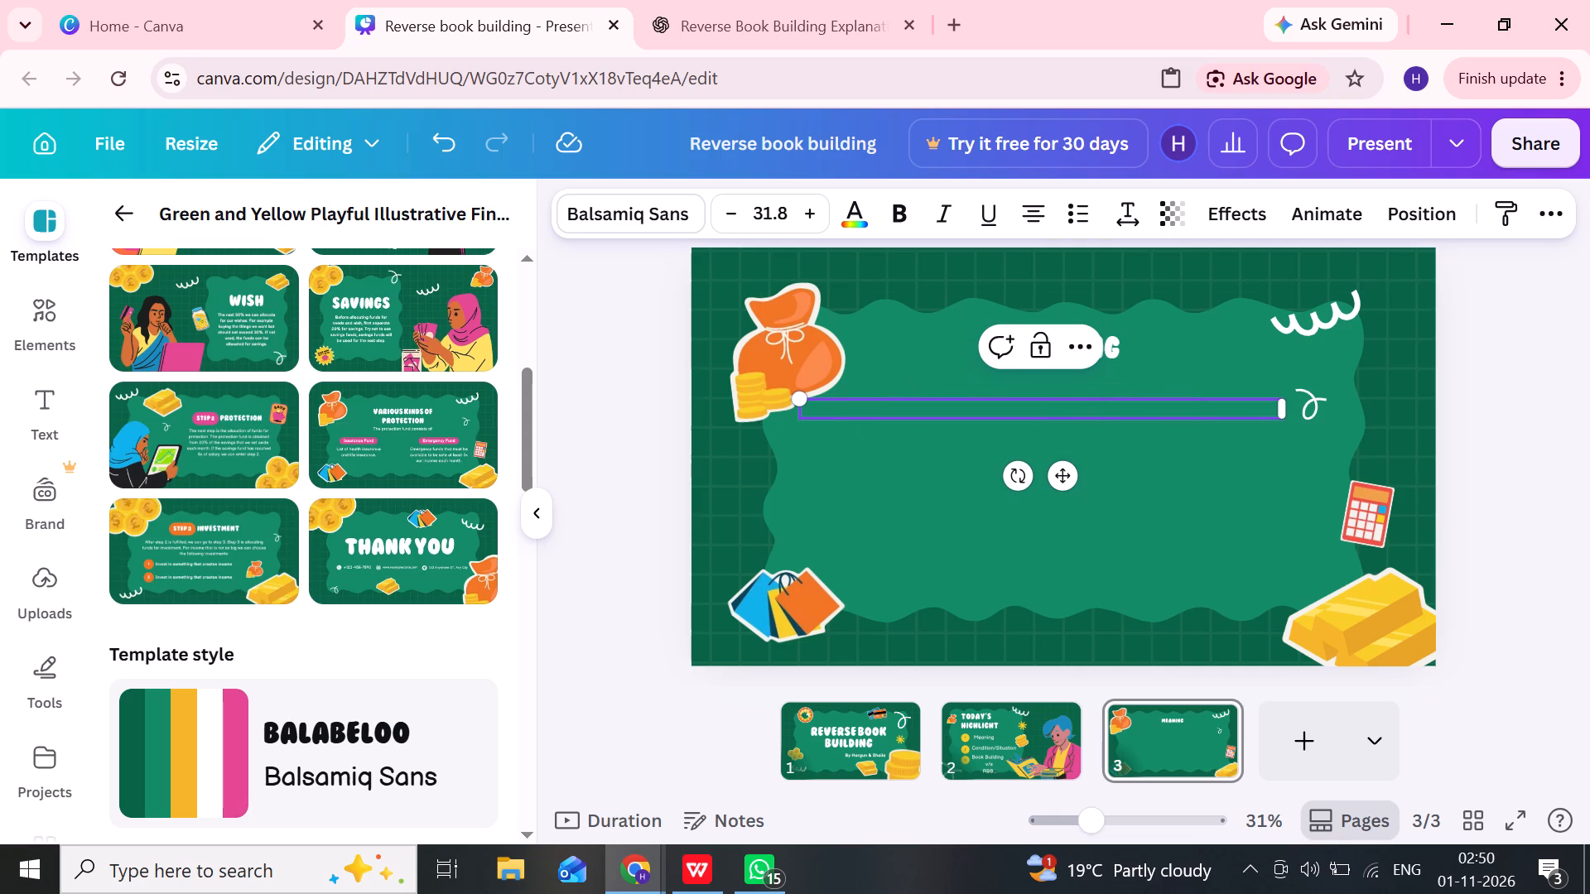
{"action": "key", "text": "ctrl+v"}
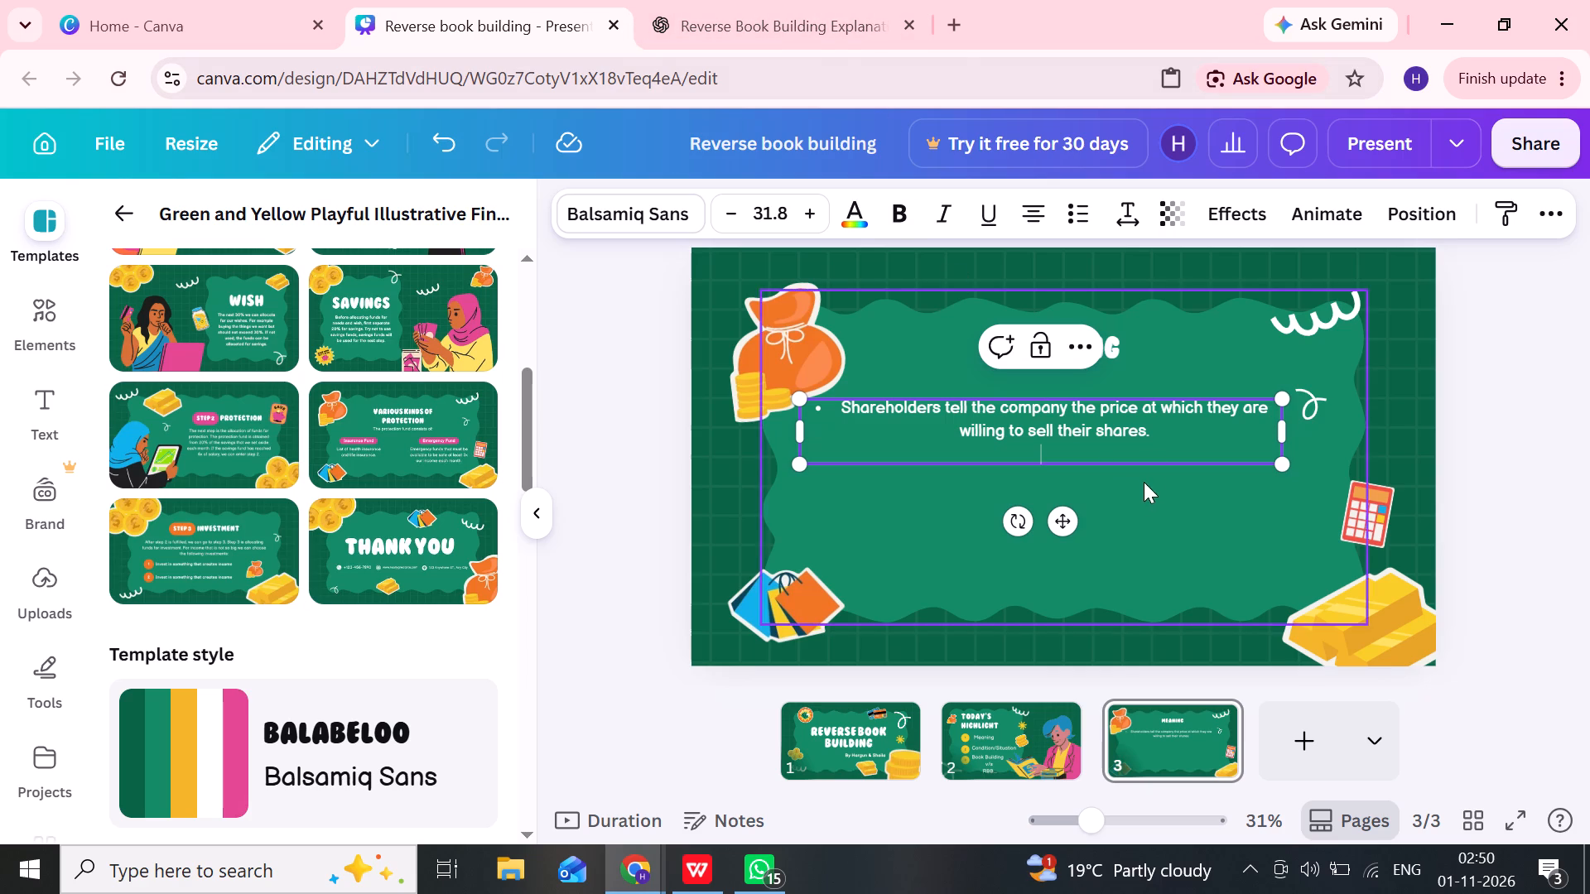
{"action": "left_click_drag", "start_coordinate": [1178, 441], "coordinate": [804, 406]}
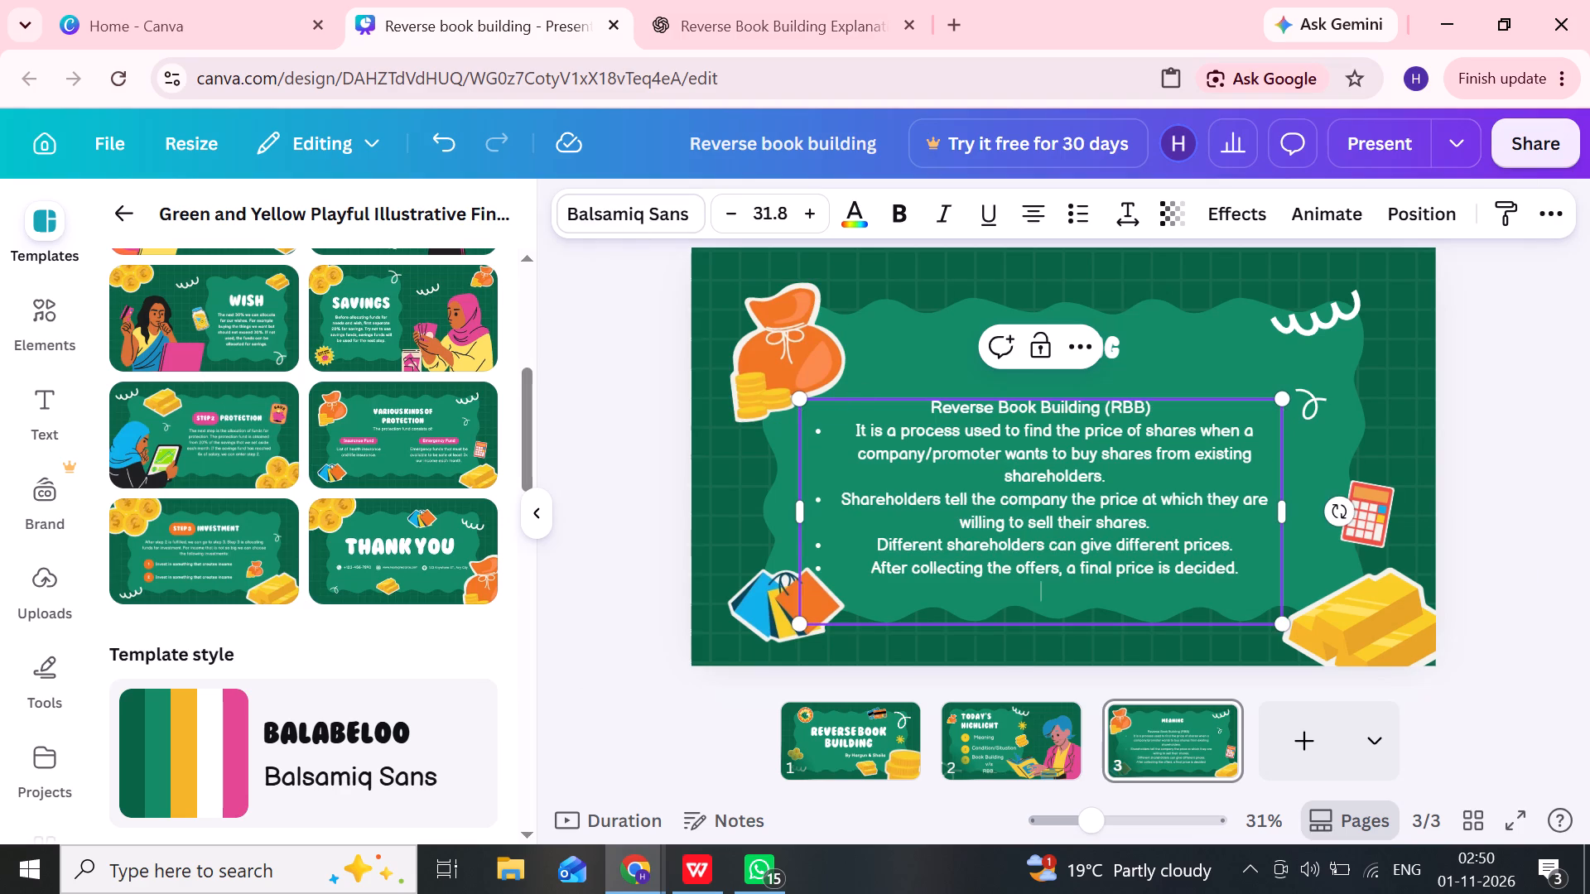
{"action": "left_click", "coordinate": [1492, 509]}
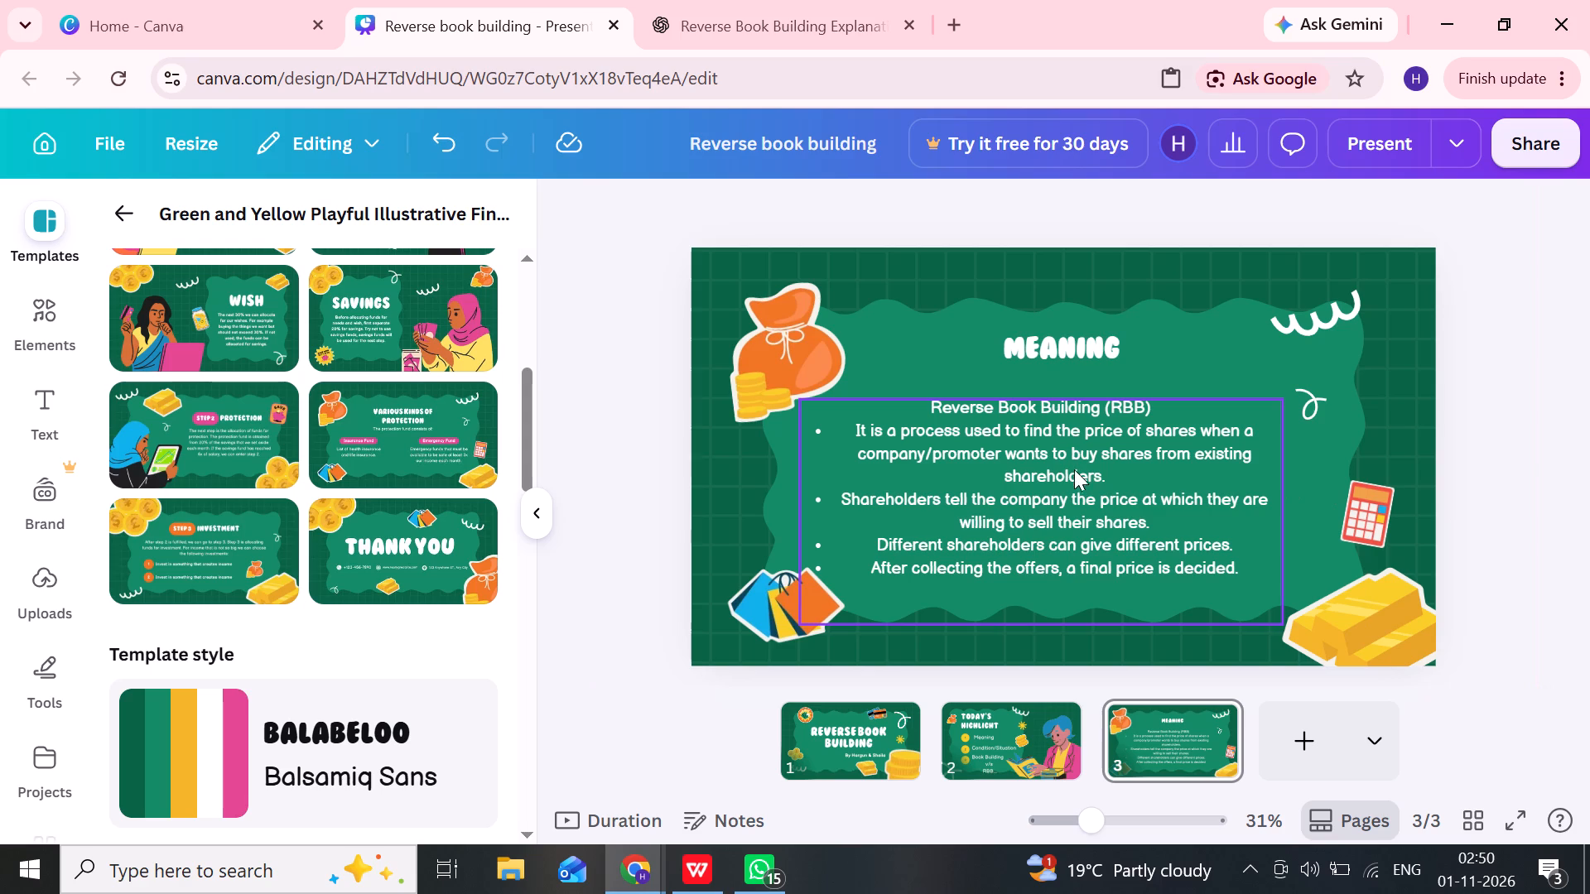
Delete the "Reverse Book Building (RBB)" line so the pasted text starts with "It is a process used to find the price of shares".
{"action": "double_click", "coordinate": [1073, 465]}
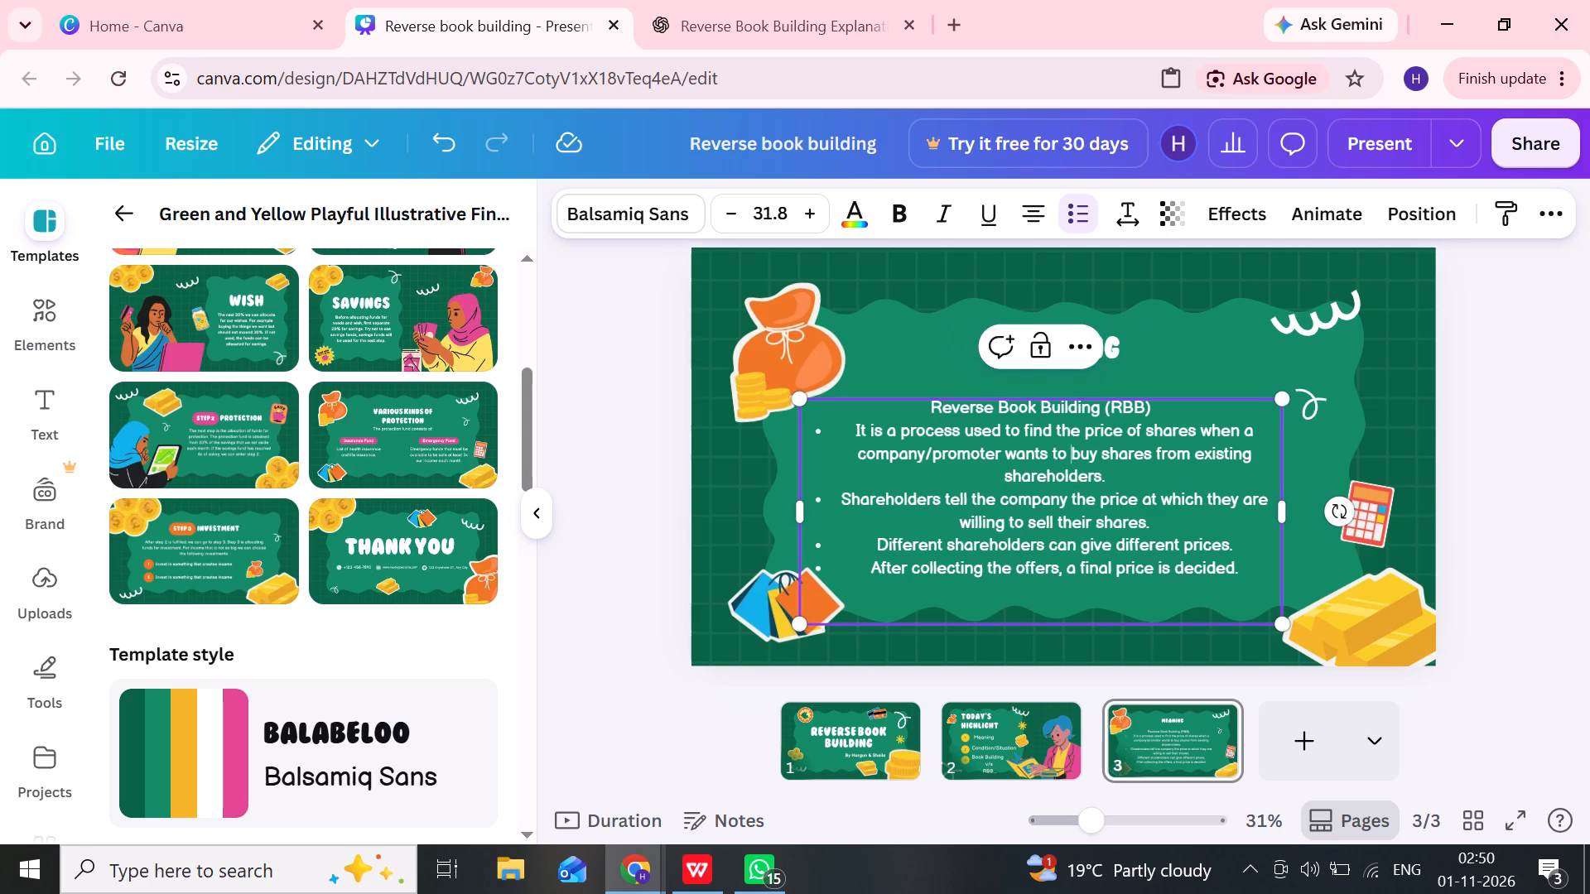
{"action": "left_click", "coordinate": [811, 425]}
{"action": "key", "text": "BackSpace"}
{"action": "key", "text": "BackSpace"}
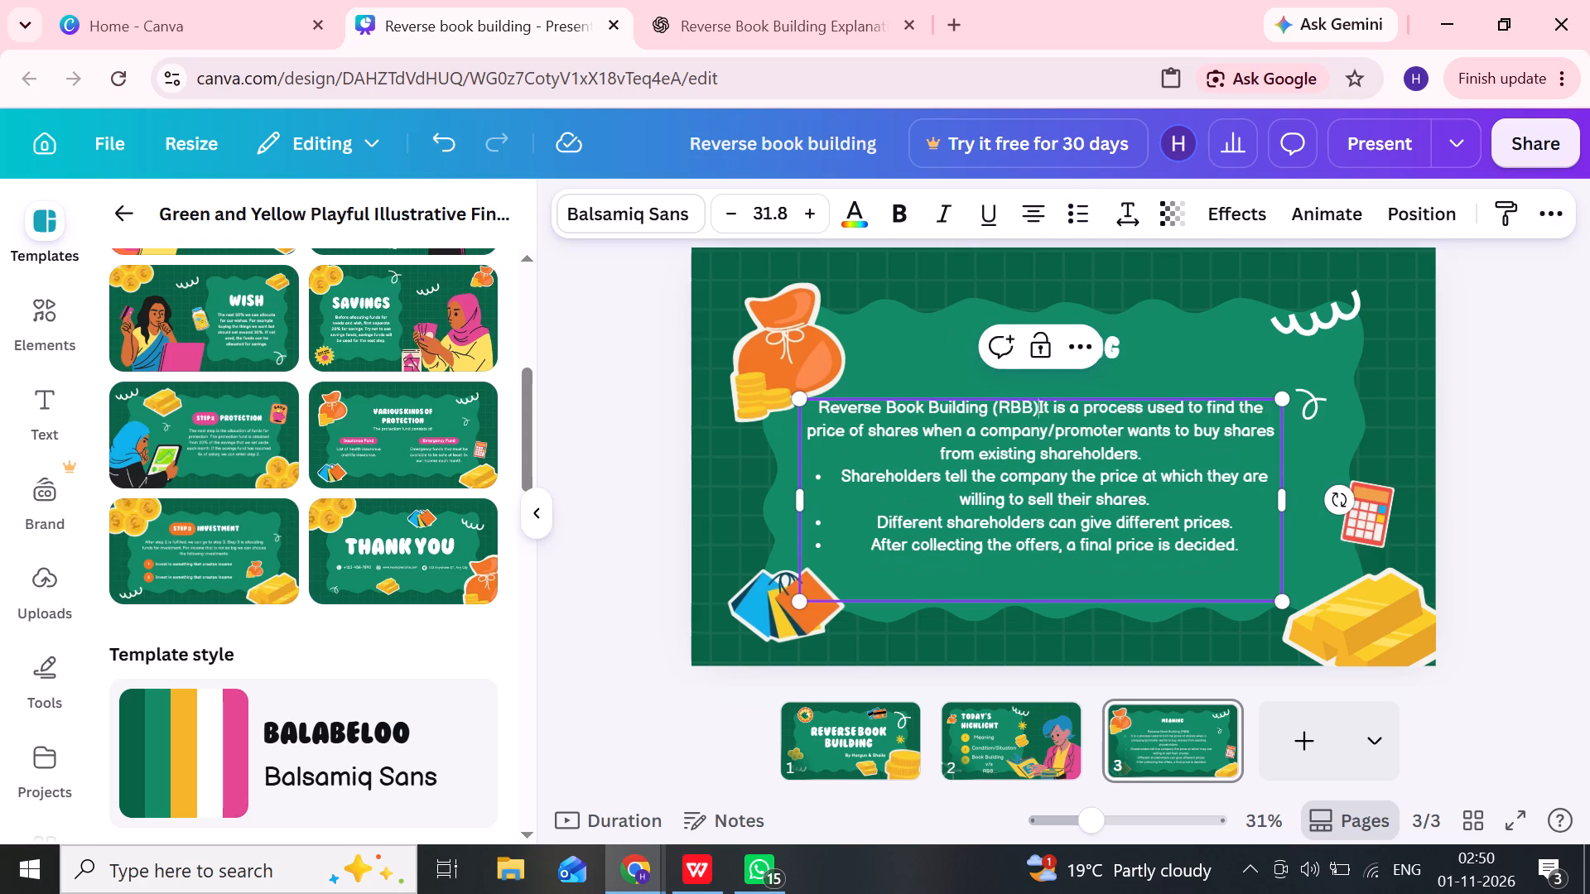
{"action": "key", "text": "BackSpace"}
{"action": "key", "text": "BackSpace"}
{"action": "key", "text": "BackSpace"}
{"action": "key", "text": "BackSpace"}
{"action": "key", "text": "BackSpace"}
{"action": "key", "text": "BackSpace"}
{"action": "key", "text": "BackSpace"}
{"action": "key", "text": "BackSpace"}
{"action": "key", "text": "BackSpace"}
{"action": "key", "text": "BackSpace"}
{"action": "key", "text": "BackSpace"}
{"action": "key", "text": "BackSpace"}
{"action": "key", "text": "BackSpace"}
{"action": "key", "text": "BackSpace"}
{"action": "key", "text": "BackSpace"}
{"action": "key", "text": "BackSpace"}
{"action": "key", "text": "BackSpace"}
{"action": "key", "text": "BackSpace"}
{"action": "key", "text": "BackSpace"}
{"action": "key", "text": "BackSpace"}
{"action": "key", "text": "BackSpace"}
{"action": "key", "text": "BackSpace"}
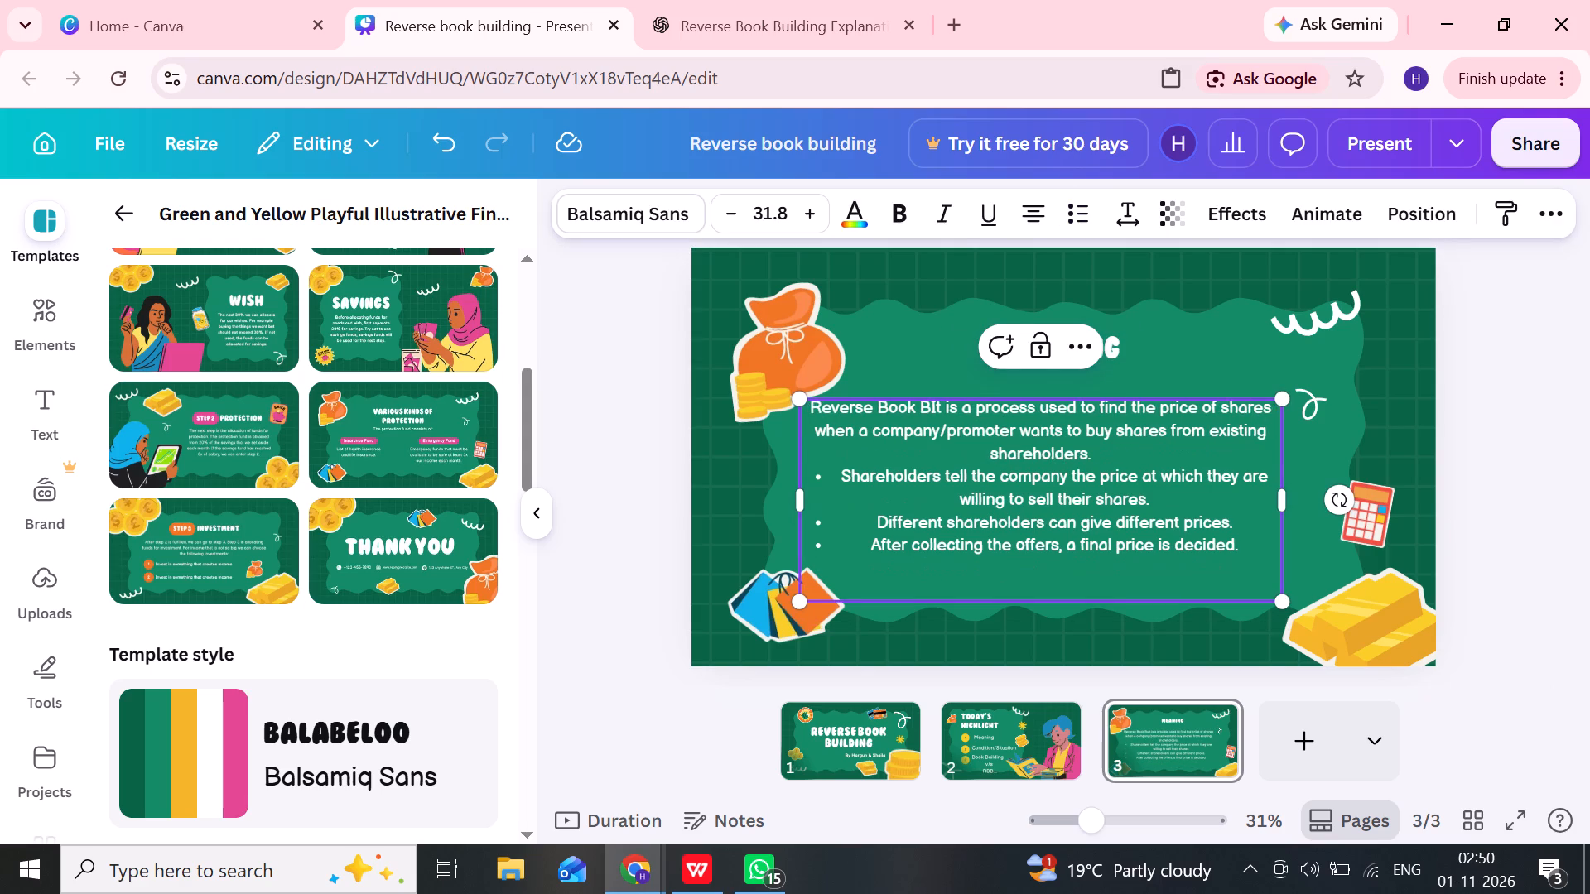
{"action": "key", "text": "BackSpace"}
{"action": "key", "text": "BackSpace"}
{"action": "key", "text": "BackSpace"}
{"action": "key", "text": "BackSpace"}
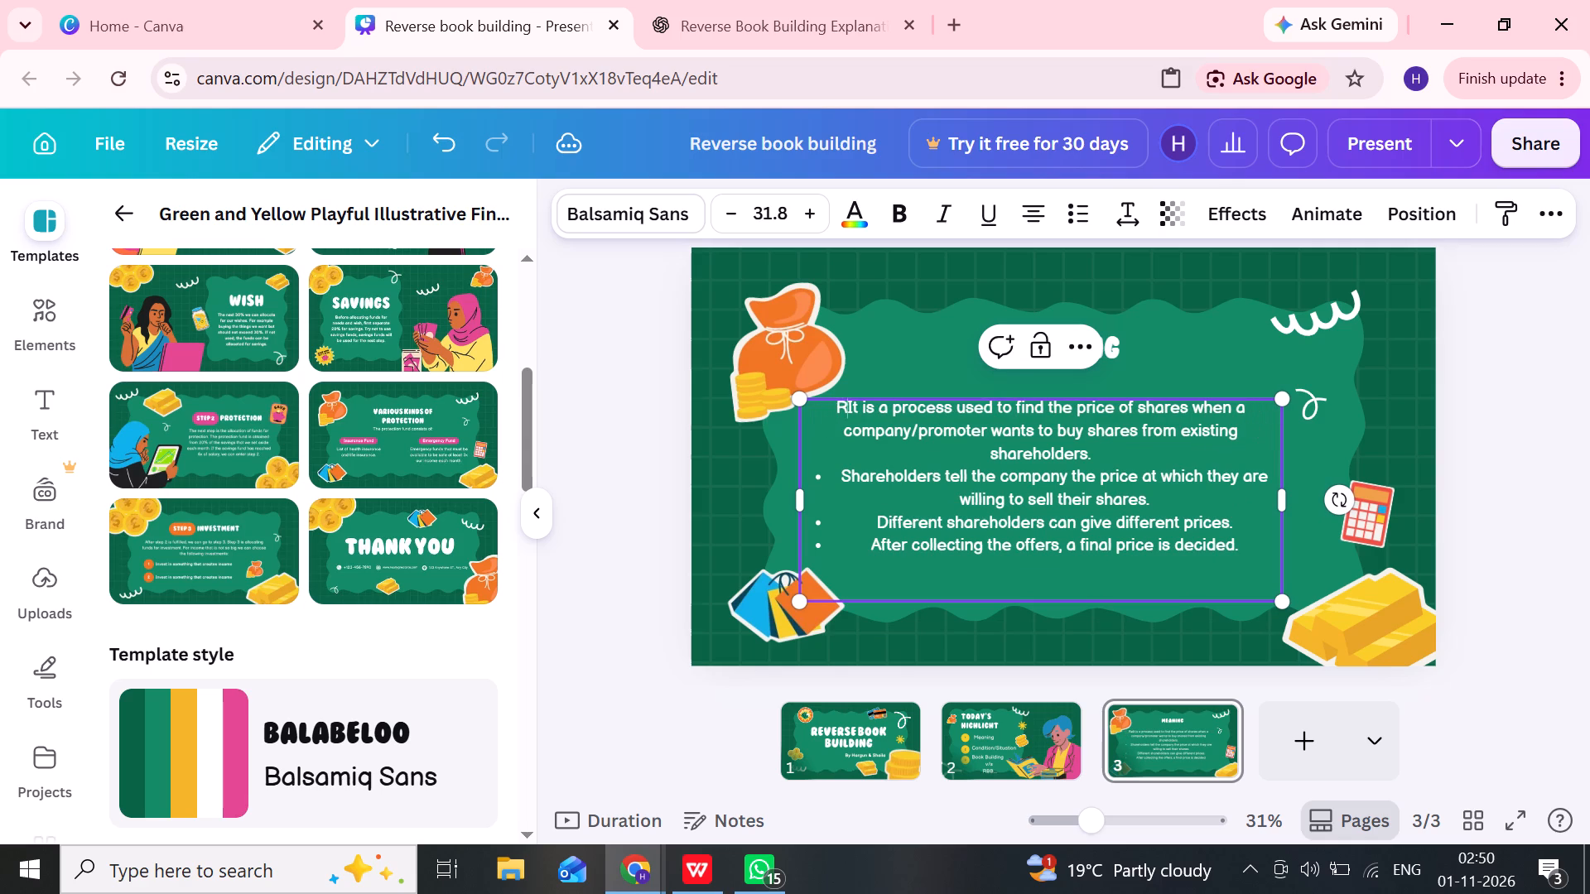
{"action": "key", "text": "BackSpace"}
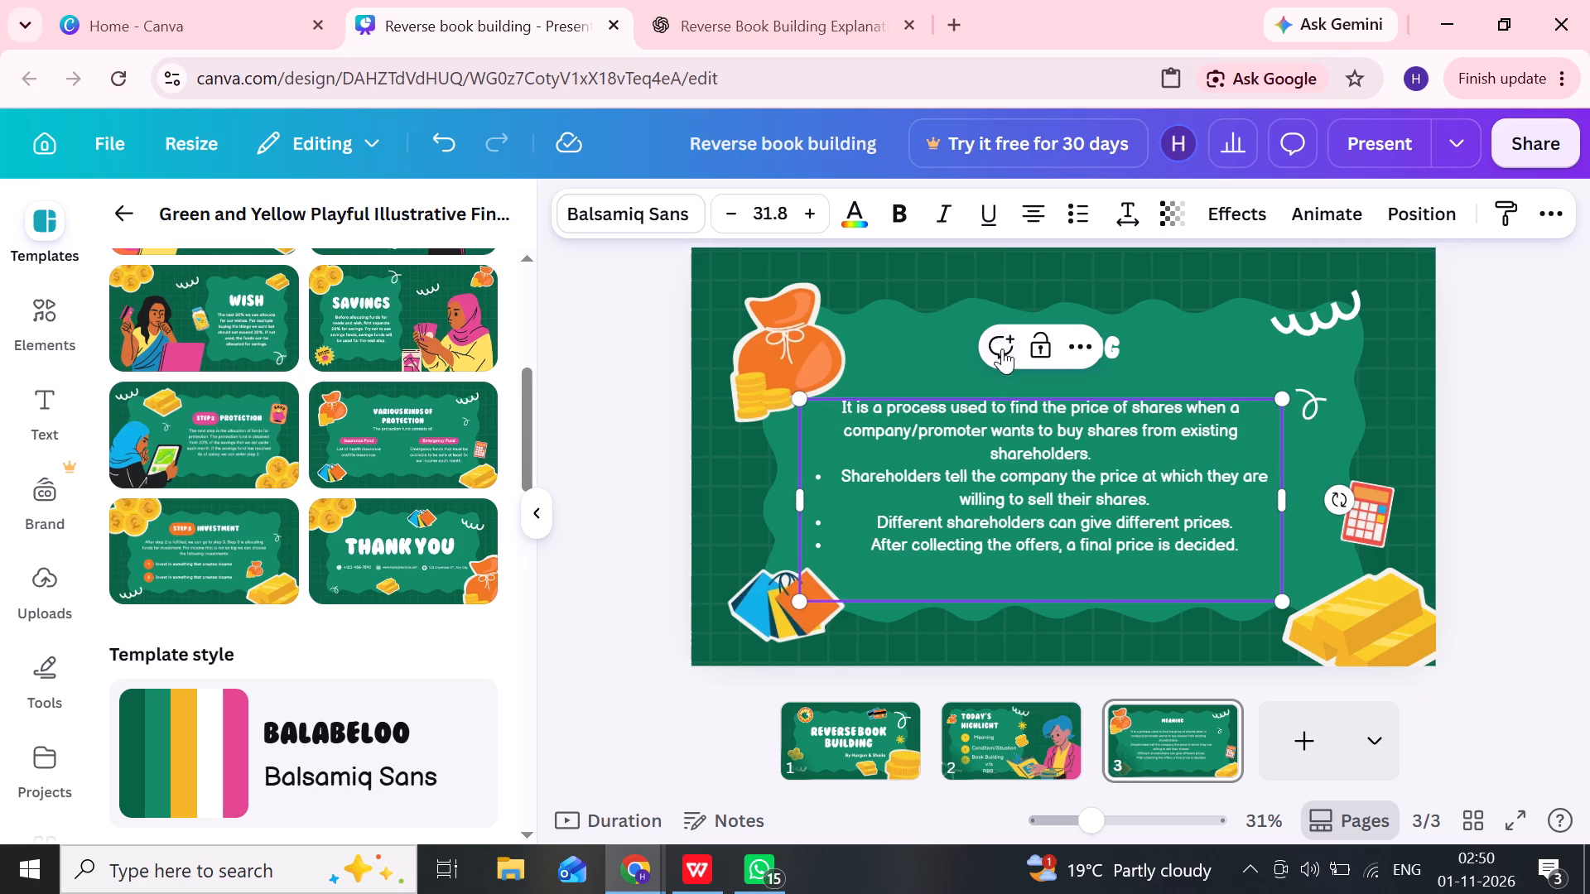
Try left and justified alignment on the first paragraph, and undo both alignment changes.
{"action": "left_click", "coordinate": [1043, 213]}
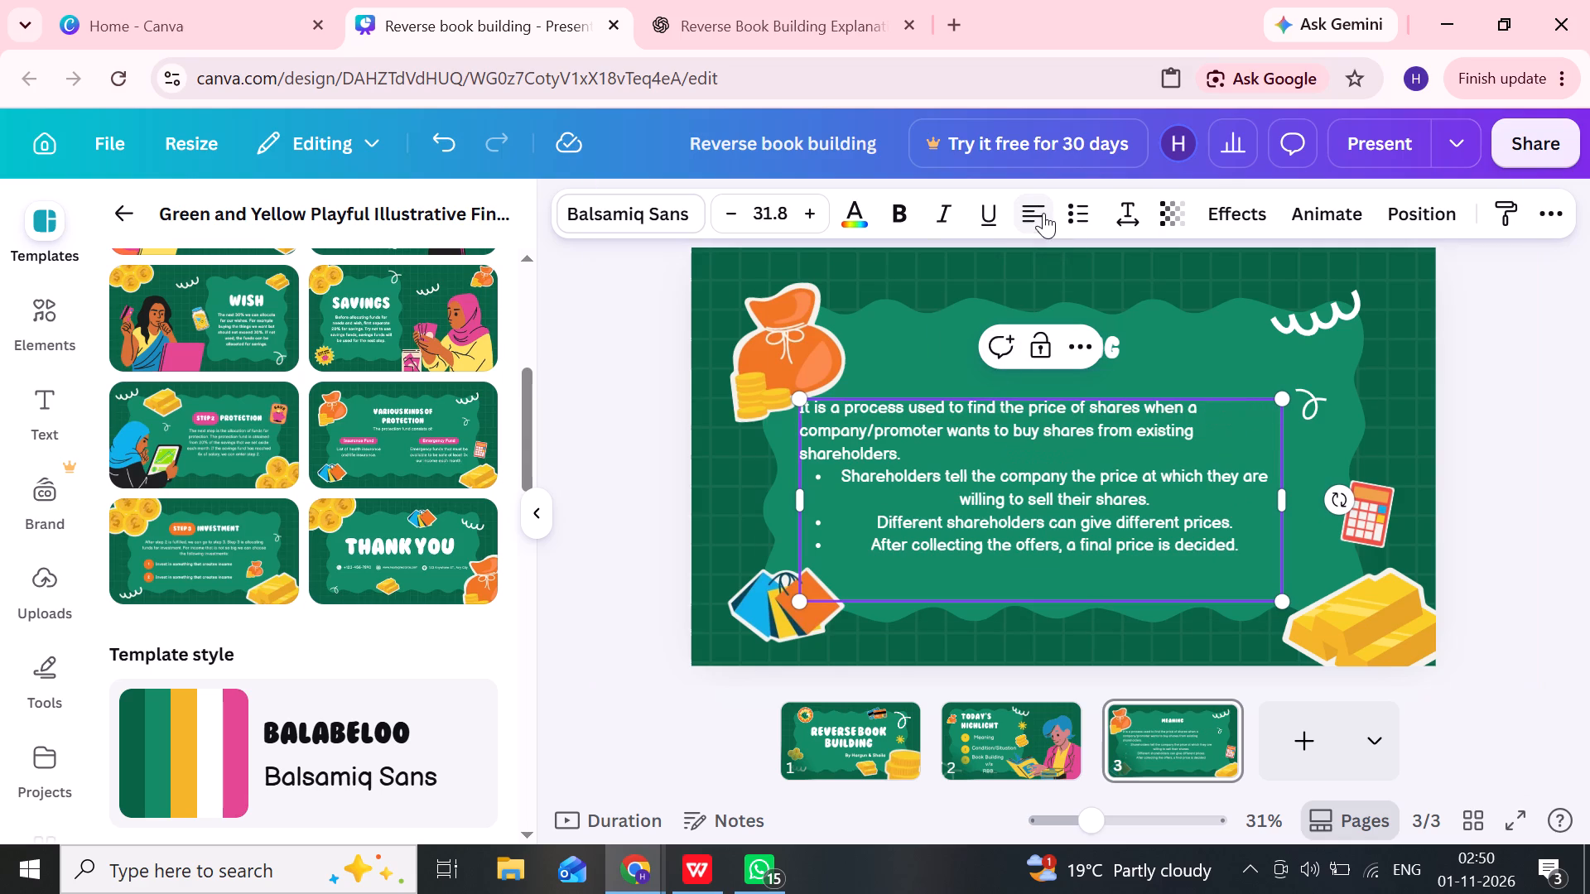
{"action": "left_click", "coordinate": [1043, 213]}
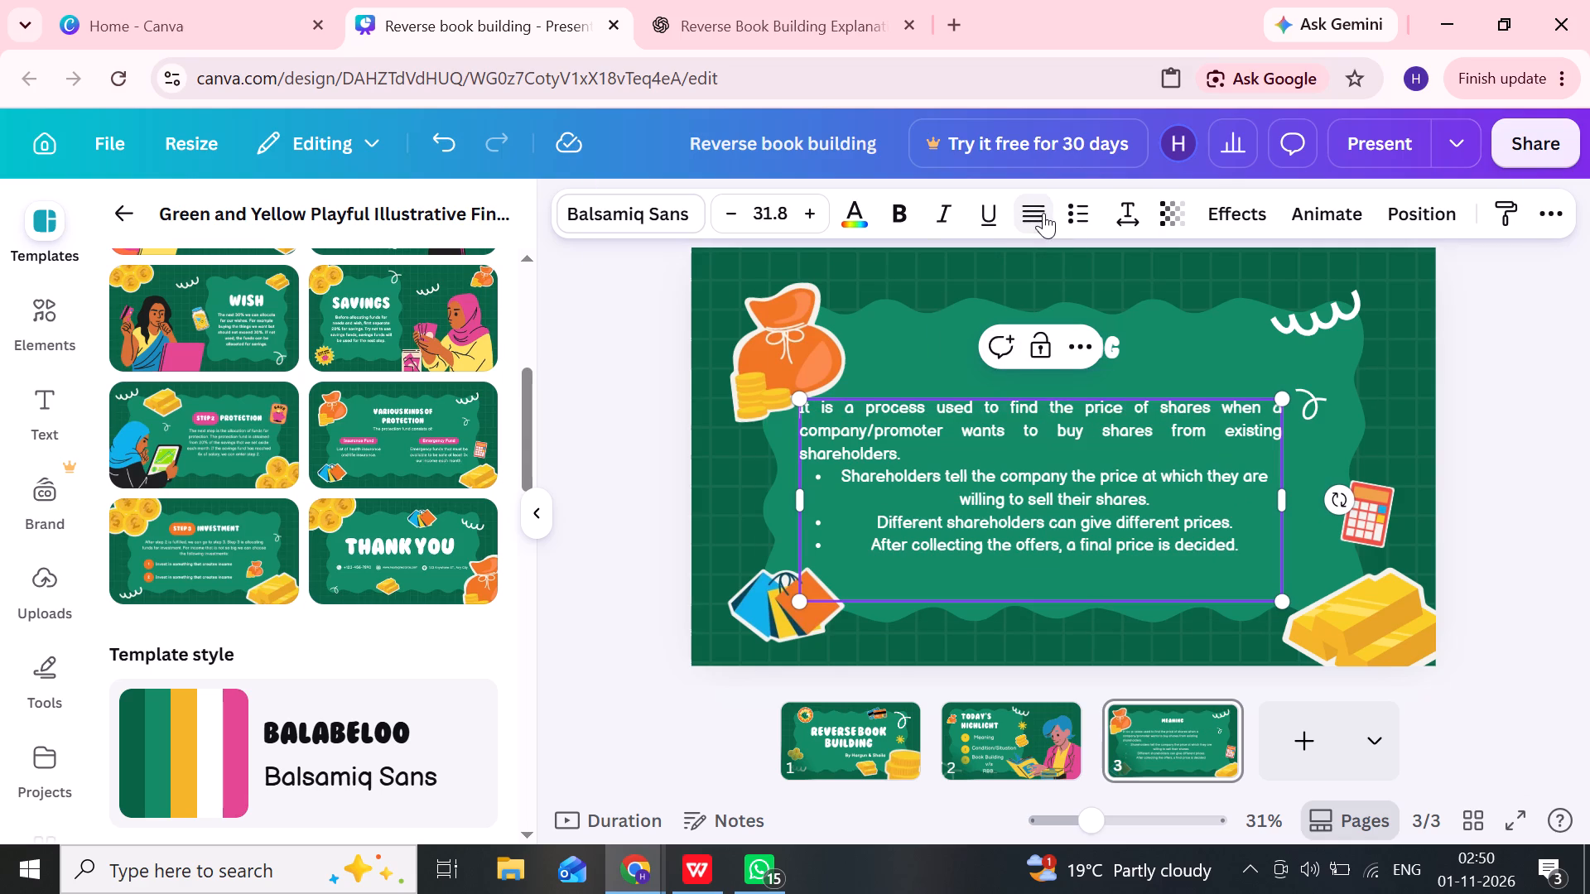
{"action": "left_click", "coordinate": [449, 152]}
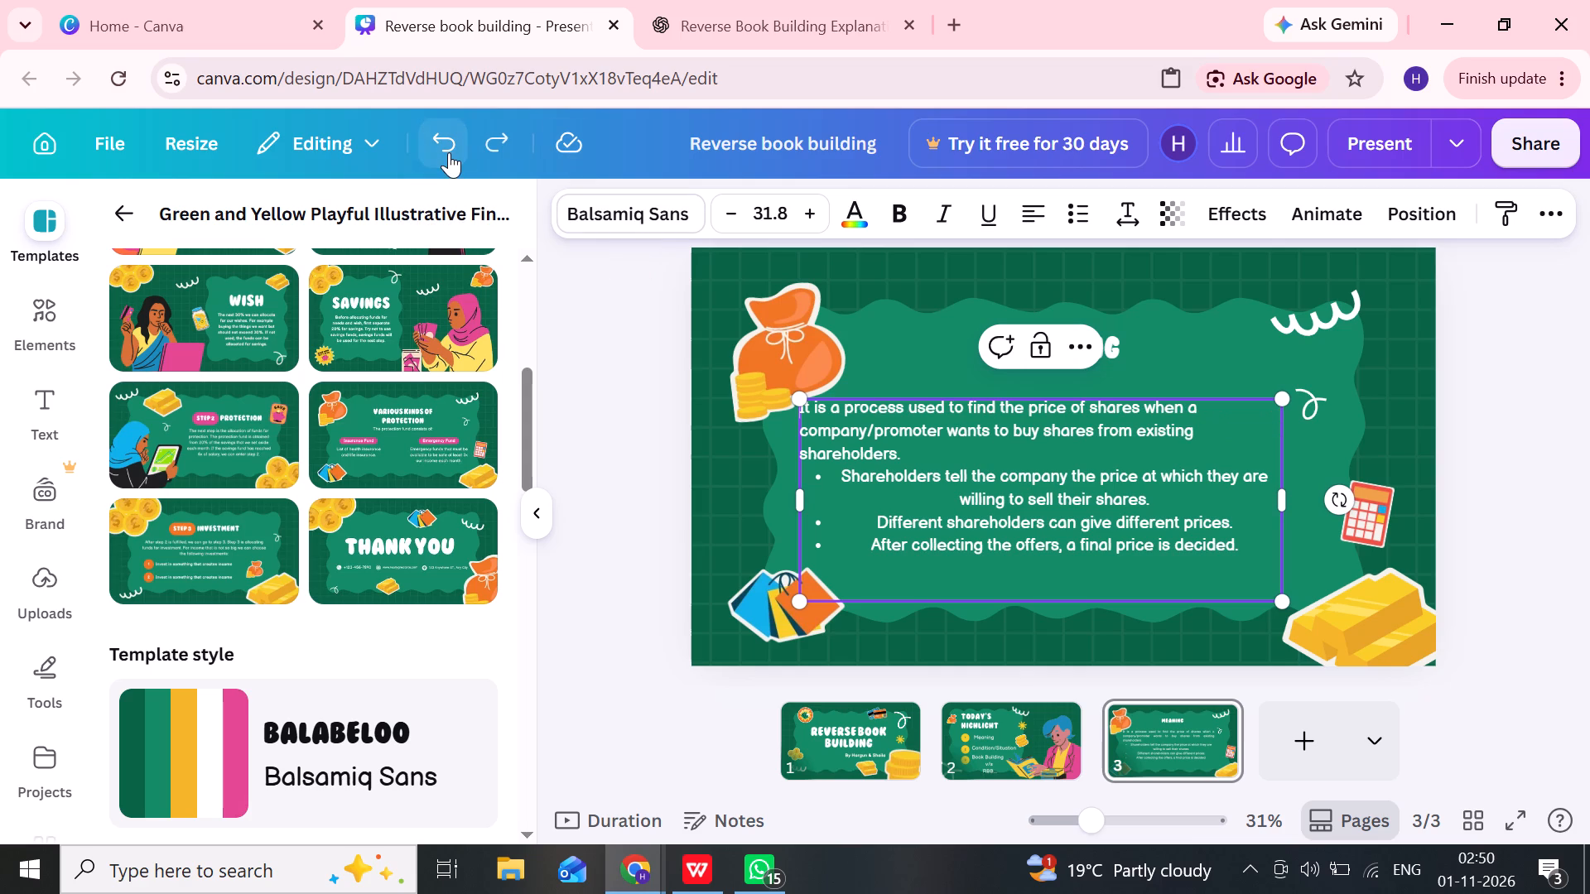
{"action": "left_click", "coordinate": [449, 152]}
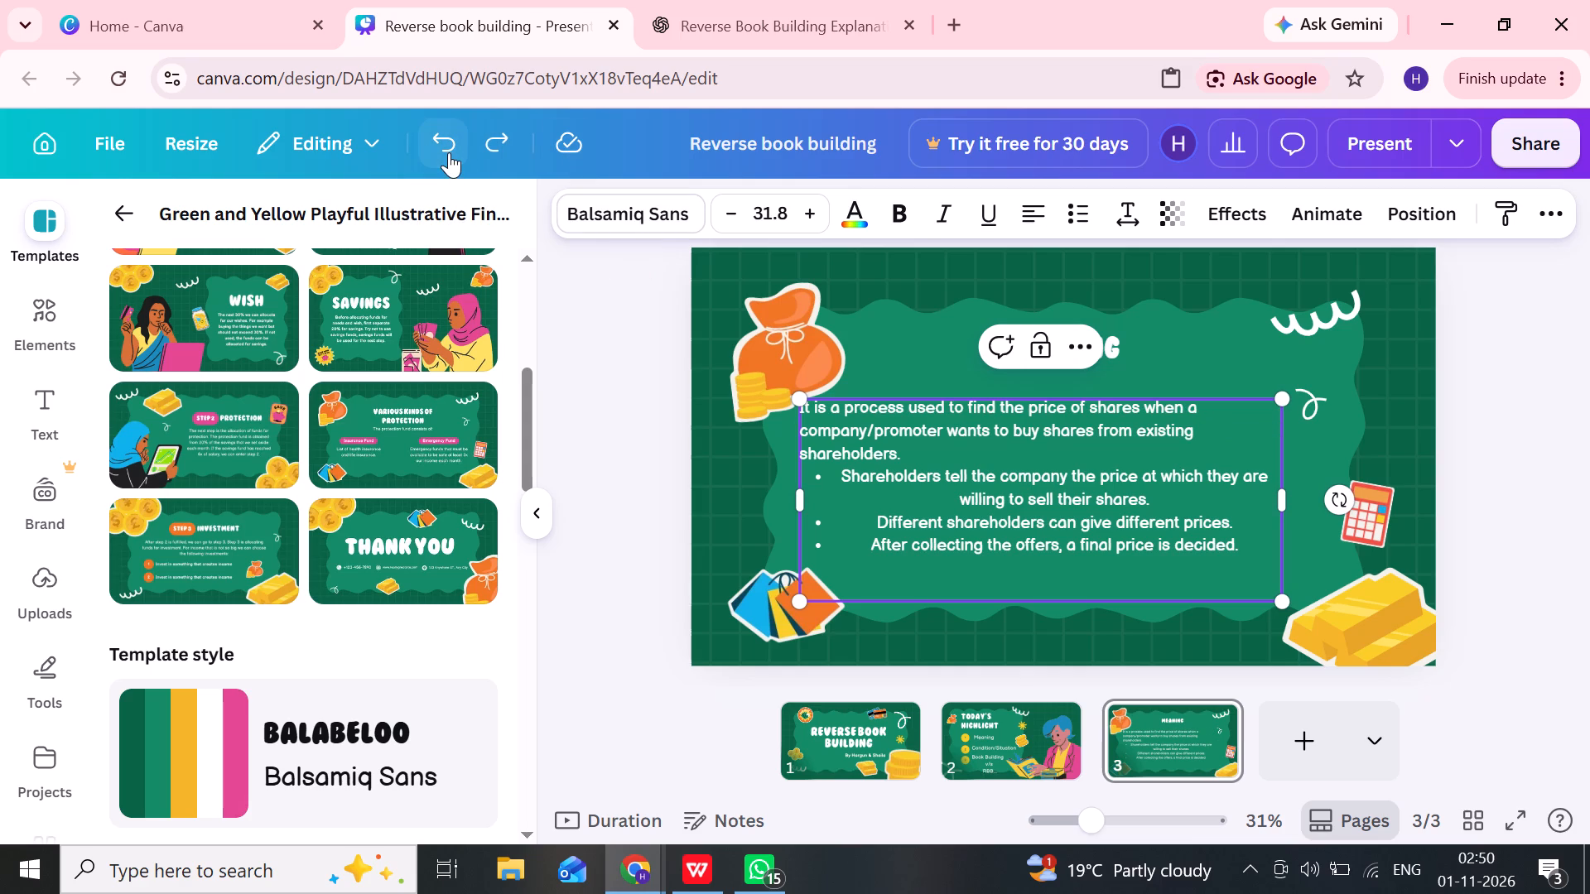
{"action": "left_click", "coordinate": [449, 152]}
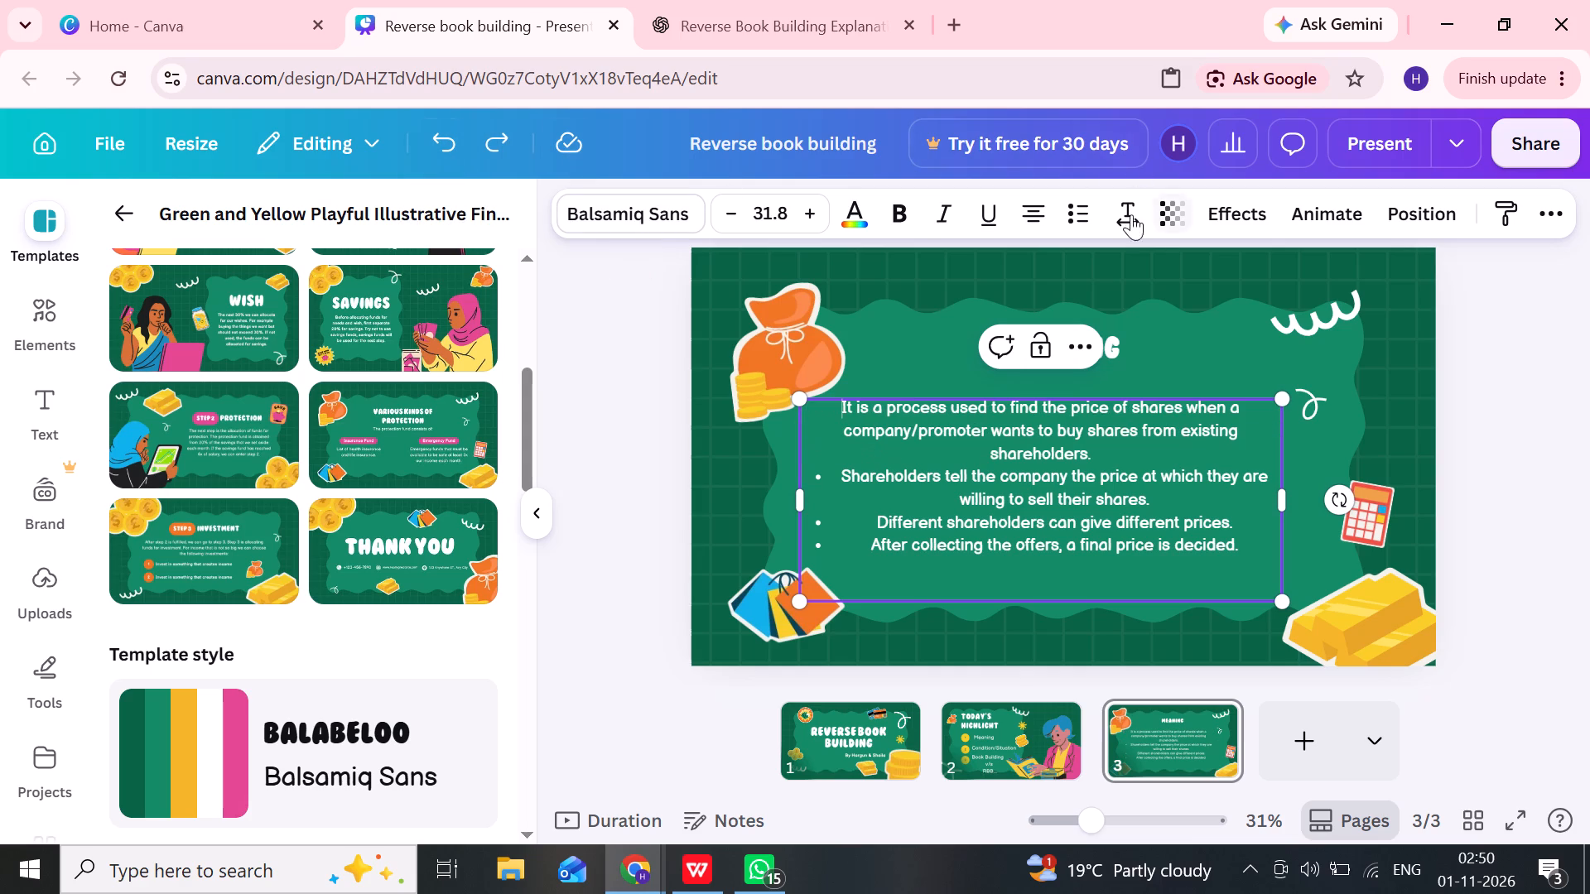
Format the "It is a process used to find the price of shares" paragraph as a left-aligned bullet.
{"action": "left_click", "coordinate": [1078, 196]}
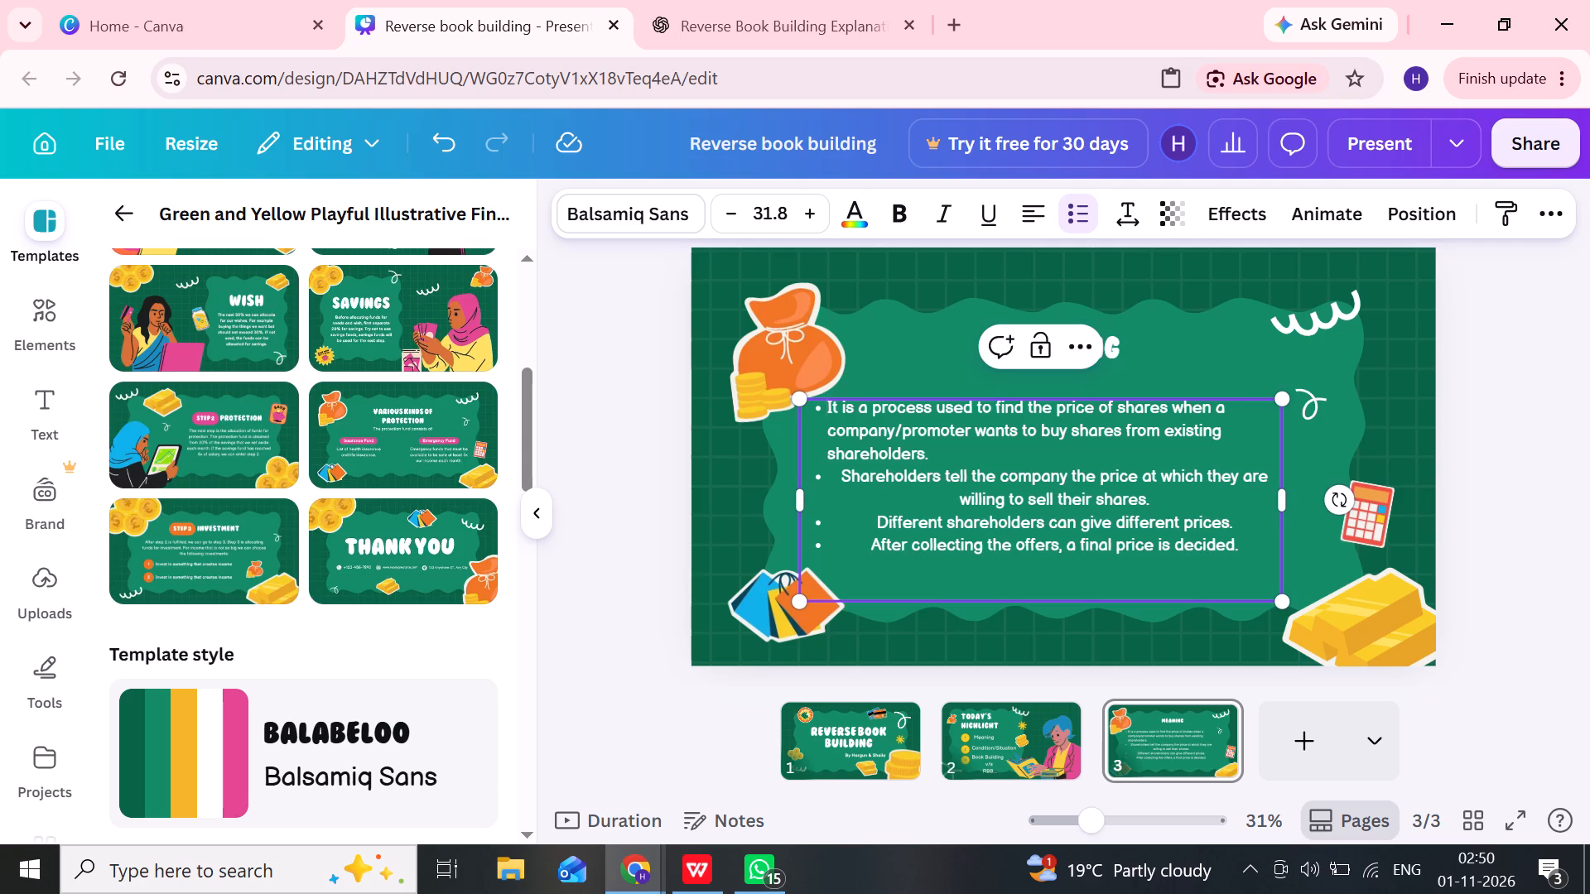
Widen the meaning text box to about 1,320 by extending its right edge.
{"action": "left_click_drag", "start_coordinate": [1289, 495], "coordinate": [1316, 494]}
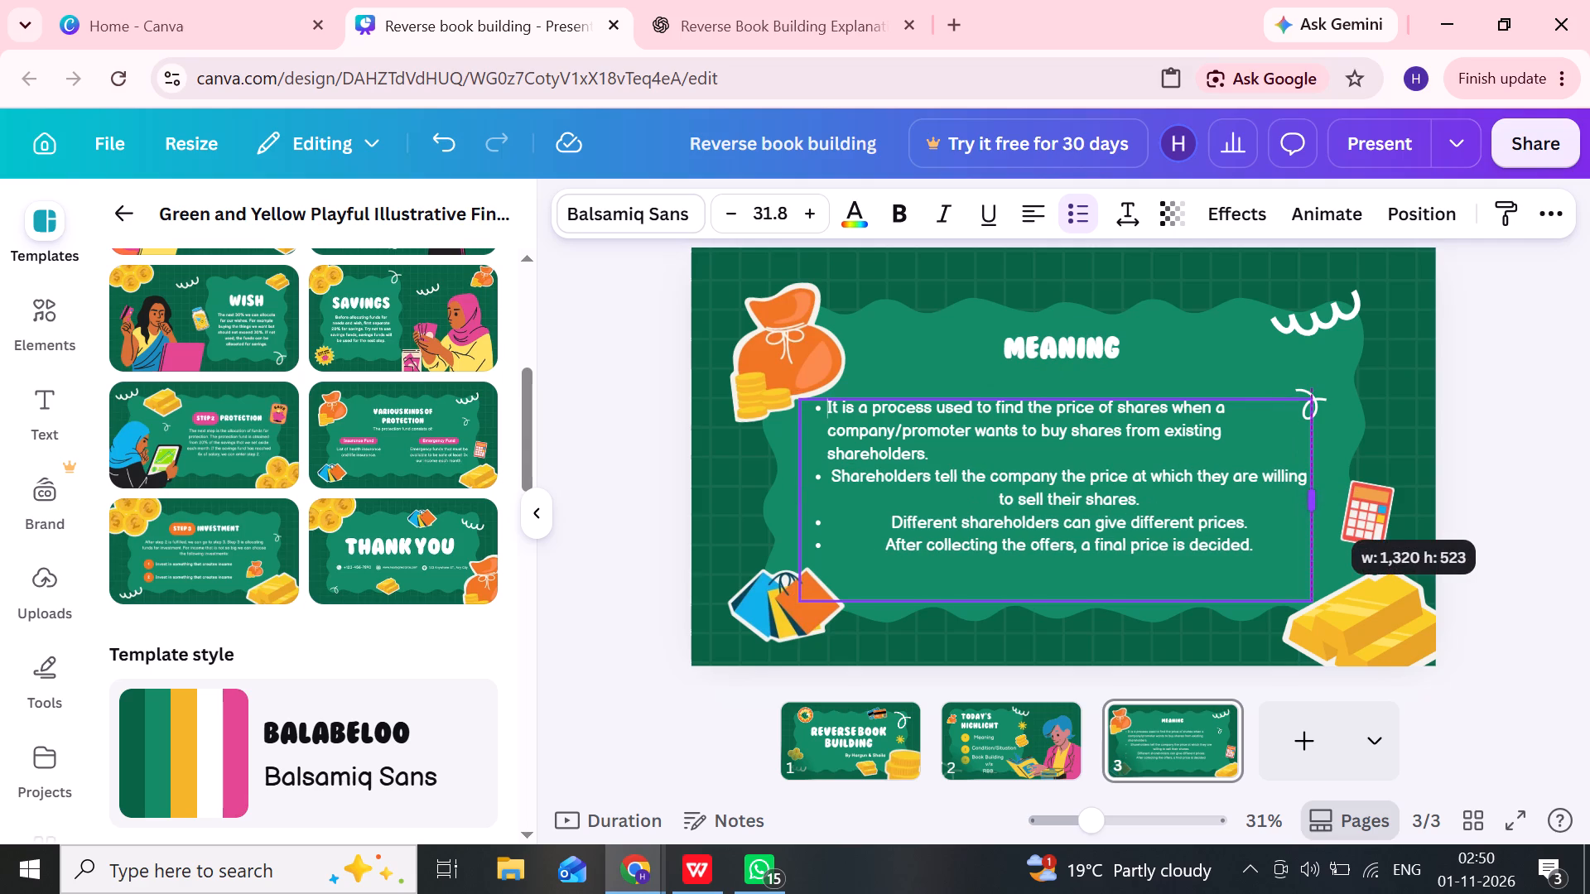
{"action": "left_click_drag", "start_coordinate": [1316, 494], "coordinate": [1337, 491]}
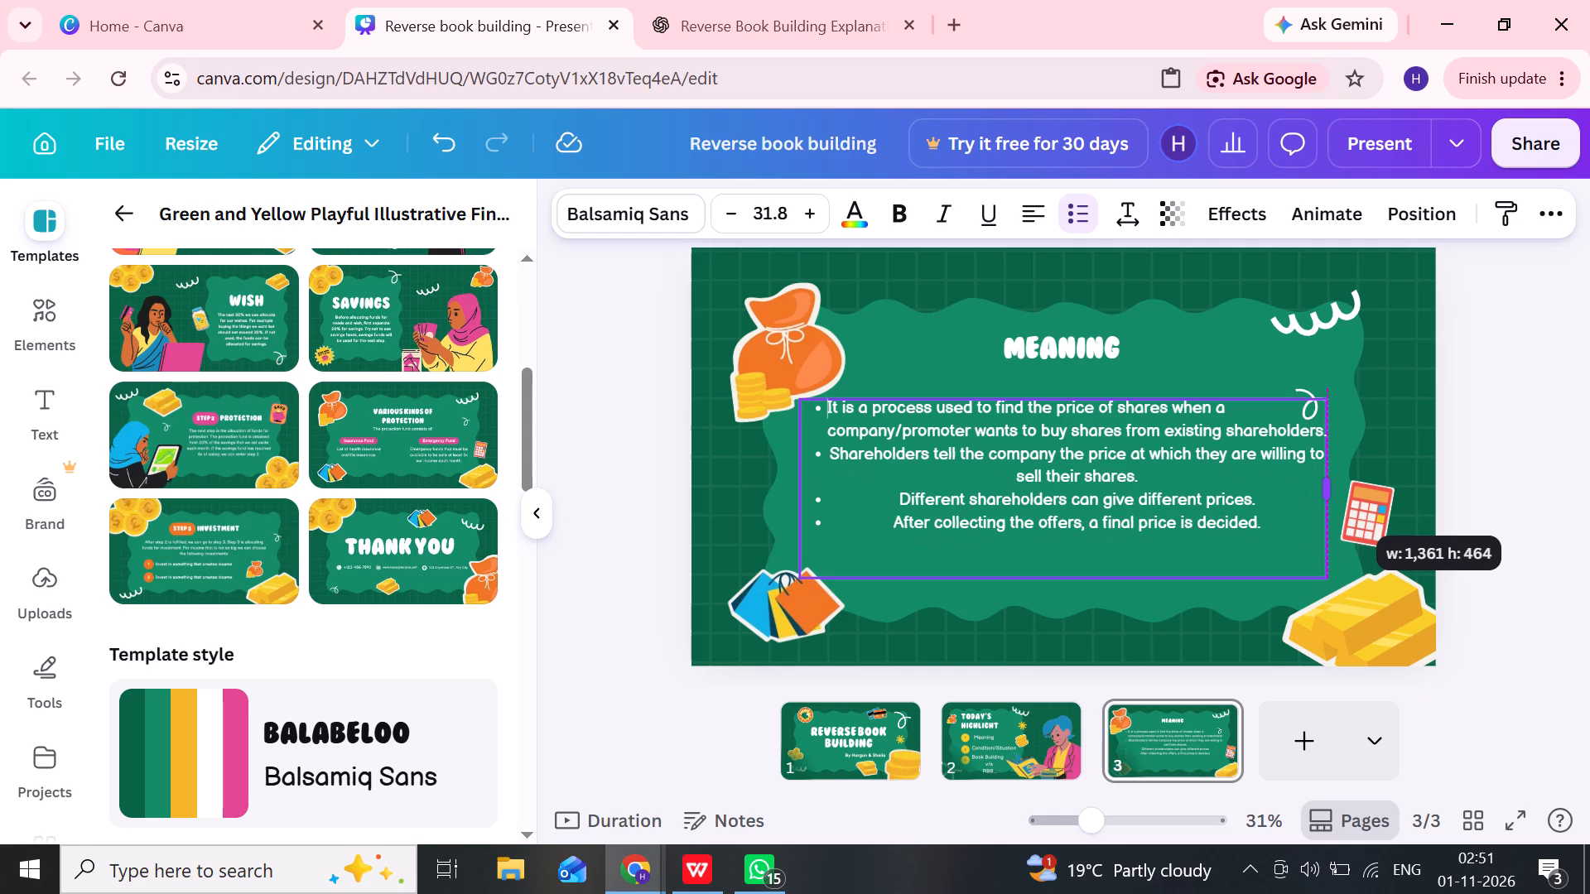
{"action": "left_click_drag", "start_coordinate": [1337, 491], "coordinate": [1303, 501]}
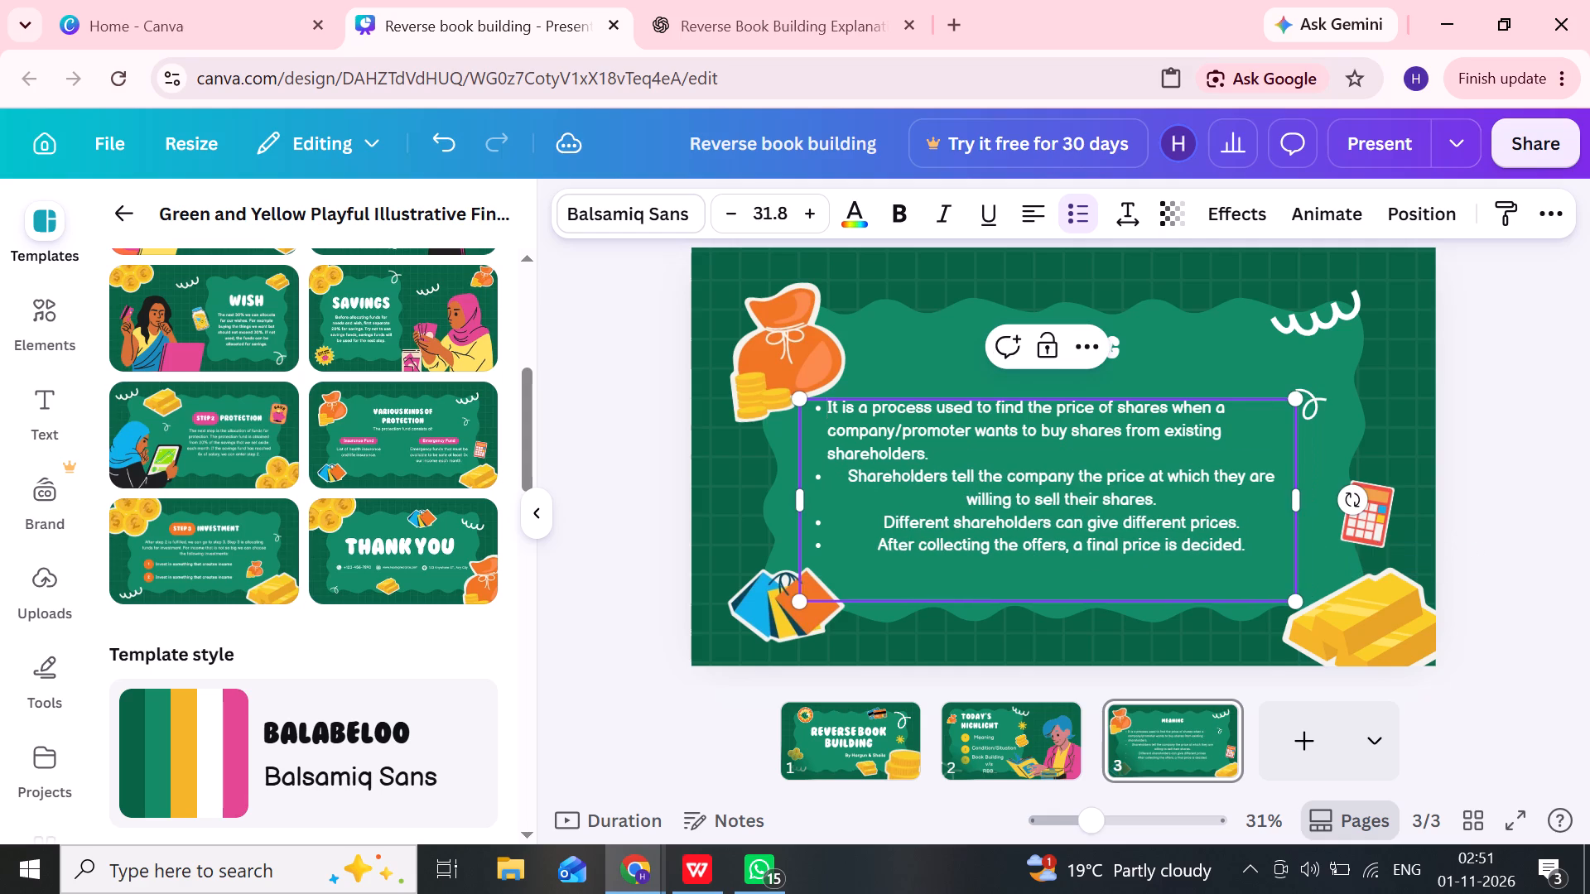
{"action": "left_click", "coordinate": [1267, 466]}
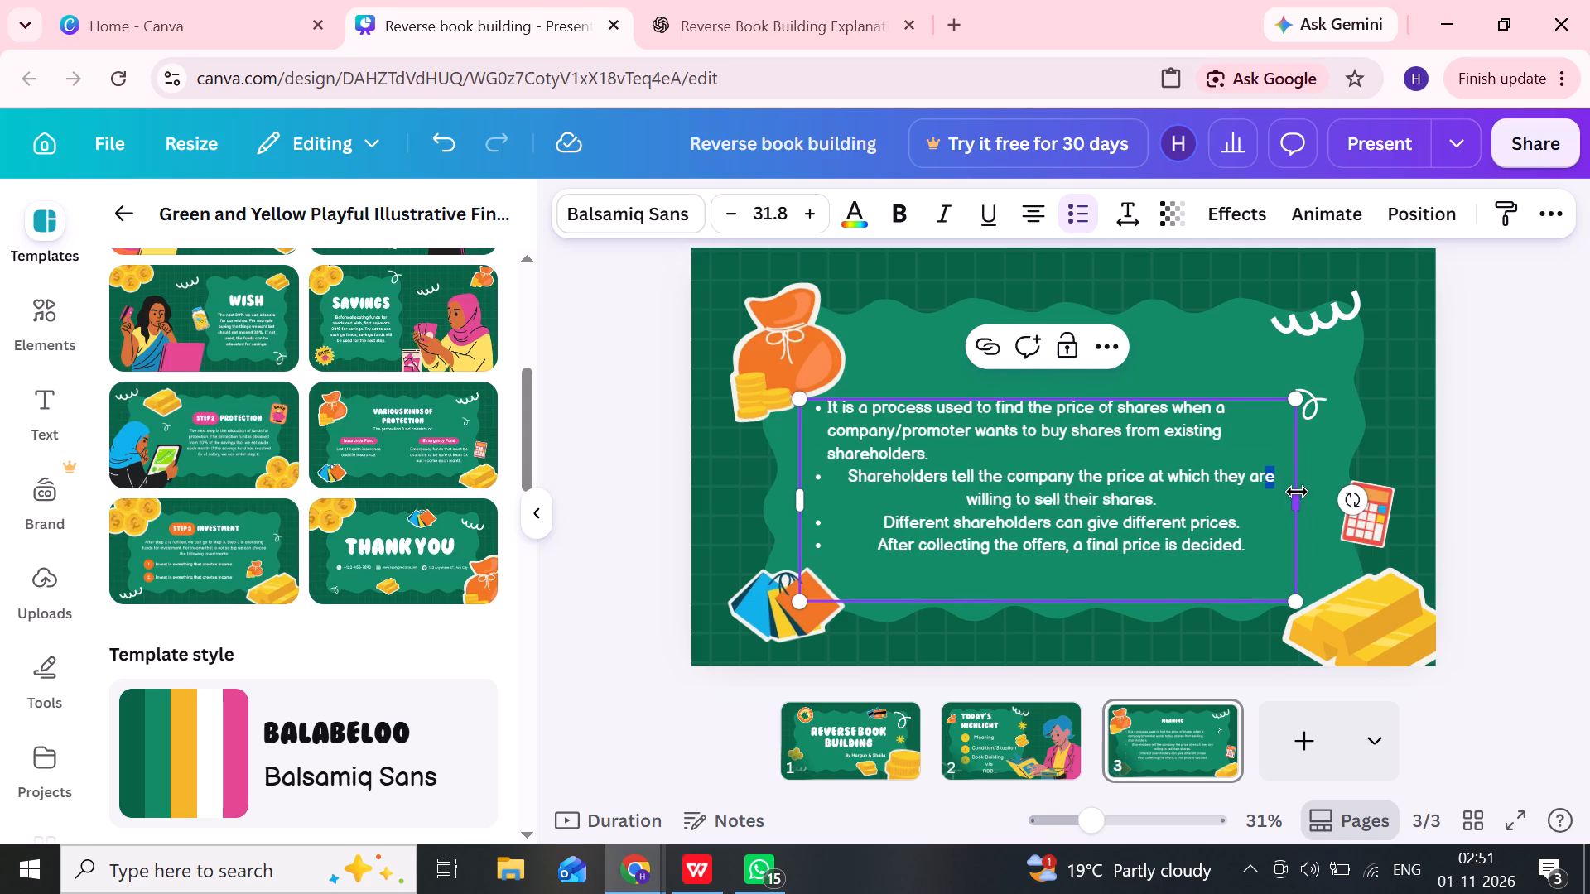
{"action": "left_click_drag", "start_coordinate": [1297, 497], "coordinate": [1351, 505]}
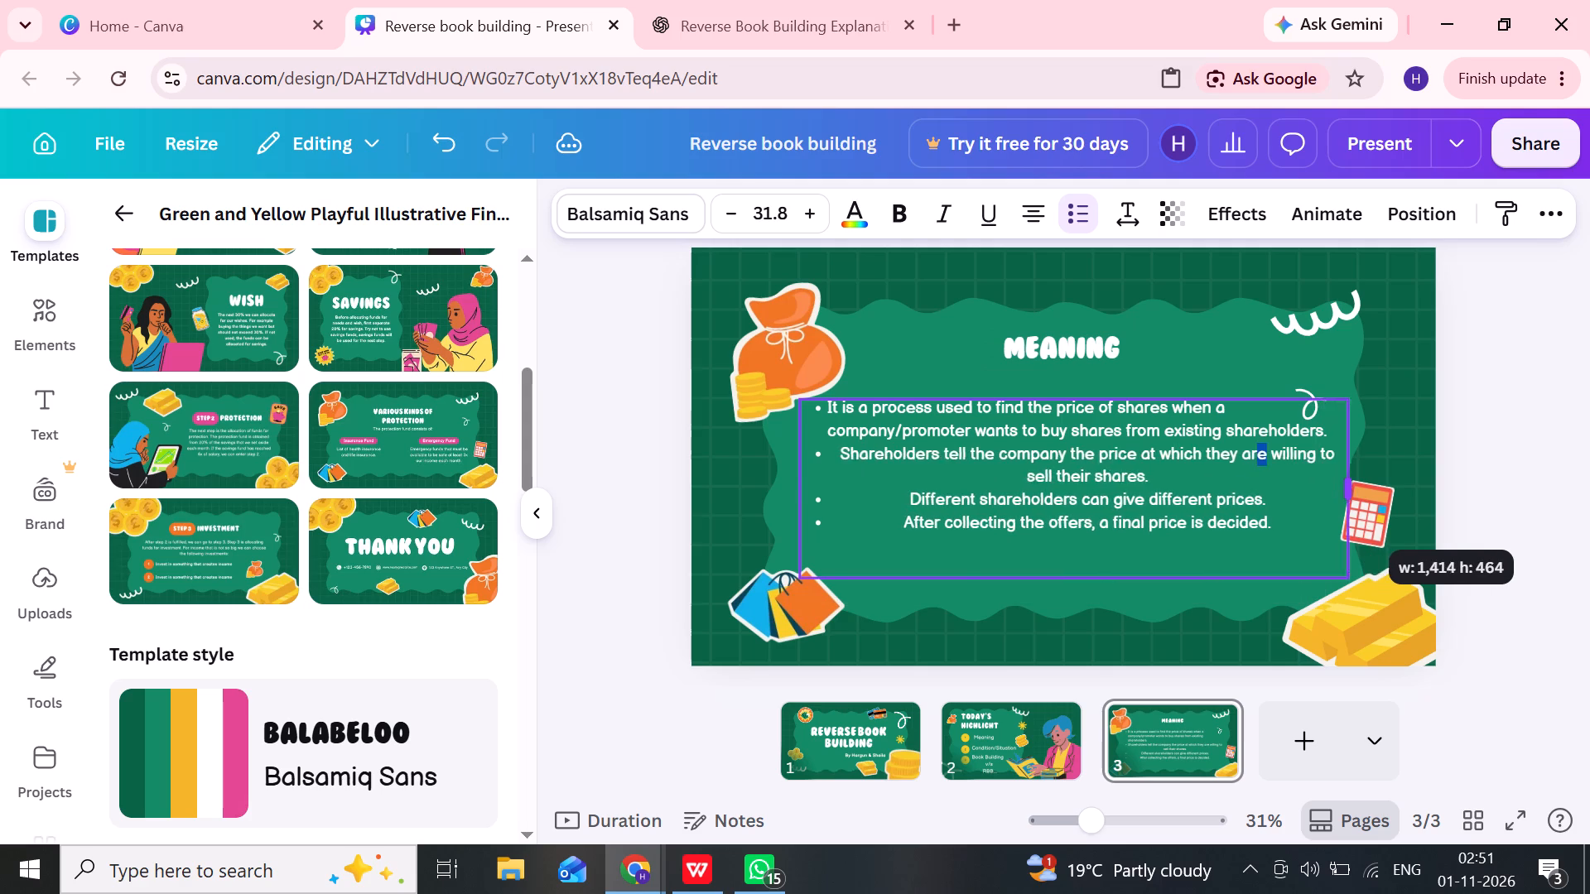
{"action": "left_click_drag", "start_coordinate": [1351, 505], "coordinate": [1589, 542]}
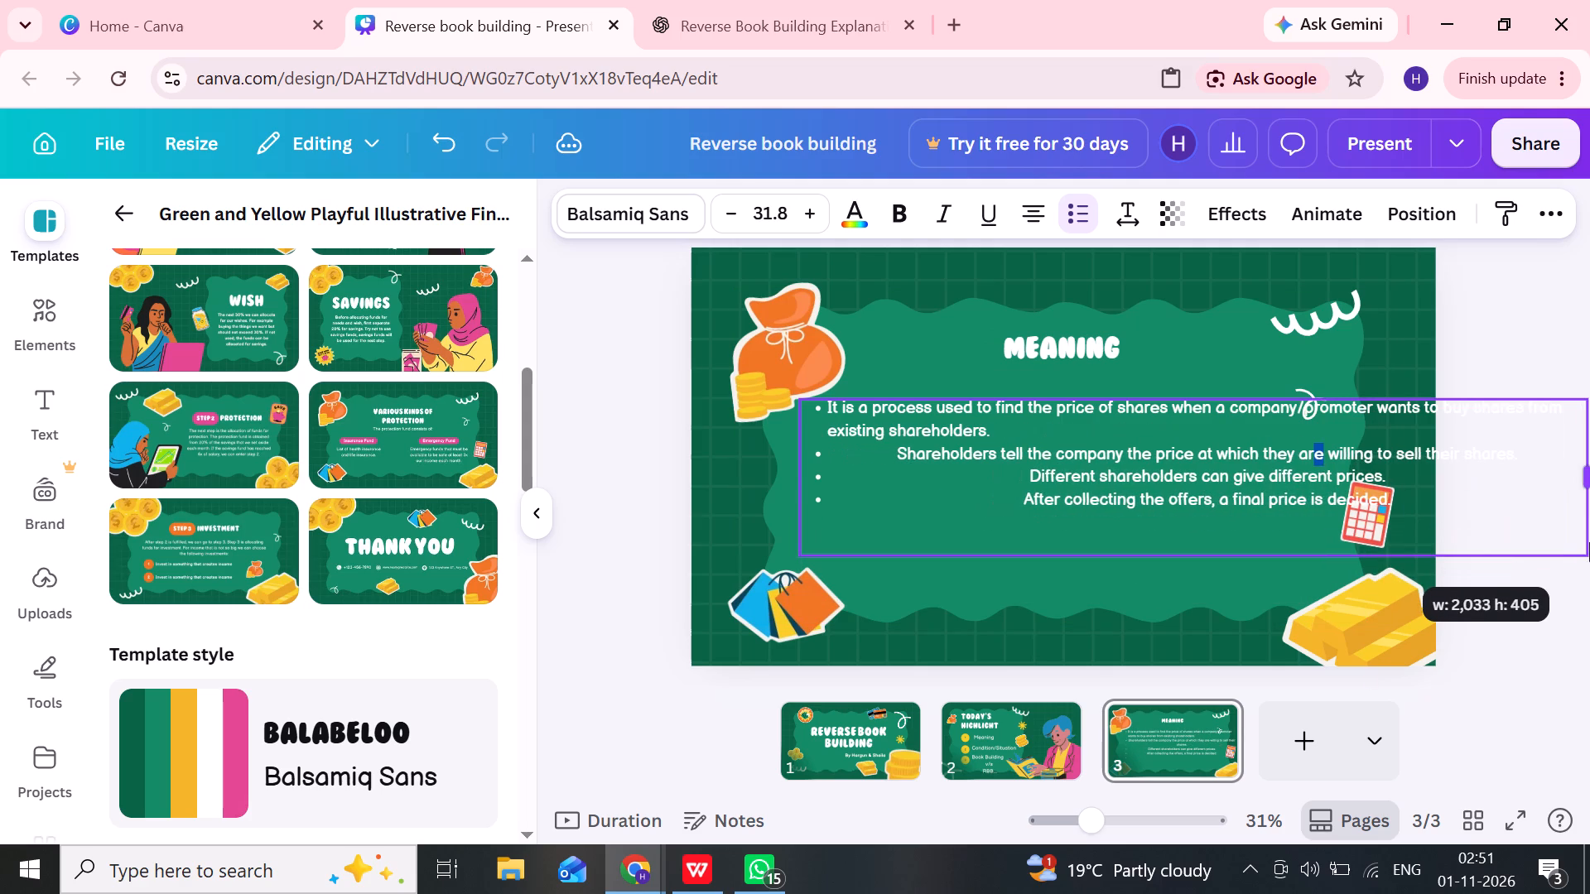
{"action": "left_click_drag", "start_coordinate": [1589, 542], "coordinate": [1358, 550]}
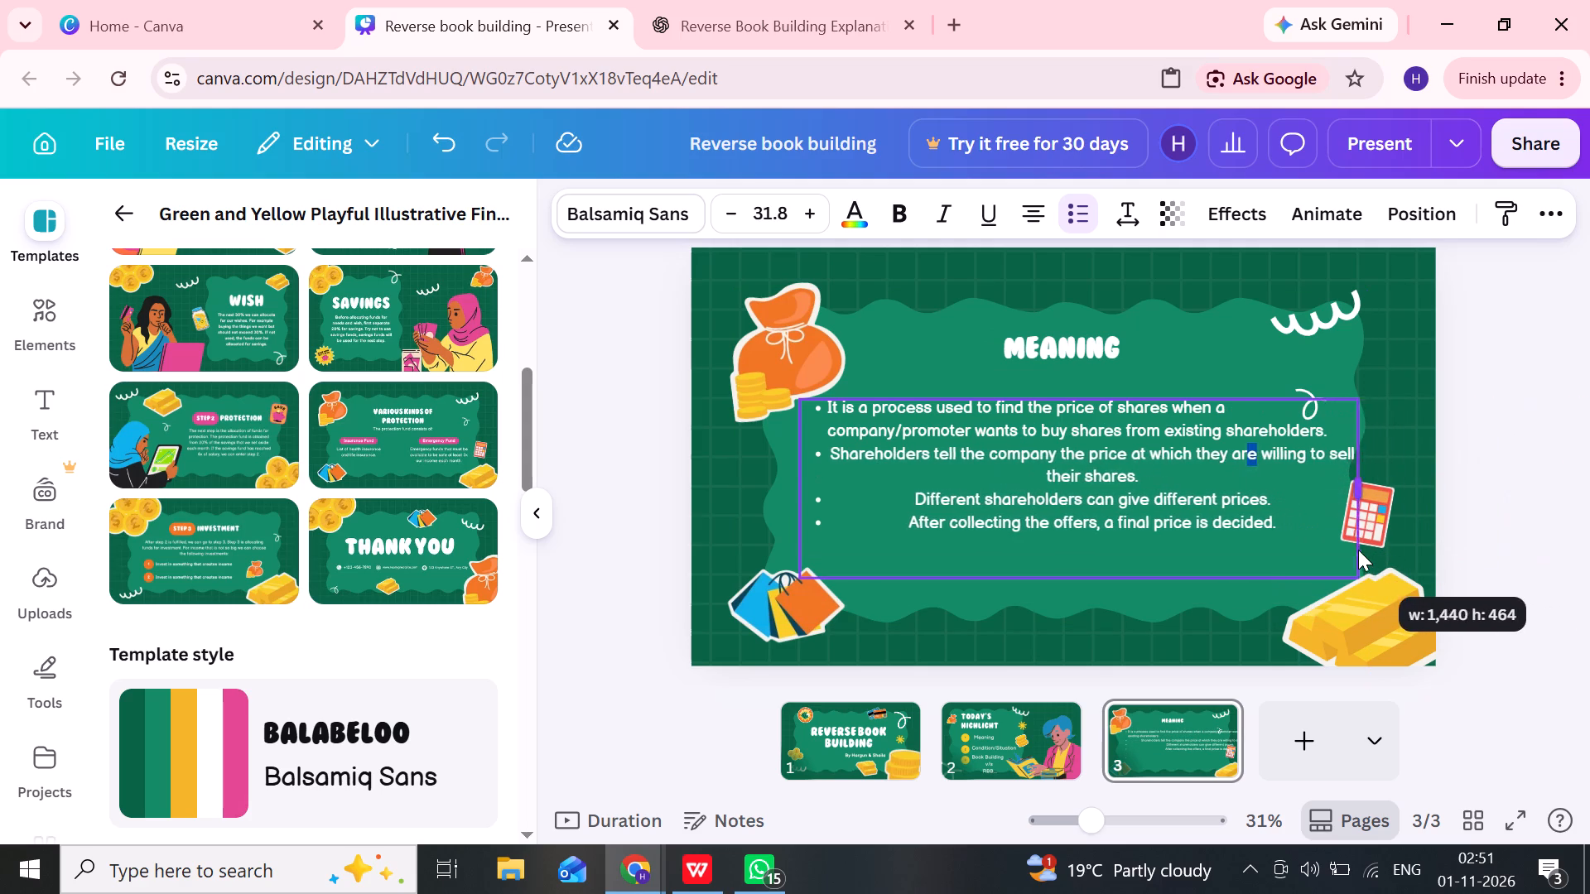
{"action": "left_click_drag", "start_coordinate": [1358, 550], "coordinate": [1308, 541]}
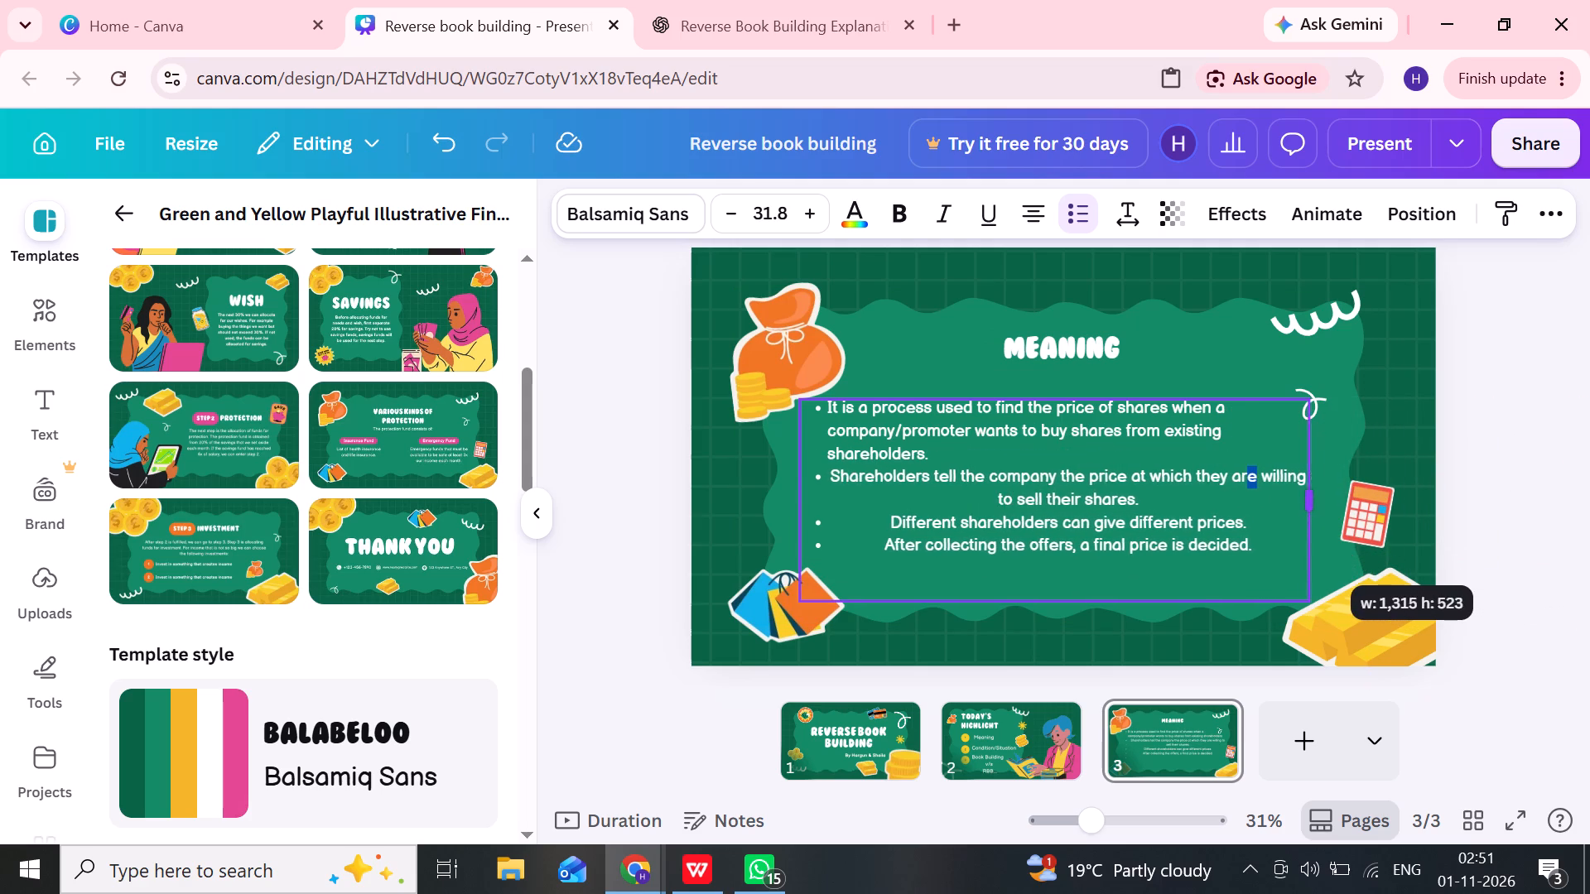
{"action": "left_click_drag", "start_coordinate": [1308, 541], "coordinate": [1240, 525]}
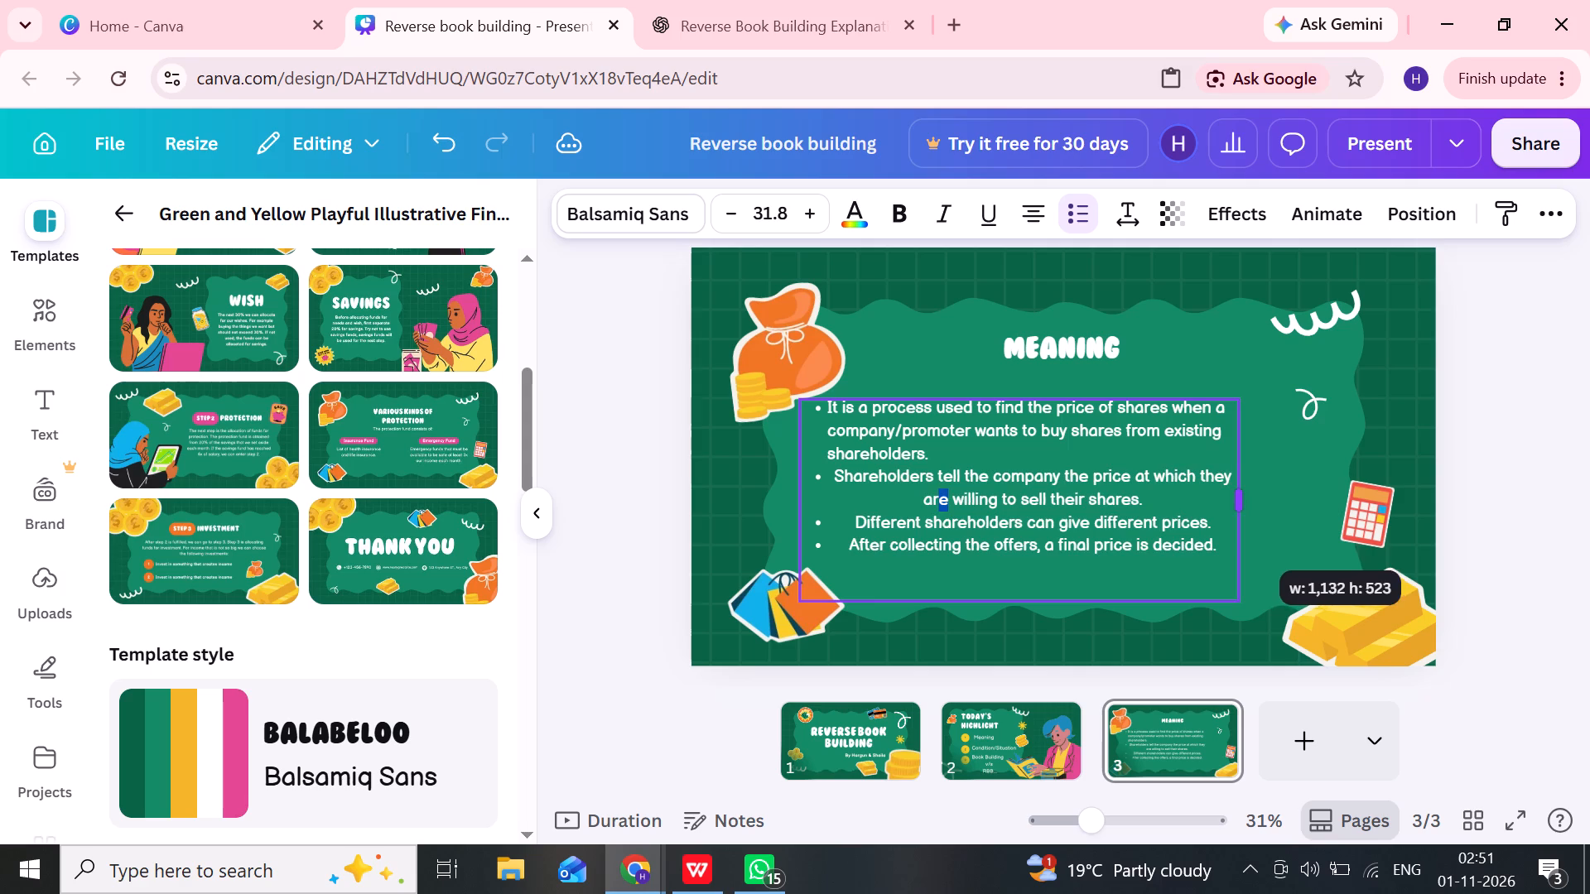
{"action": "left_click_drag", "start_coordinate": [1240, 525], "coordinate": [1307, 512]}
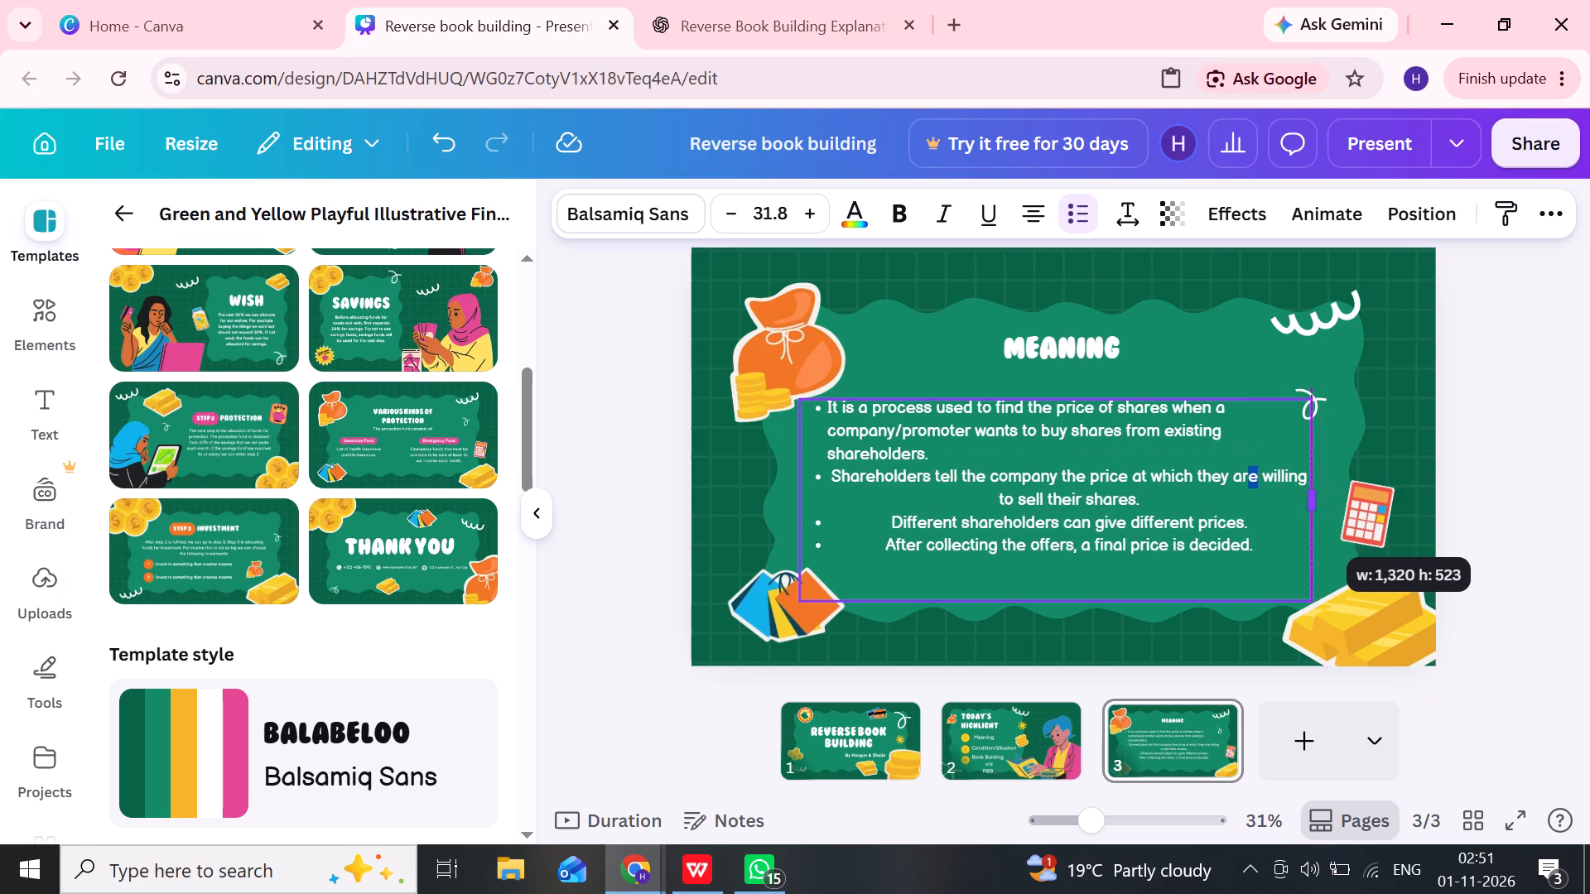
{"action": "left_click_drag", "start_coordinate": [1307, 512], "coordinate": [1310, 512]}
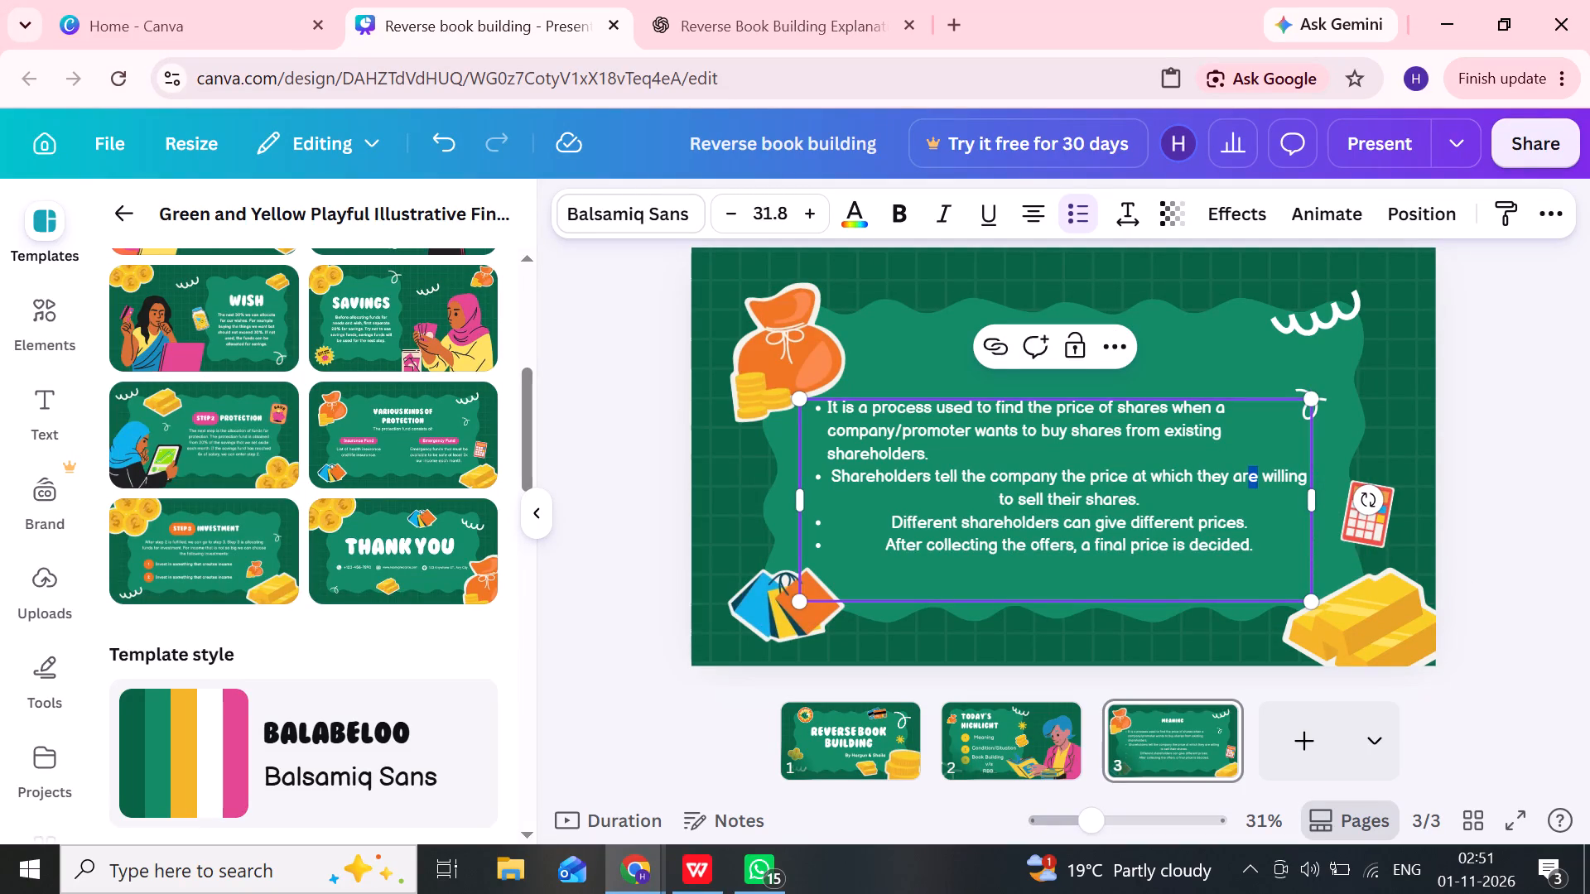
Reformat the "Shareholders tell the company the price" paragraph as a left-aligned bullet by removing its bullet, left-aligning it and bulleting it again.
{"action": "left_click", "coordinate": [934, 473]}
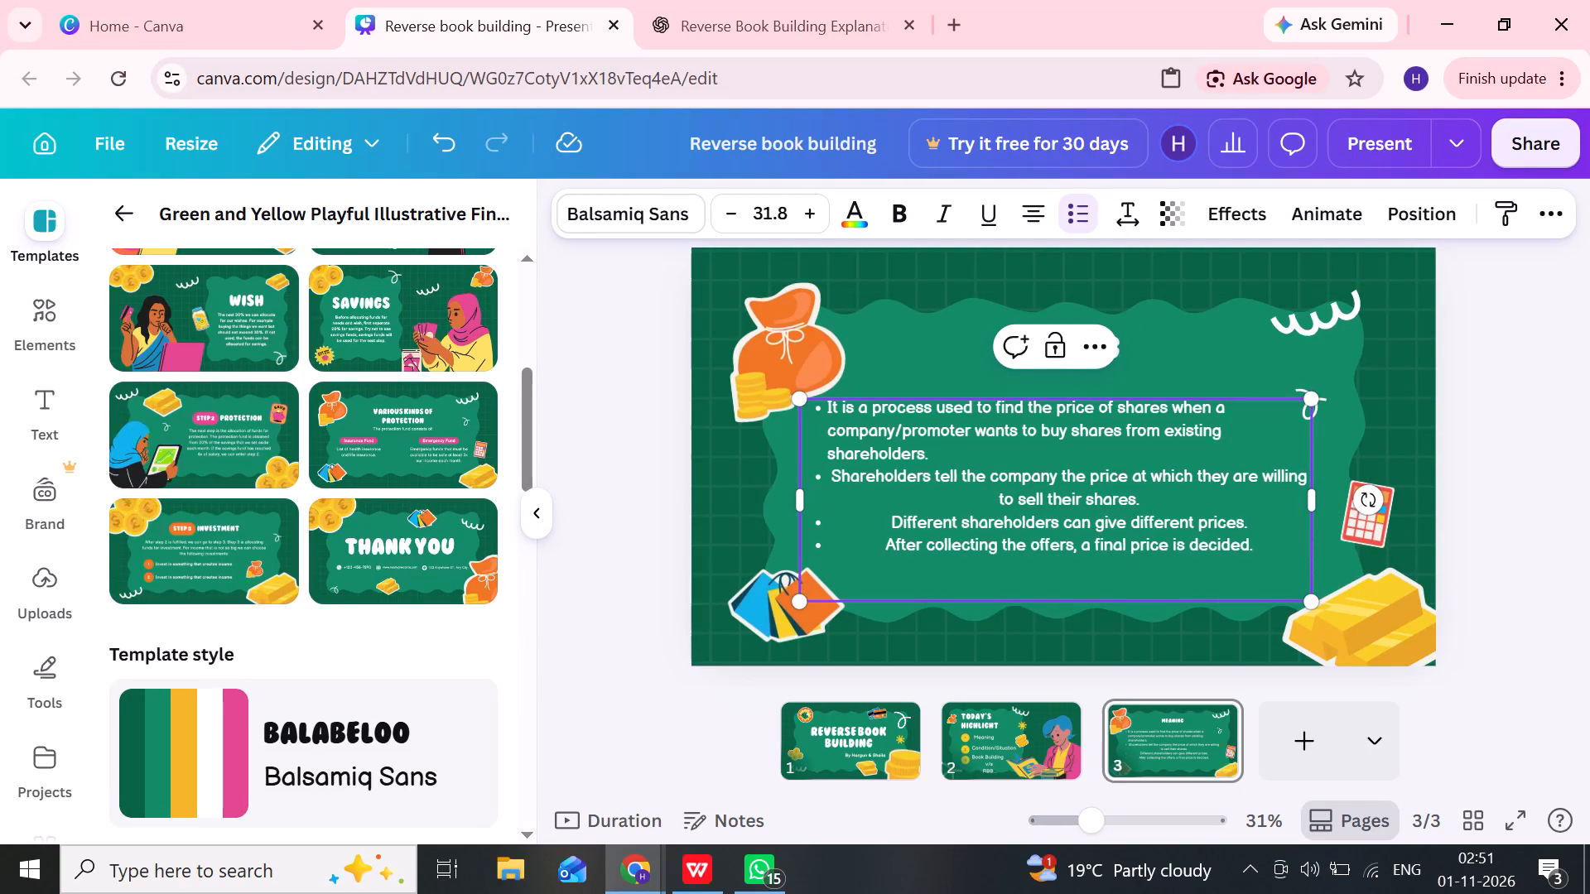
{"action": "left_click", "coordinate": [823, 476]}
{"action": "key", "text": "BackSpace"}
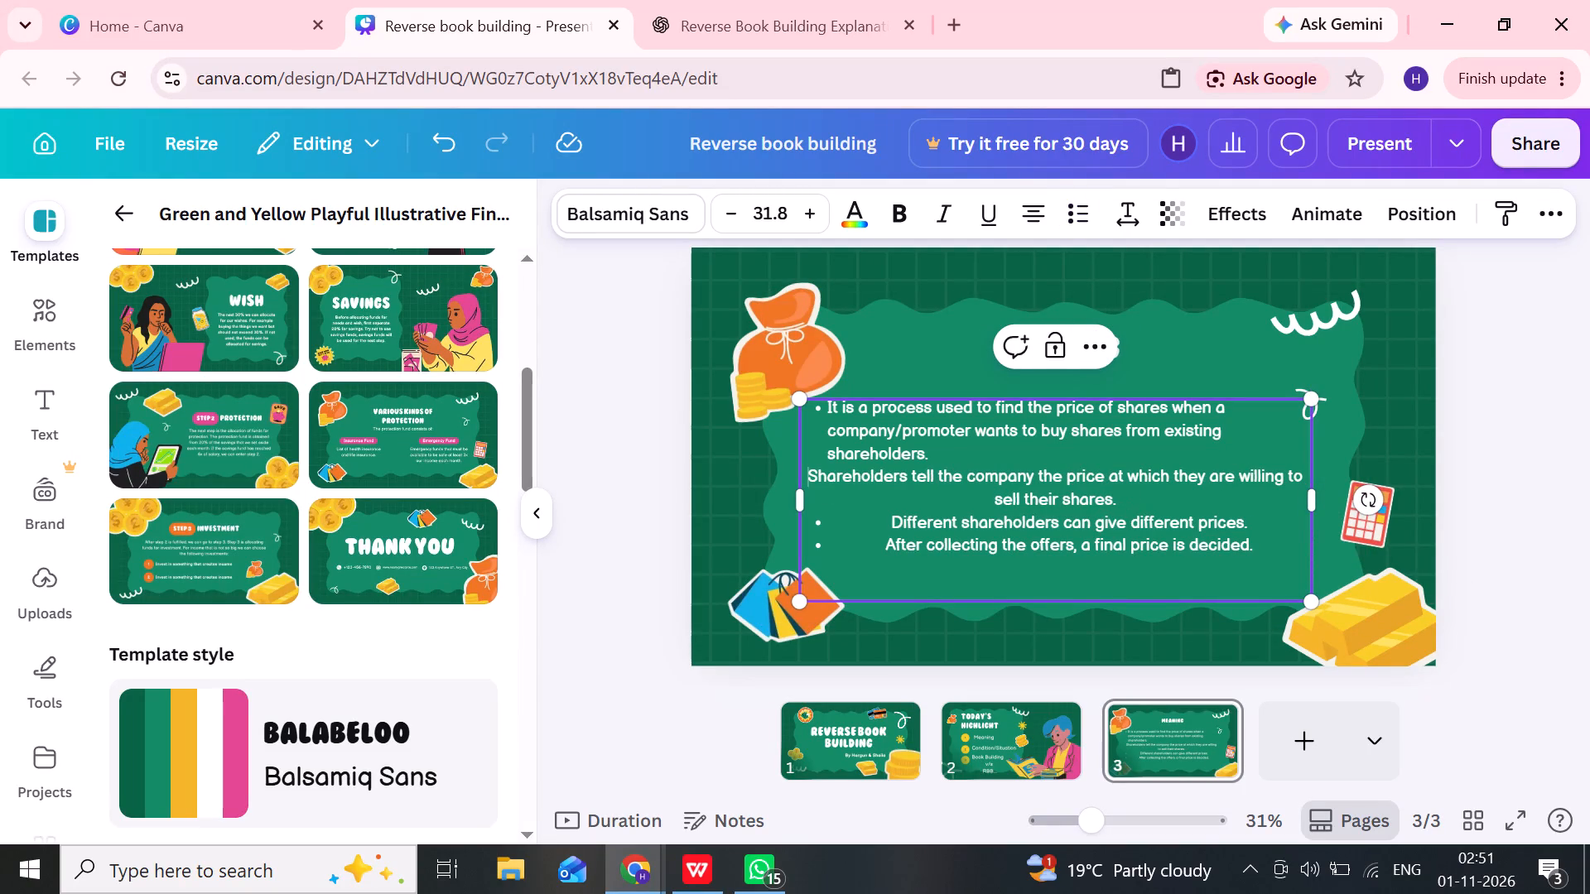
{"action": "left_click", "coordinate": [1038, 204]}
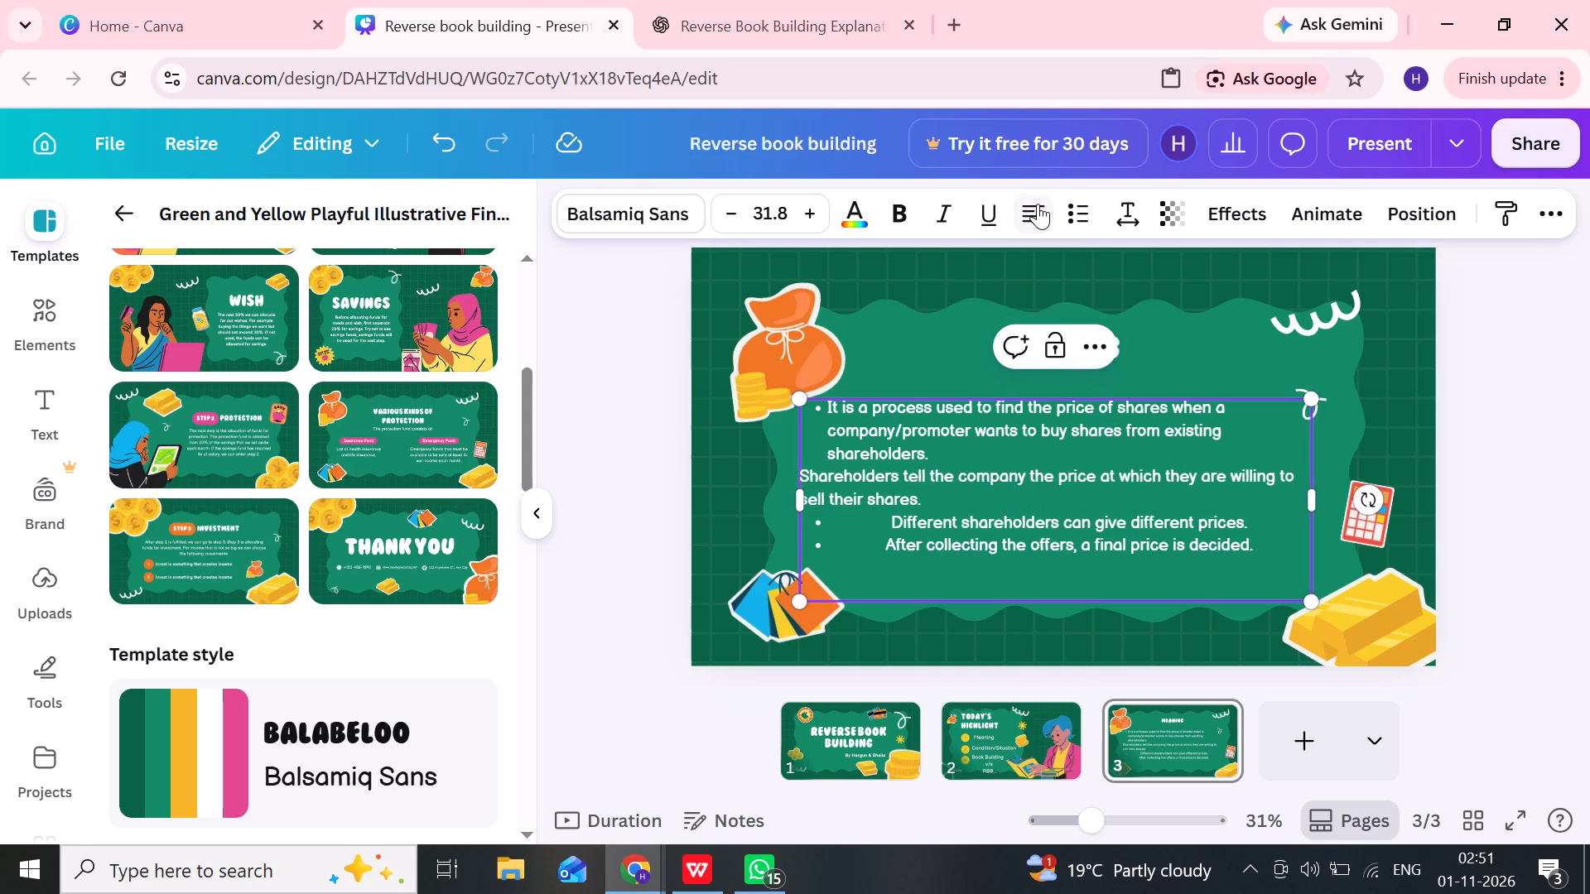
{"action": "left_click", "coordinate": [1094, 206]}
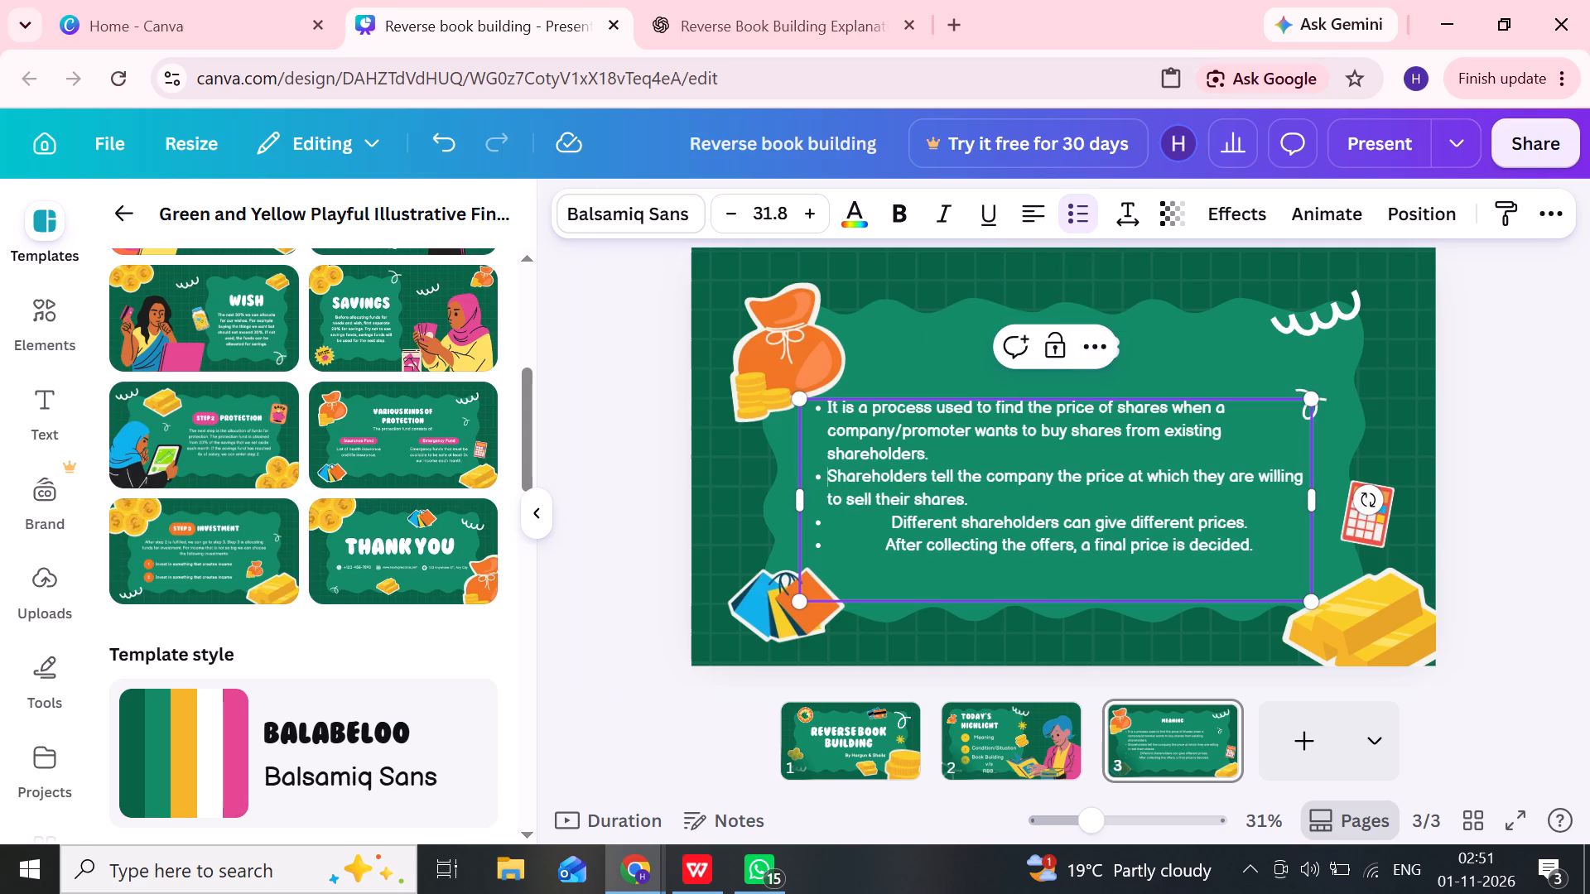
Make "Different shareholders can give different prices" a left-aligned bullet by joining it to the paragraph above and splitting it off again.
{"action": "left_click", "coordinate": [874, 520]}
{"action": "key", "text": "BackSpace"}
{"action": "key", "text": "BackSpace"}
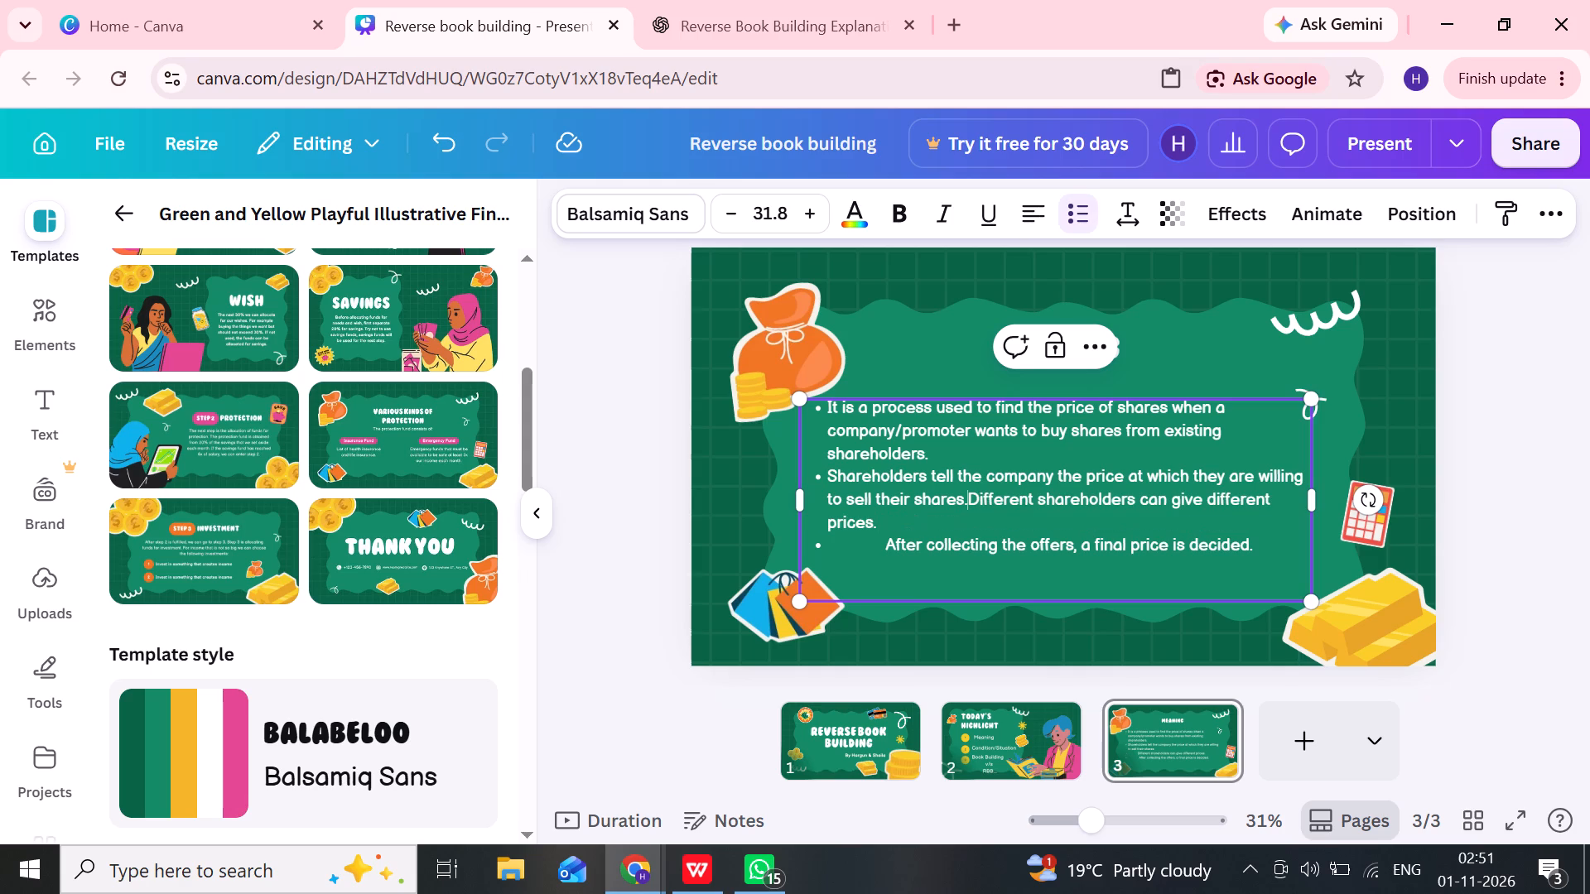
{"action": "key", "text": "Return"}
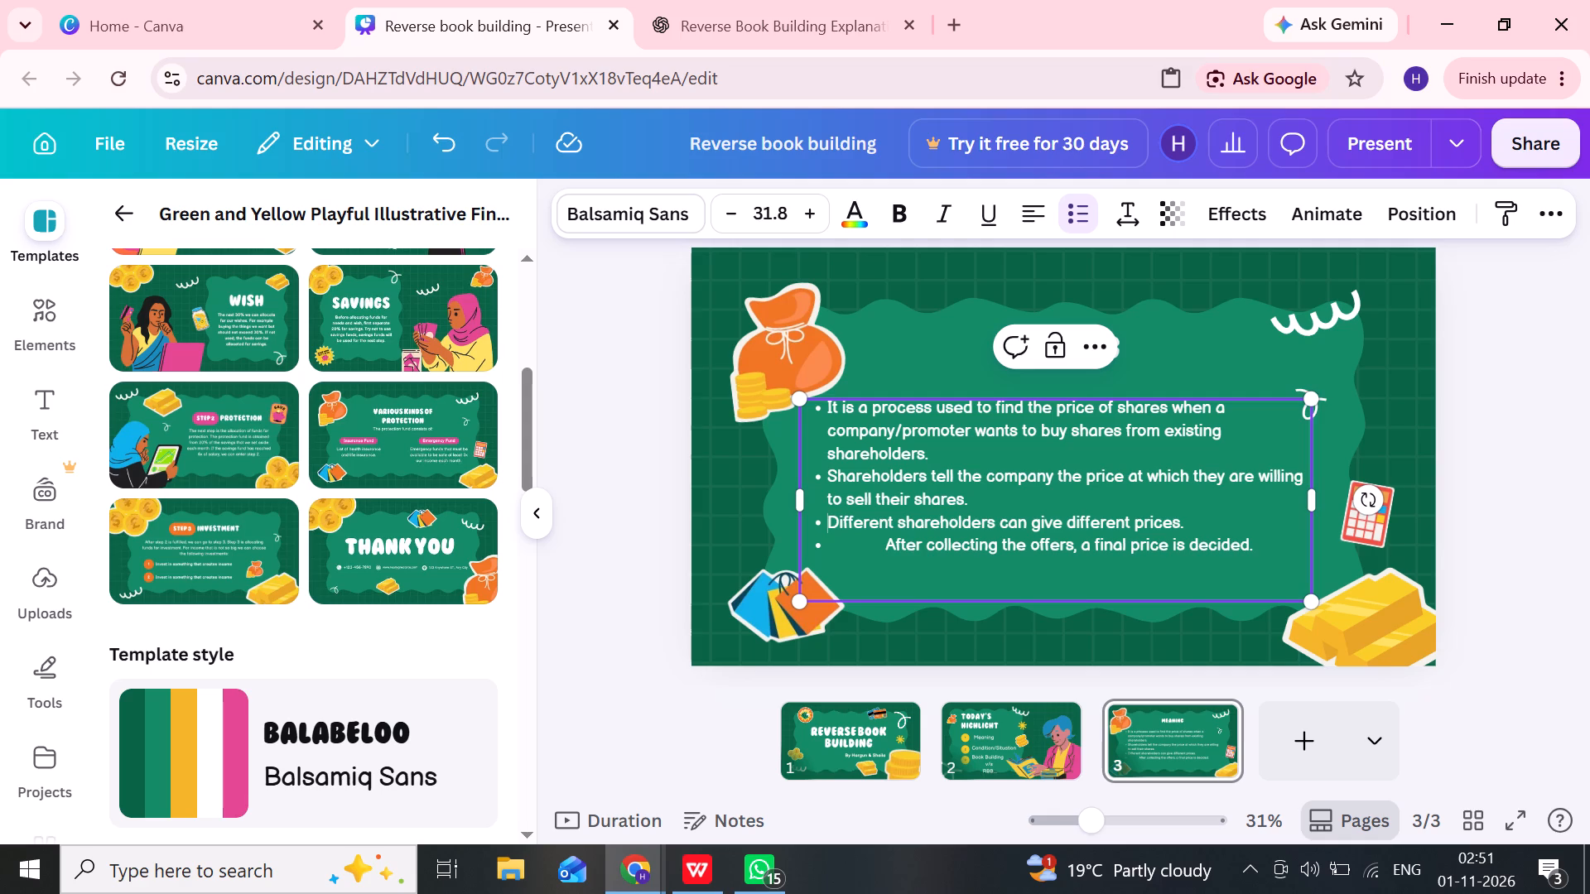
{"action": "key", "text": "BackSpace"}
{"action": "key", "text": "BackSpace"}
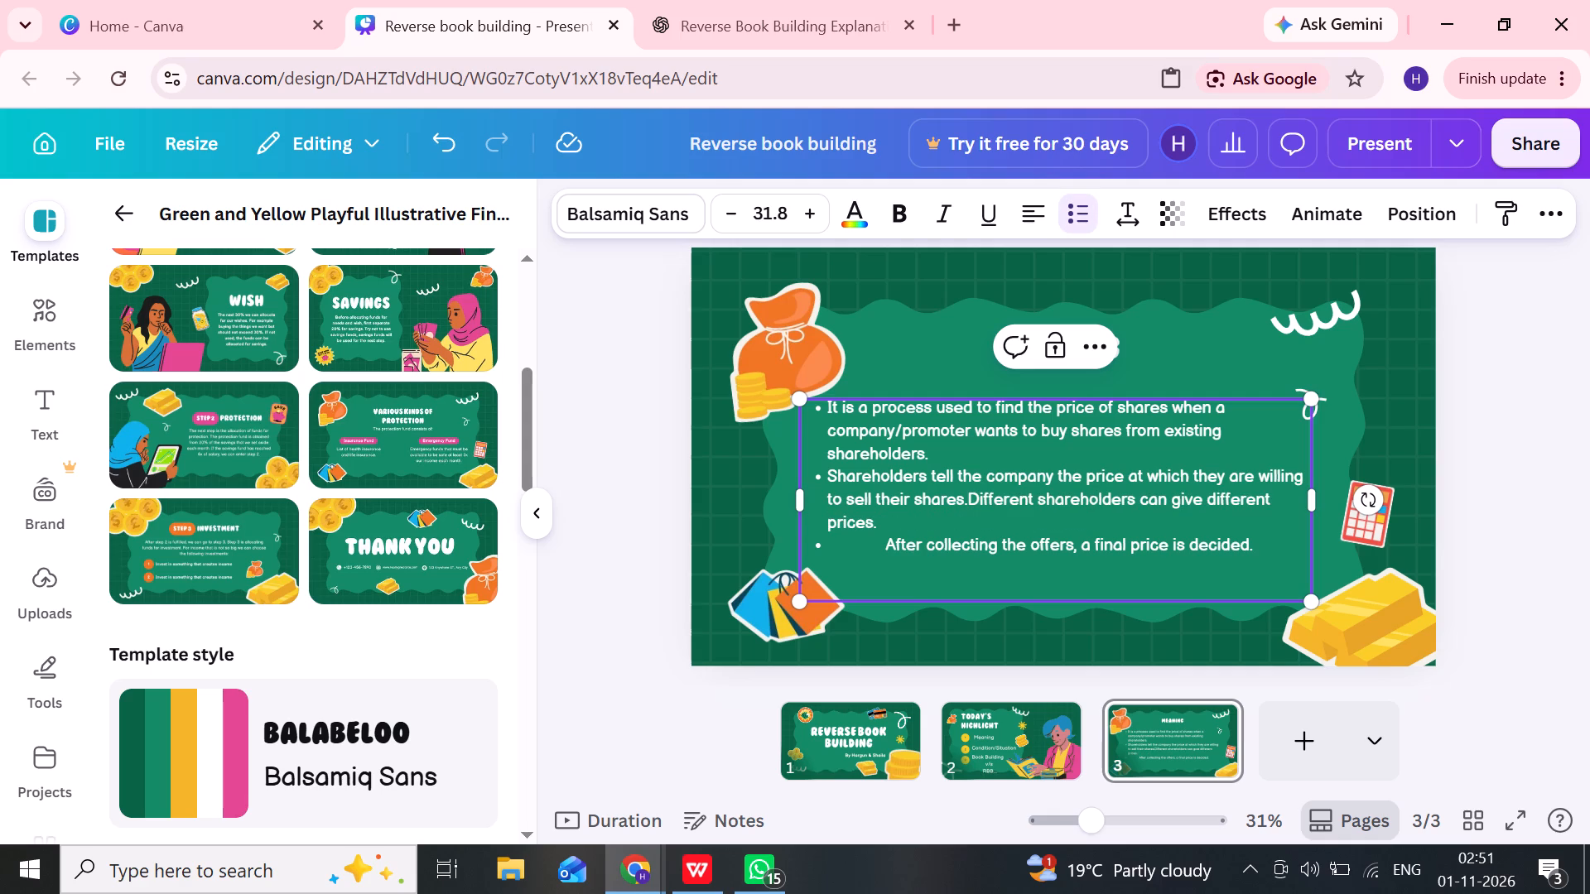
{"action": "key", "text": "Return"}
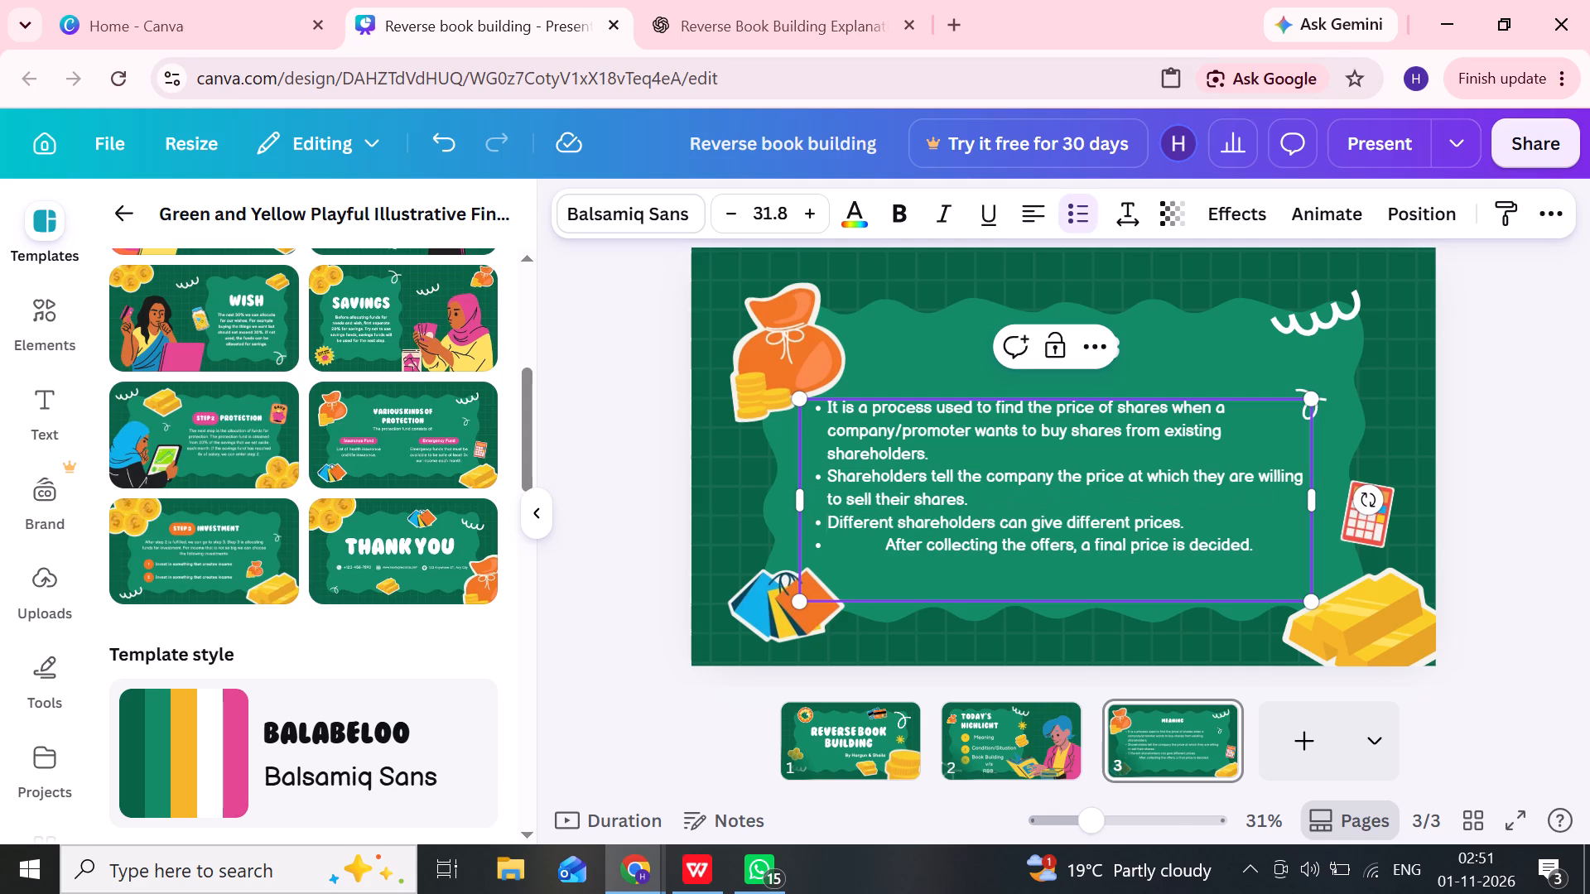
Make "After collecting the offers, a final price is decided" a left-aligned bullet by joining it to the paragraph above and splitting it again.
{"action": "right_click", "coordinate": [882, 537]}
{"action": "left_click", "coordinate": [865, 541]}
{"action": "key", "text": "BackSpace"}
{"action": "key", "text": "BackSpace"}
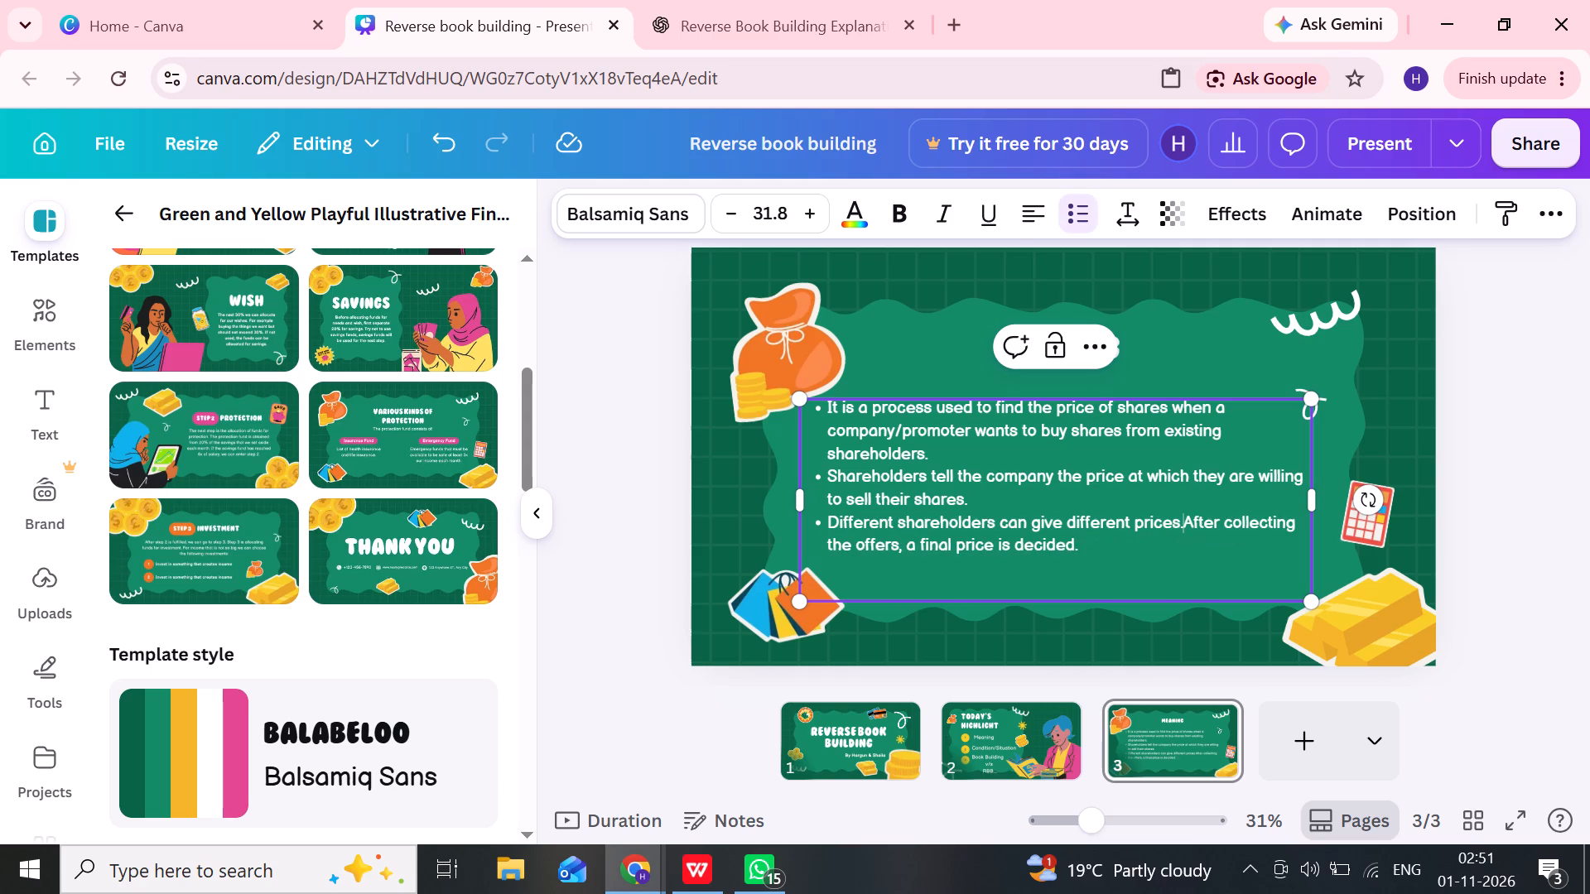
{"action": "key", "text": "Return"}
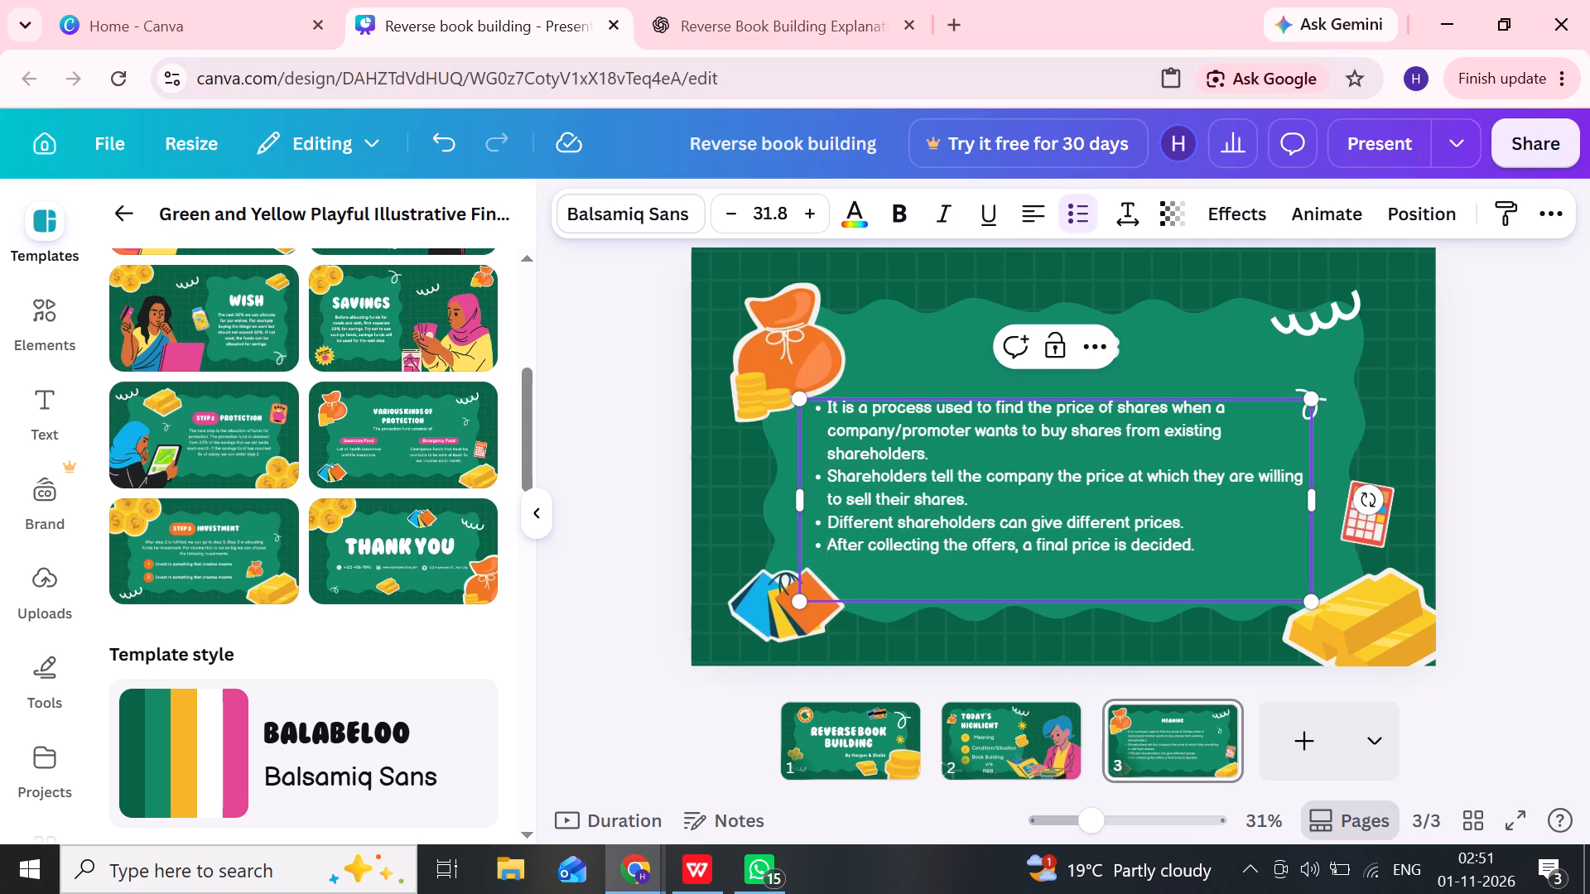
{"action": "left_click", "coordinate": [1574, 483]}
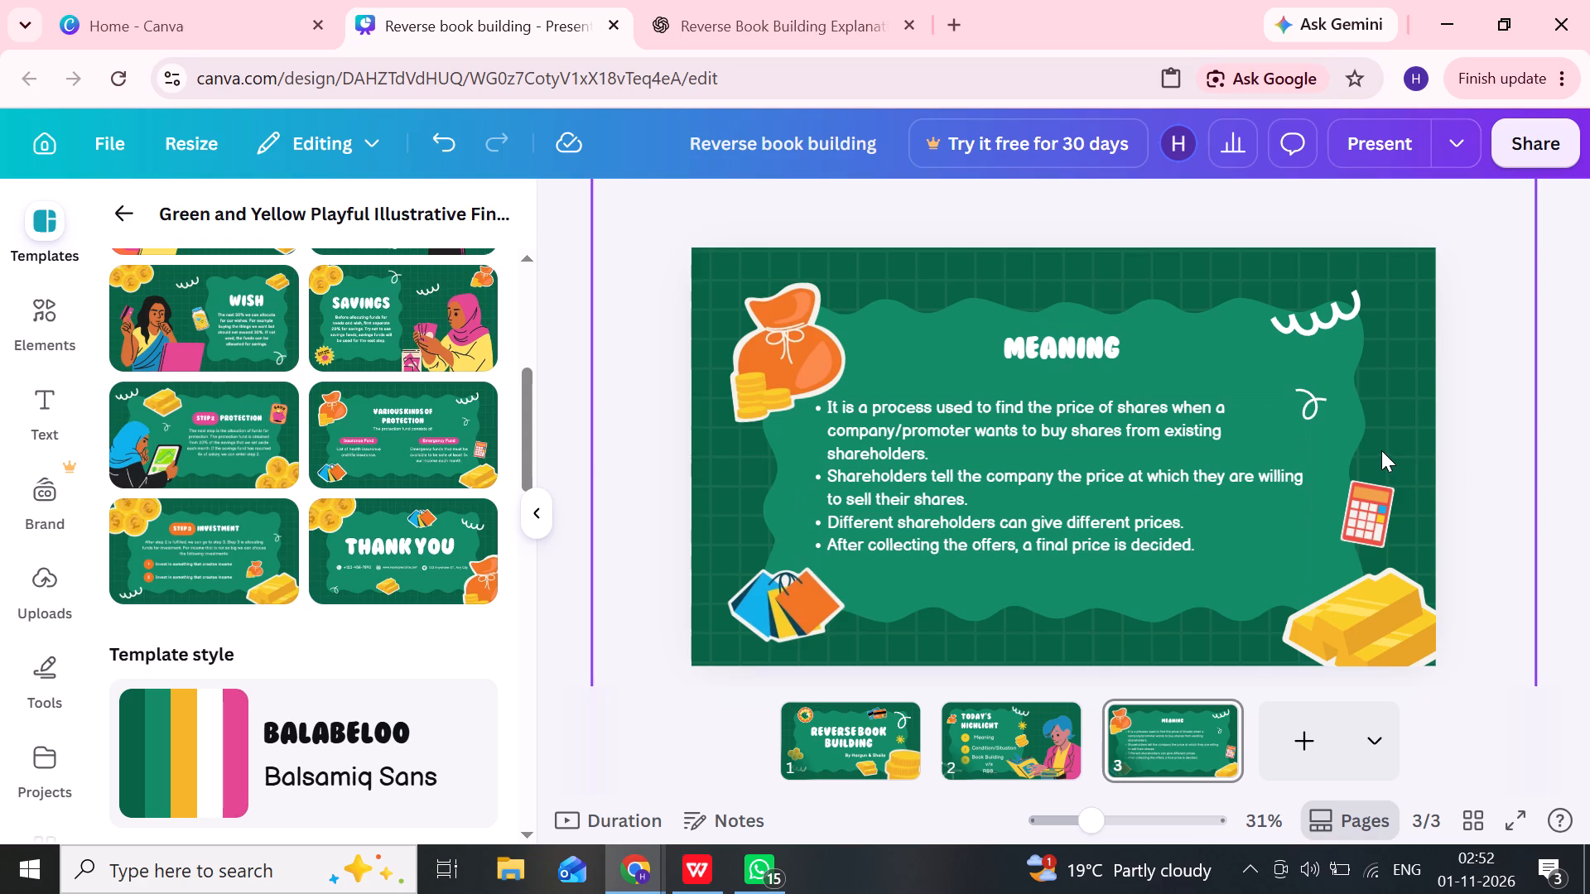
{"action": "left_click", "coordinate": [1177, 459]}
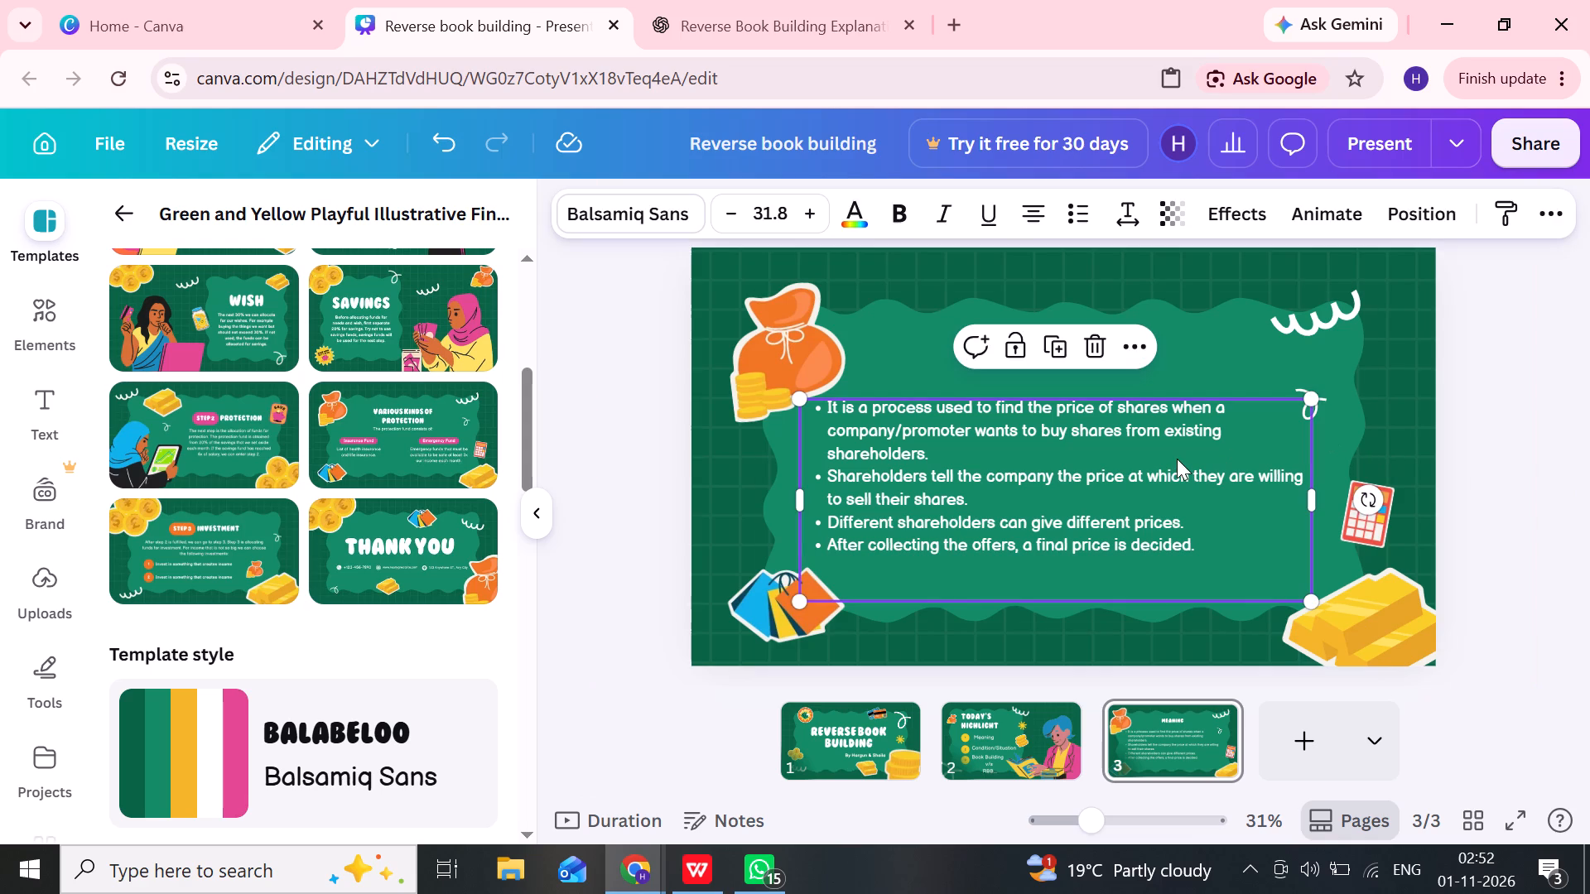
{"action": "left_click", "coordinate": [1550, 411]}
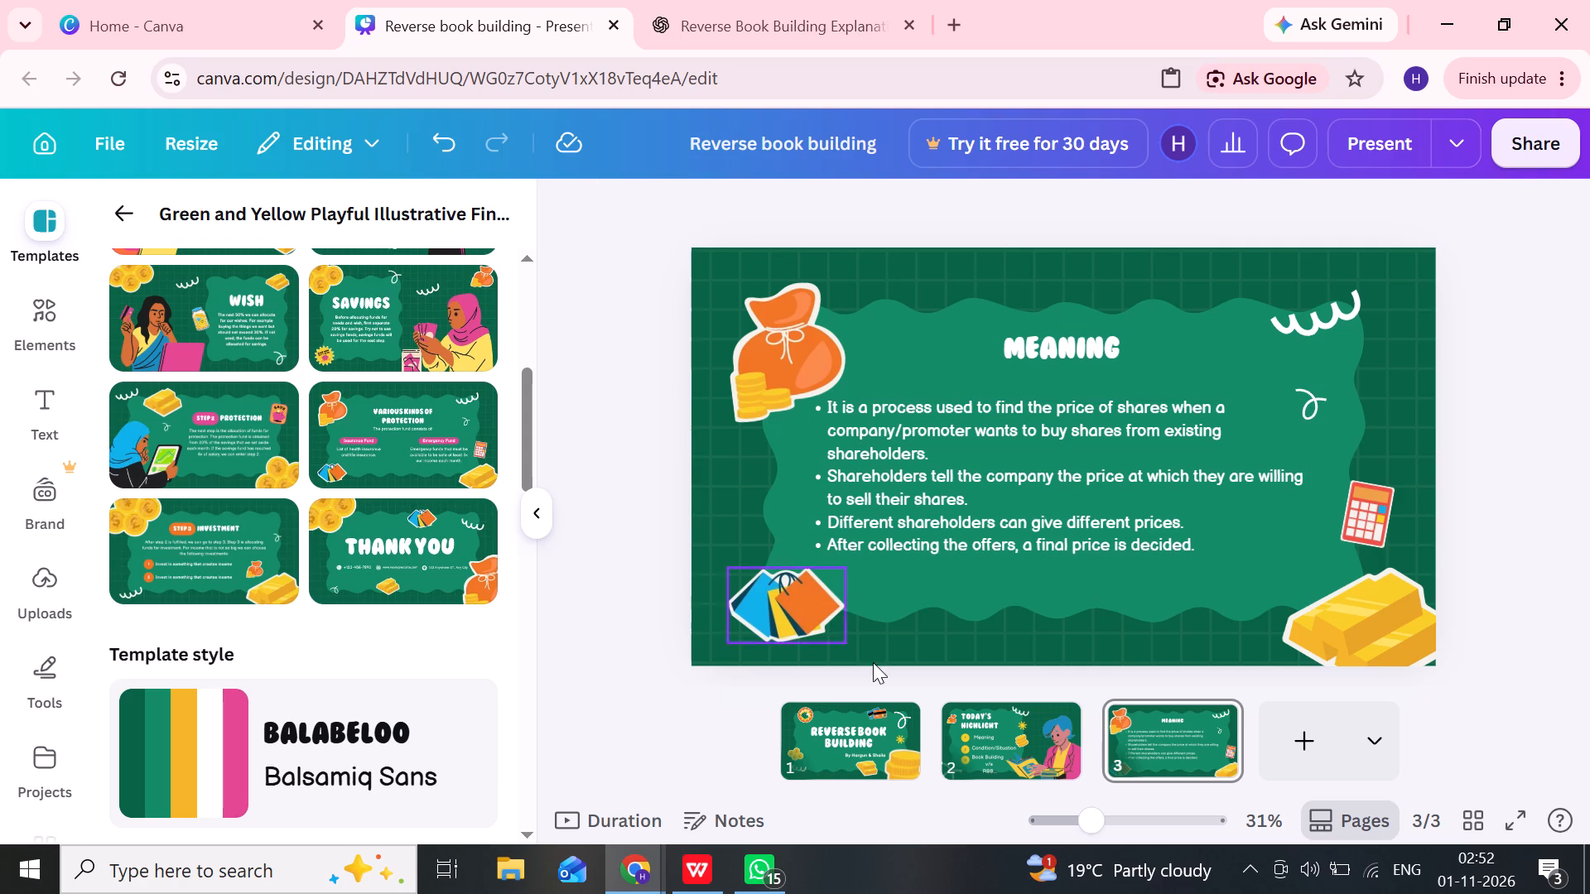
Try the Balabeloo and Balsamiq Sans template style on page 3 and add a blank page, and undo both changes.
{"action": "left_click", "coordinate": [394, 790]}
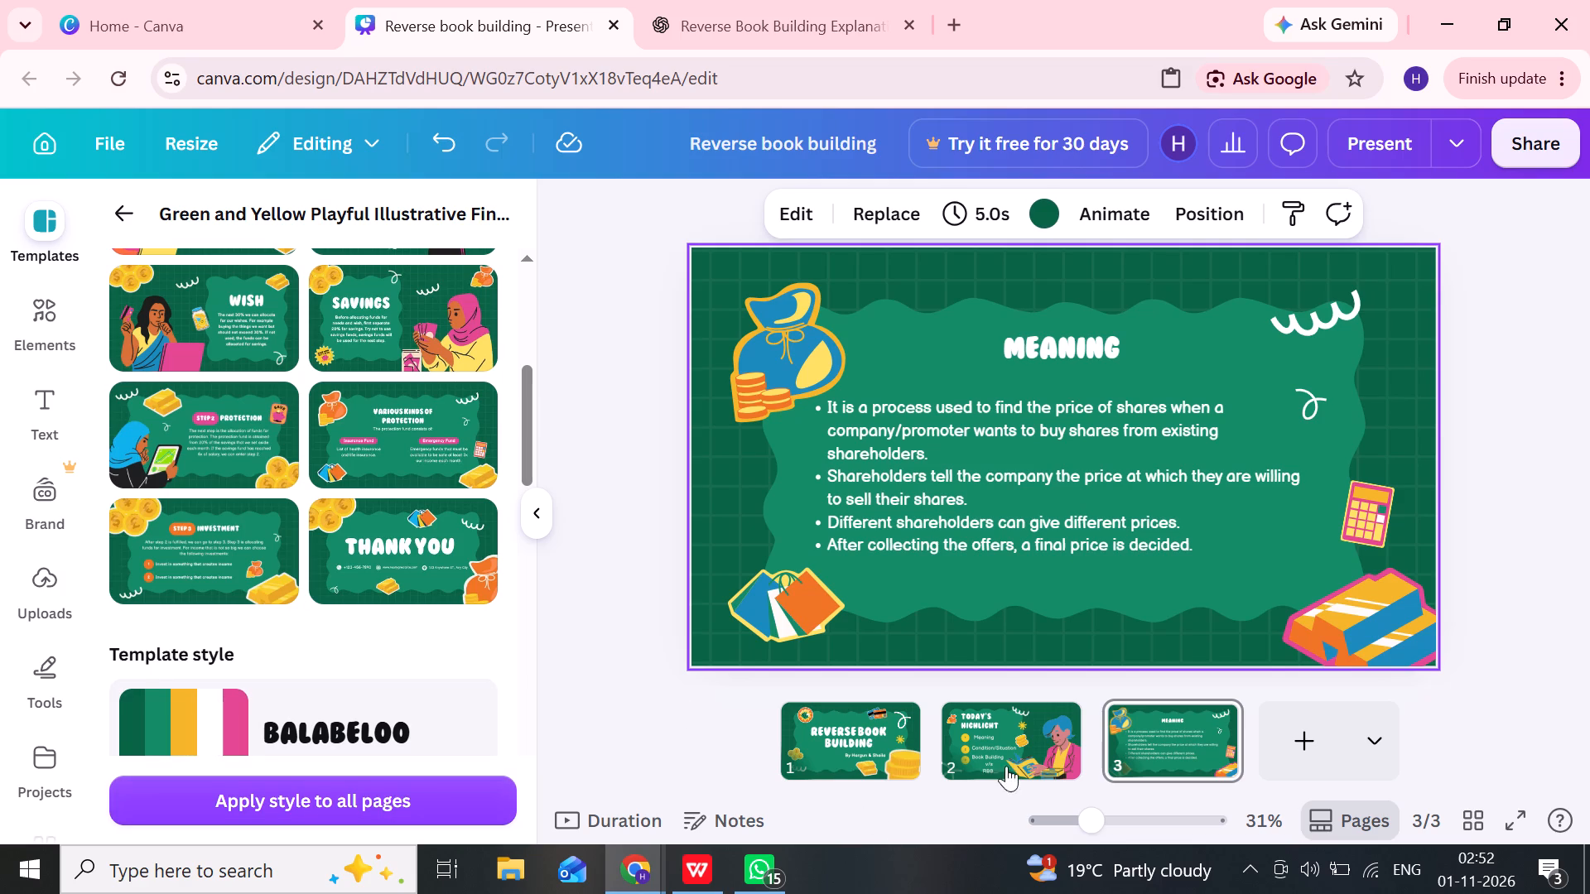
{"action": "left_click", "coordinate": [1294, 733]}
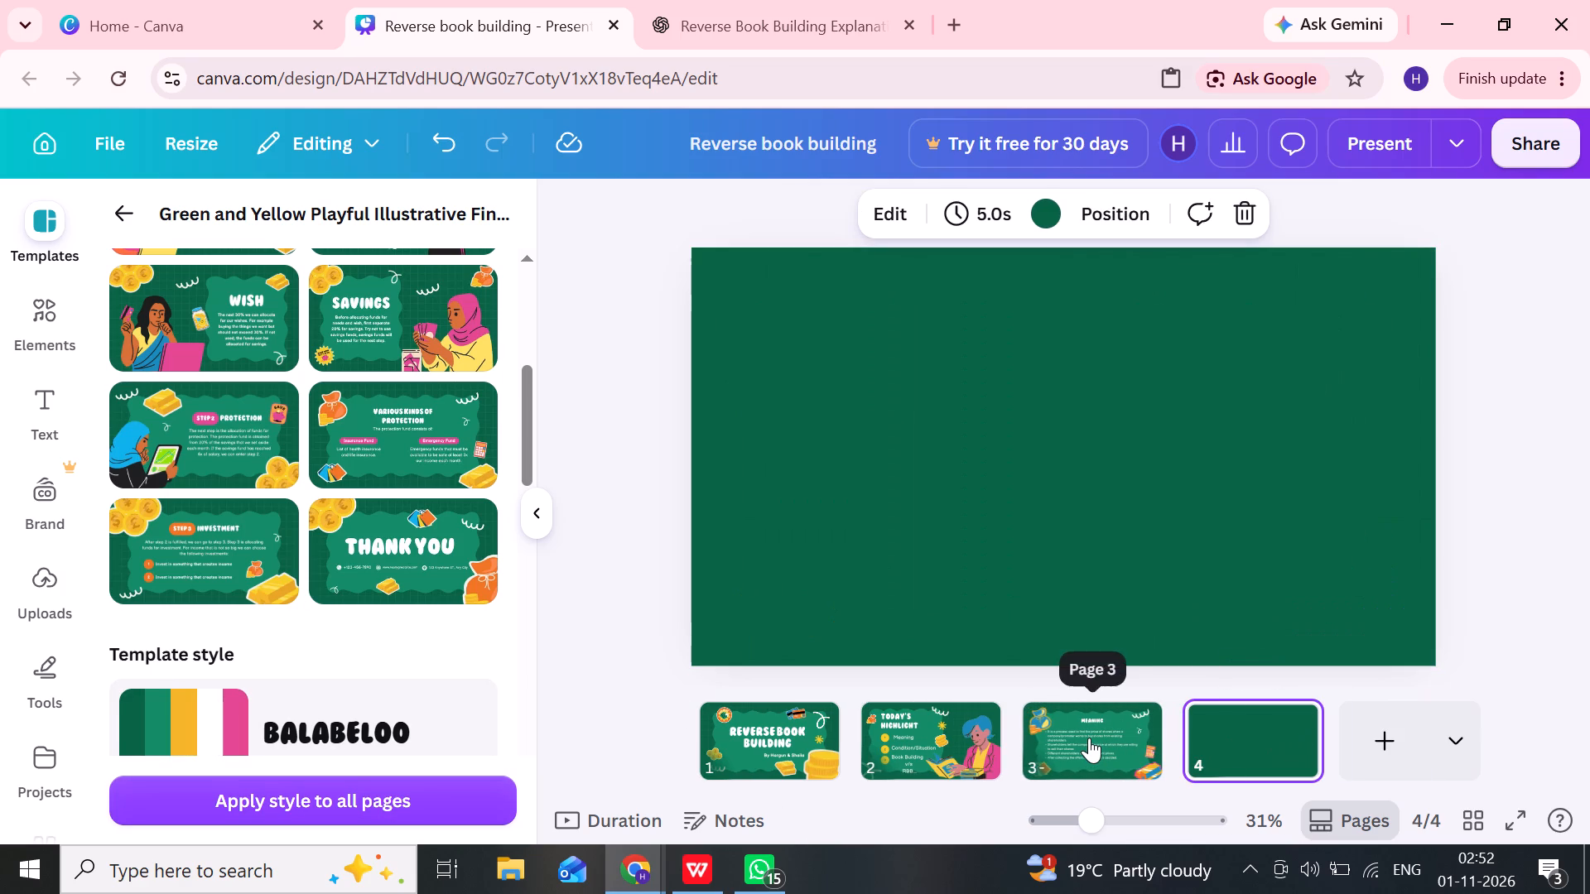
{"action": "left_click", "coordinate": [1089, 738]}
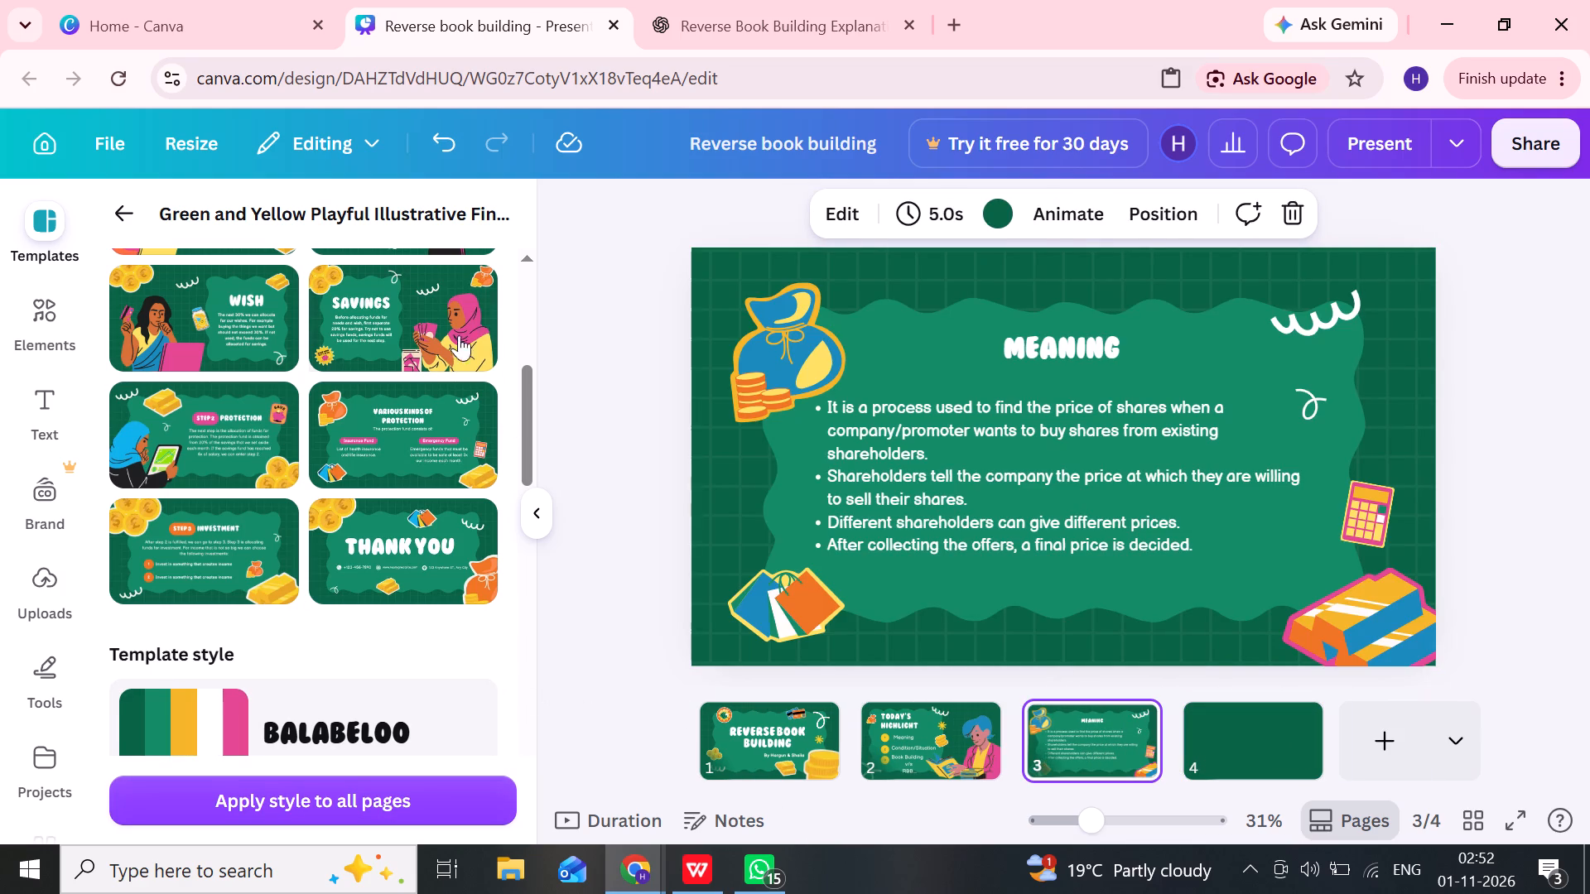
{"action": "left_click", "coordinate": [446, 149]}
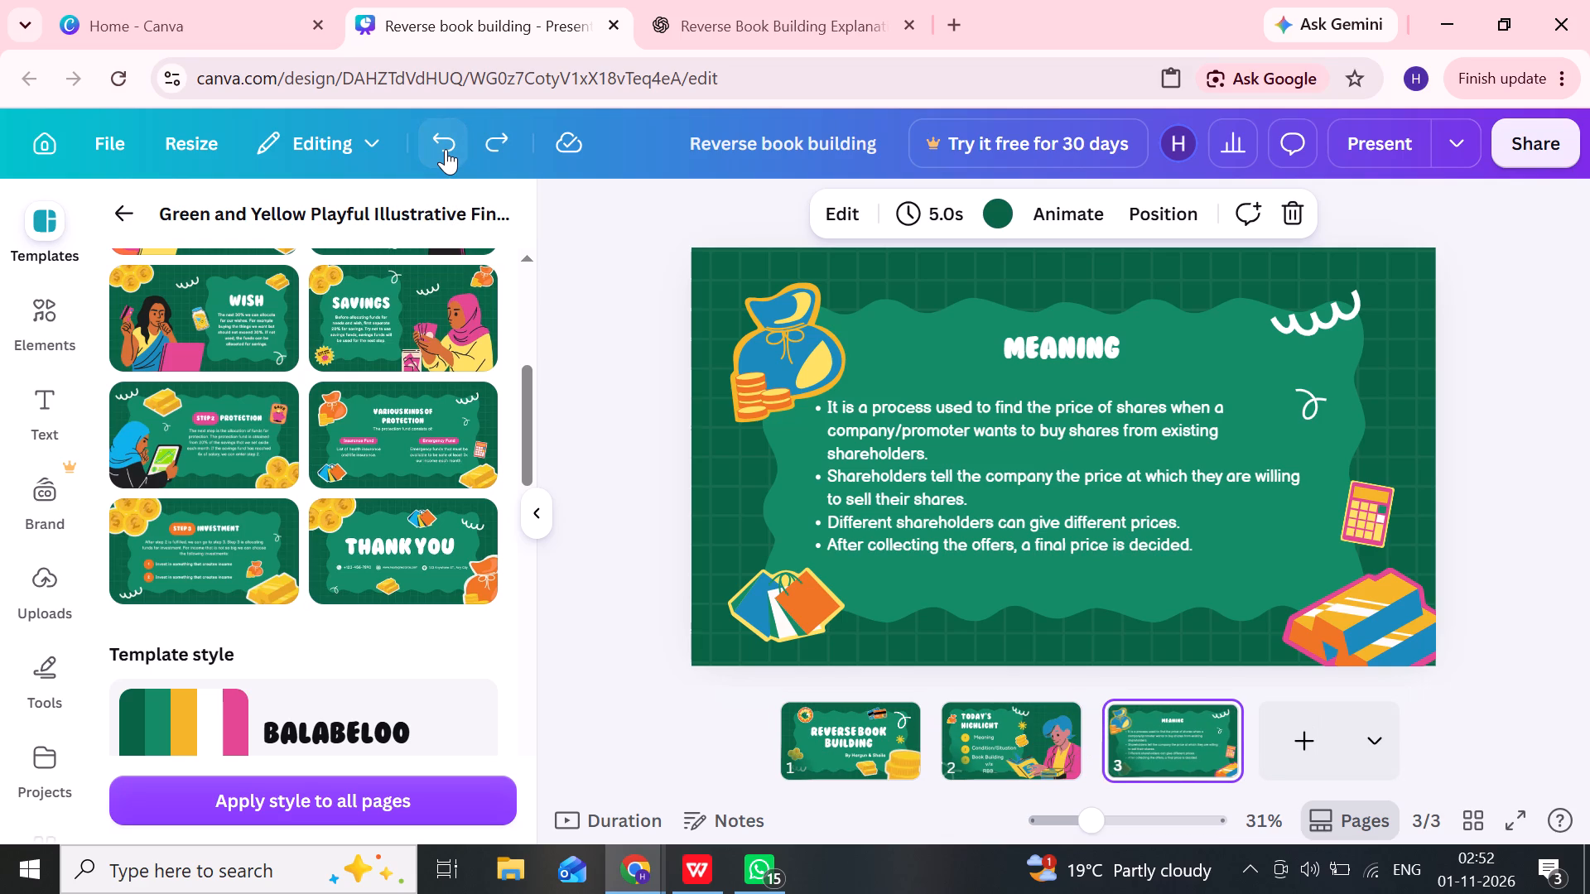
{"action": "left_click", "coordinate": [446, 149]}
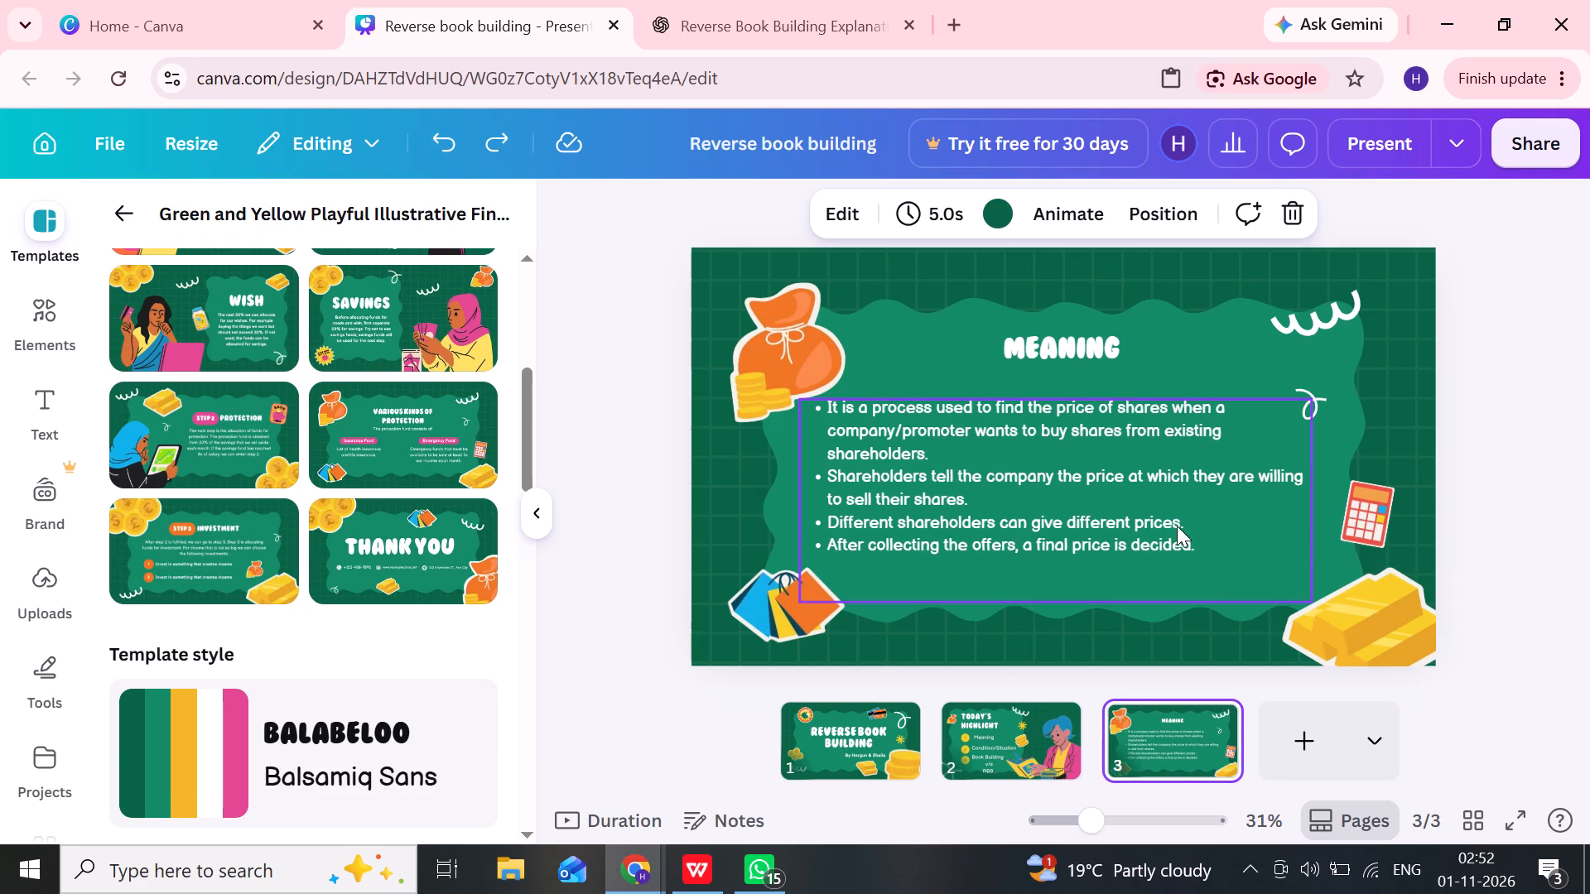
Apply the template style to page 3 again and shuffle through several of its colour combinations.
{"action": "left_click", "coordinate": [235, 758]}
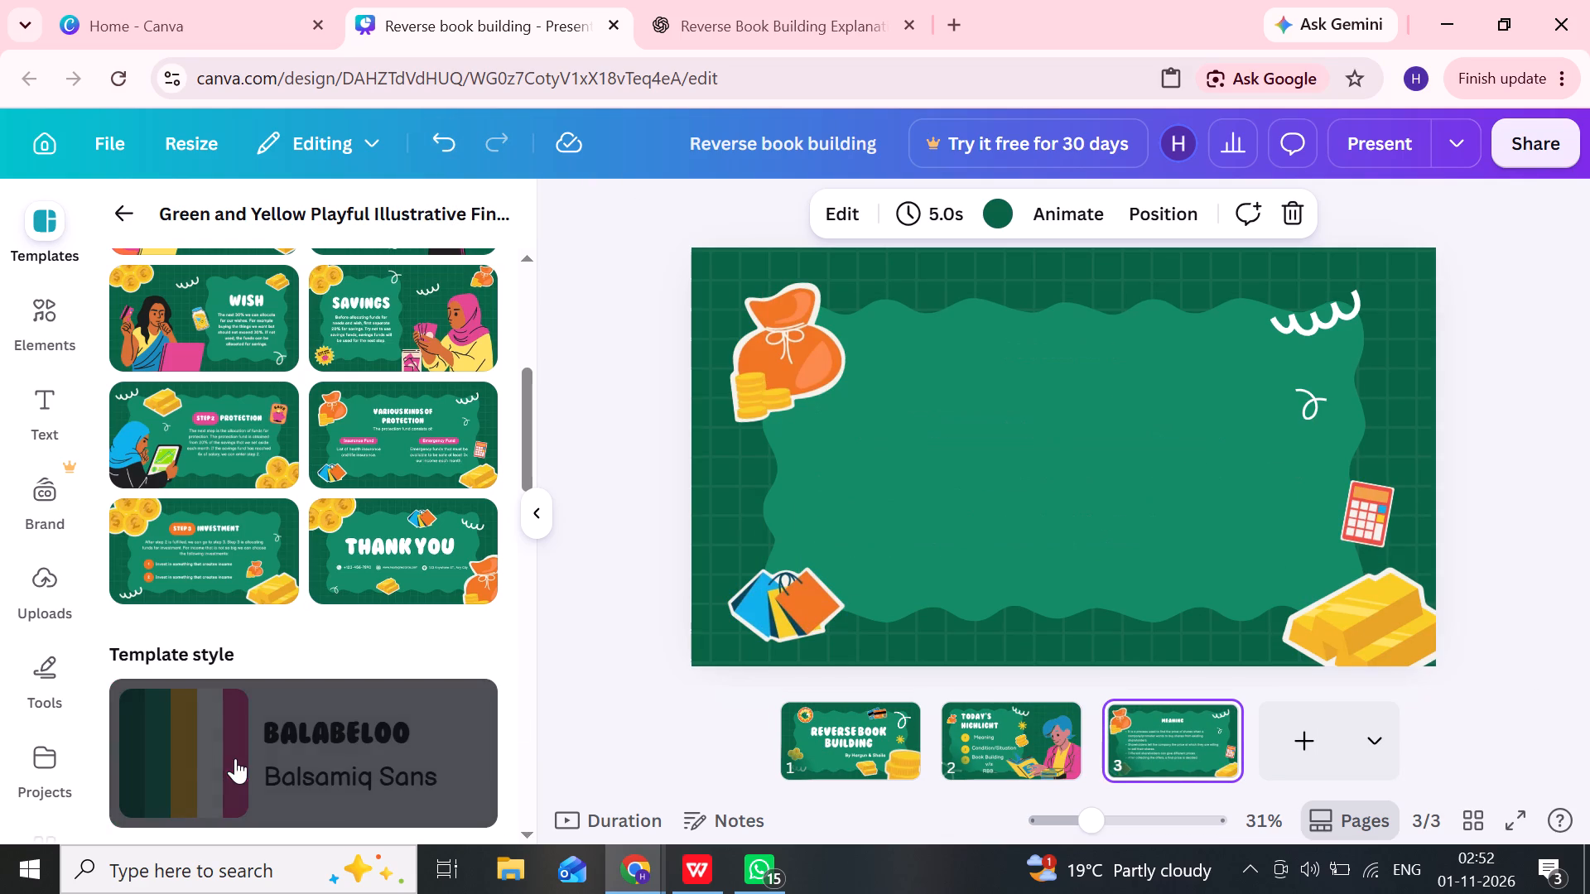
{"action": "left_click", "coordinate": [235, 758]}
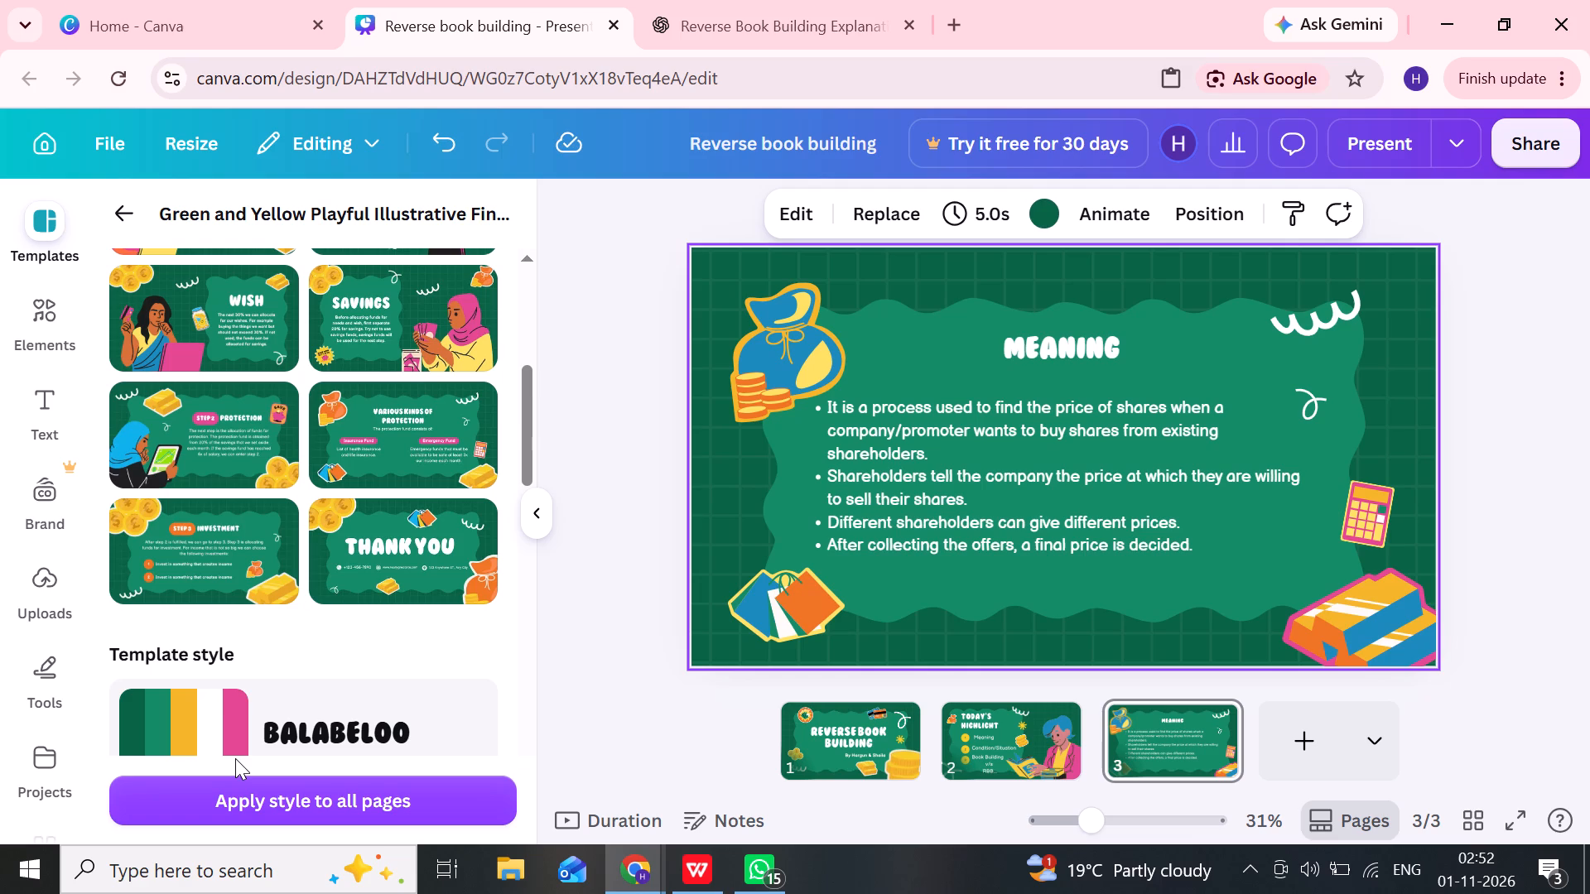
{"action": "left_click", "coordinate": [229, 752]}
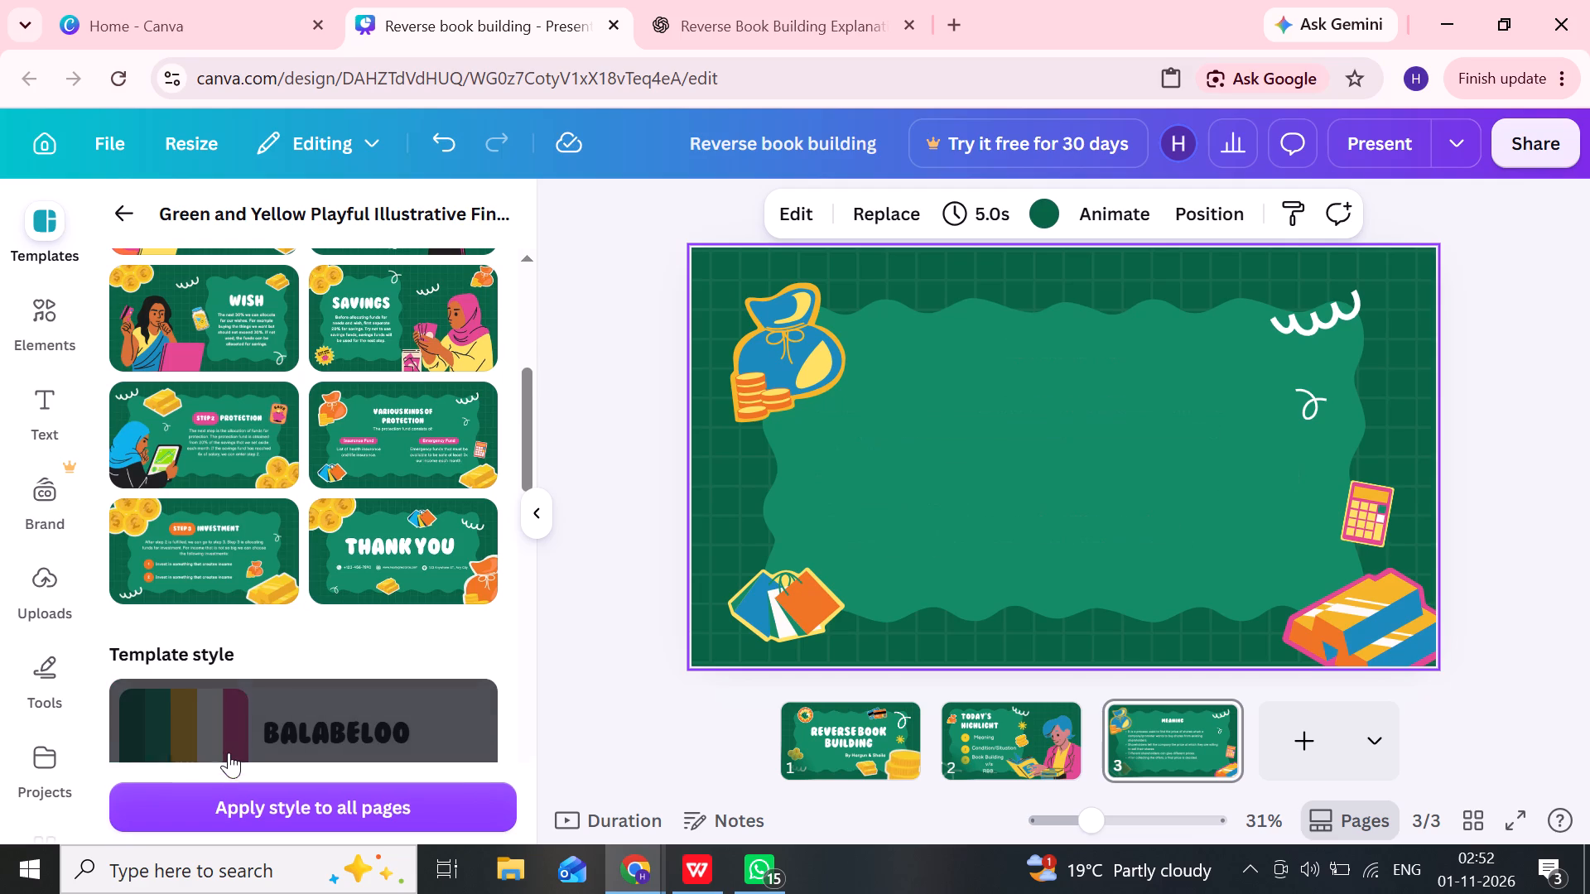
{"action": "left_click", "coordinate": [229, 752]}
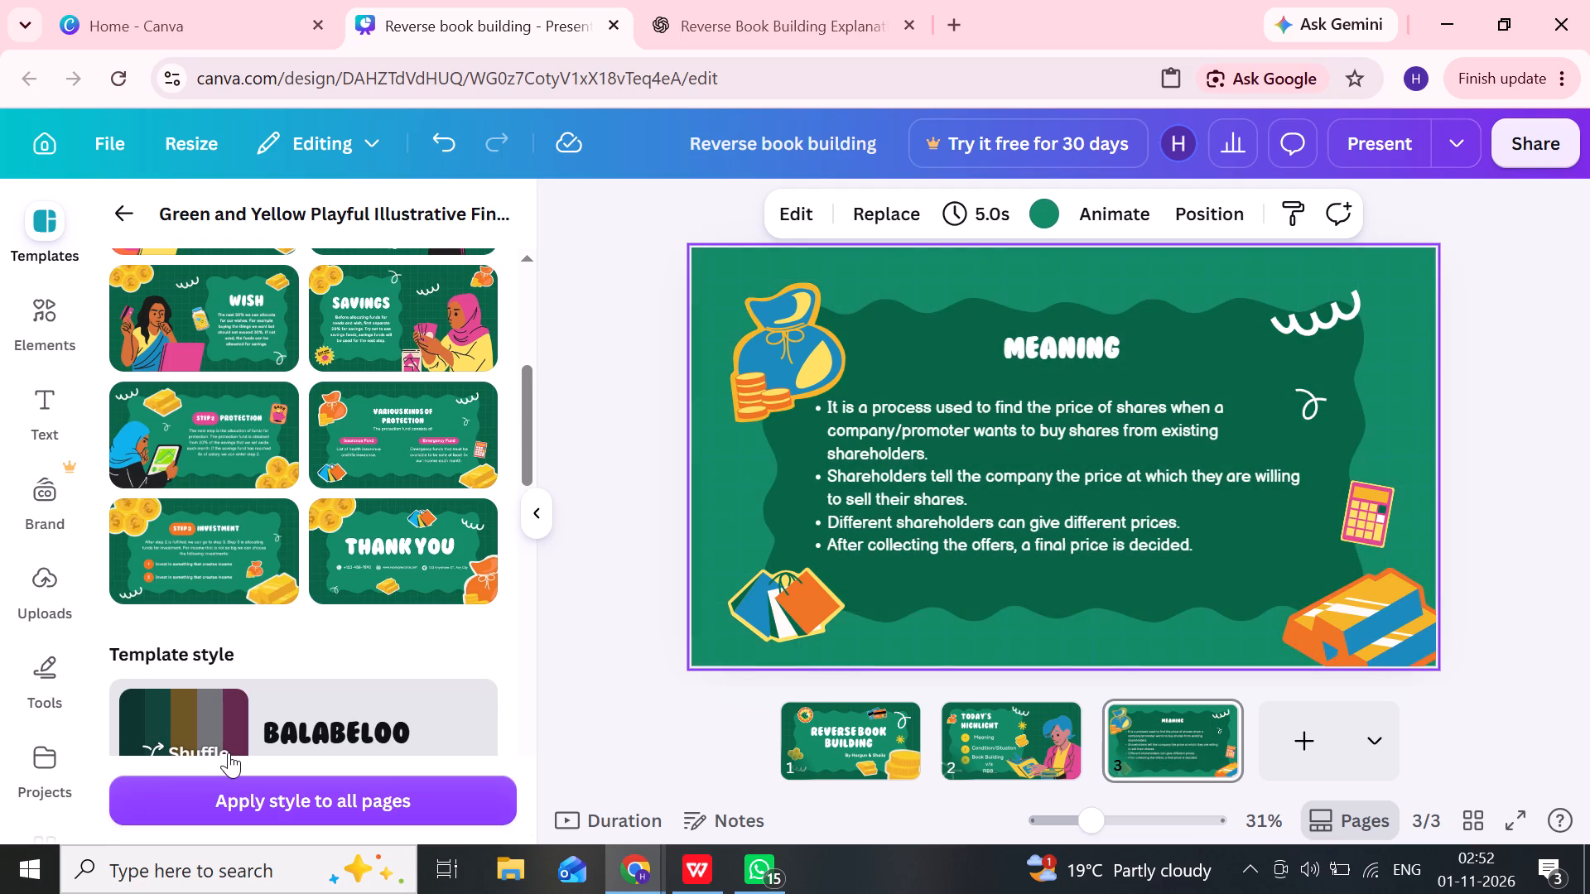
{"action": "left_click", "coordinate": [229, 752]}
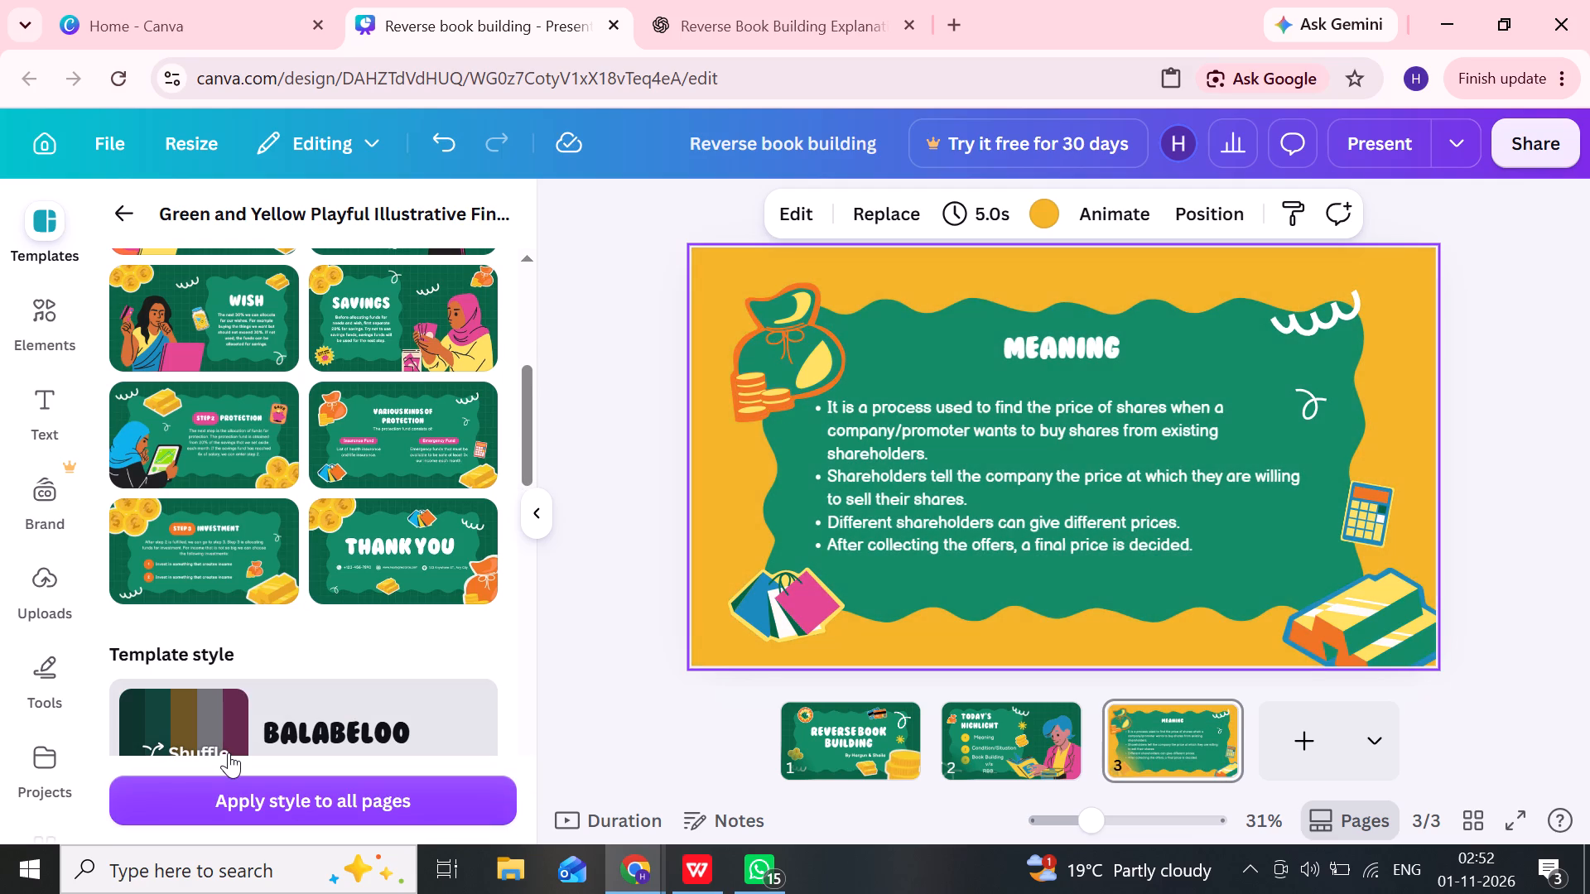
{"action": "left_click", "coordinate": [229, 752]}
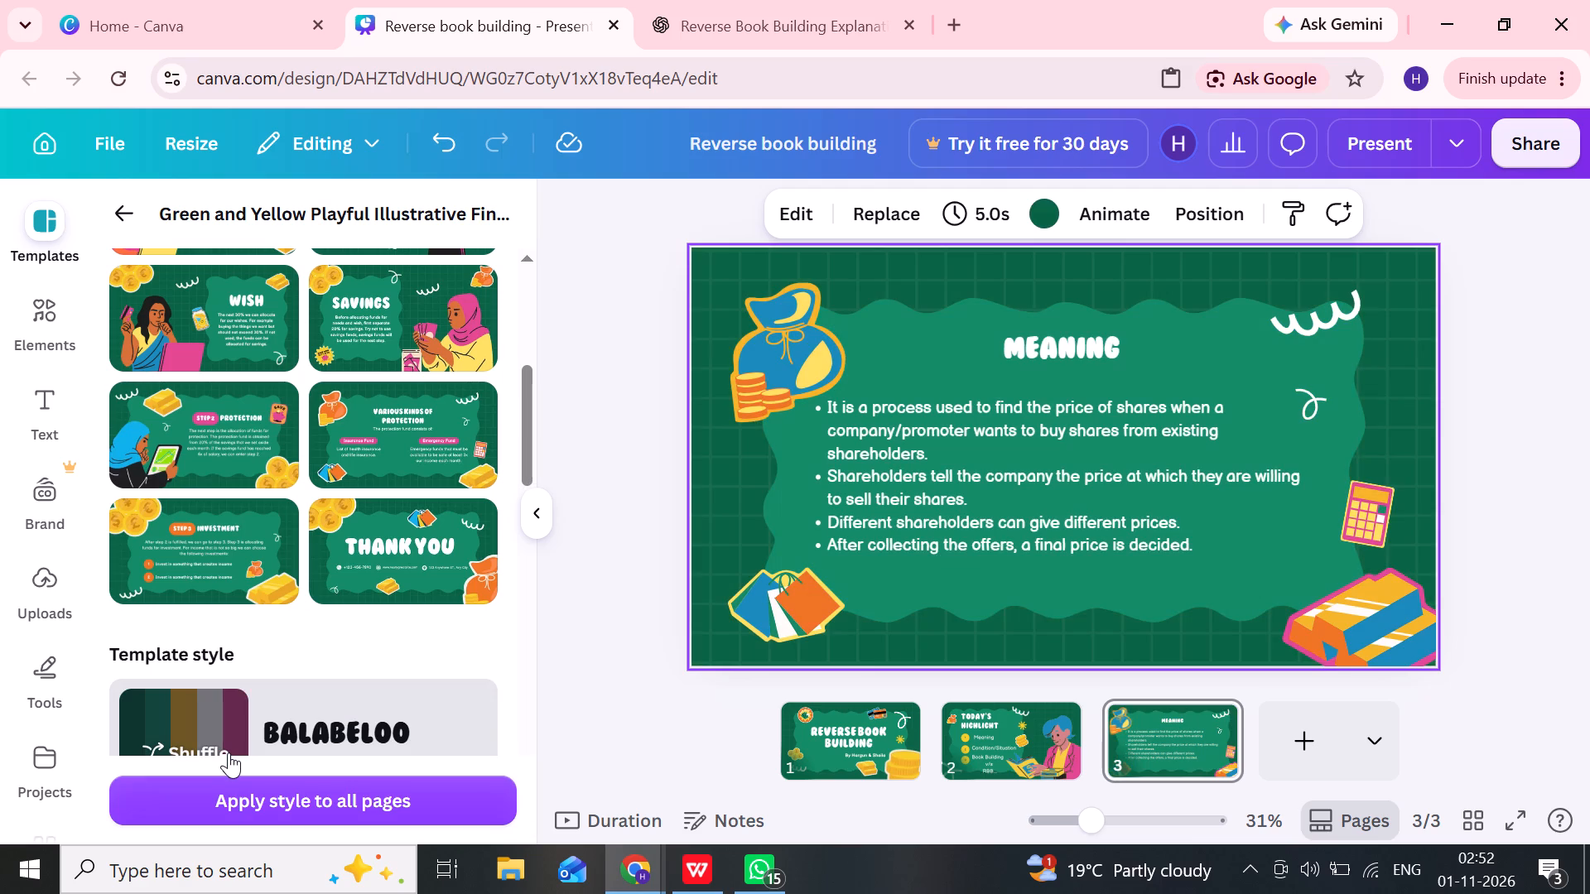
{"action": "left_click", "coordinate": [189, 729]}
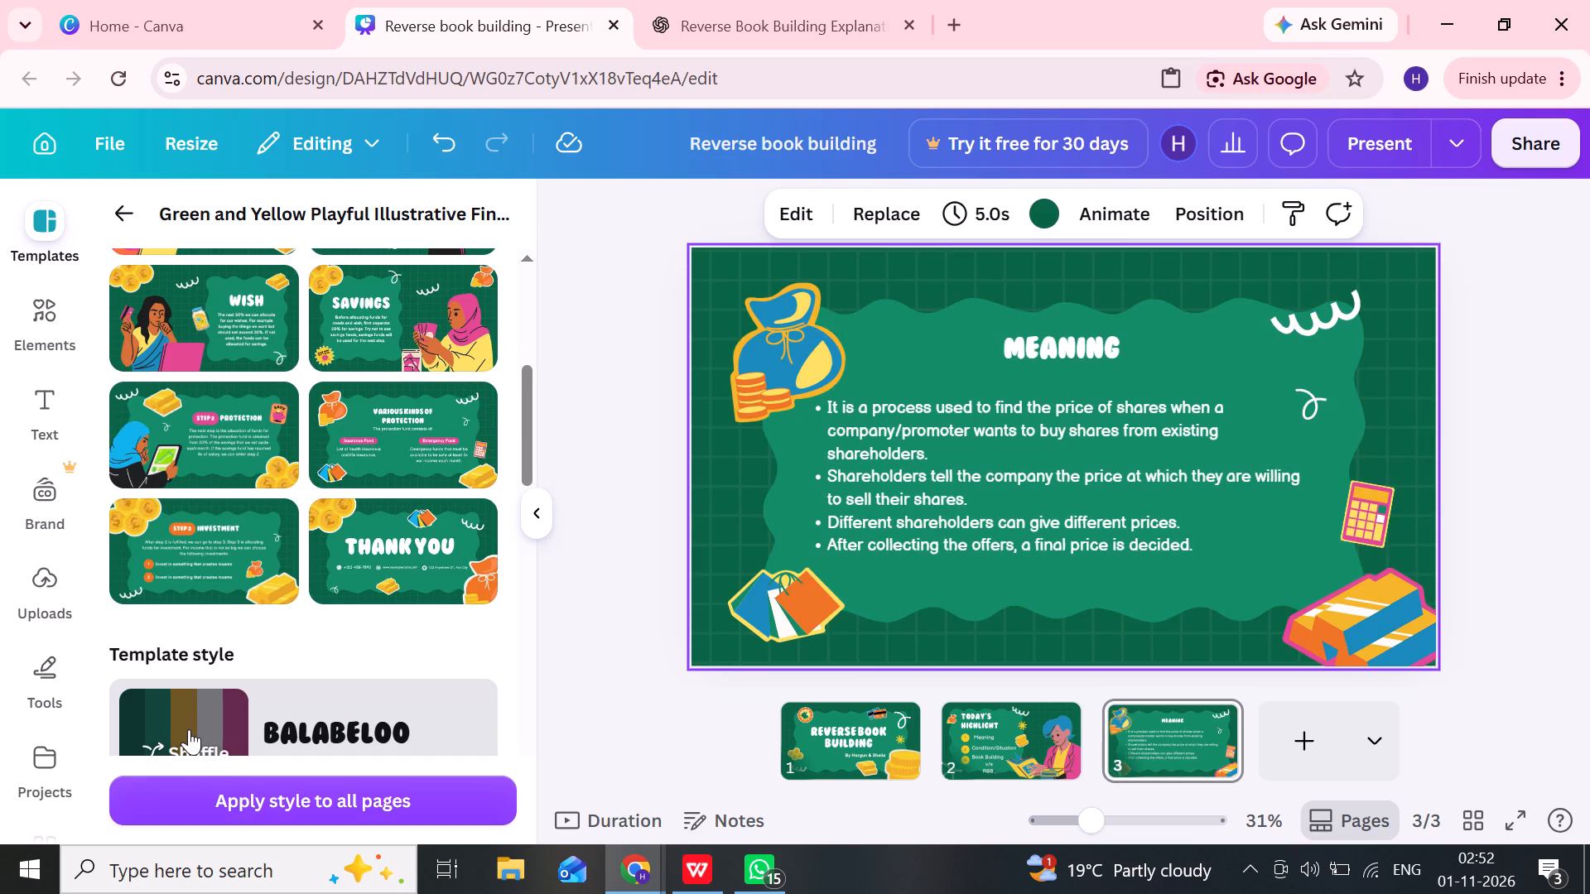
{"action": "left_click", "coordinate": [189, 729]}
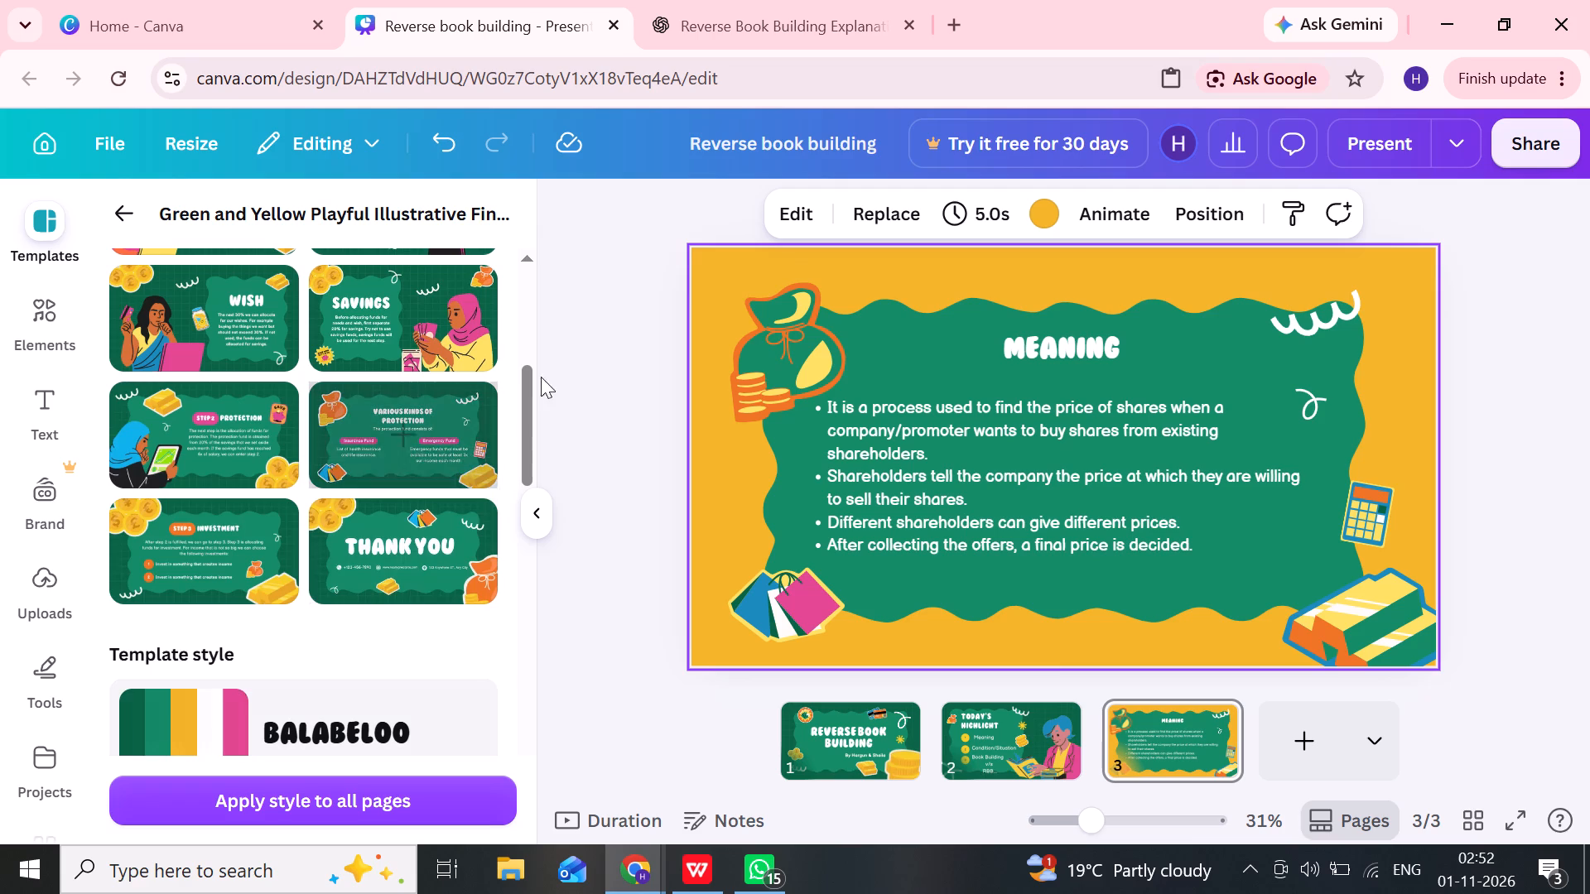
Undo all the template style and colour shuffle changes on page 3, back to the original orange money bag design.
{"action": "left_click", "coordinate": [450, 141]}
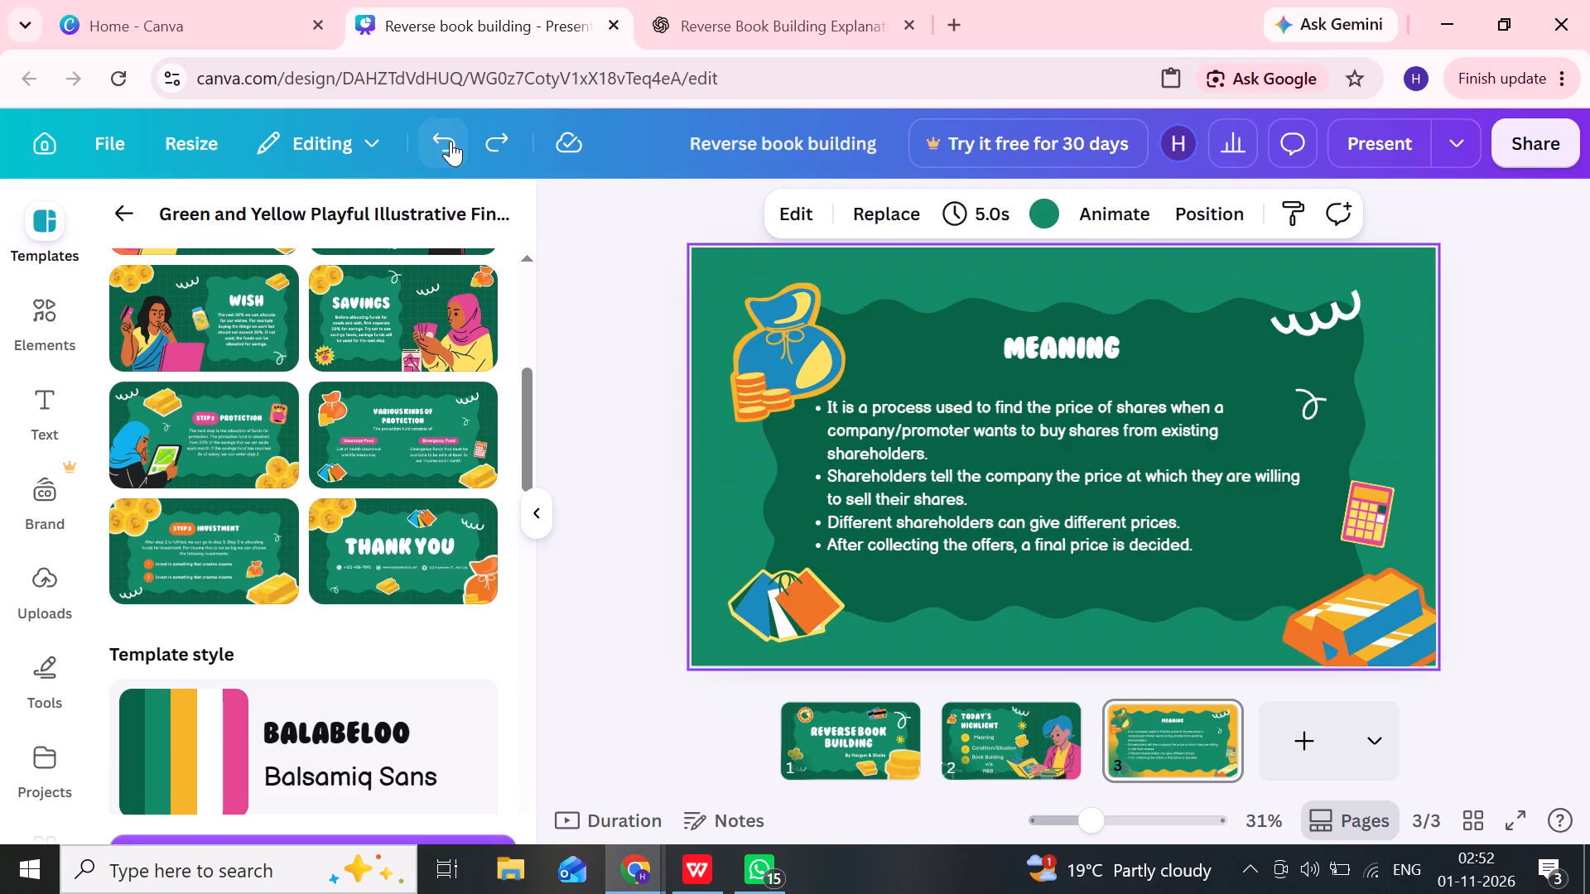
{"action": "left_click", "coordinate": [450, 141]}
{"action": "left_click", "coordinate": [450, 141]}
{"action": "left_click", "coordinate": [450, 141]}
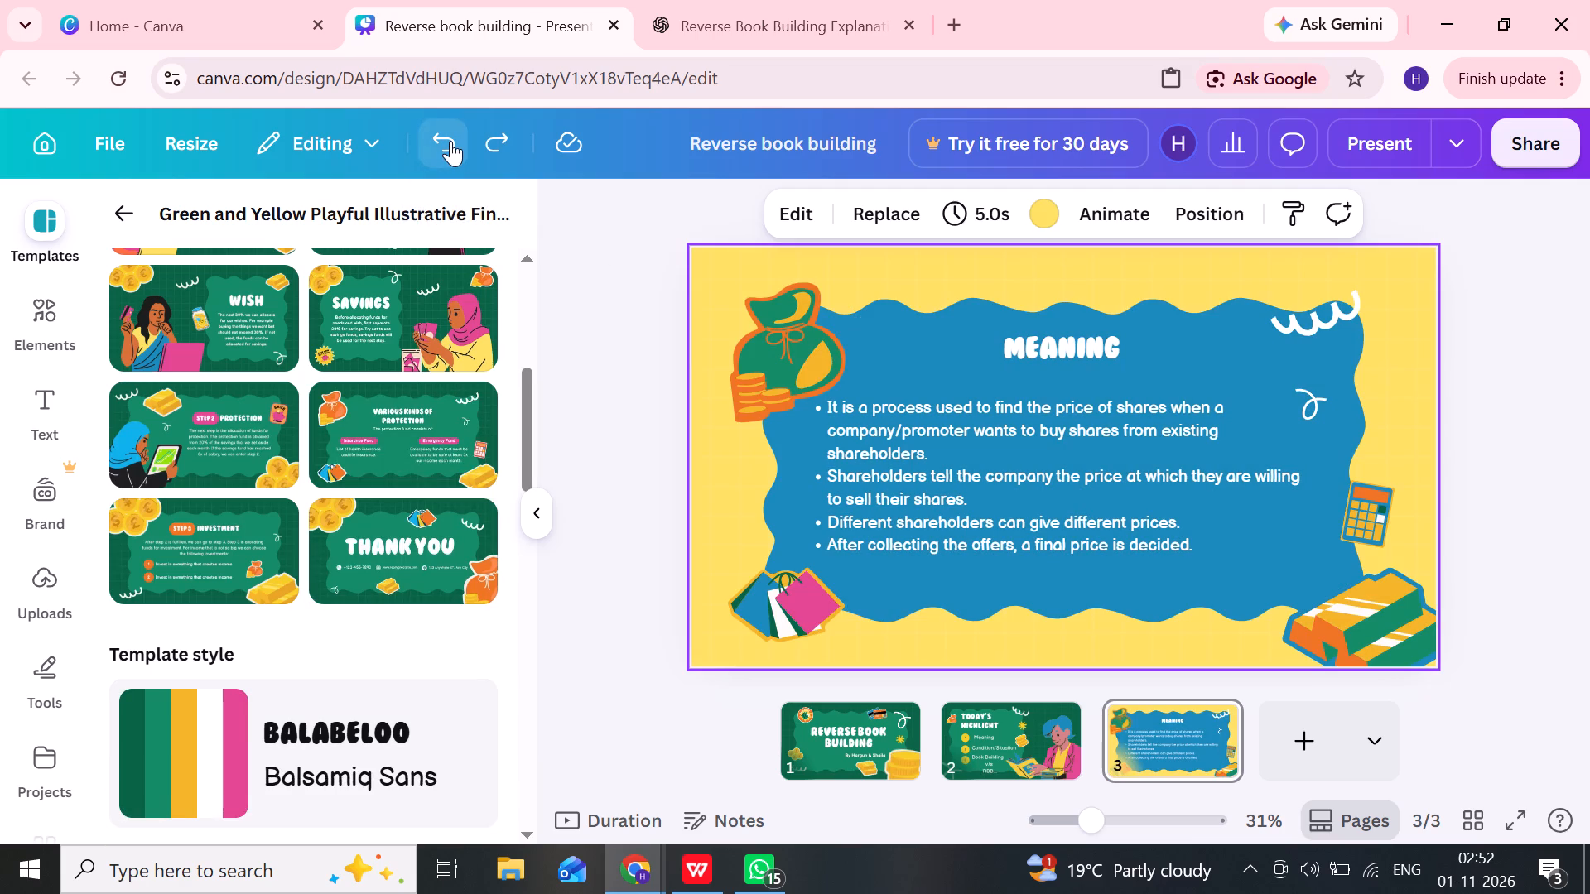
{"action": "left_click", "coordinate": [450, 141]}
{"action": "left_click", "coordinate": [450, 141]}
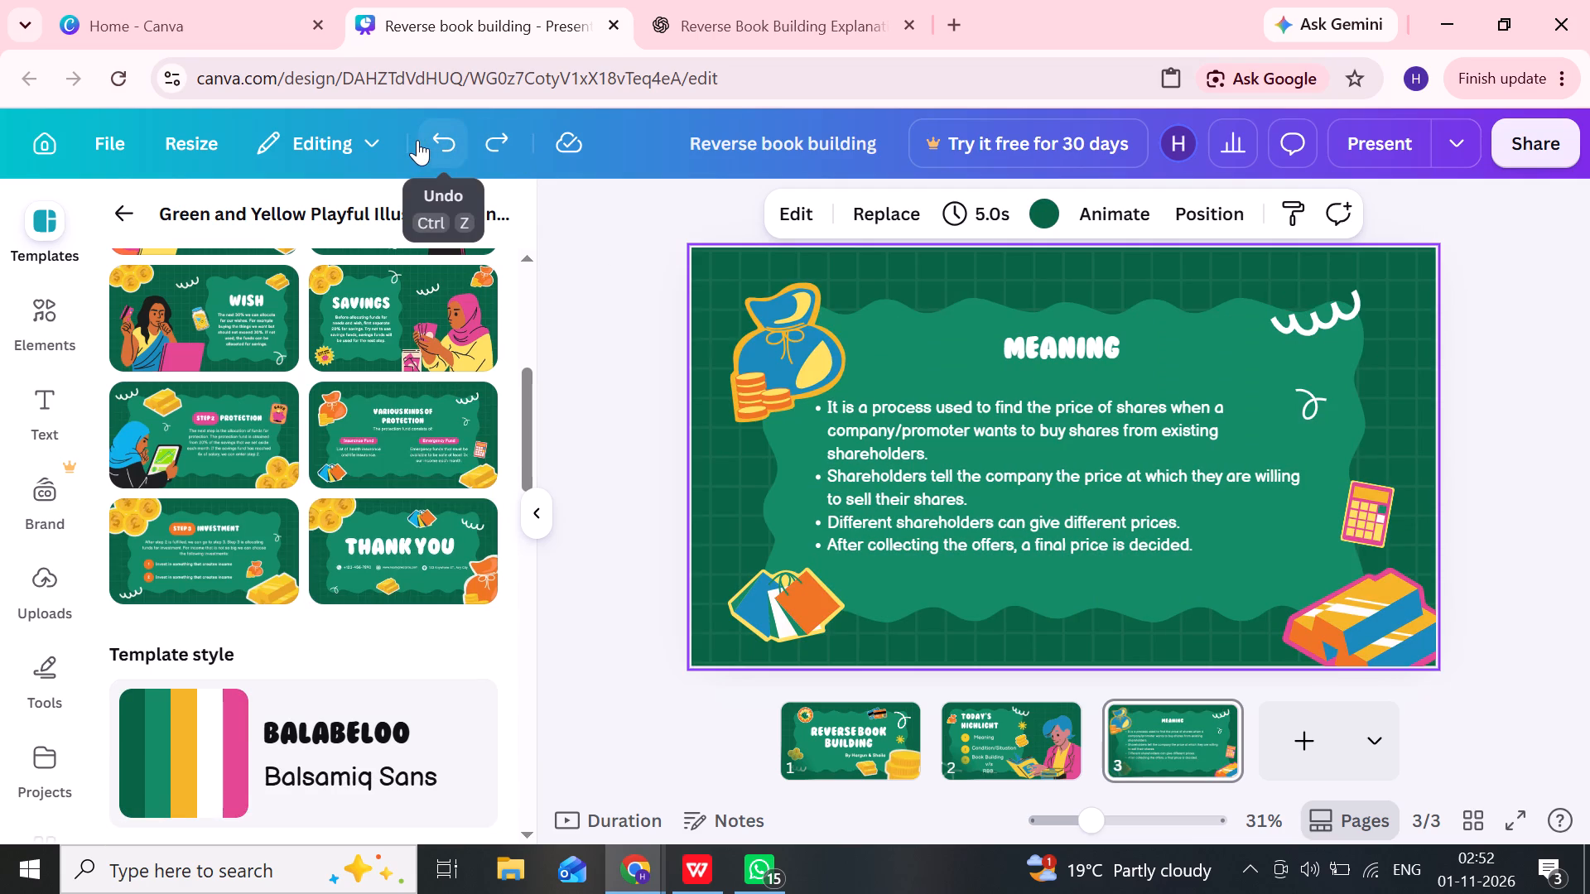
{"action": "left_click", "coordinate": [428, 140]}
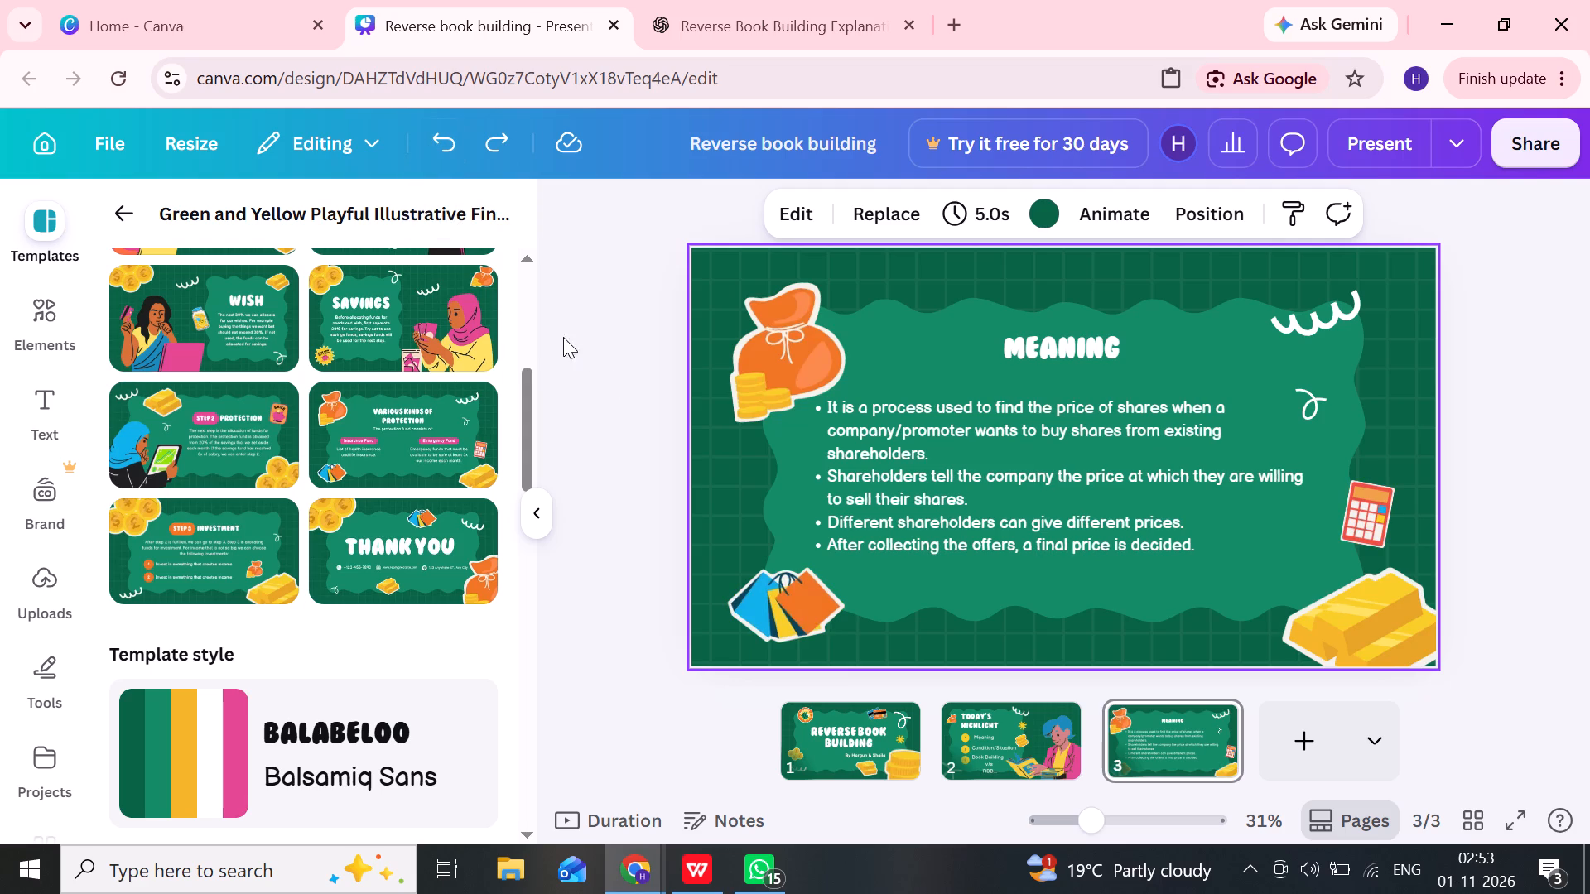
{"action": "left_click", "coordinate": [1284, 753]}
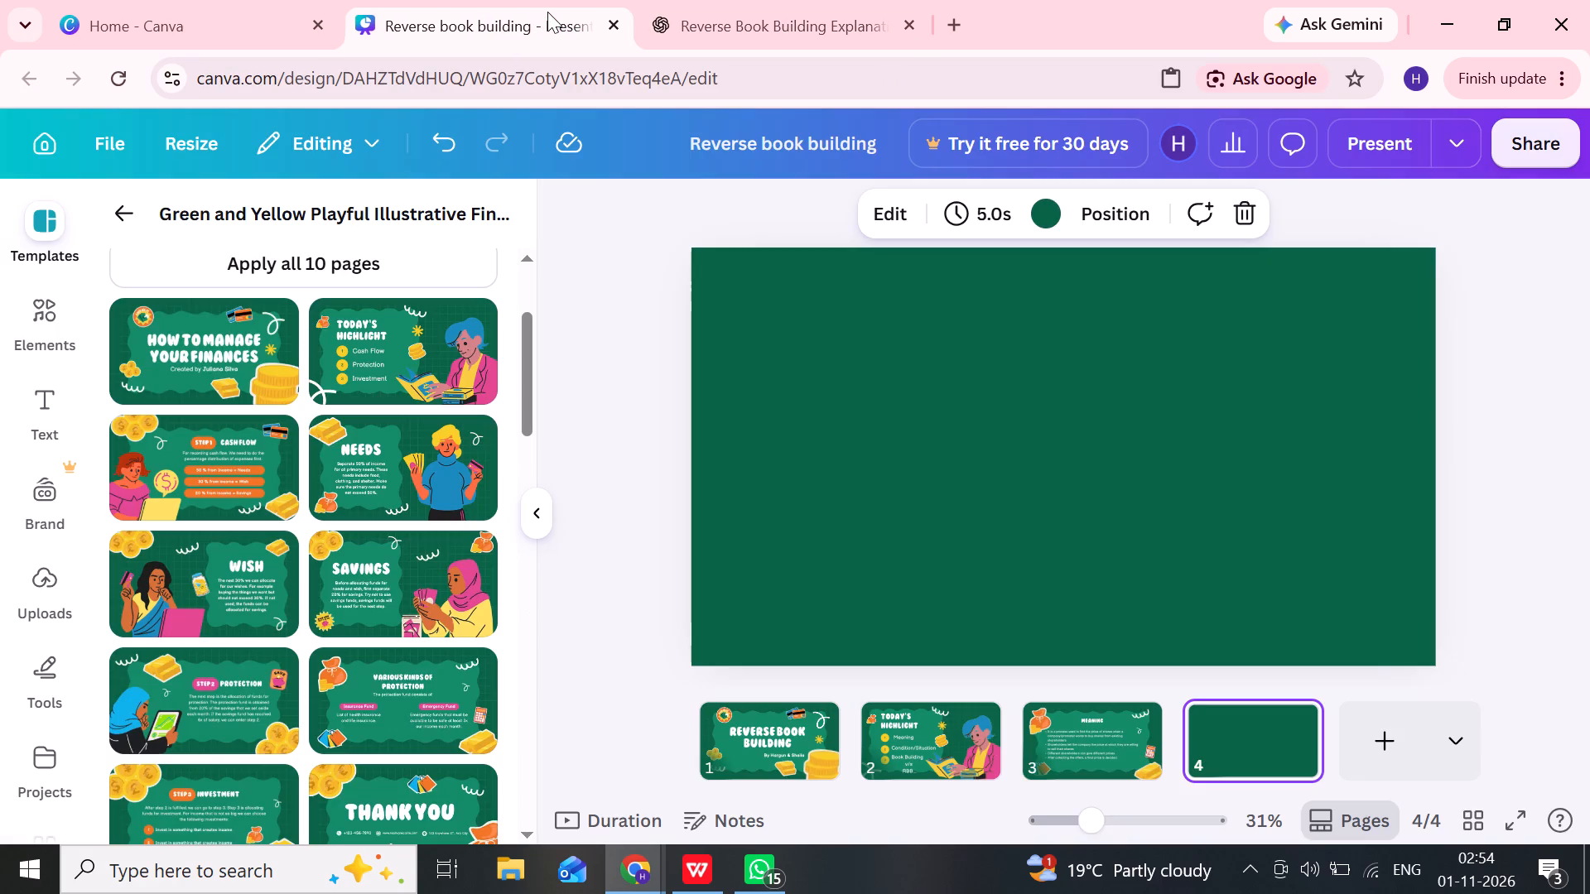
{"action": "left_click", "coordinate": [240, 571]}
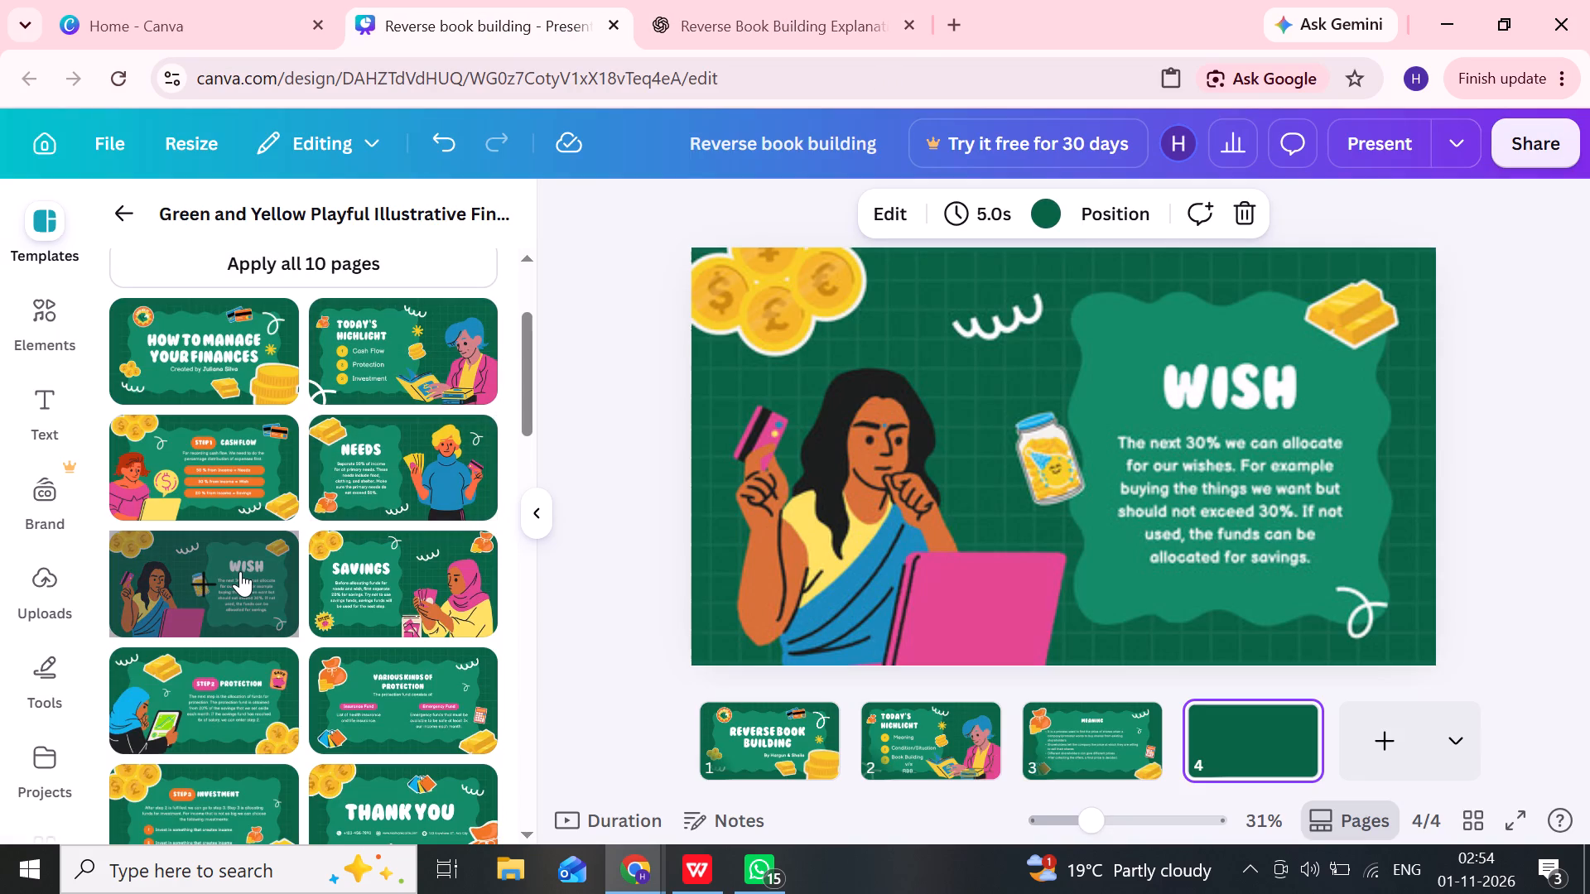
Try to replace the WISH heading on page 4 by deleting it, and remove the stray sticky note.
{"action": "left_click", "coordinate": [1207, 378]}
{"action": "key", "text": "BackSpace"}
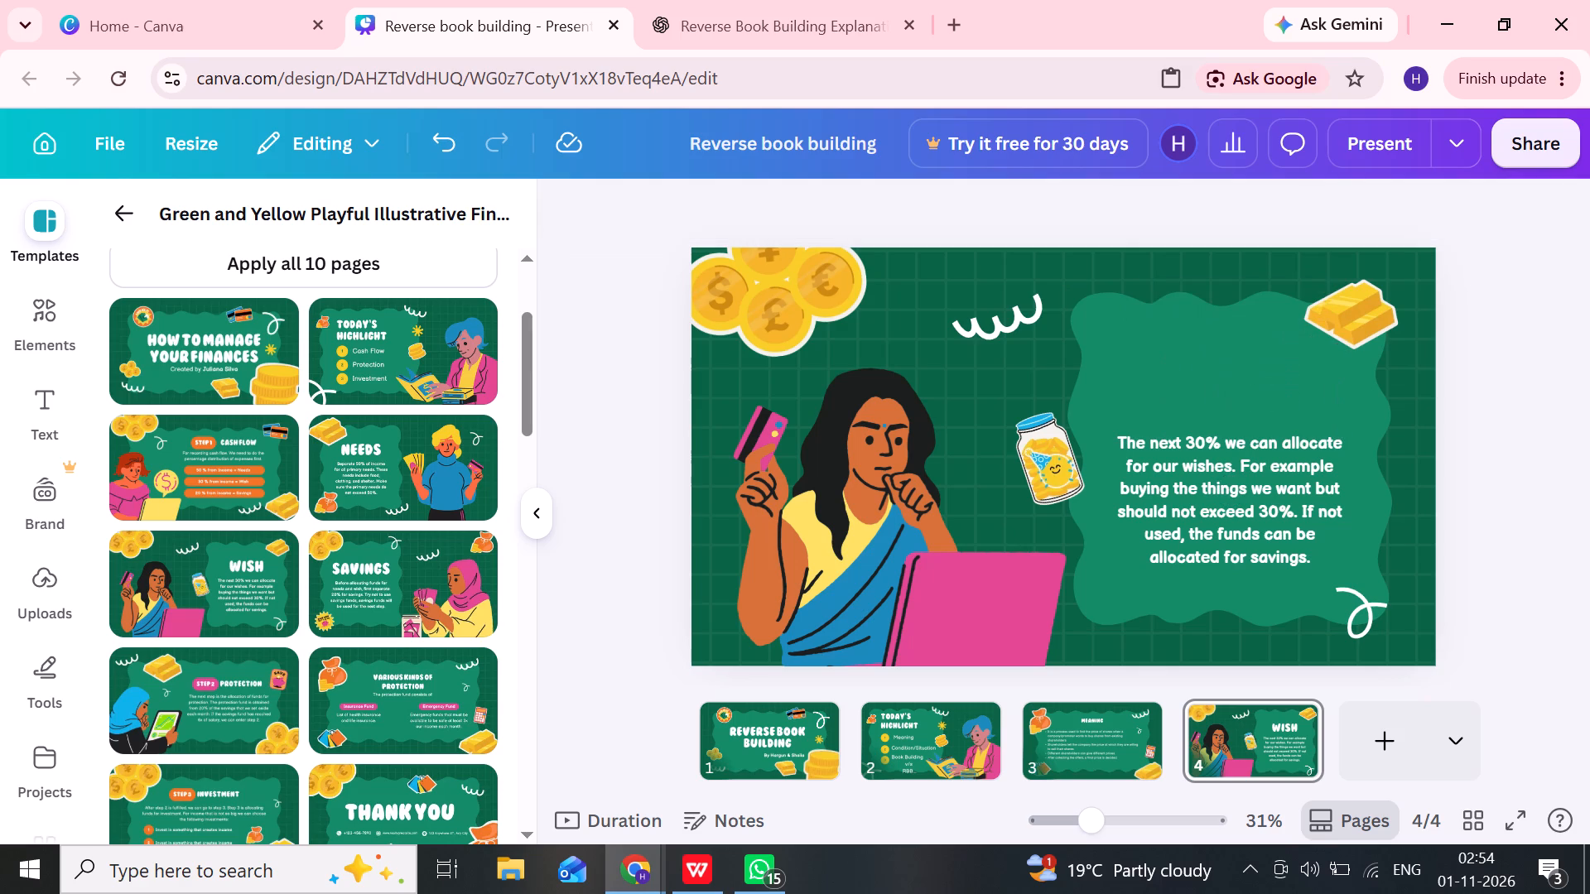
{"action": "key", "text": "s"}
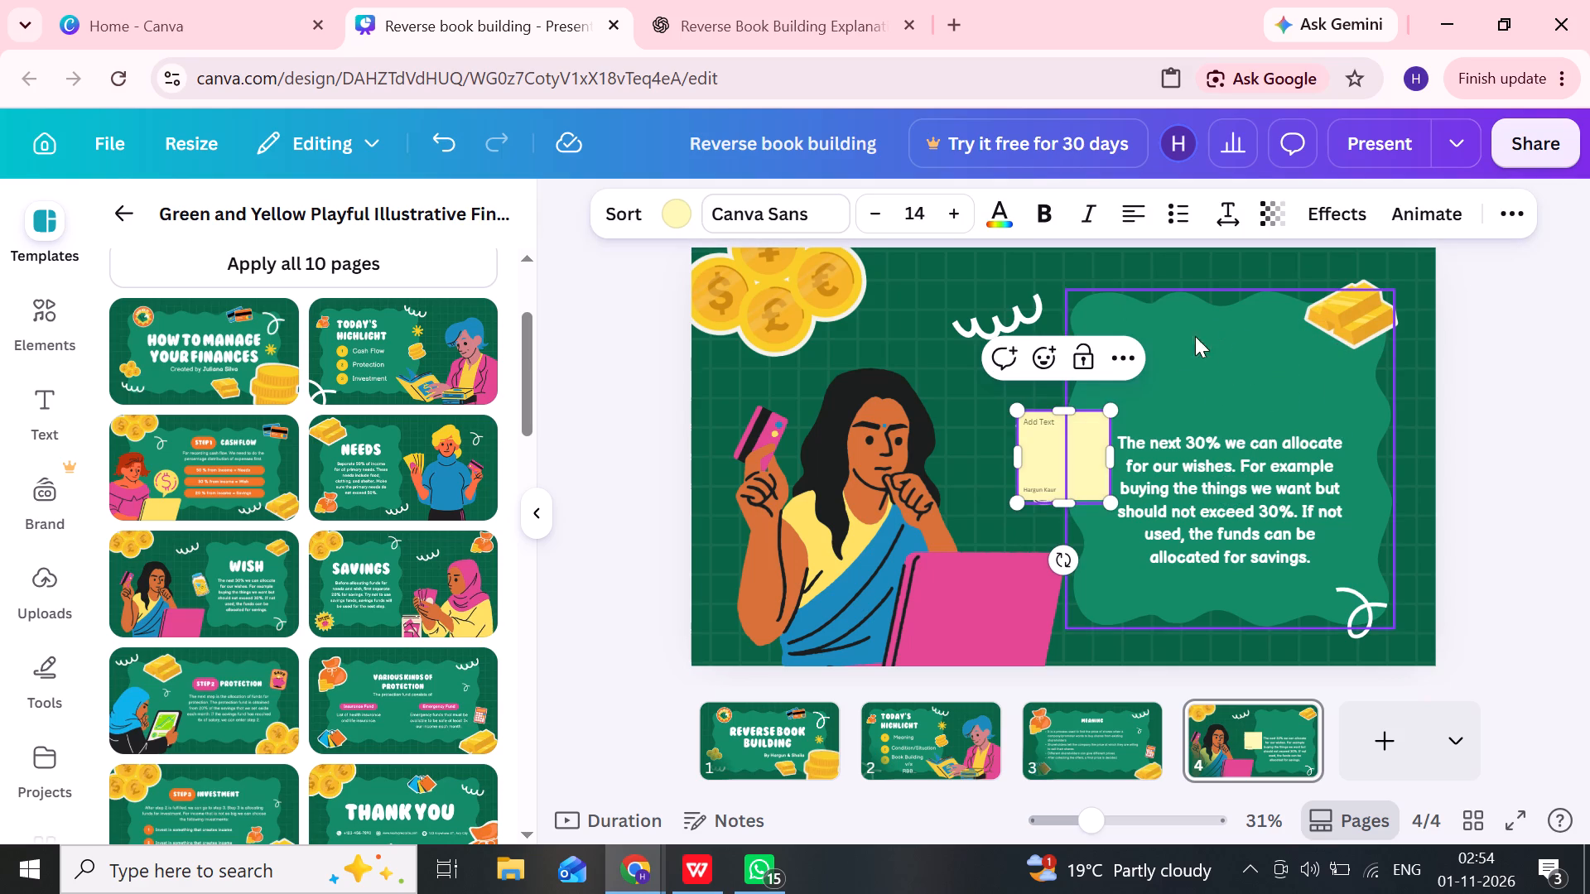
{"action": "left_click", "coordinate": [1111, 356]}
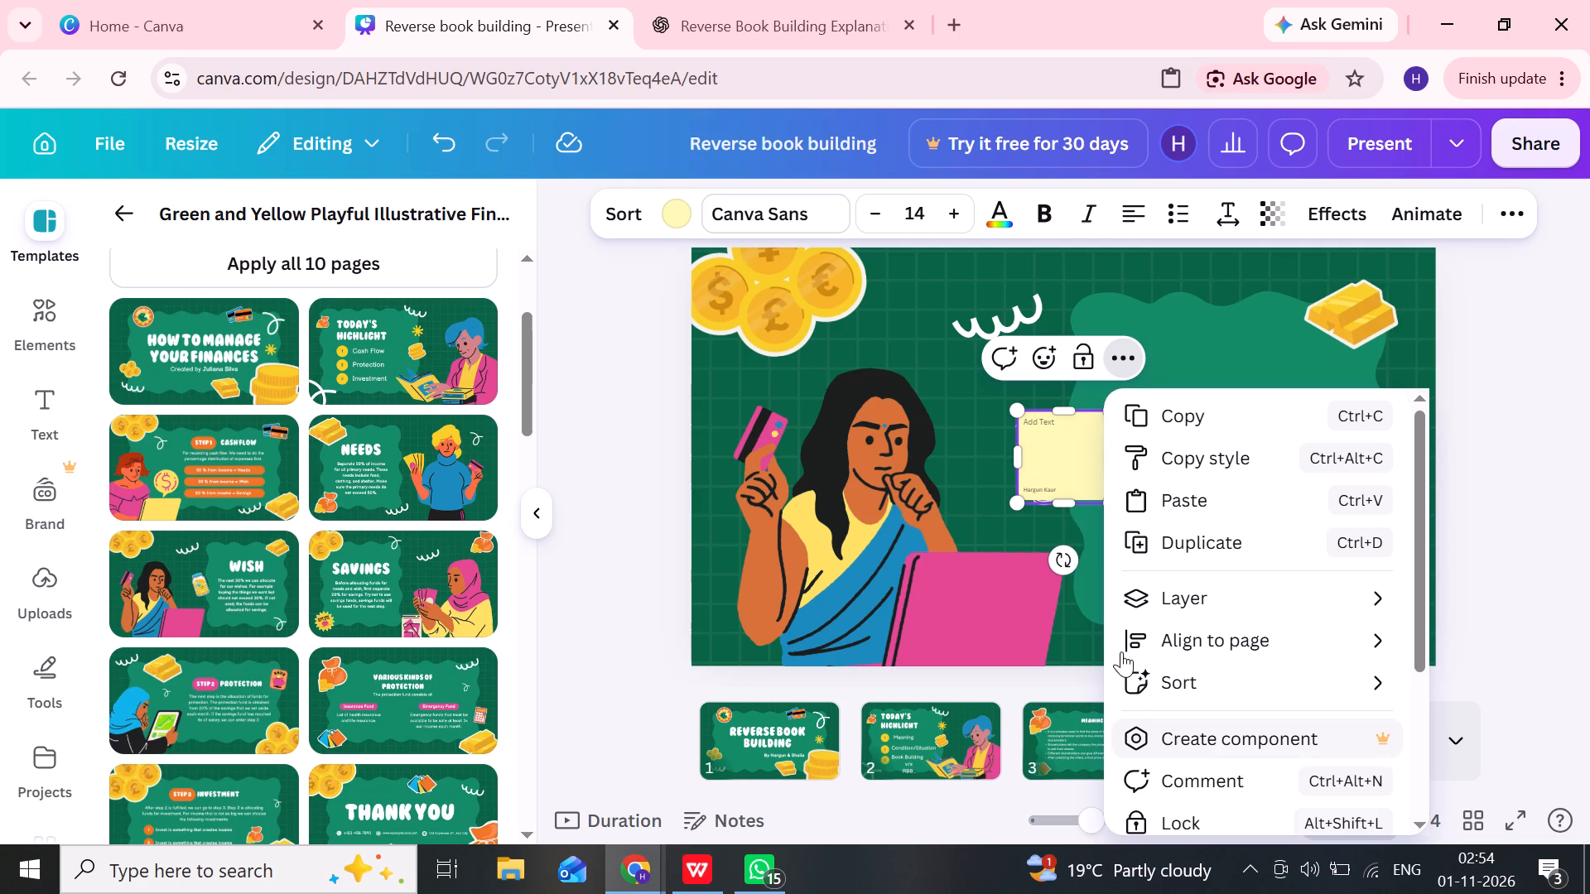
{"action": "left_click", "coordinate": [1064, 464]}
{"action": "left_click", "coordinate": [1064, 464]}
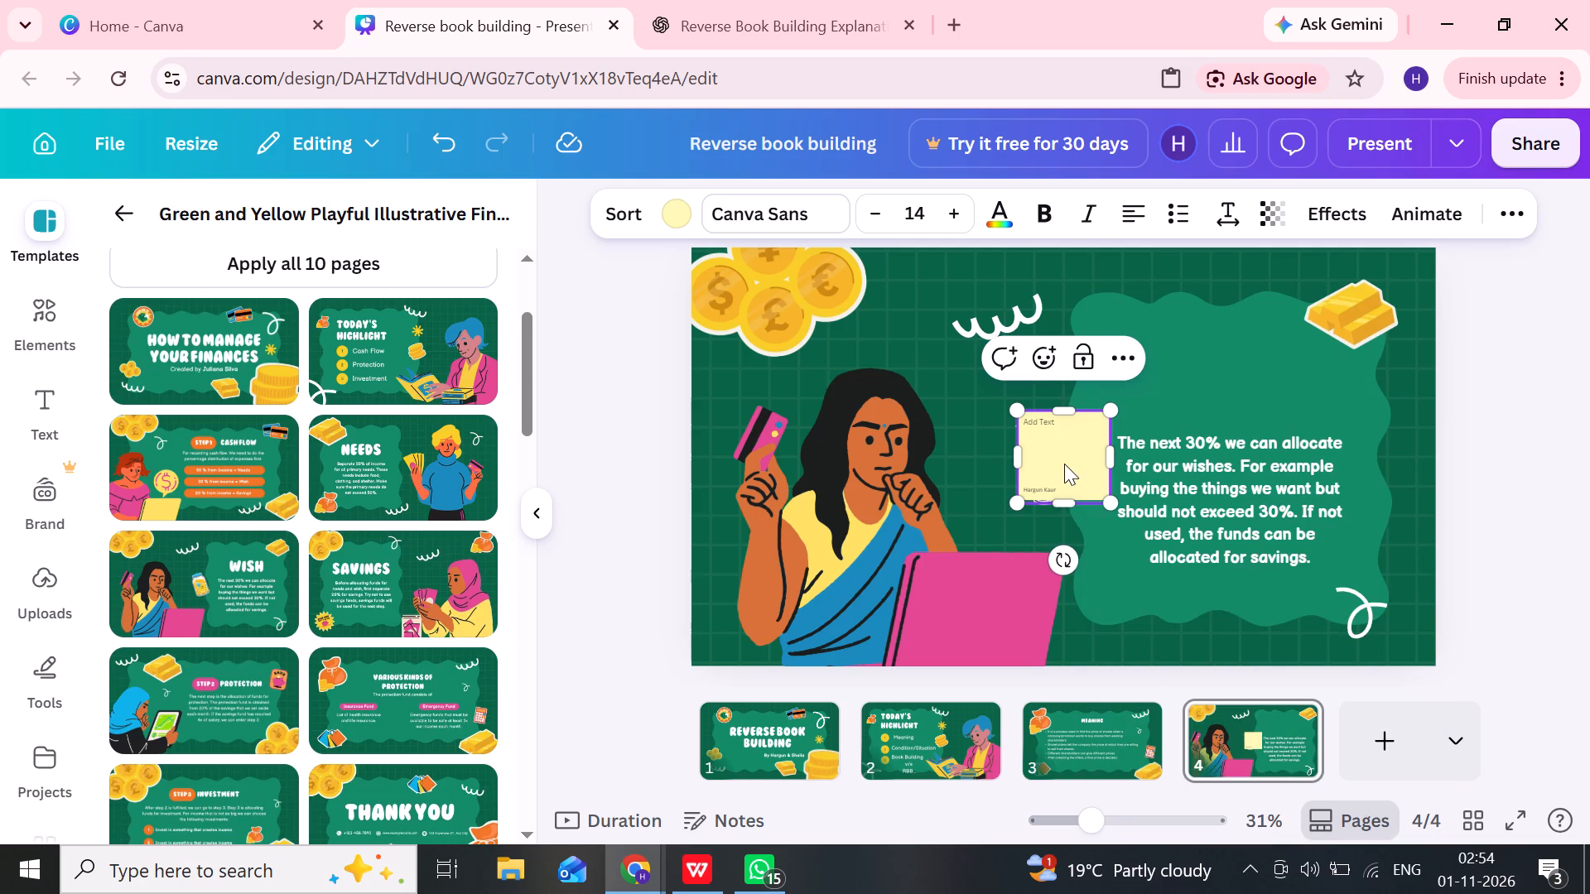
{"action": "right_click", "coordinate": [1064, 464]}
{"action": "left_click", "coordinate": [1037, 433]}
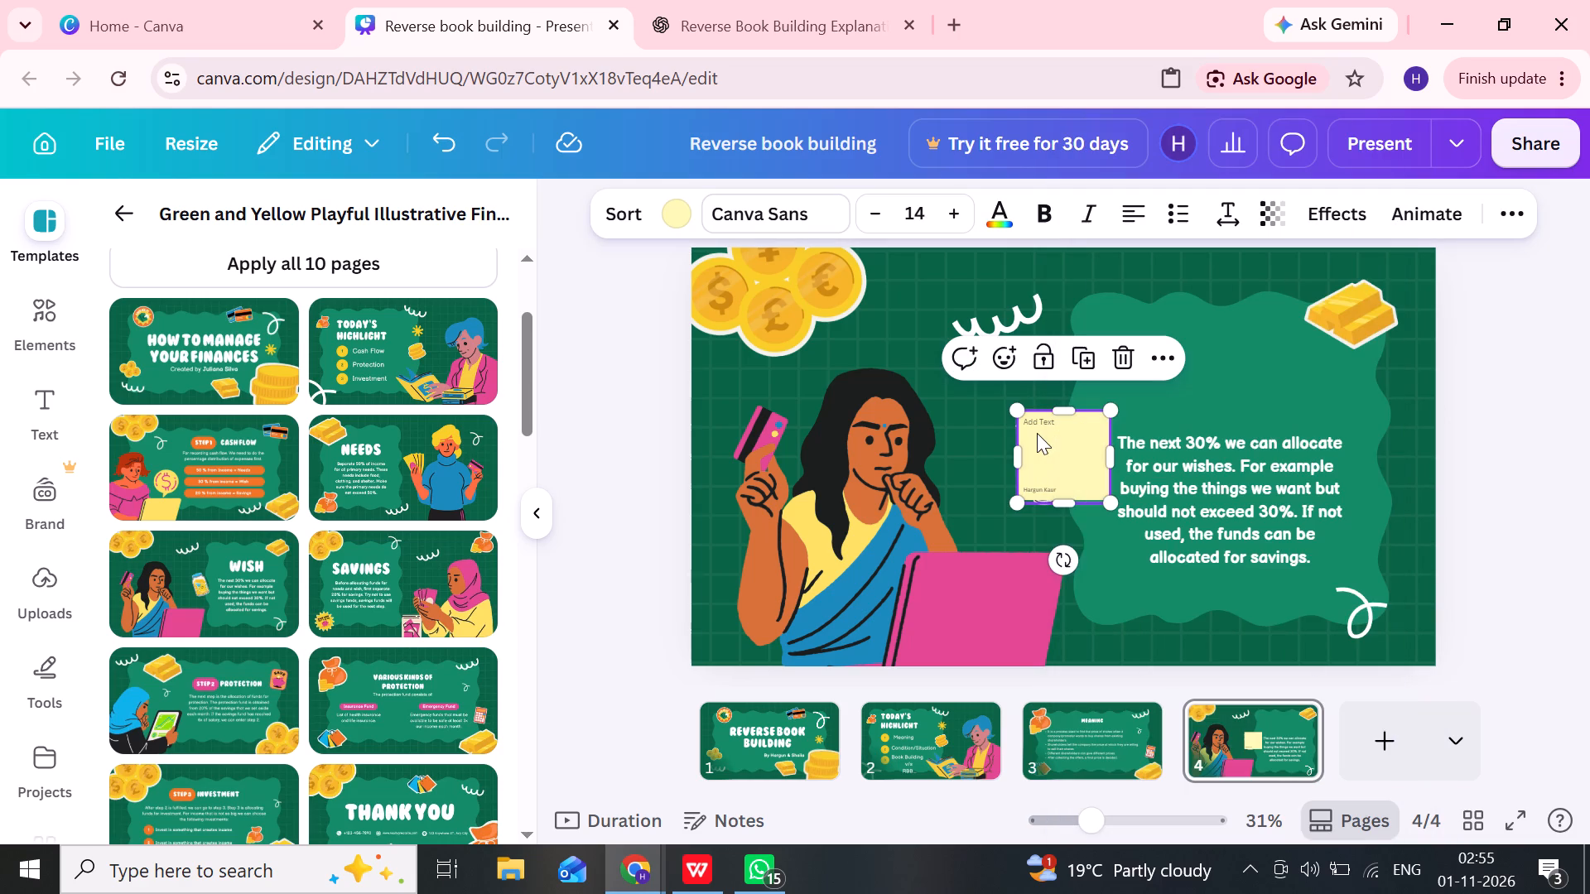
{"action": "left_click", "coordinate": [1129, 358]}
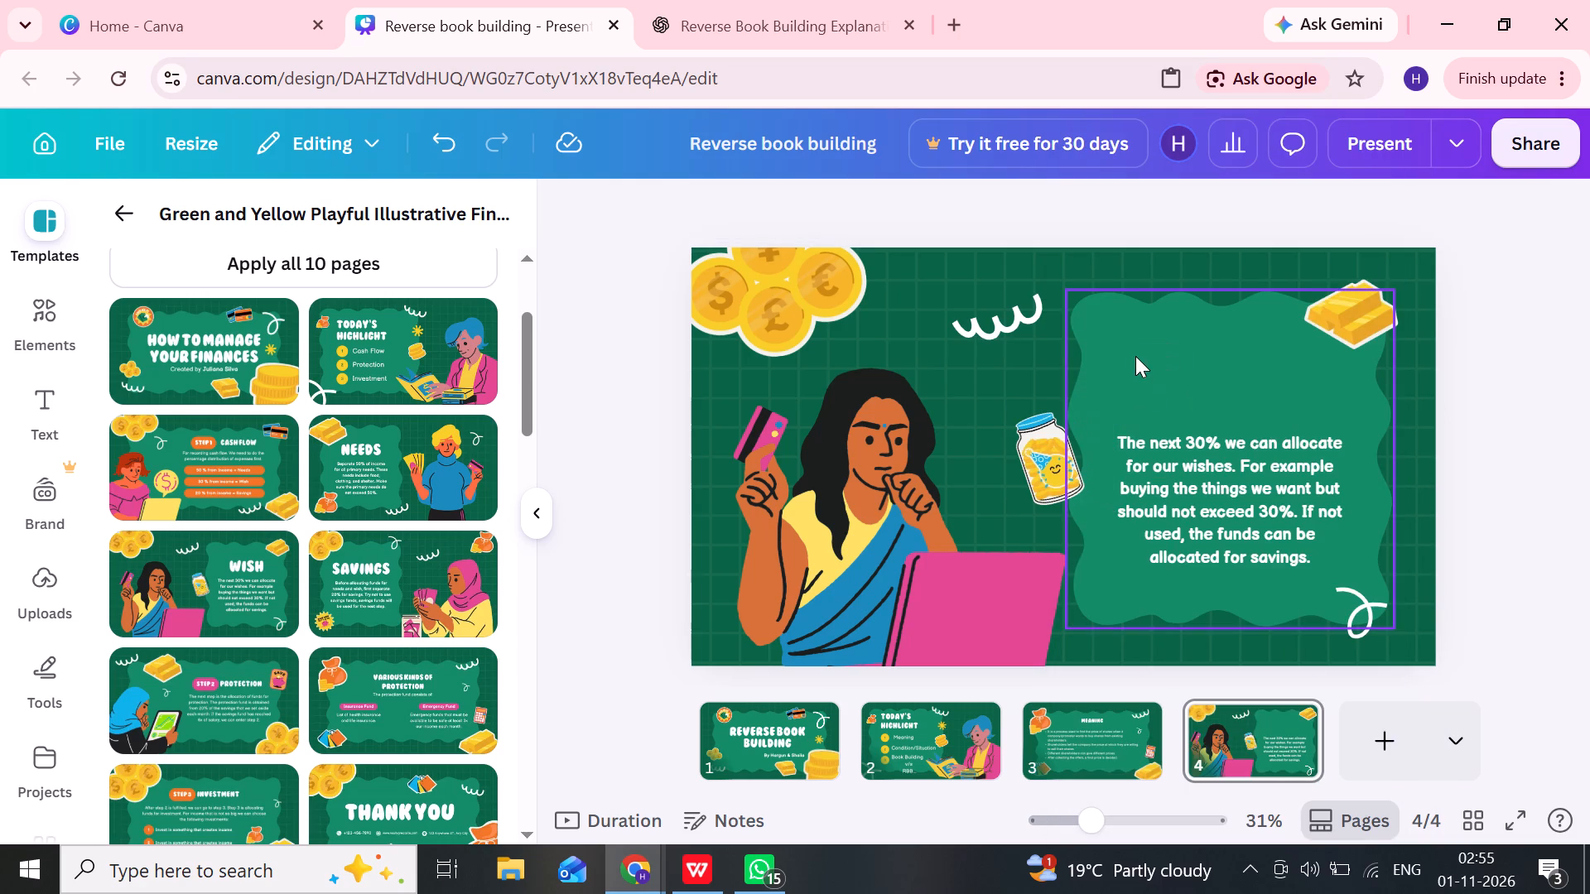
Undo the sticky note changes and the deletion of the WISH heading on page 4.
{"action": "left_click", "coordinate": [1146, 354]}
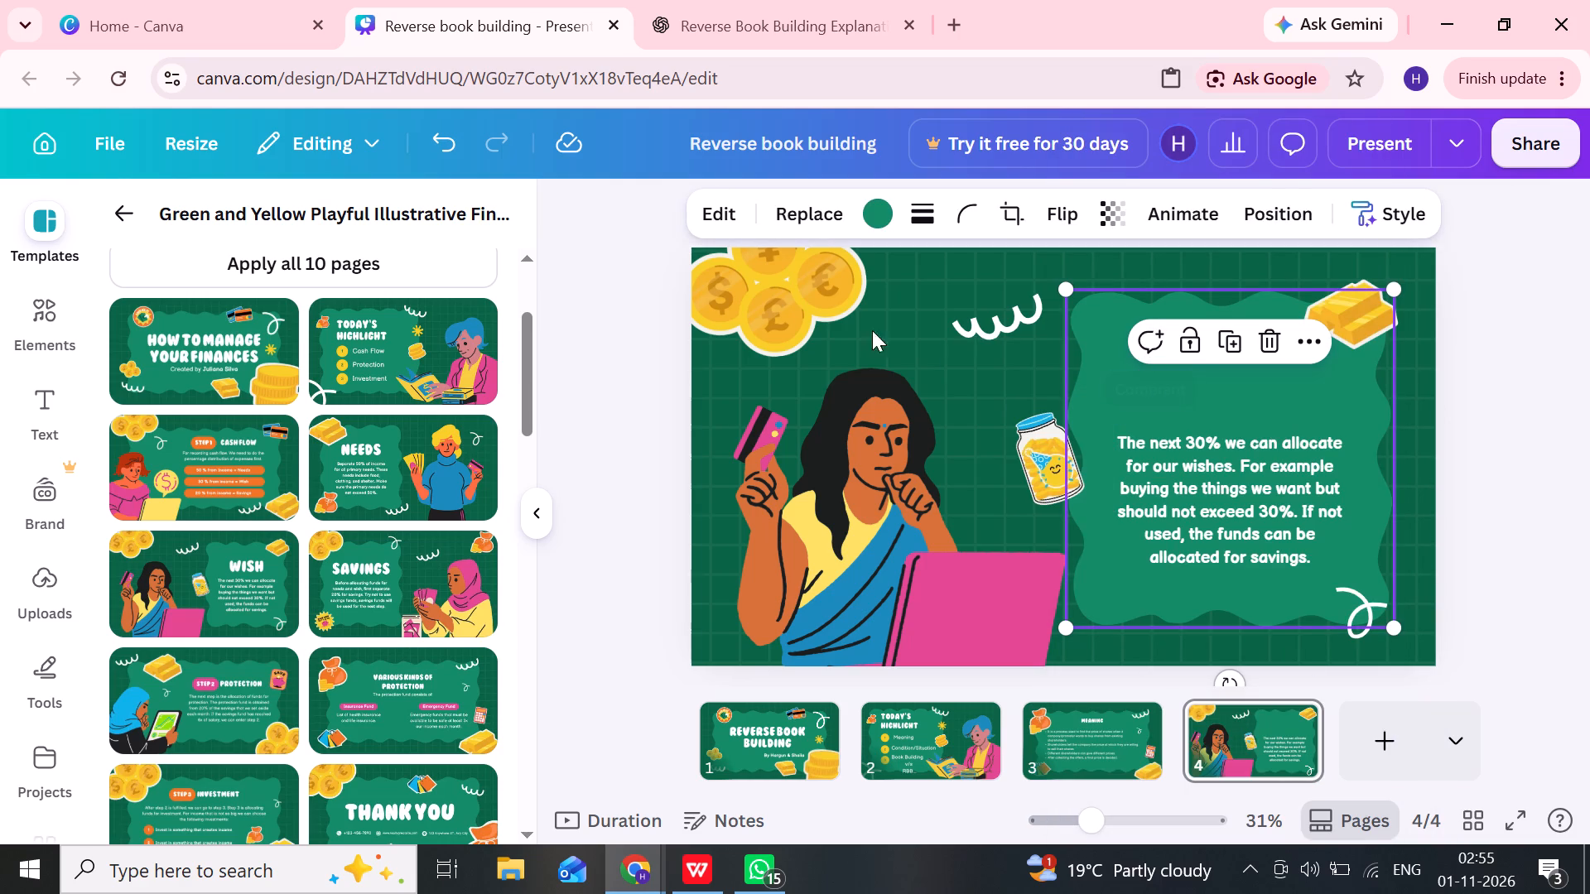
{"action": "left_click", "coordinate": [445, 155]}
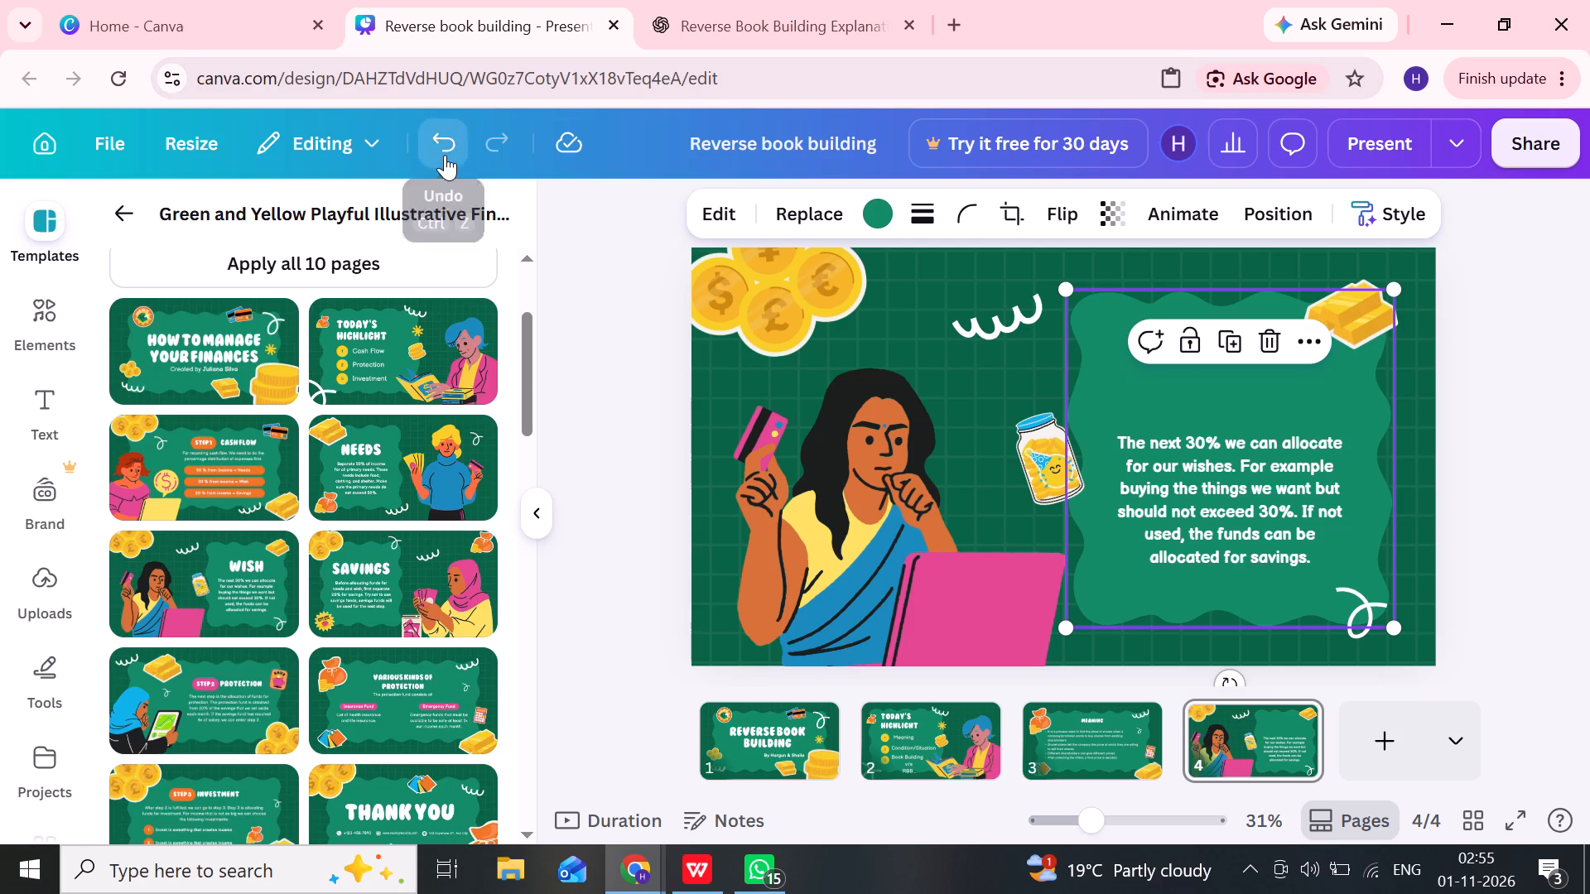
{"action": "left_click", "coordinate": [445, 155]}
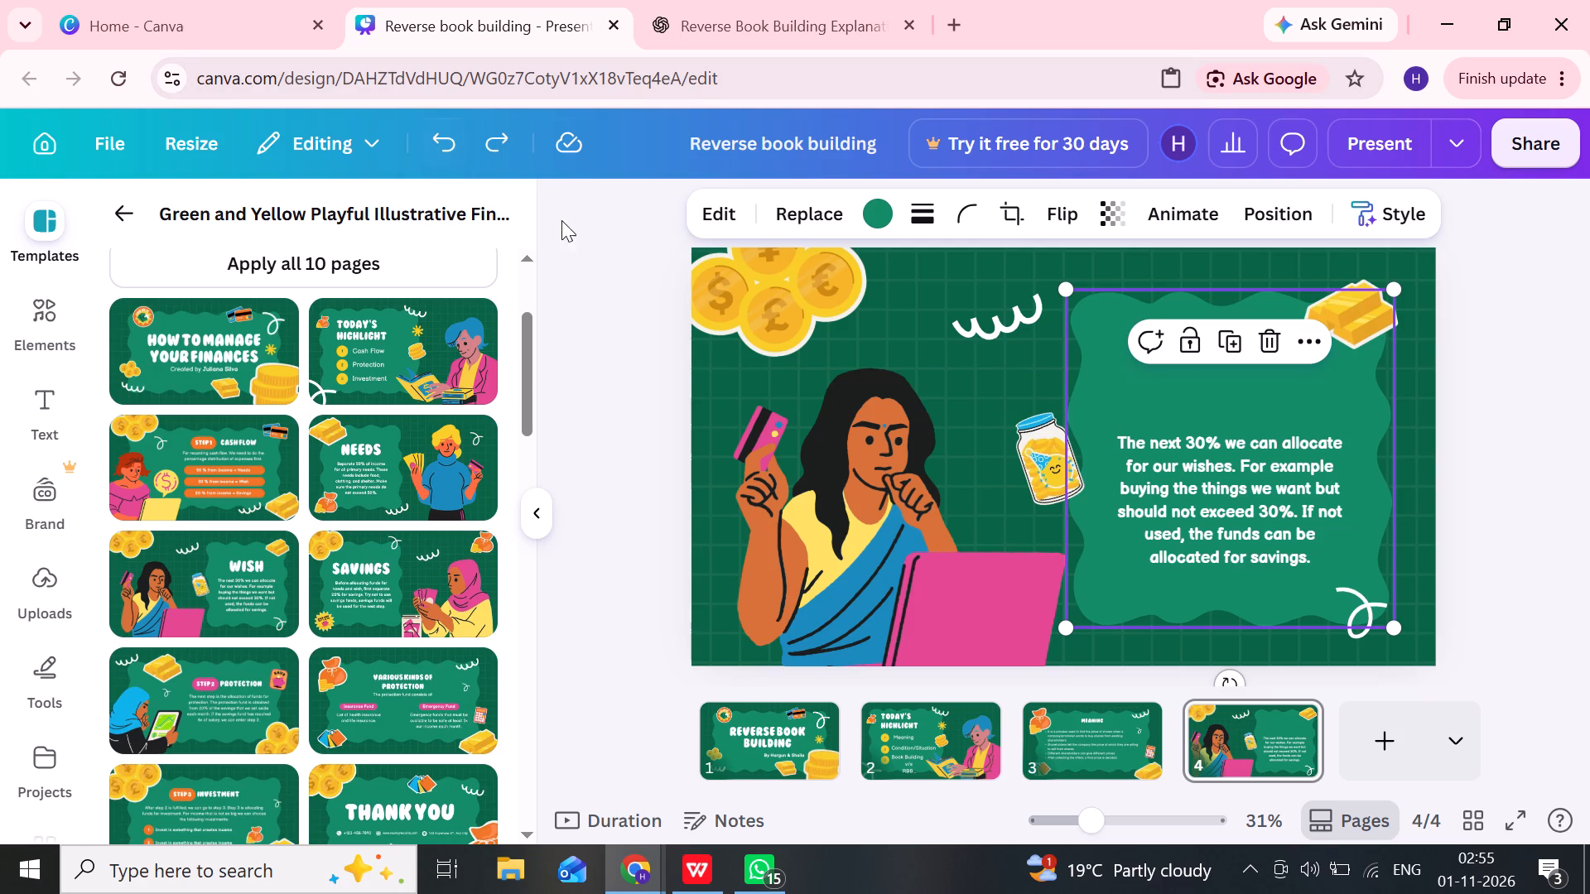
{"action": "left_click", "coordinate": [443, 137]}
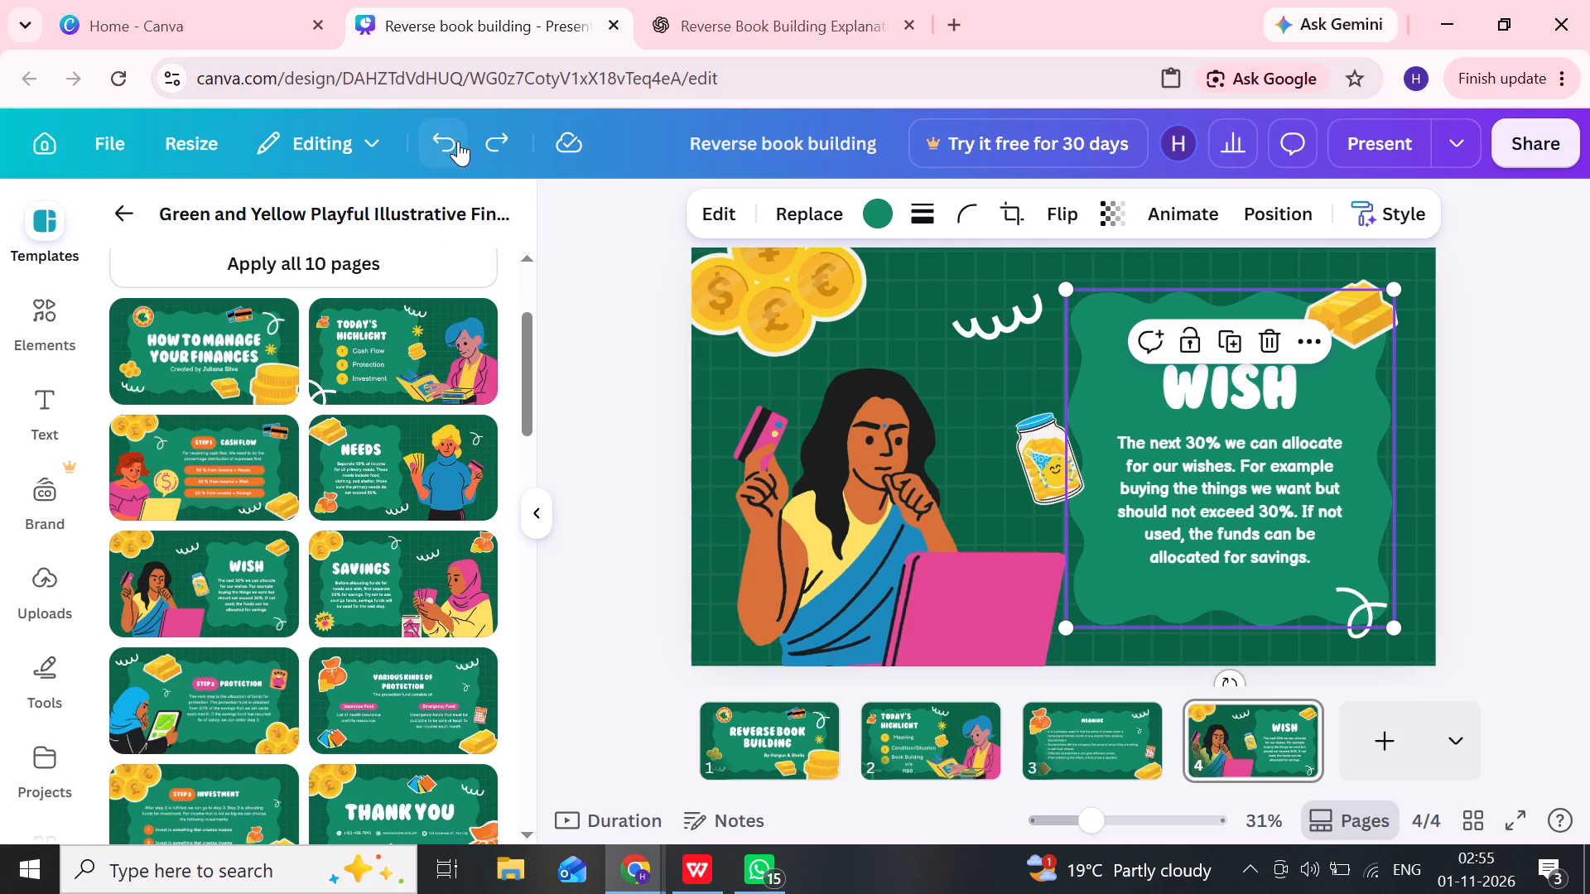
Replace the WISH heading text on page 4 with "Situation".
{"action": "double_click", "coordinate": [1165, 402]}
{"action": "left_click", "coordinate": [1165, 402]}
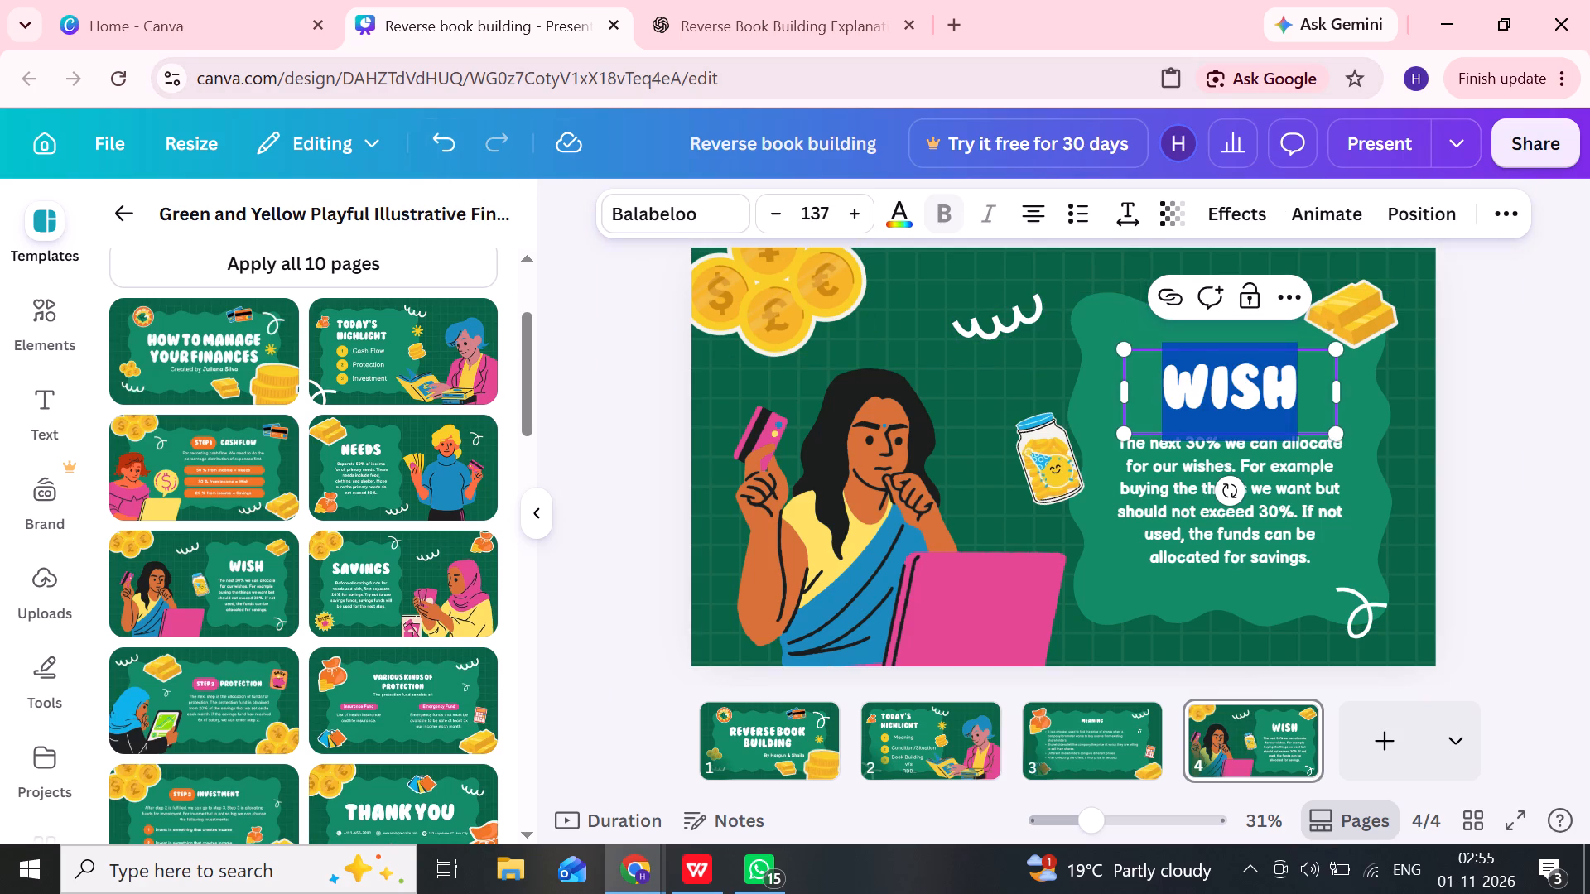
{"action": "double_click", "coordinate": [1308, 397]}
{"action": "left_click", "coordinate": [1308, 397]}
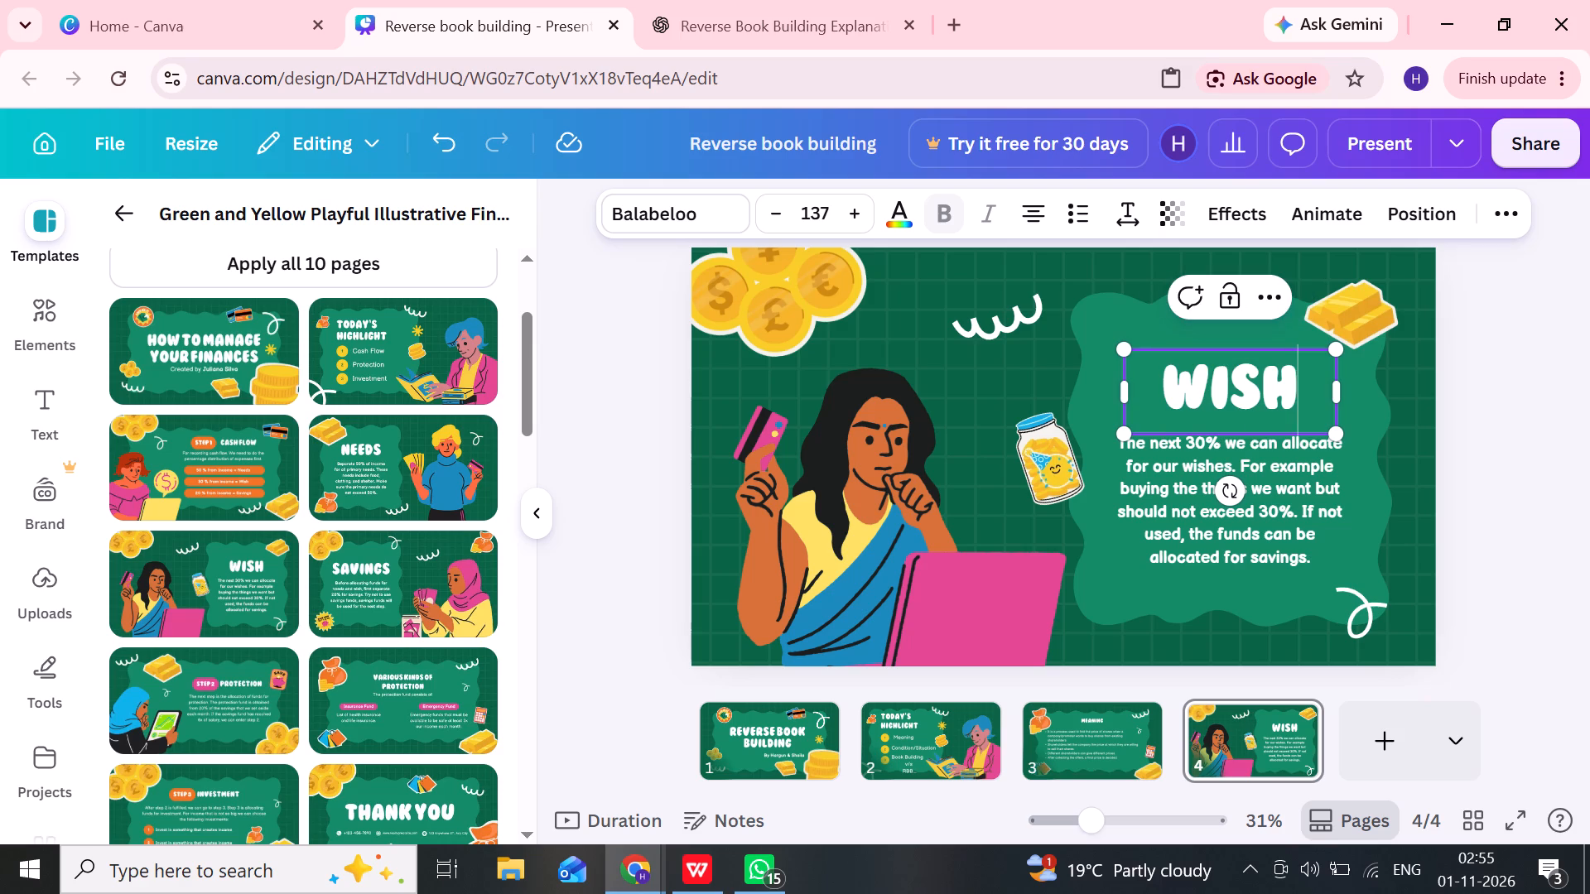
{"action": "left_click_drag", "start_coordinate": [1310, 401], "coordinate": [1169, 366]}
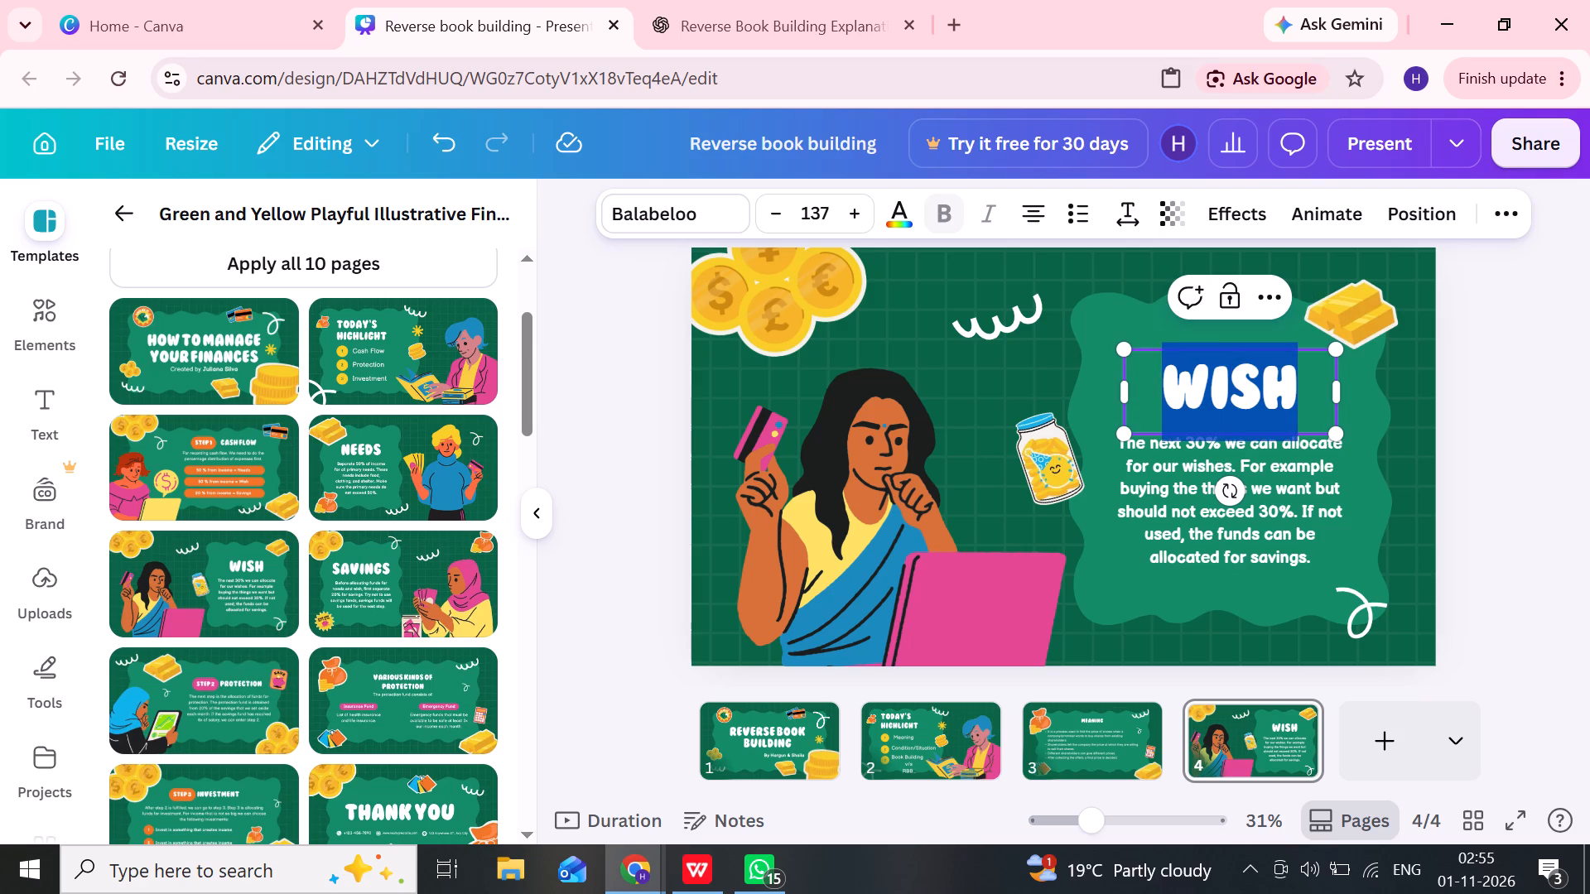
{"action": "left_click_drag", "start_coordinate": [1169, 366], "coordinate": [1149, 373]}
{"action": "key", "text": "BackSpace"}
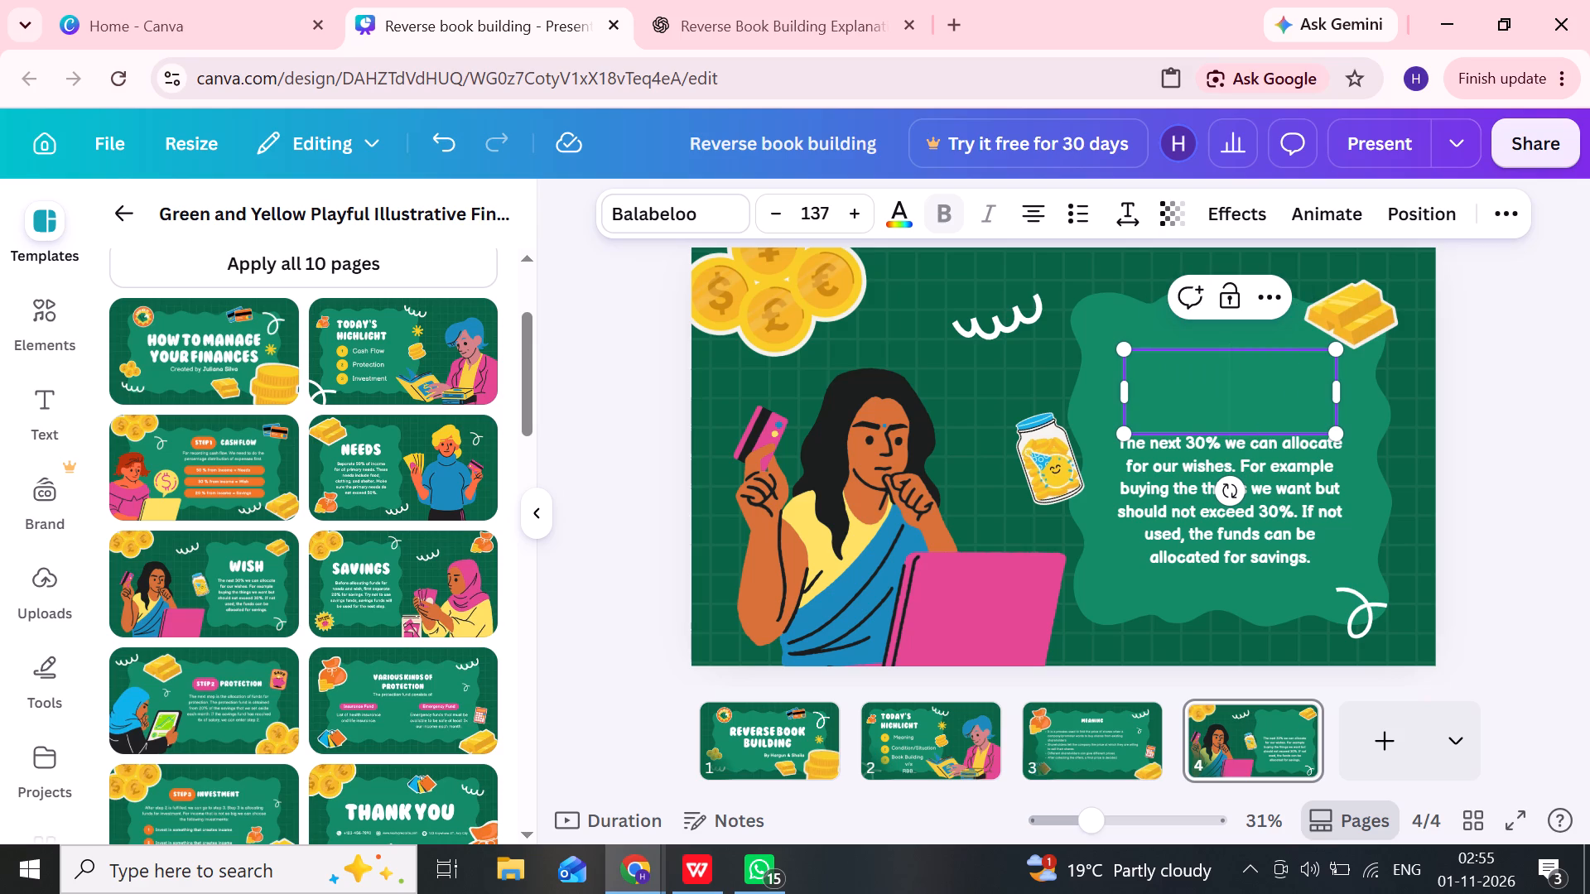
{"action": "type", "text": "it"}
{"action": "key", "text": "u"}
{"action": "type", "text": "ation"}
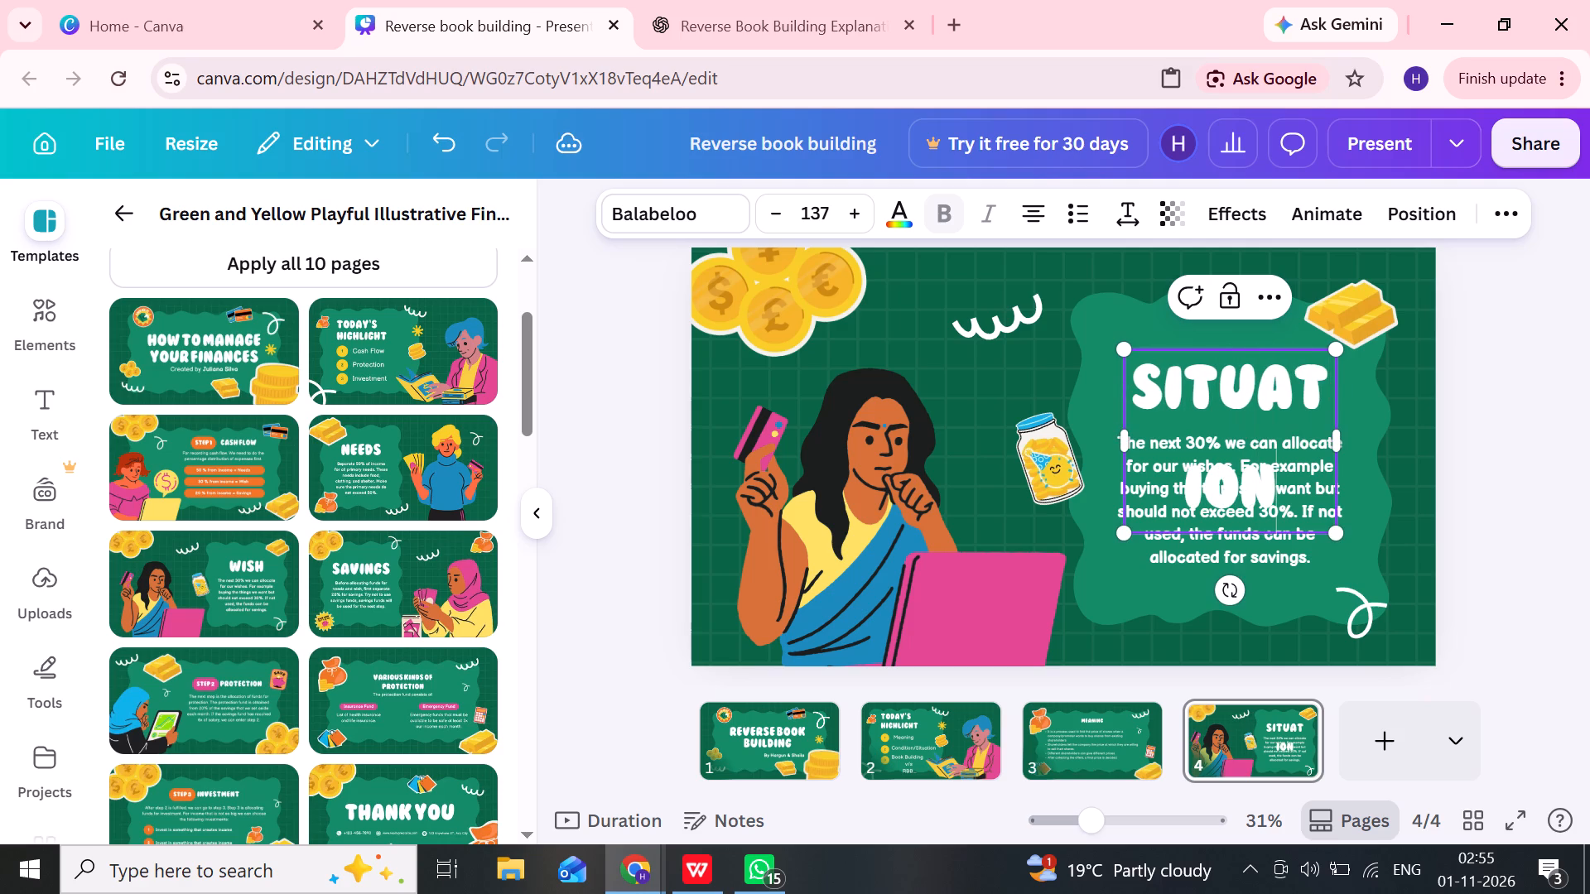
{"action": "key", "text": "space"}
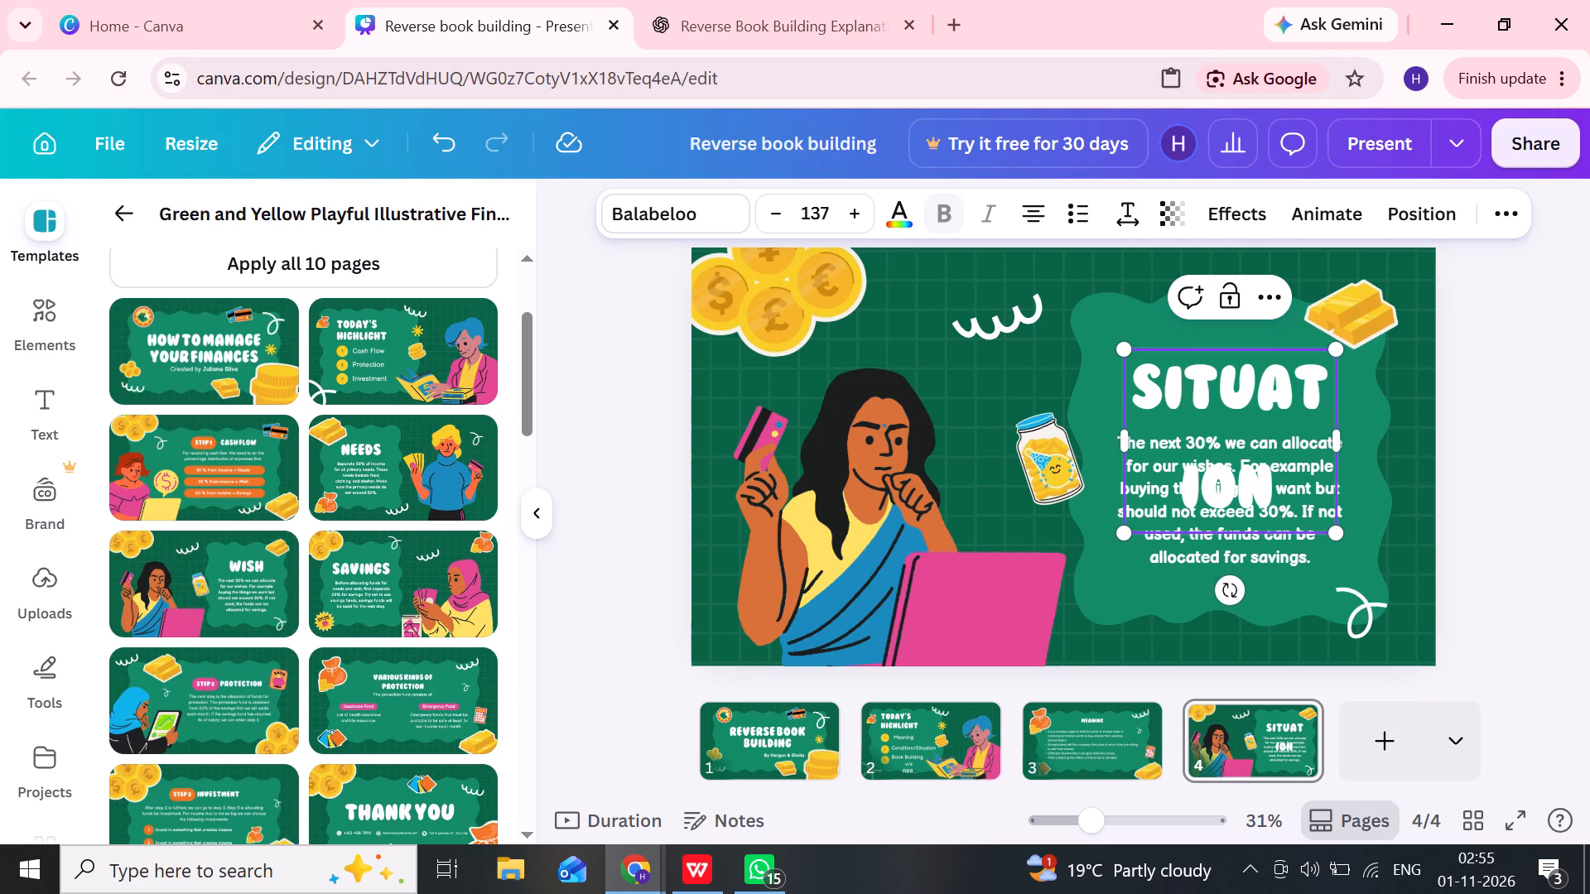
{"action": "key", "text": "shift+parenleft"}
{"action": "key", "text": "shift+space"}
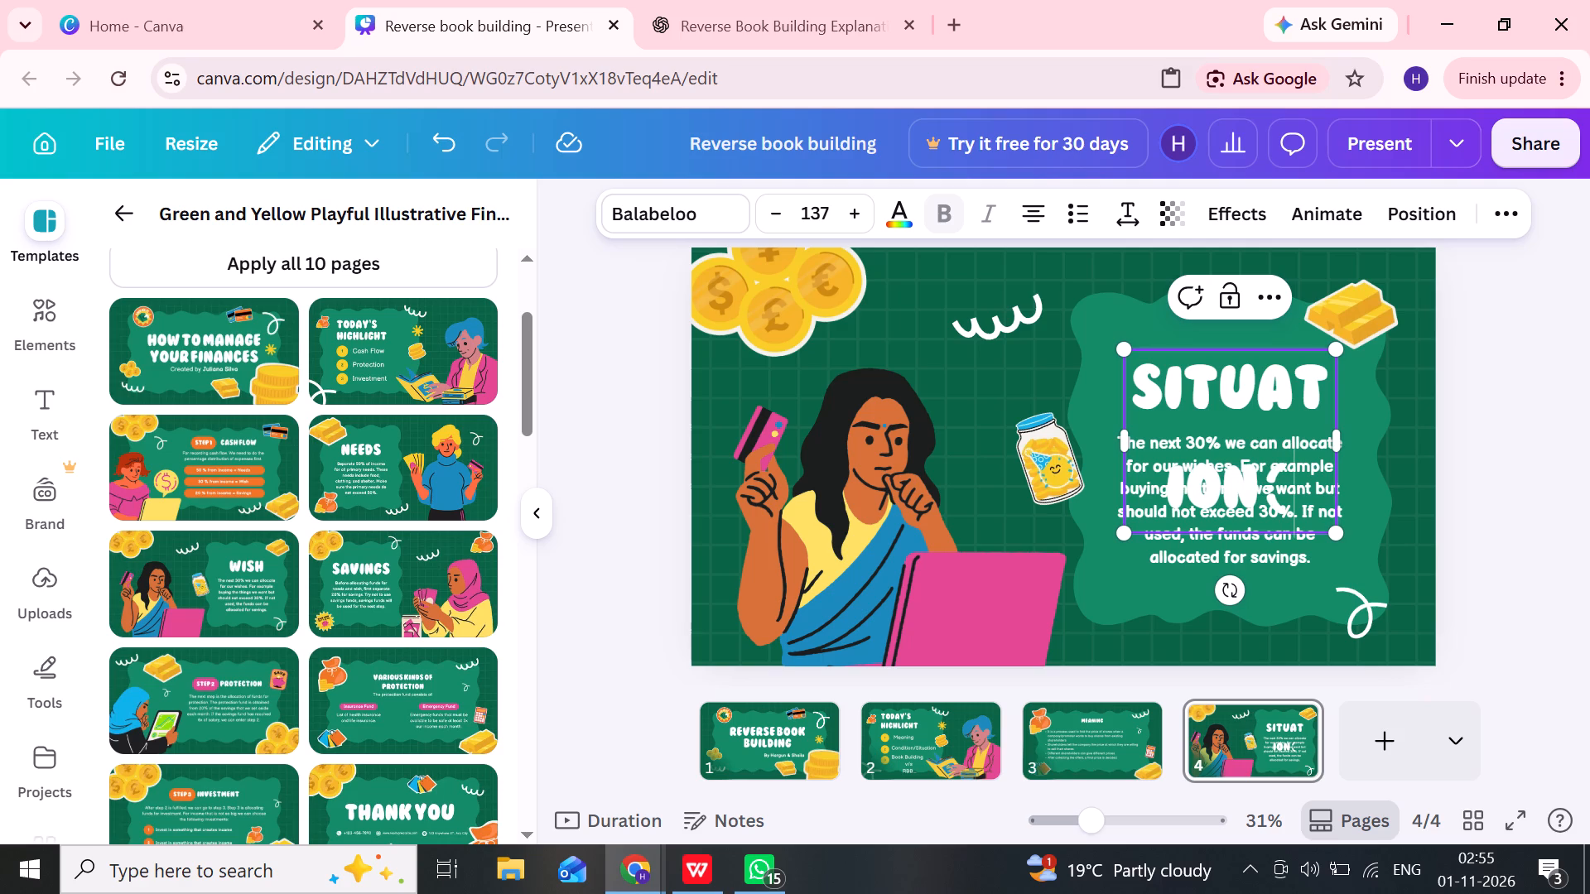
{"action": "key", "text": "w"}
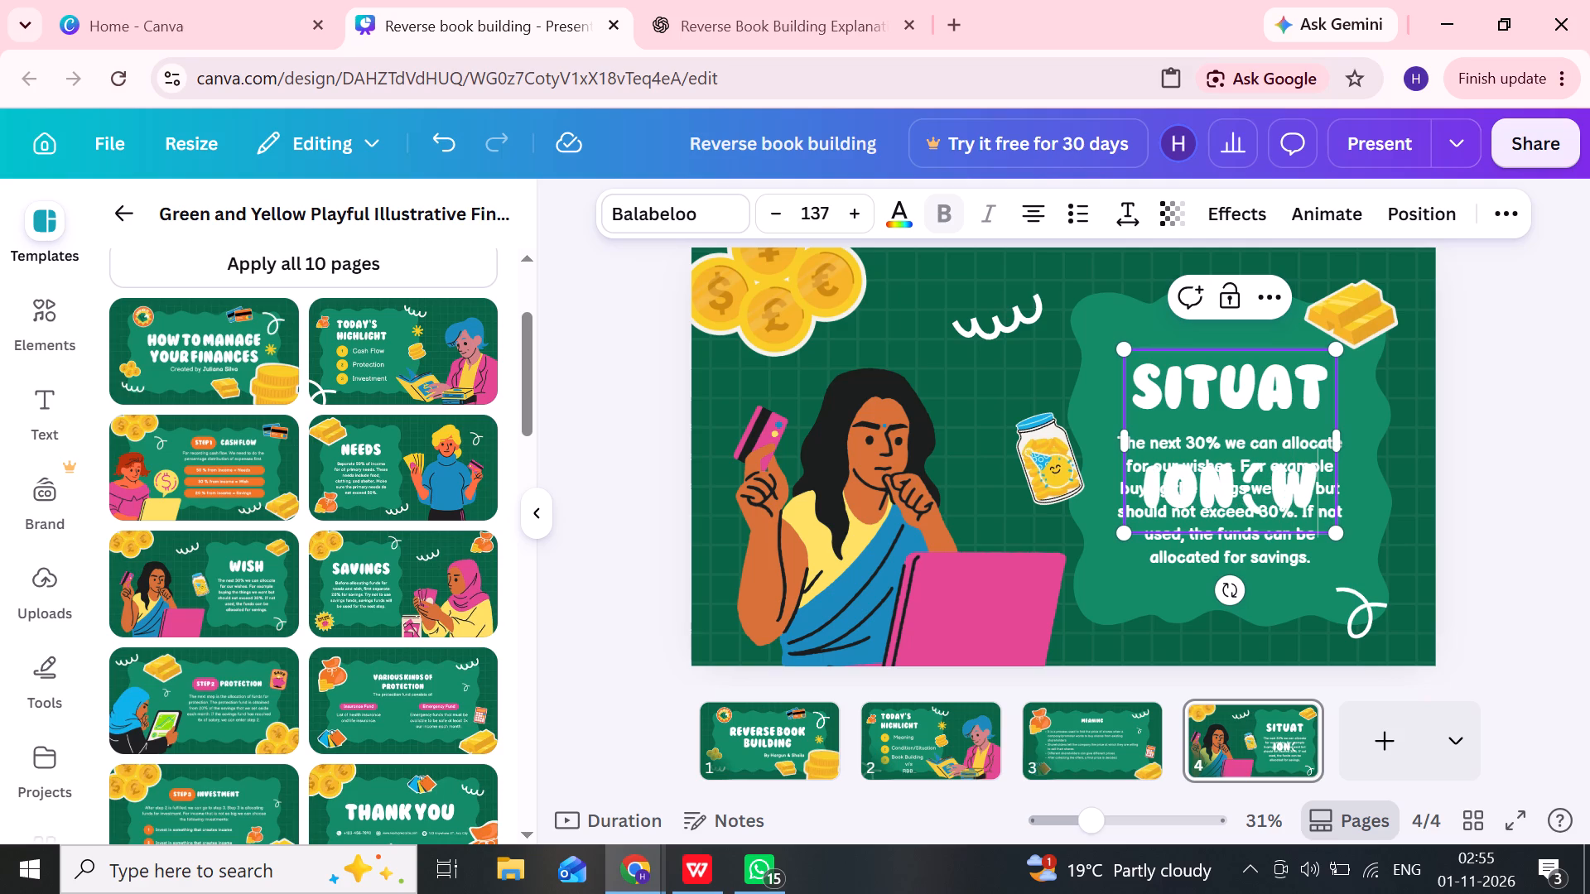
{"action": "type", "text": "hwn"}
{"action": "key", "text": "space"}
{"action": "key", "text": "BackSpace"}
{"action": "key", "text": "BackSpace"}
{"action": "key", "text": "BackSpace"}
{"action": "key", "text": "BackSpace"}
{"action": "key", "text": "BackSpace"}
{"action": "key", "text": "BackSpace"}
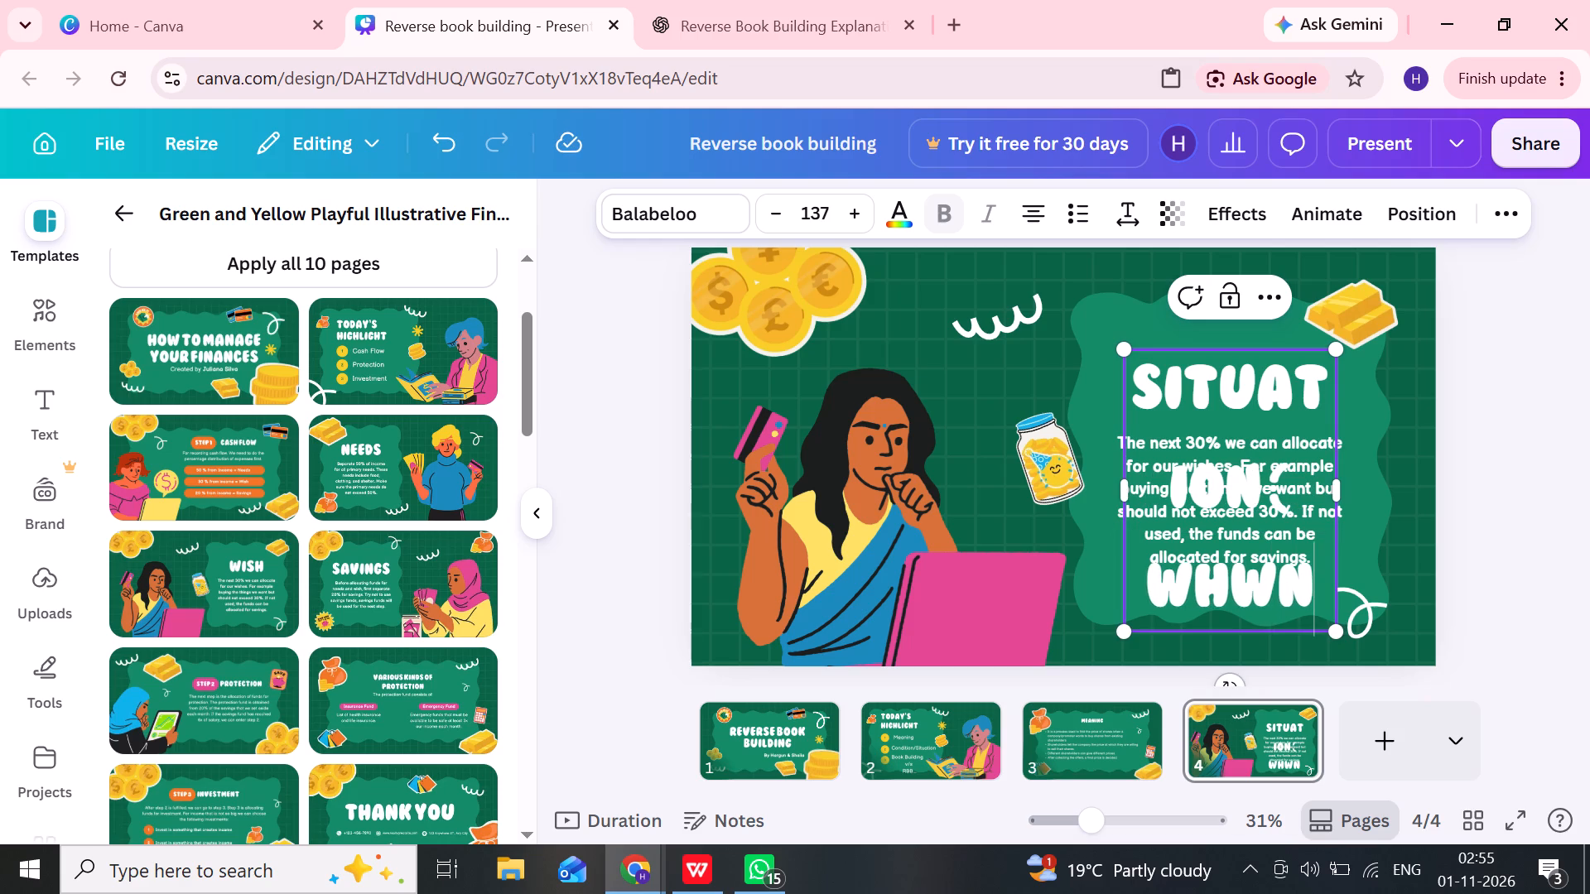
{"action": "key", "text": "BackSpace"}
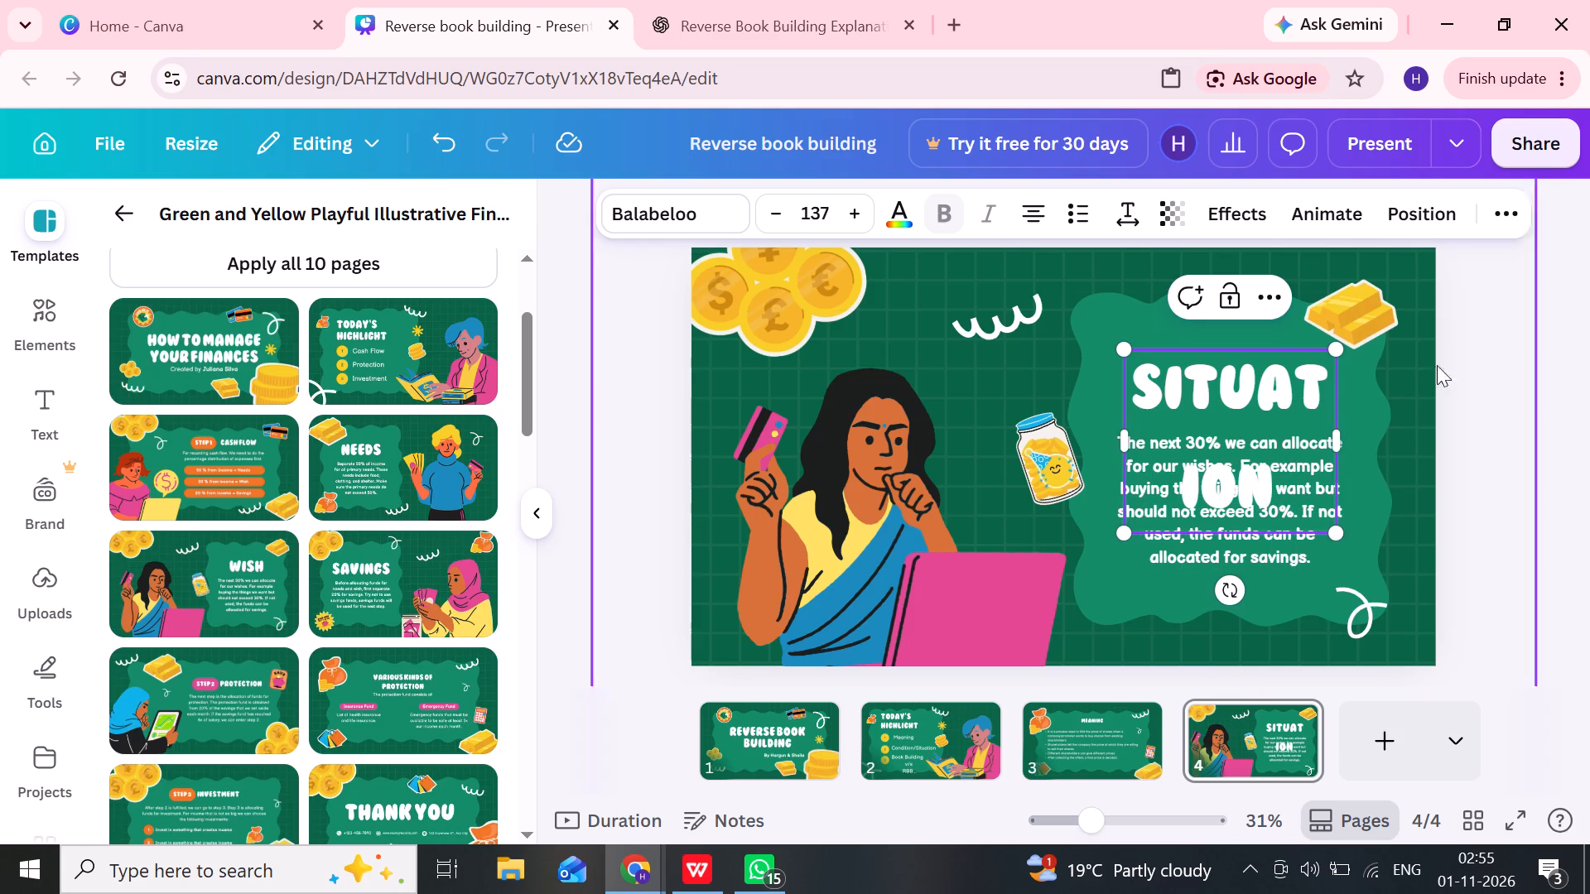
Widen the SITUATION heading's text box so the word fits on one line, and position it just above the body paragraph.
{"action": "left_click", "coordinate": [1497, 415]}
{"action": "left_click_drag", "start_coordinate": [1302, 396], "coordinate": [1250, 358]}
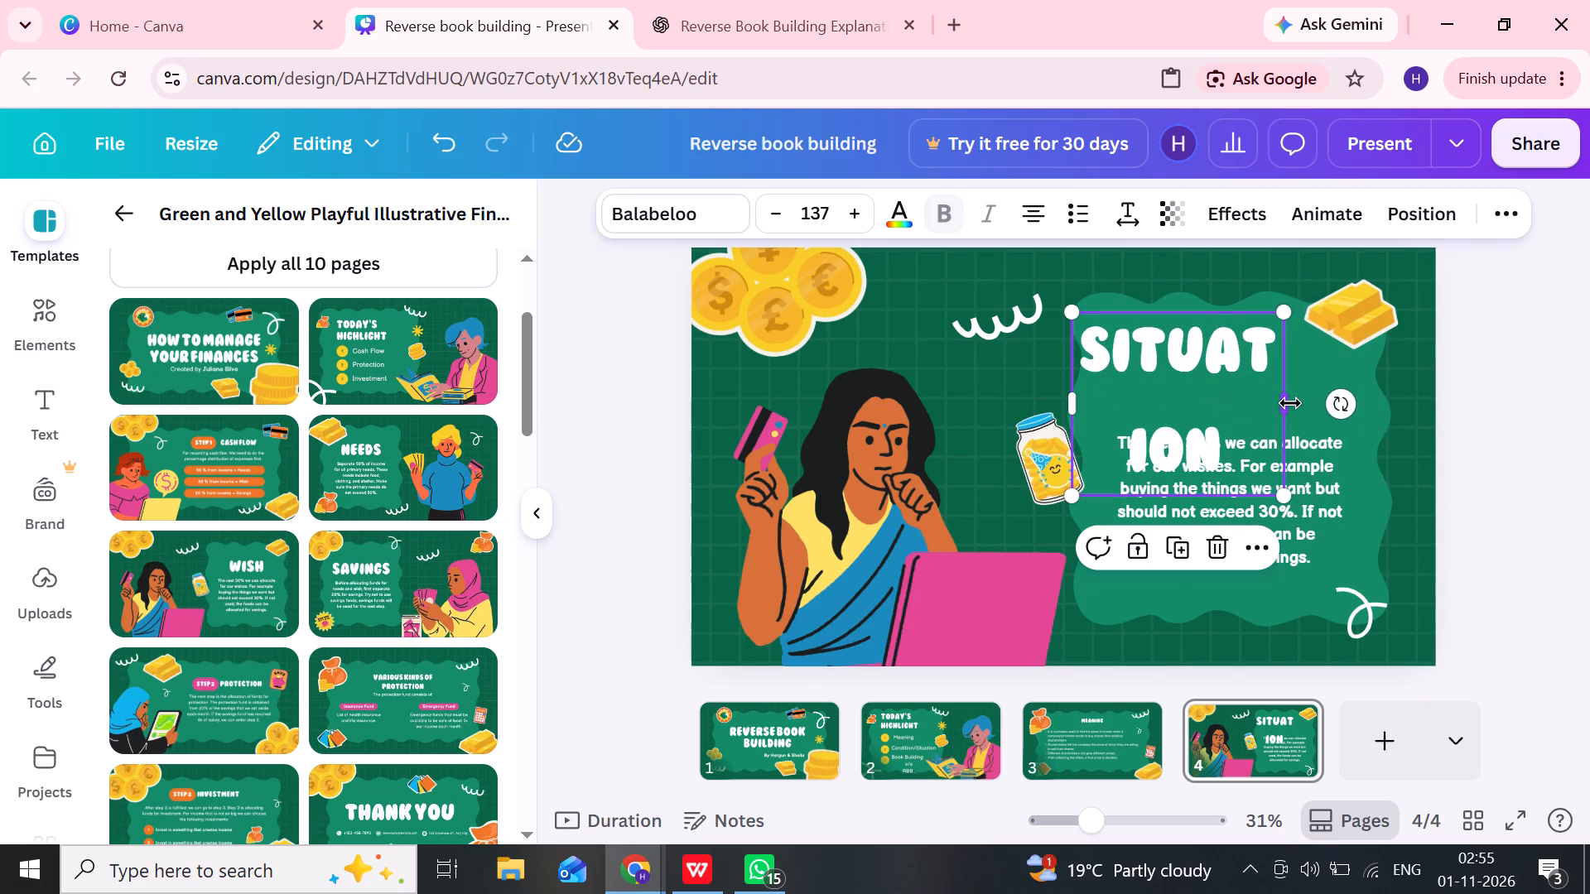
{"action": "left_click_drag", "start_coordinate": [1287, 403], "coordinate": [1429, 392]}
{"action": "left_click_drag", "start_coordinate": [1254, 348], "coordinate": [1240, 382]}
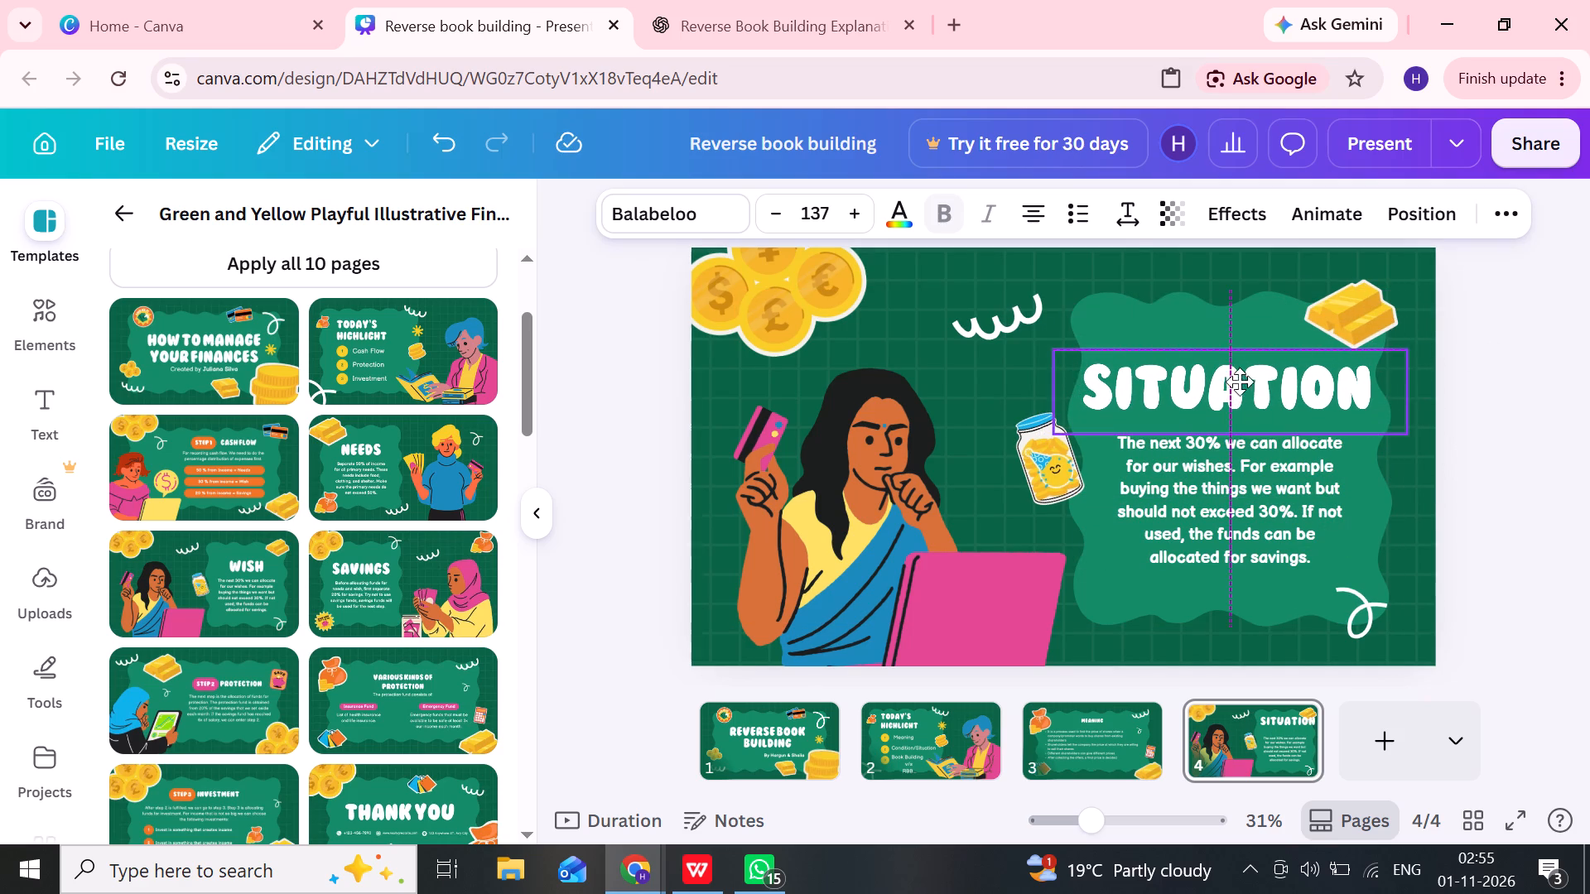
{"action": "left_click_drag", "start_coordinate": [1240, 382], "coordinate": [1242, 378]}
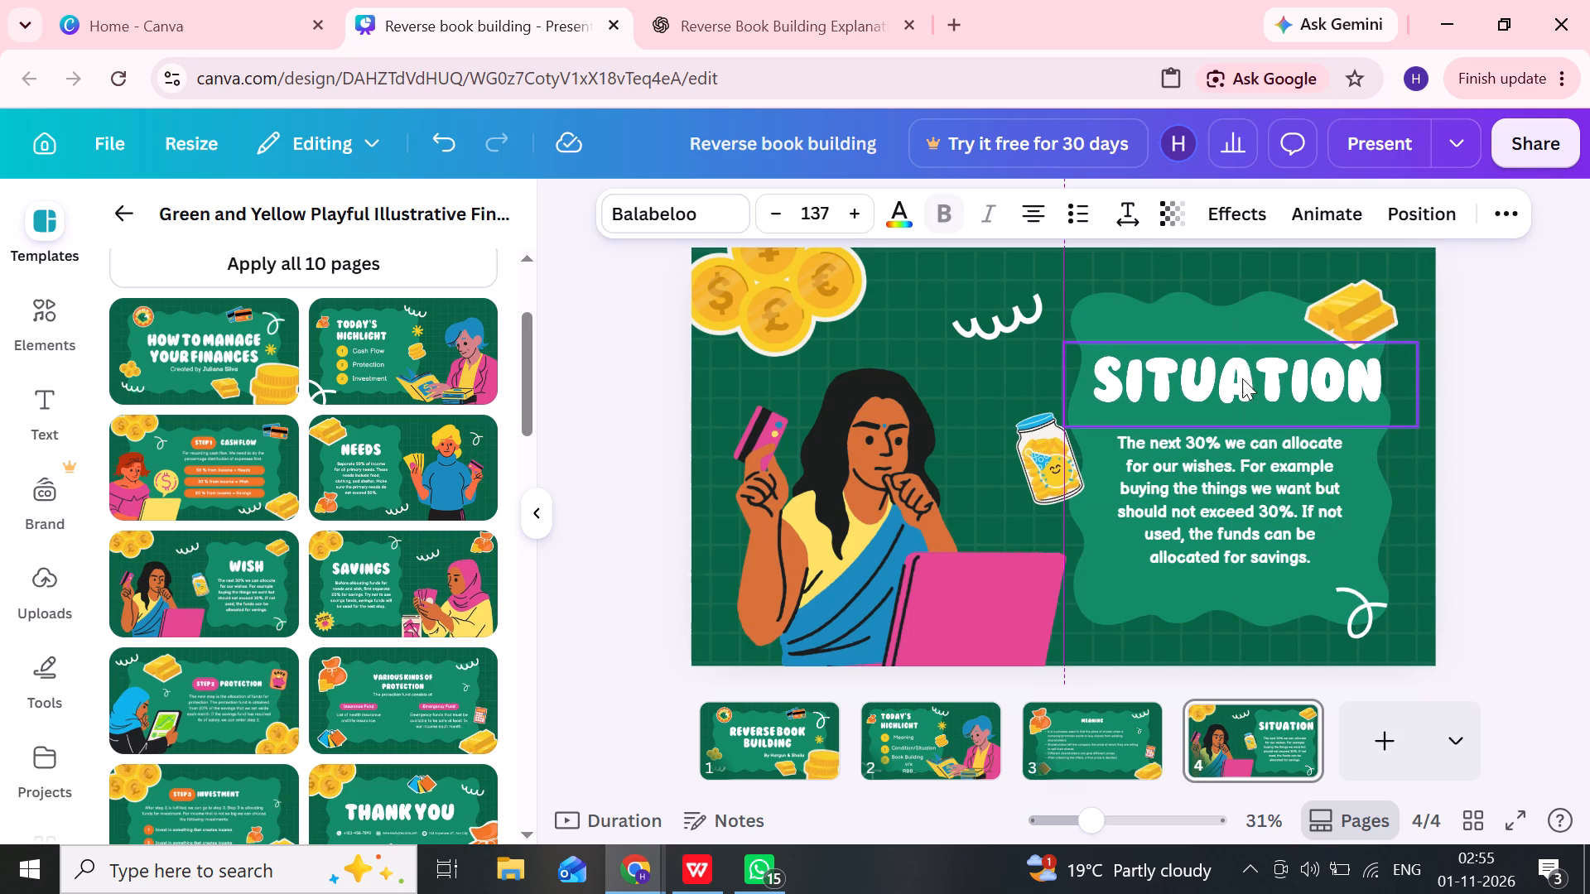
Replace the body paragraph under the SITUATION heading on page 4 with "(when it is used)".
{"action": "left_click", "coordinate": [1256, 462]}
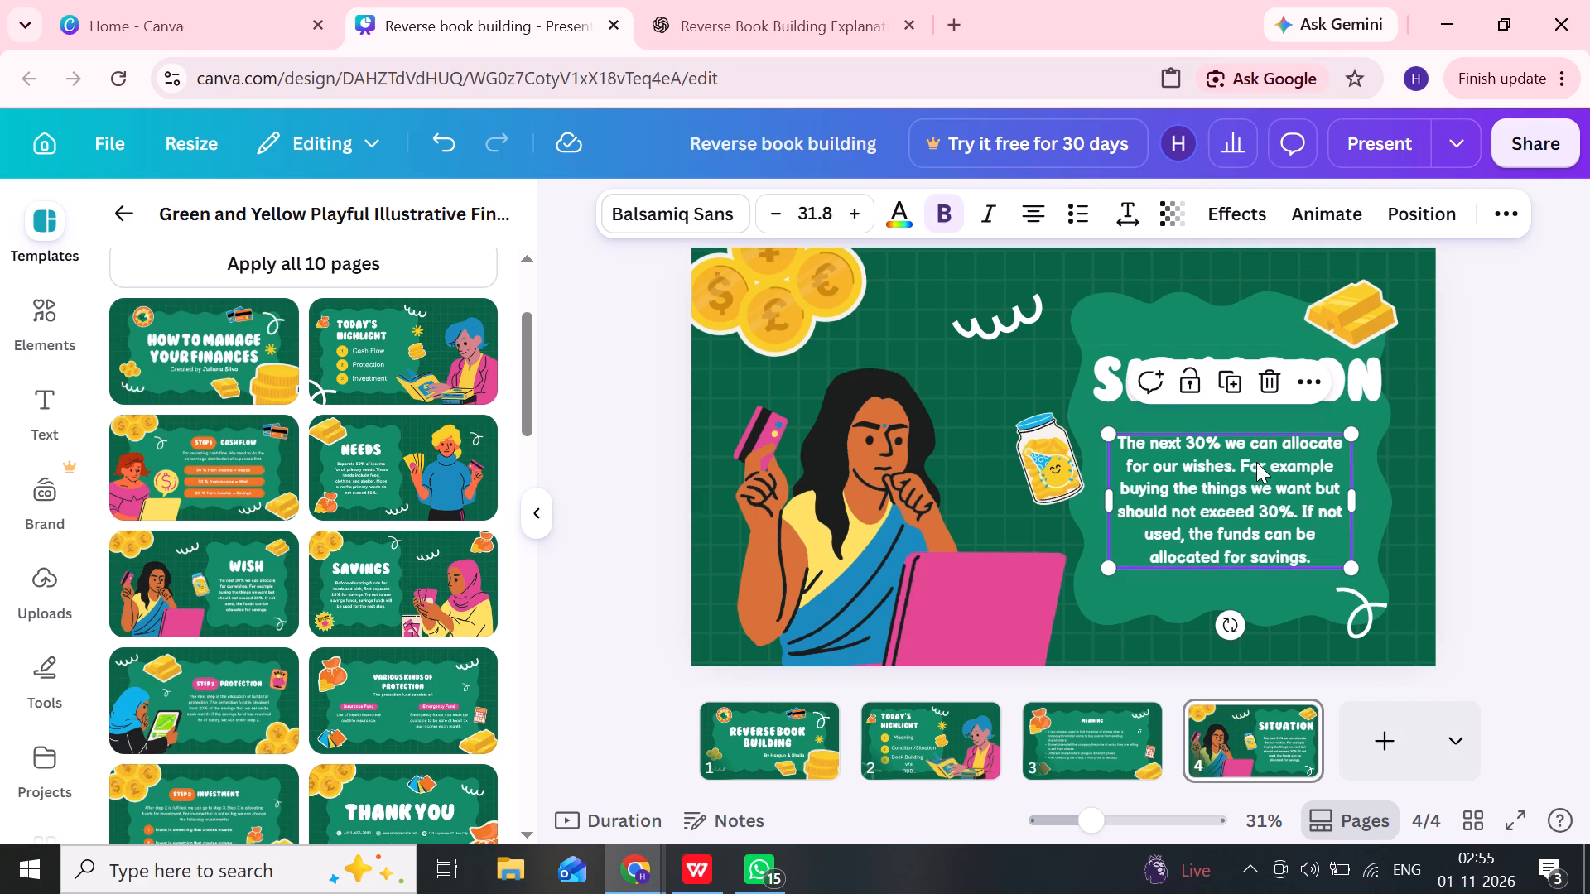
{"action": "double_click", "coordinate": [1256, 462]}
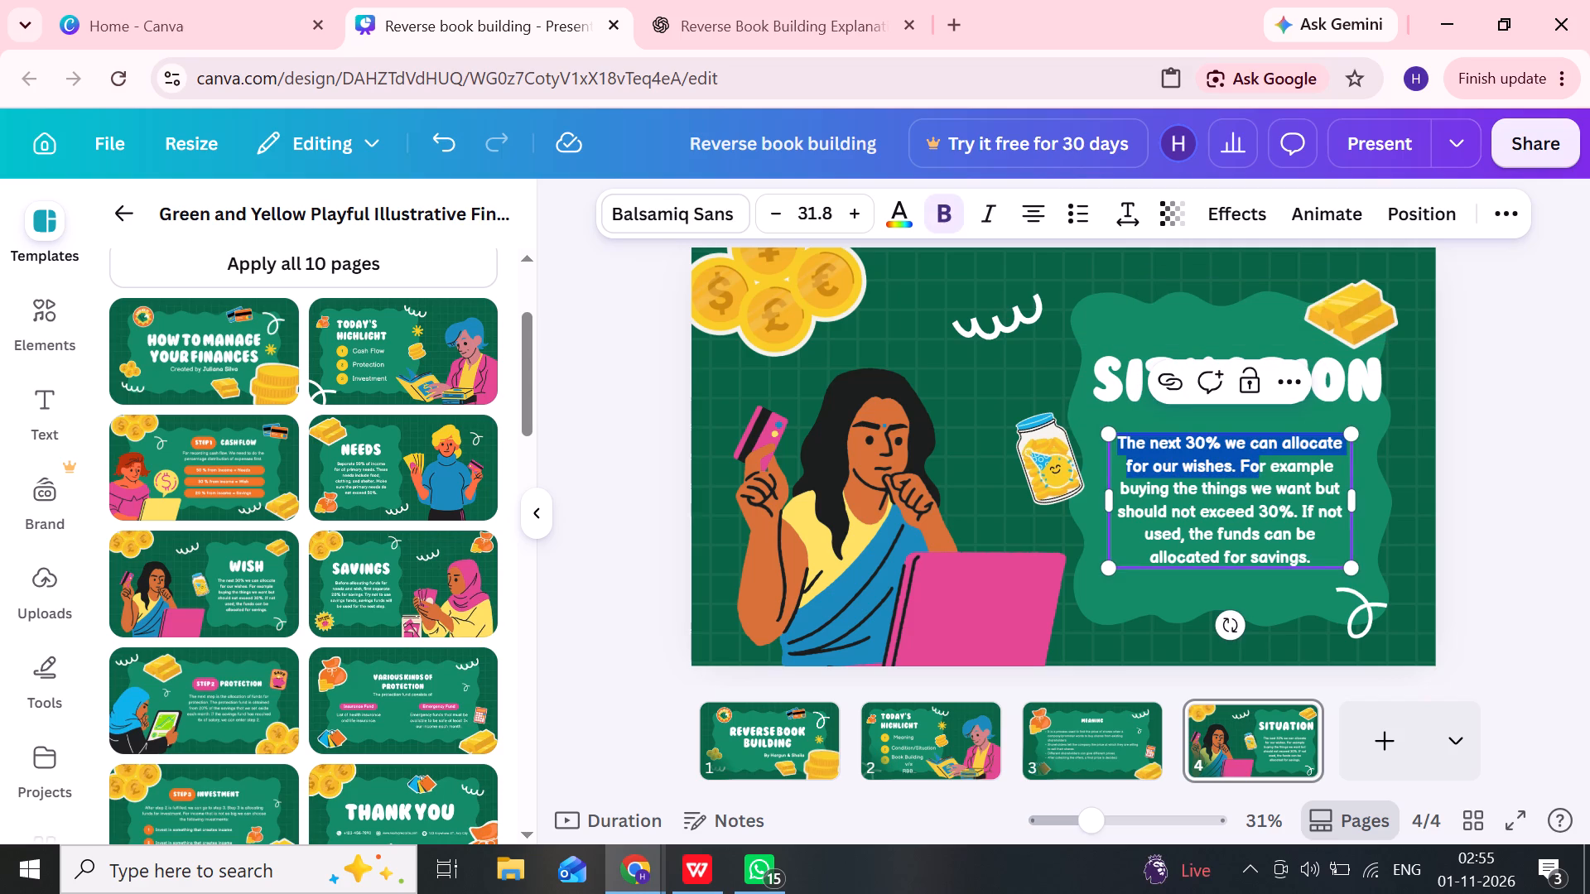
{"action": "left_click_drag", "start_coordinate": [1320, 554], "coordinate": [1140, 443]}
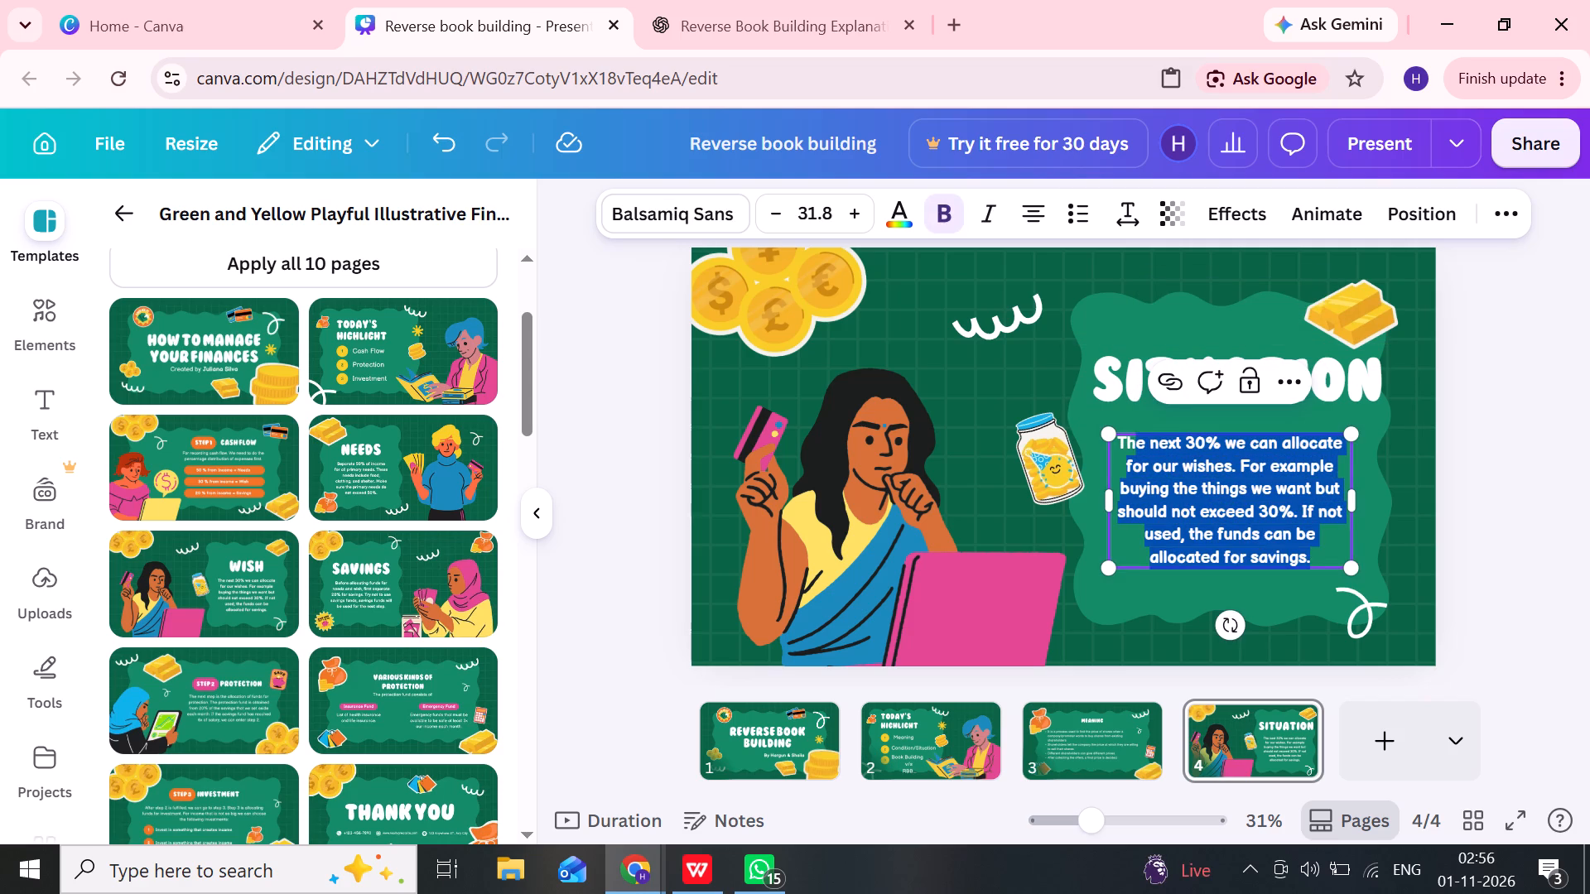
{"action": "left_click_drag", "start_coordinate": [1140, 443], "coordinate": [1121, 443]}
{"action": "key", "text": "BackSpace"}
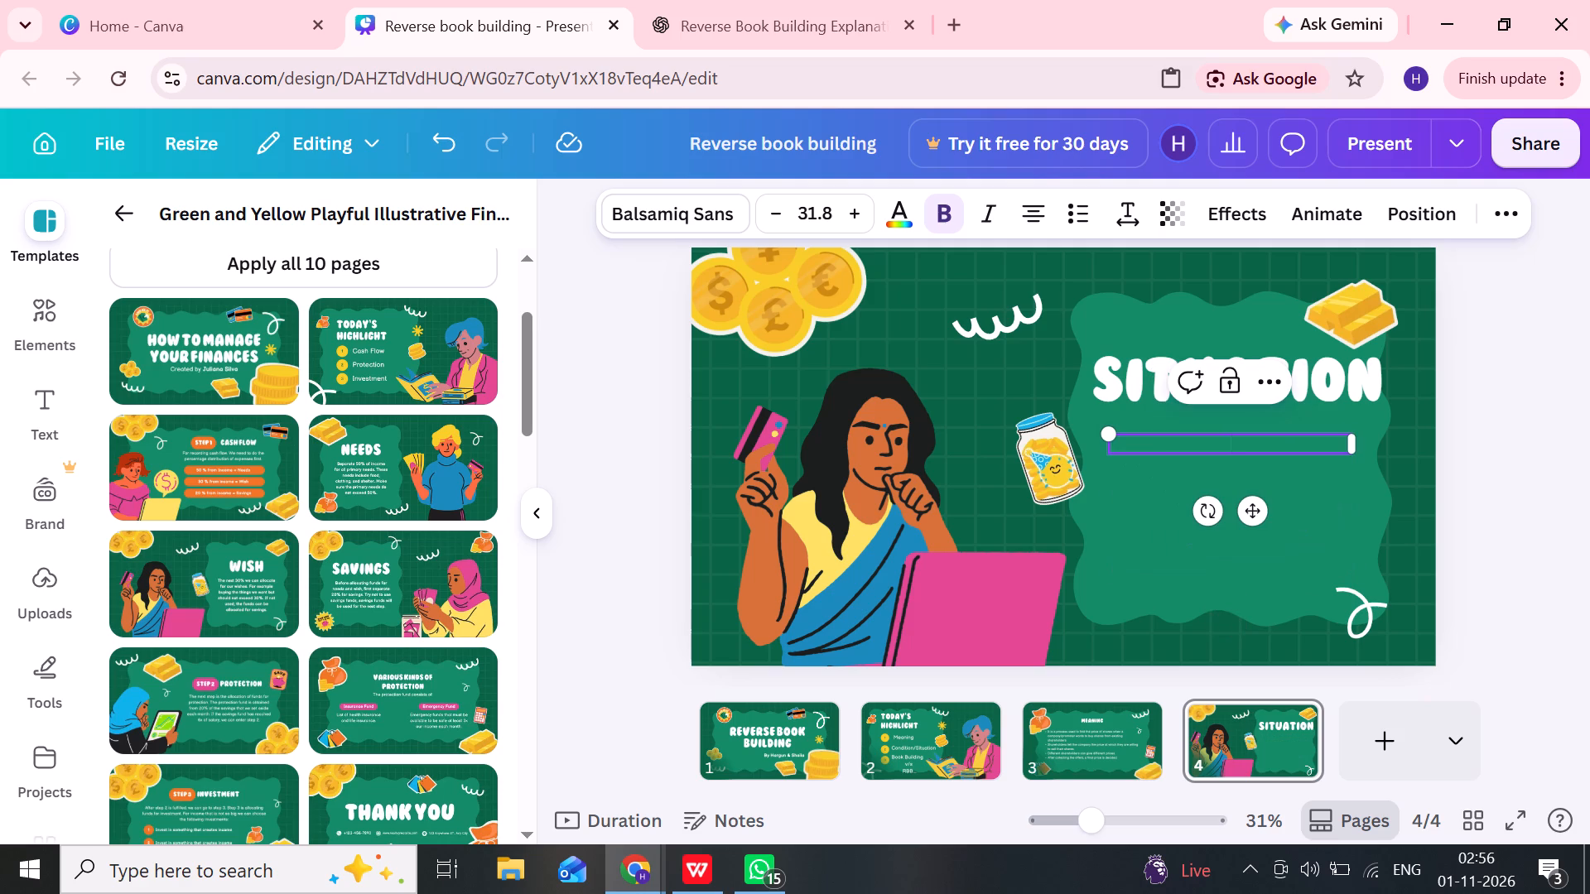
{"action": "key", "text": "shift+parenleft"}
{"action": "key", "text": "shift+parenright"}
{"action": "key", "text": "Left"}
{"action": "type", "text": "when"}
{"action": "key", "text": "space"}
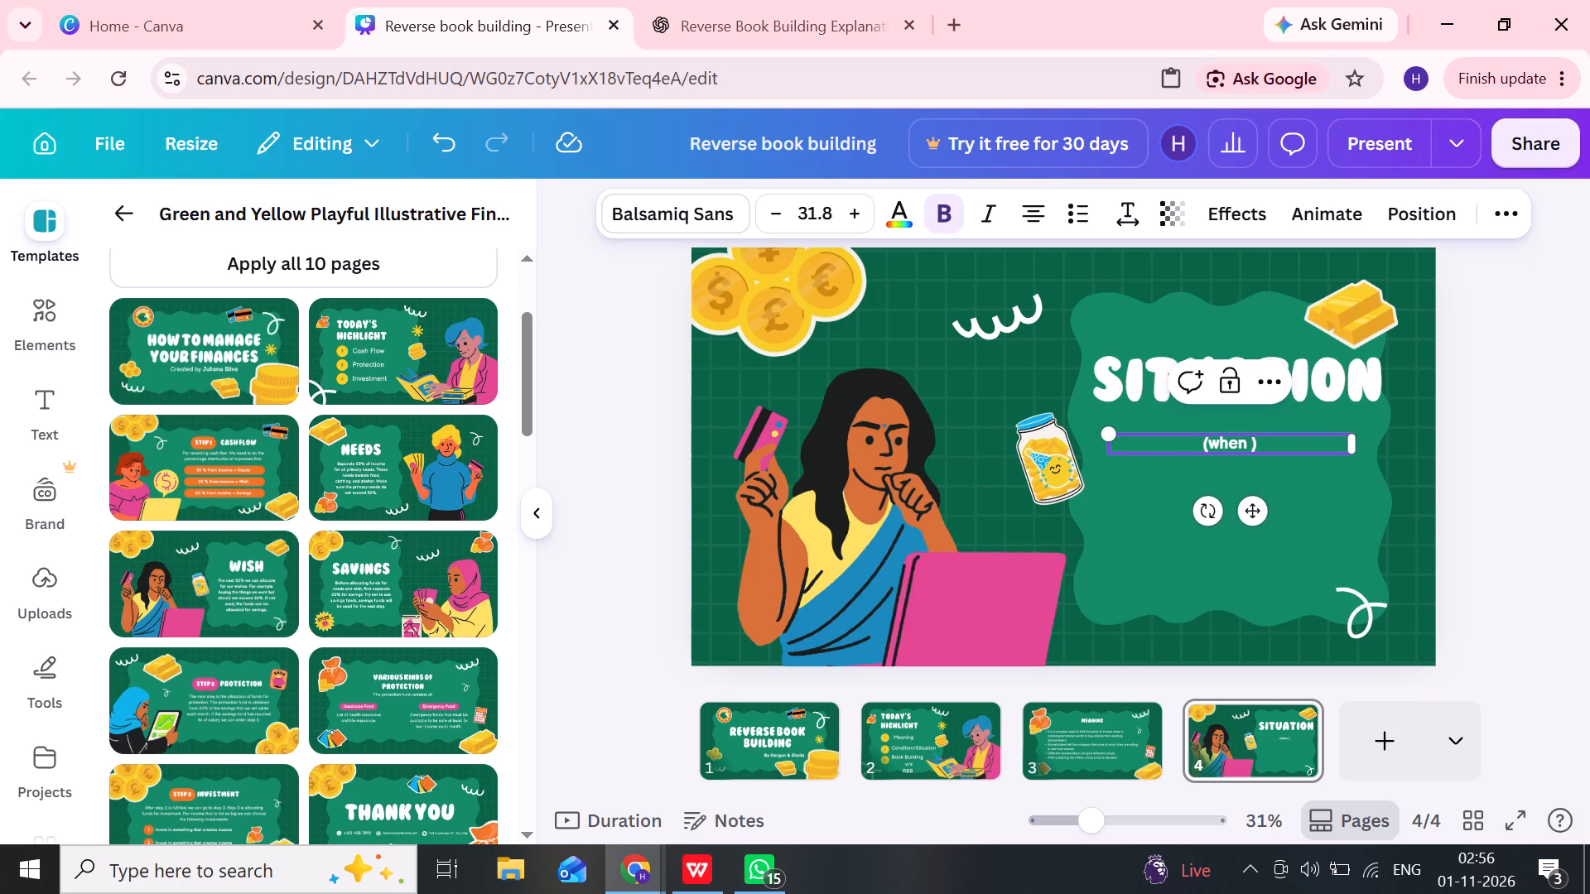
{"action": "type", "text": "it is used"}
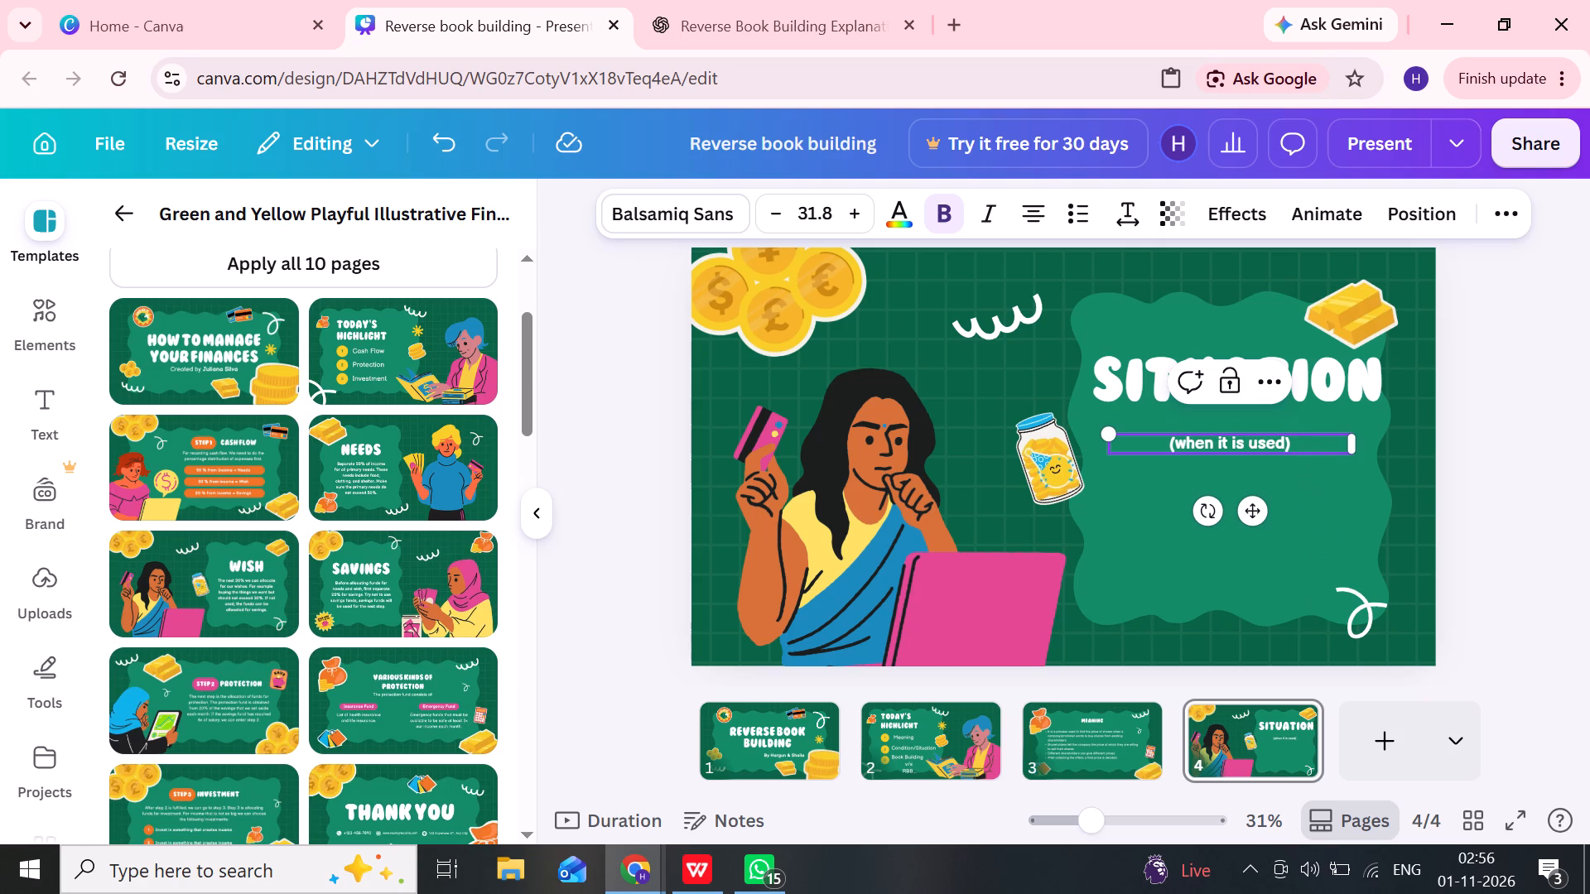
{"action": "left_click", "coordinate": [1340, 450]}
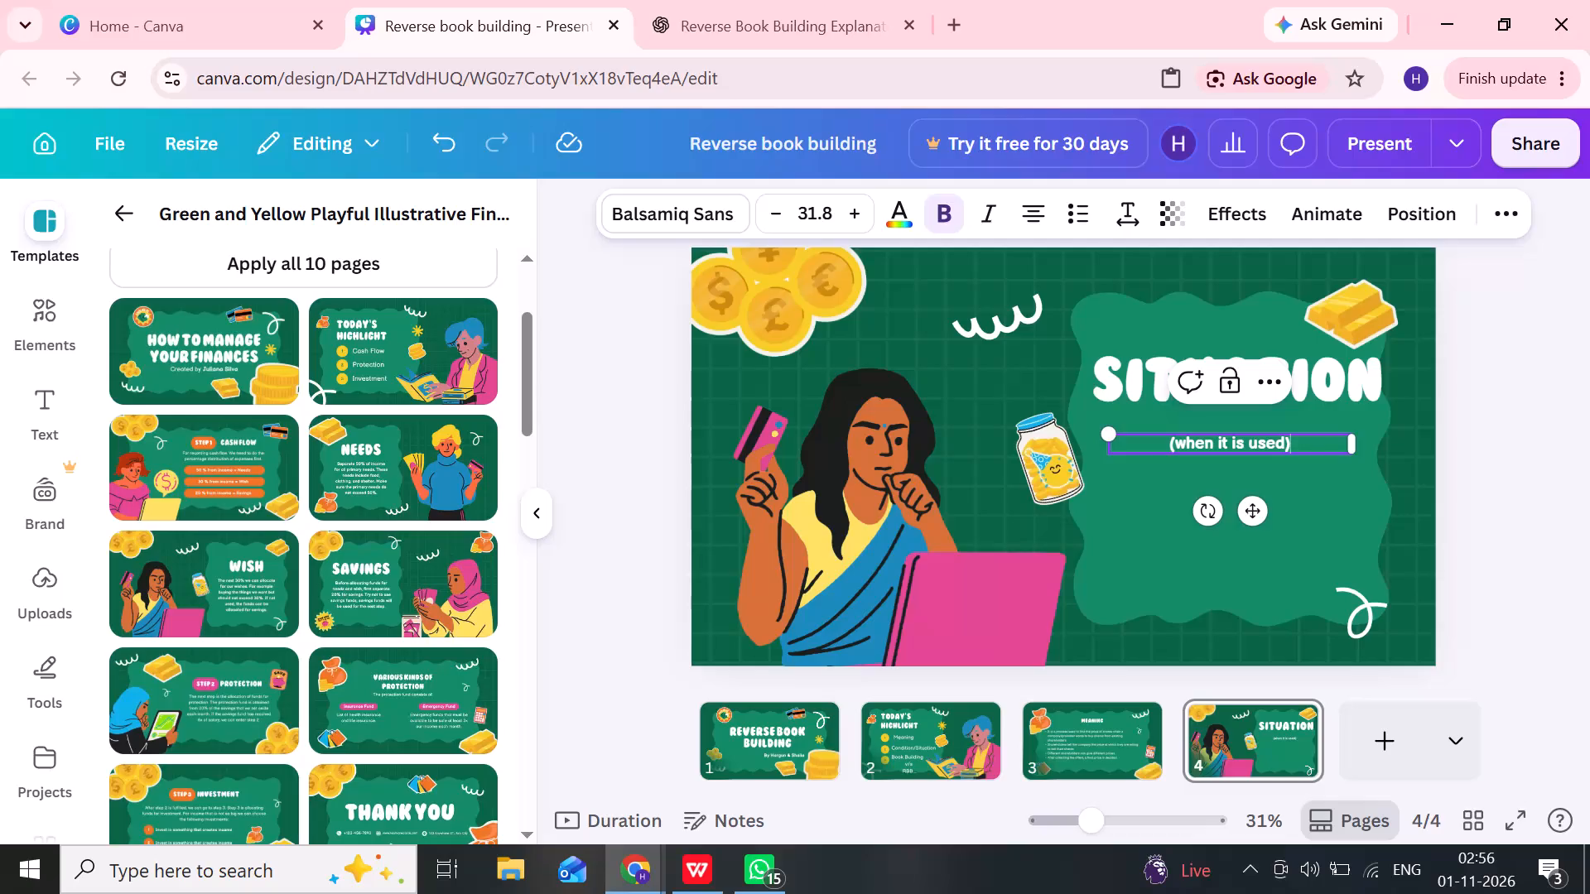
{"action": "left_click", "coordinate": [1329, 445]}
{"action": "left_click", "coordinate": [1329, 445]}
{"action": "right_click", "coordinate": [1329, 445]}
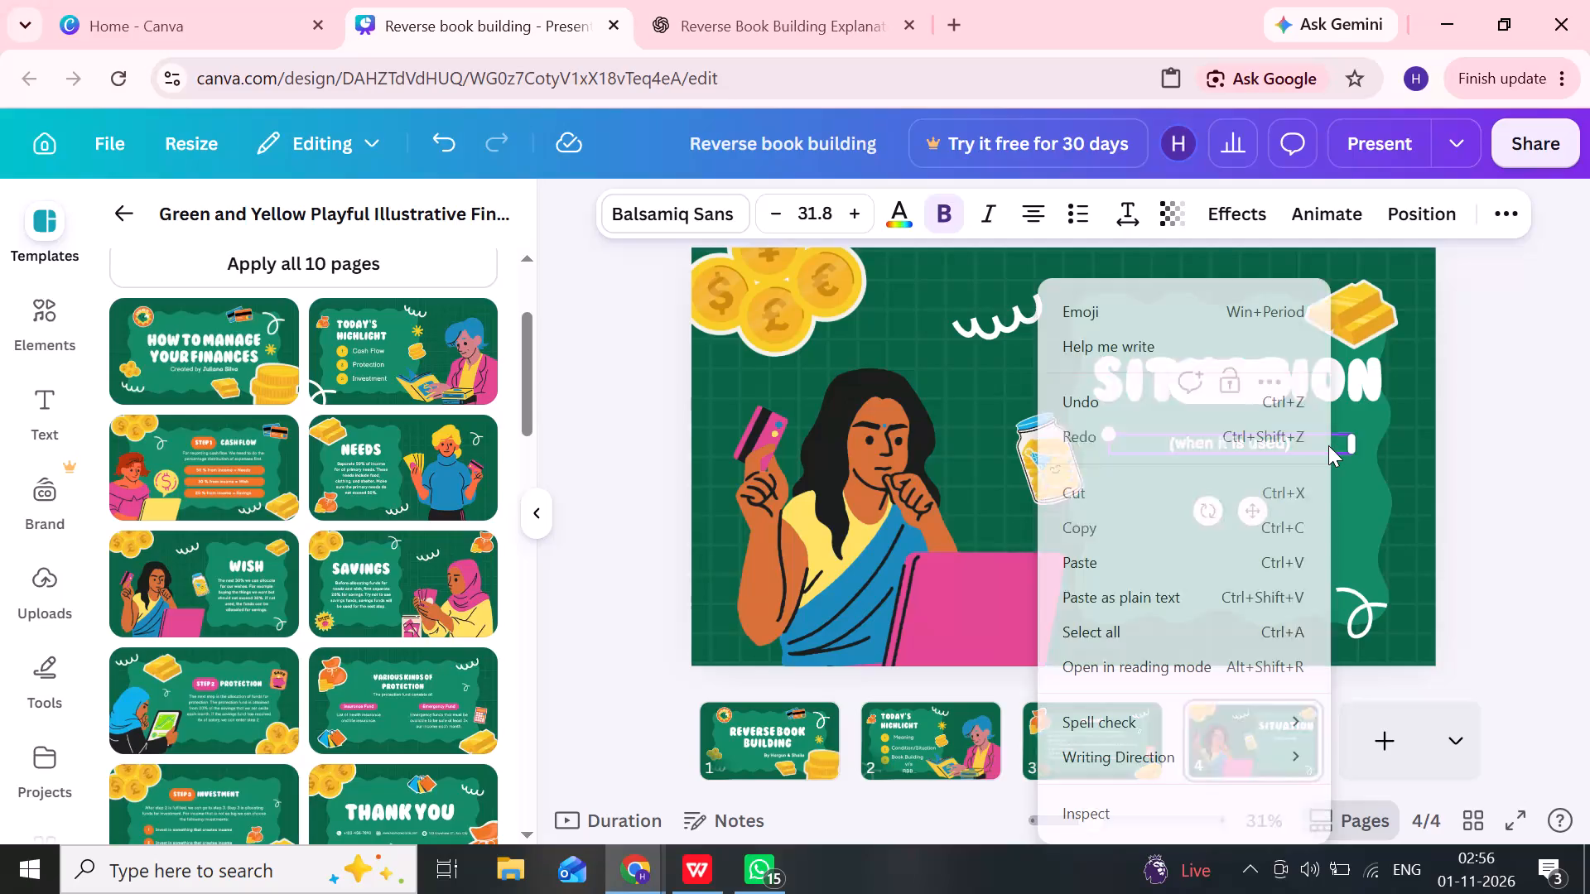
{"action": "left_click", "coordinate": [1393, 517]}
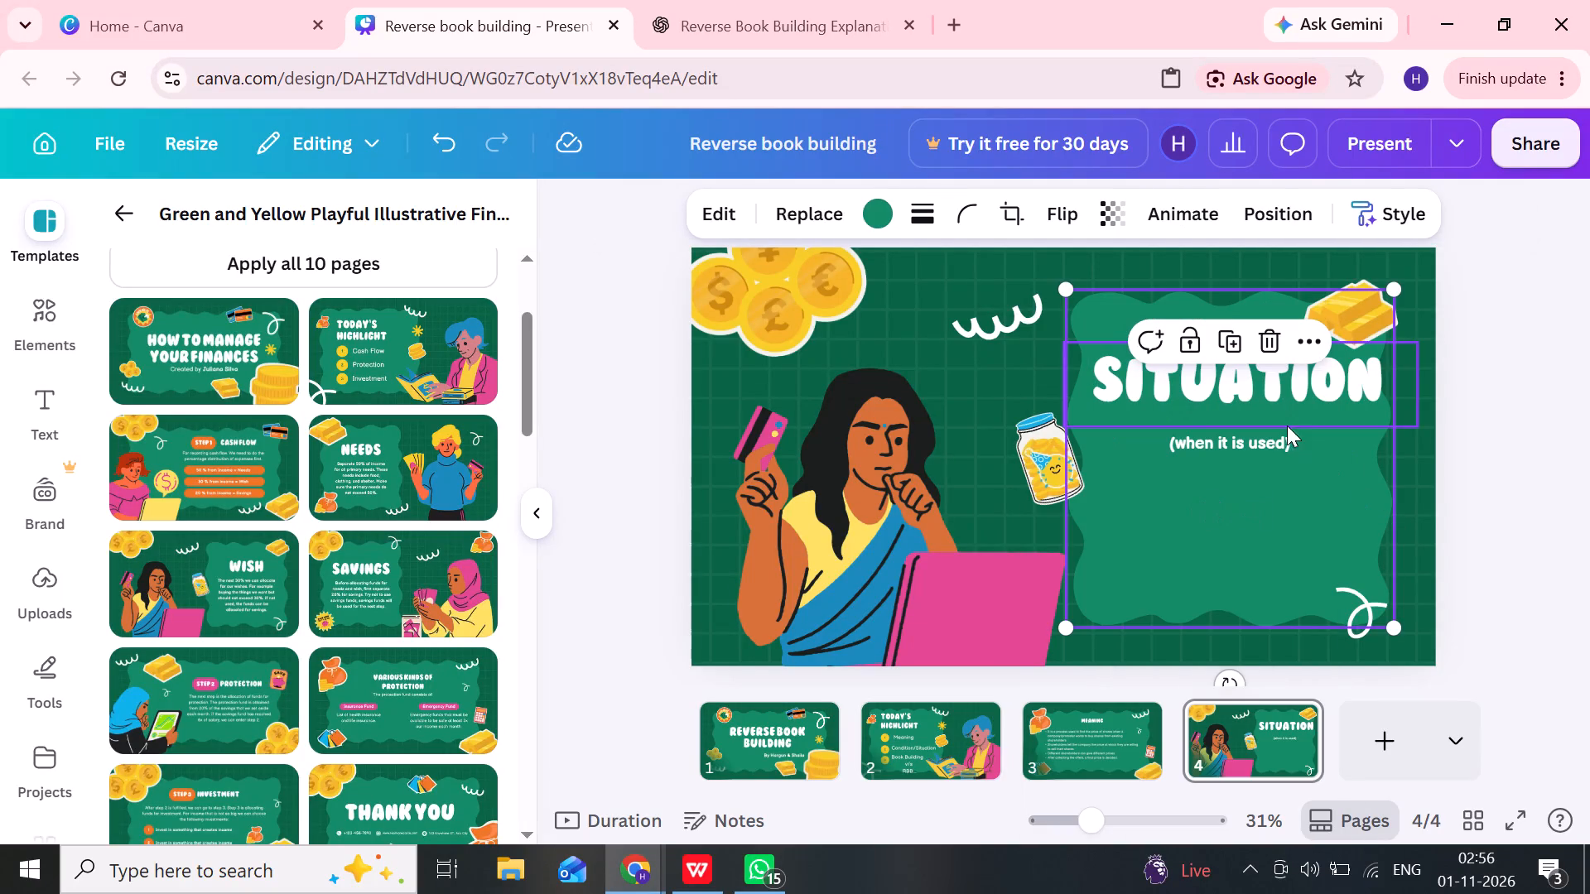
Duplicate the "(when it is used)" text box and place the copy near the bottom of the green shape.
{"action": "double_click", "coordinate": [1287, 435]}
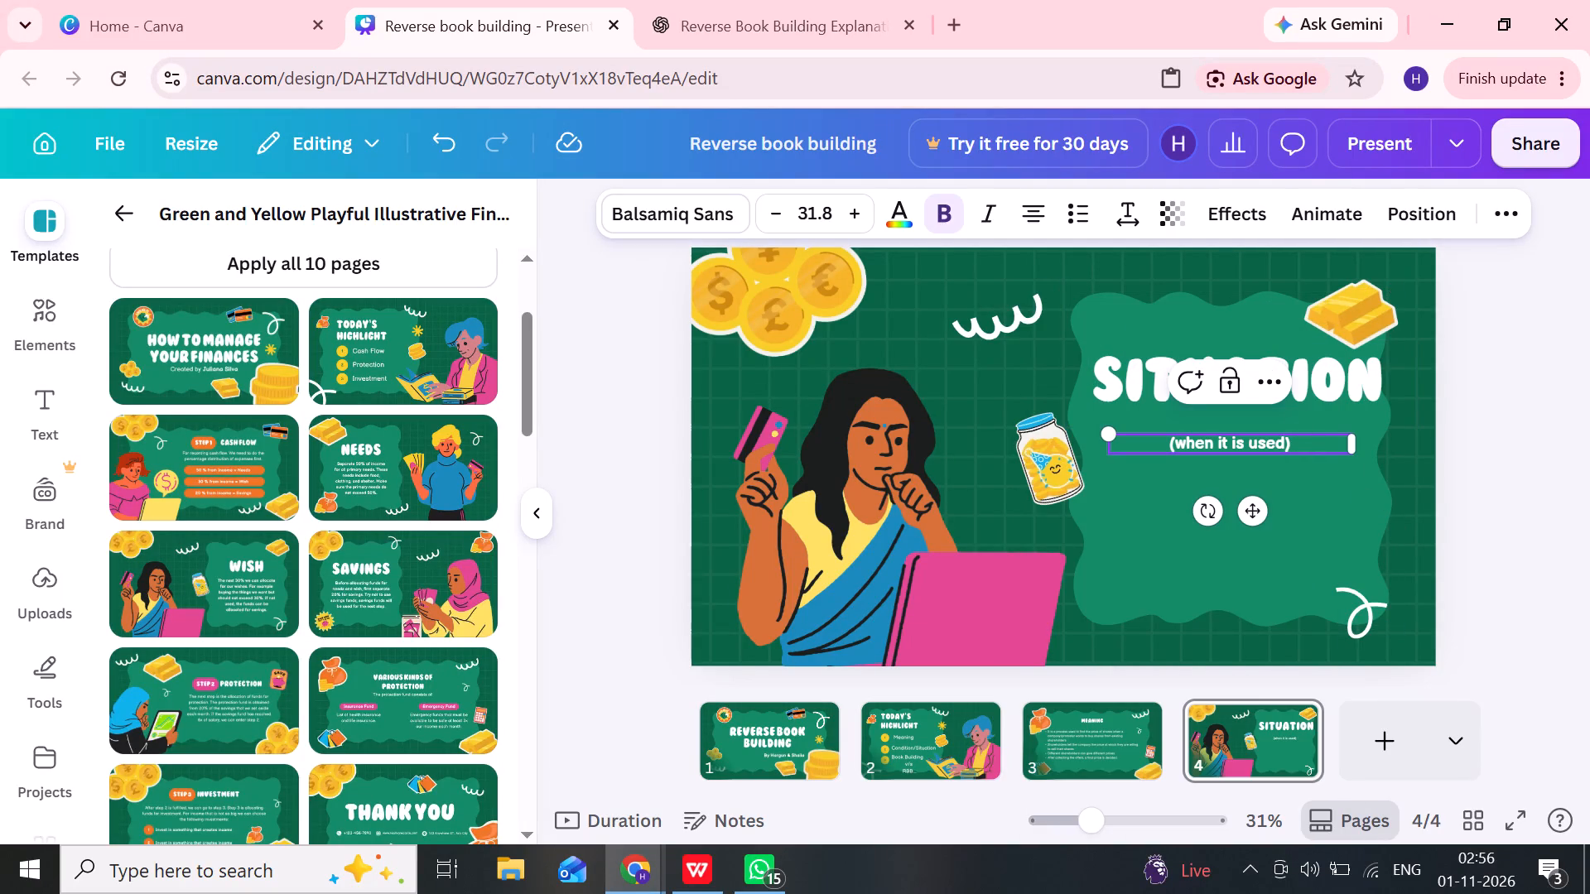
{"action": "left_click_drag", "start_coordinate": [1313, 448], "coordinate": [1159, 439]}
{"action": "left_click", "coordinate": [1290, 380]}
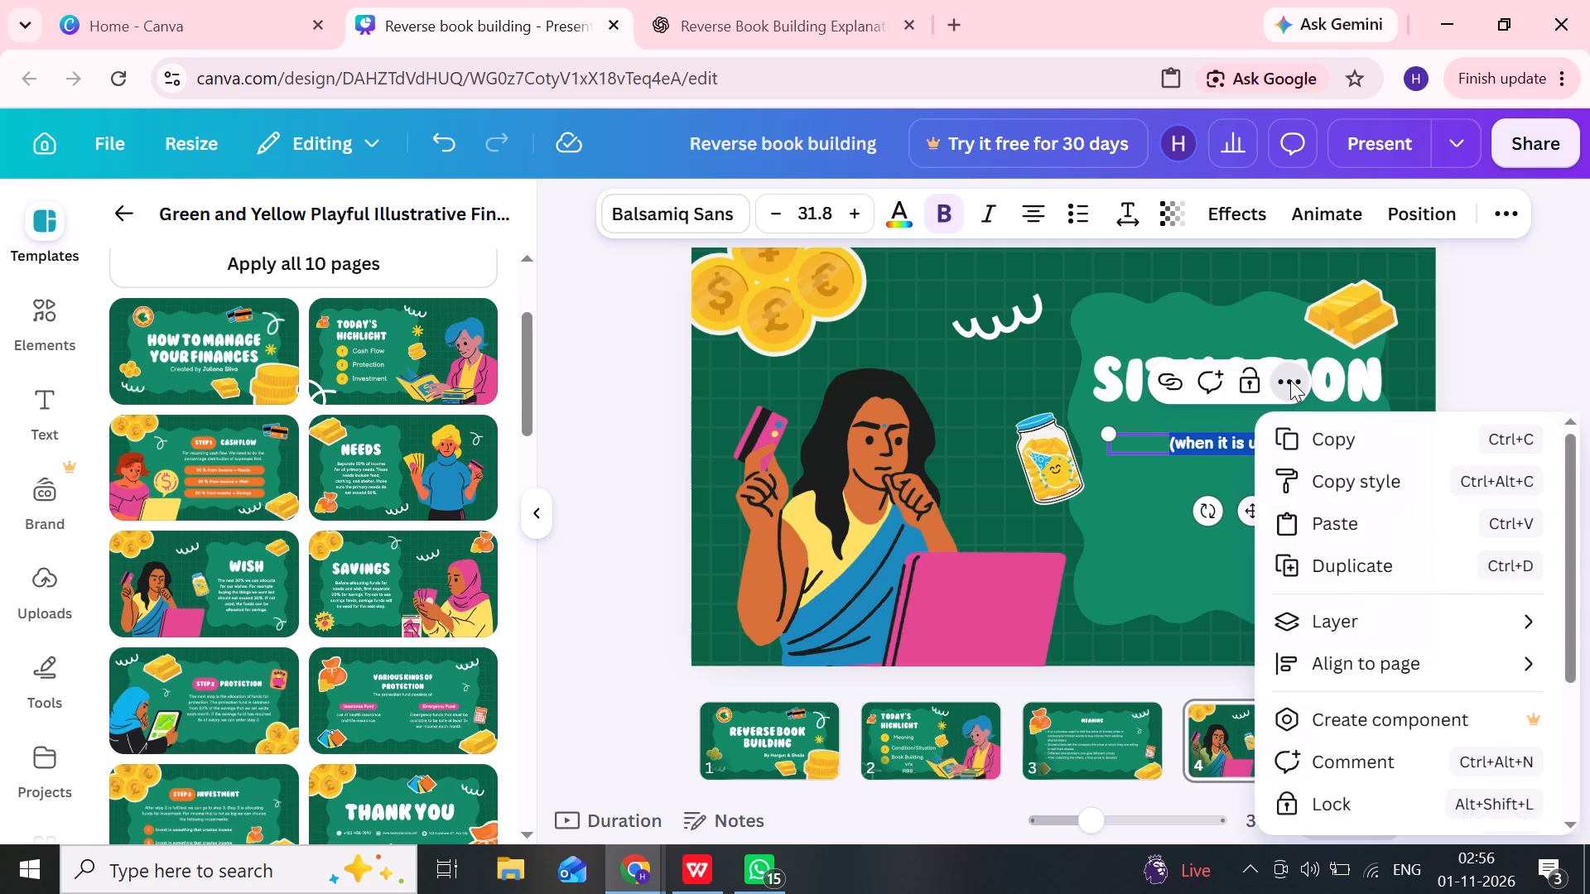
{"action": "left_click", "coordinate": [1311, 557]}
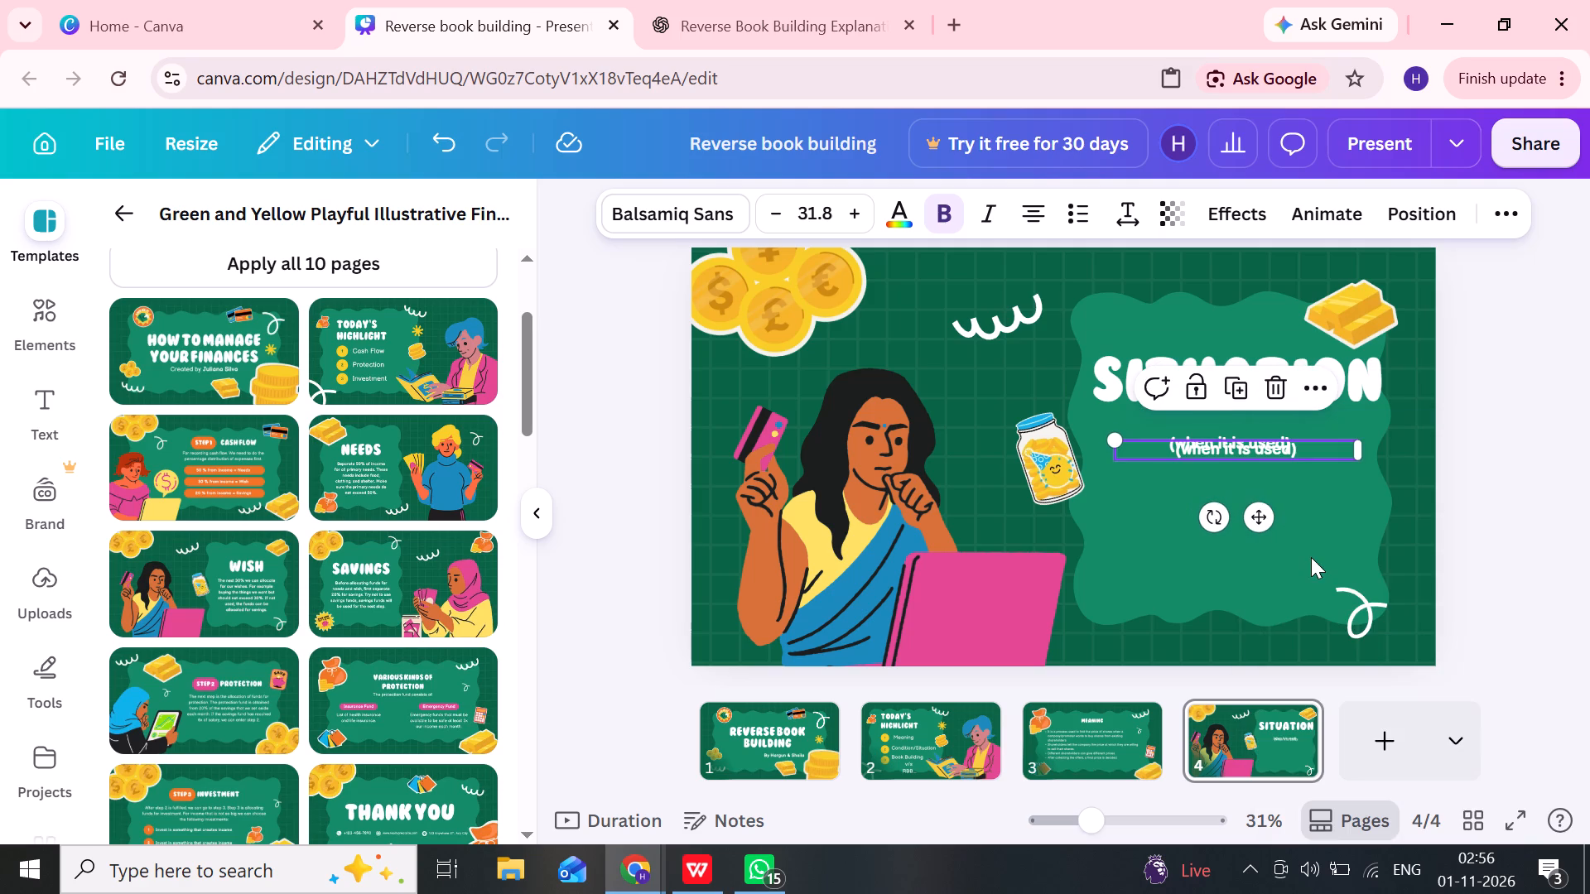
{"action": "left_click_drag", "start_coordinate": [1291, 448], "coordinate": [1279, 586]}
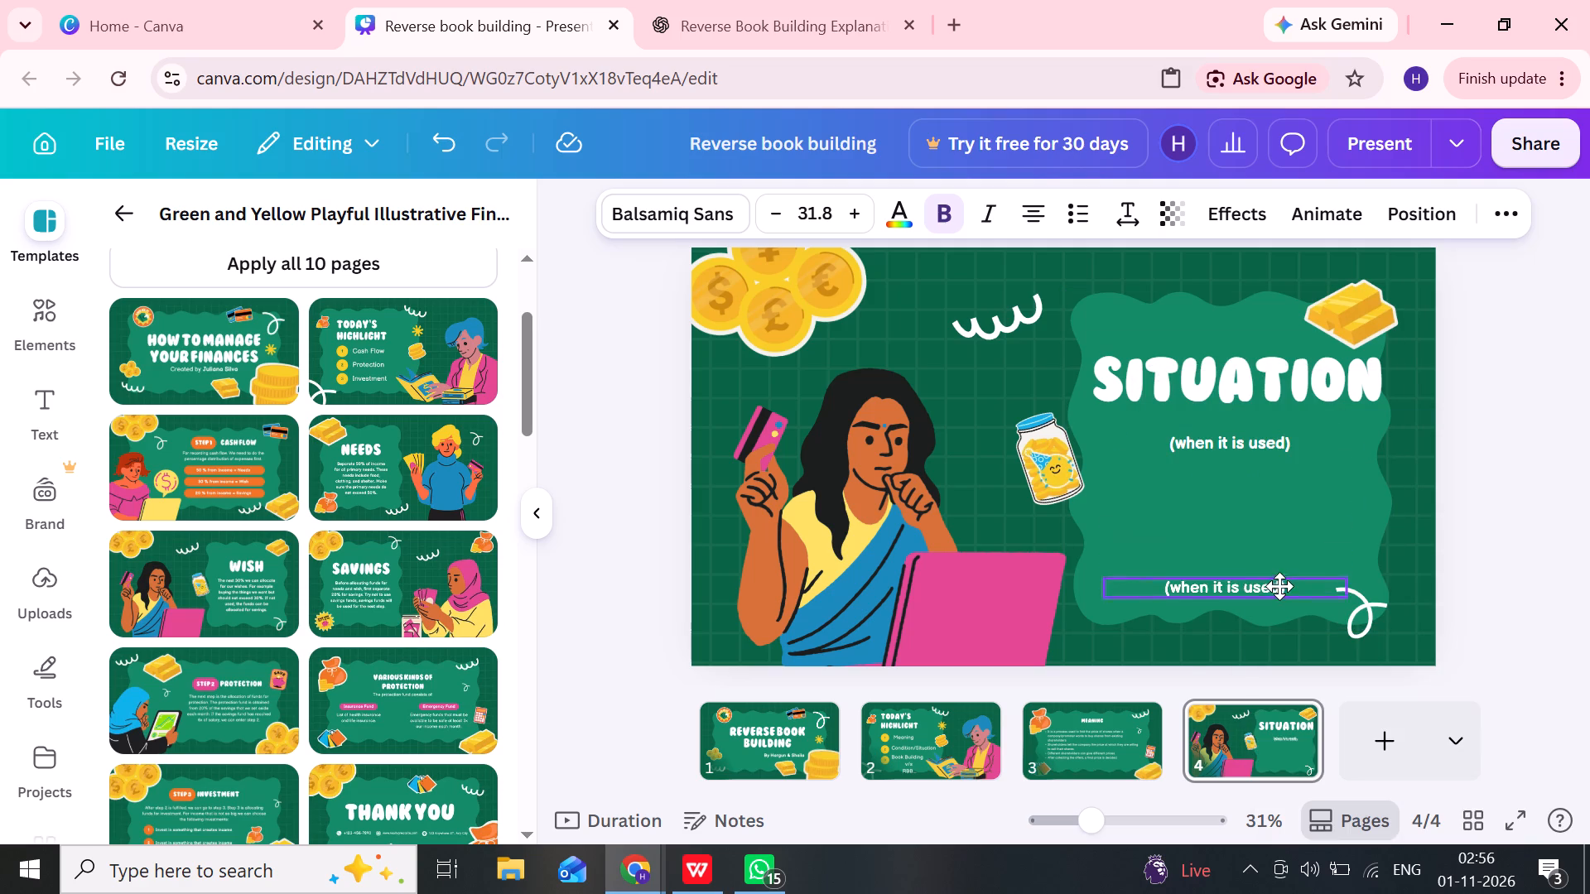
{"action": "left_click_drag", "start_coordinate": [1279, 586], "coordinate": [1278, 586]}
Move the original "(when it is used)" line directly beneath the SITUATION heading, towards the heading's right end.
{"action": "left_click_drag", "start_coordinate": [1264, 445], "coordinate": [1264, 434]}
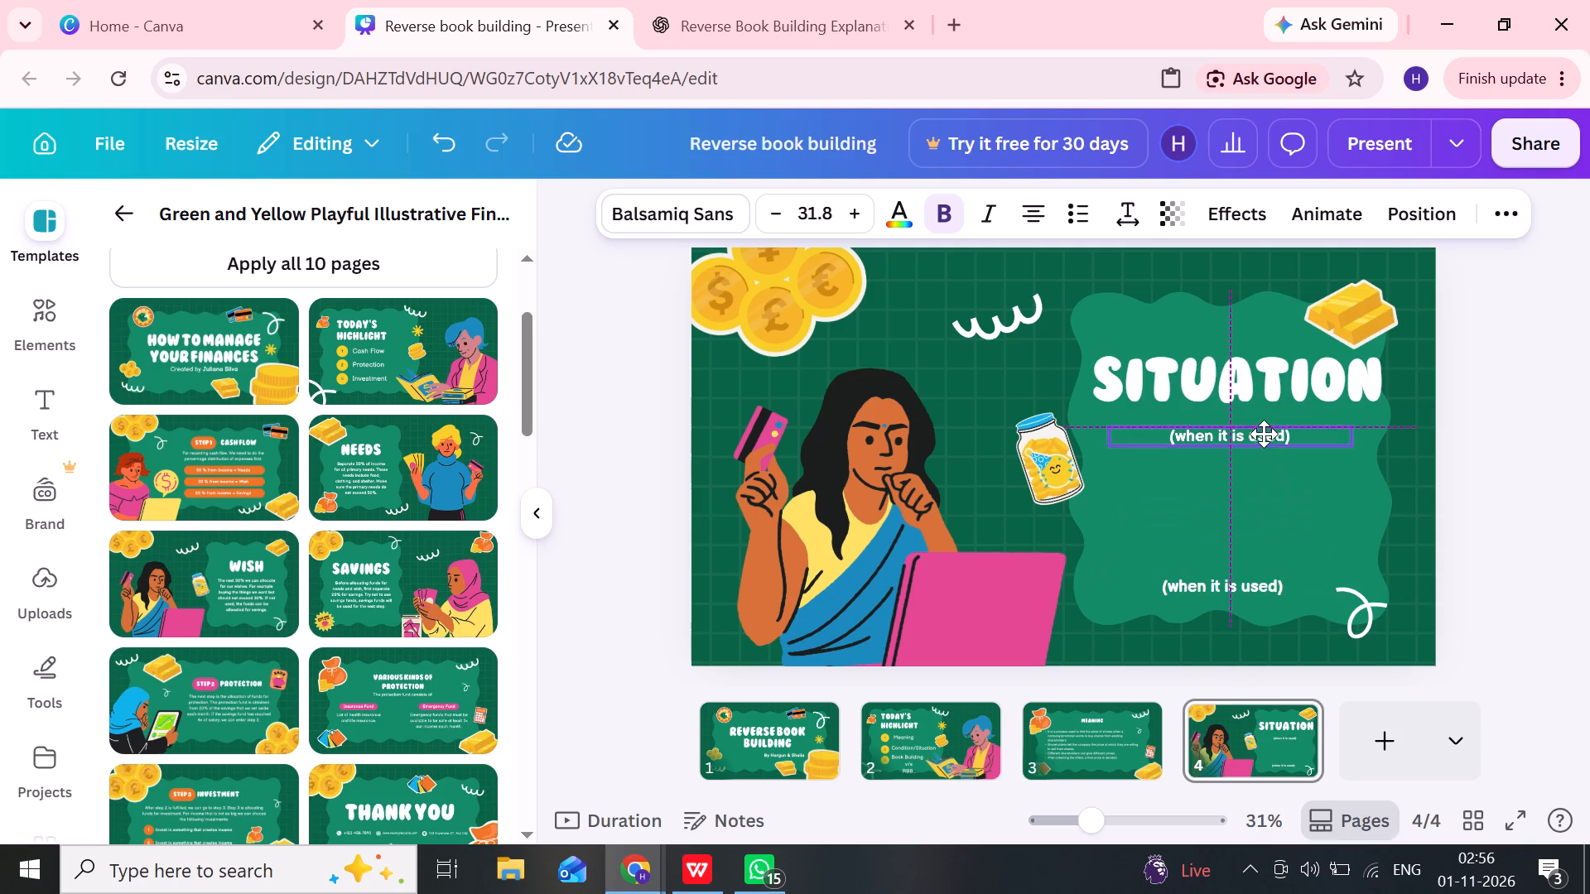
{"action": "left_click_drag", "start_coordinate": [1264, 434], "coordinate": [1321, 433]}
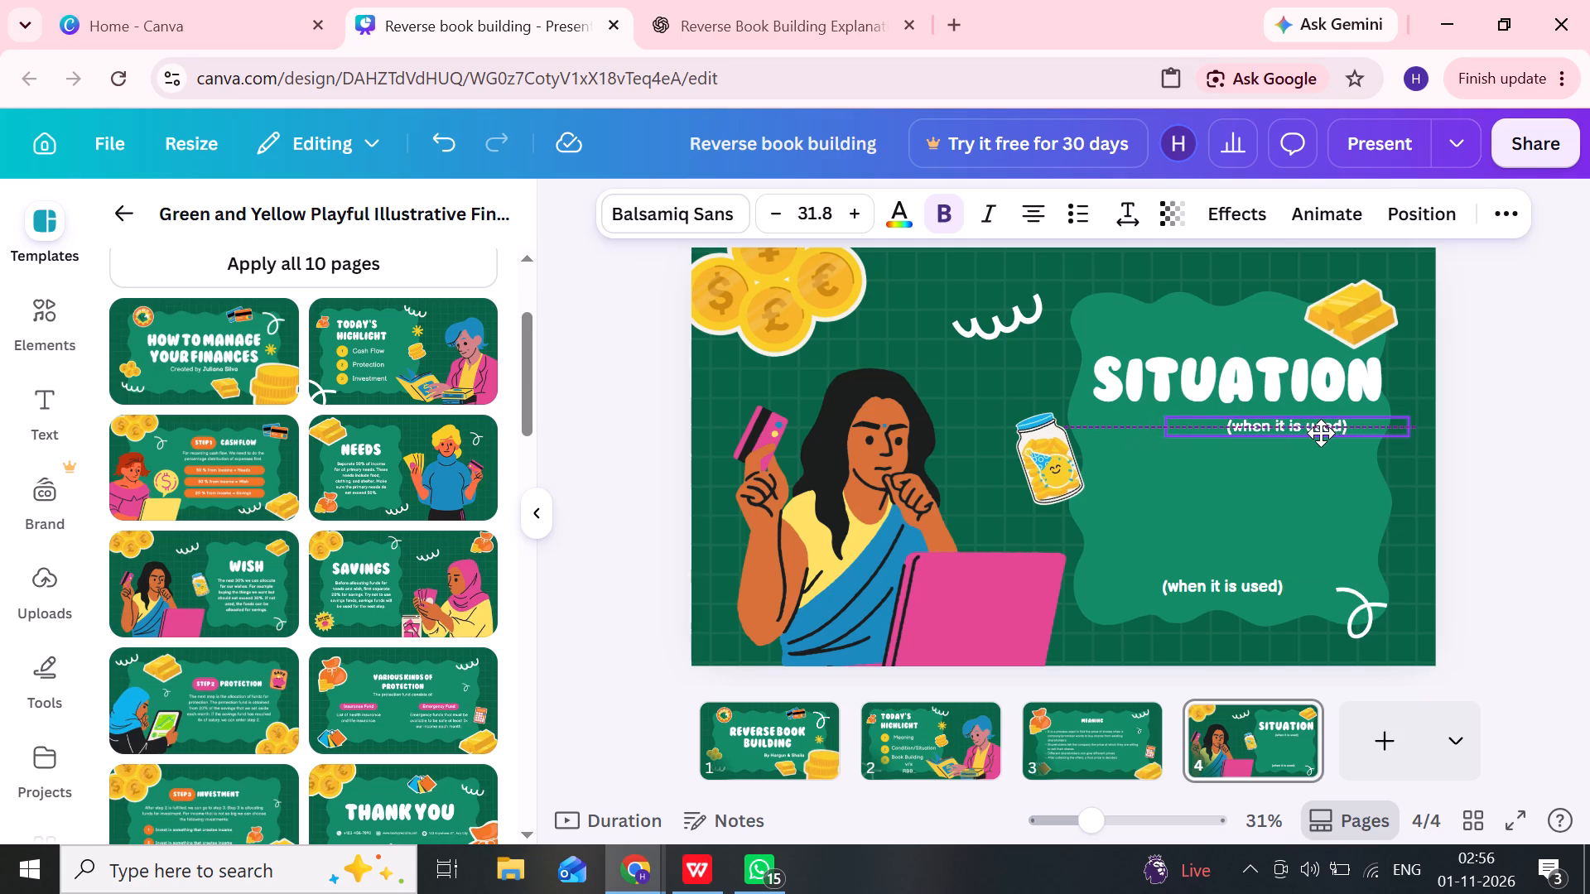
{"action": "left_click_drag", "start_coordinate": [1321, 433], "coordinate": [1335, 433]}
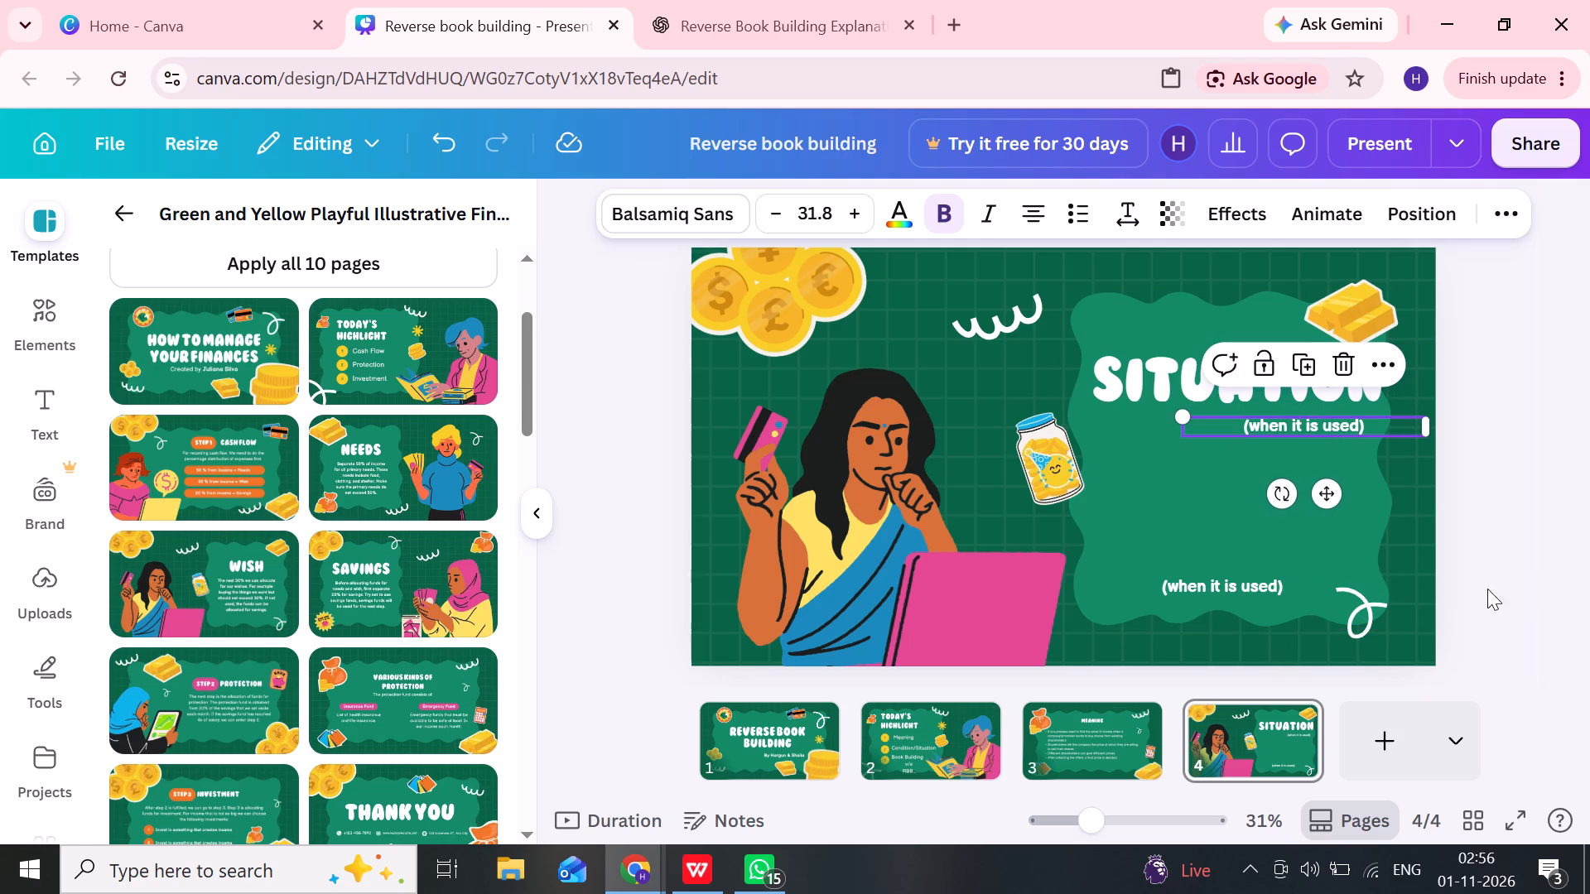
{"action": "left_click", "coordinate": [1534, 571]}
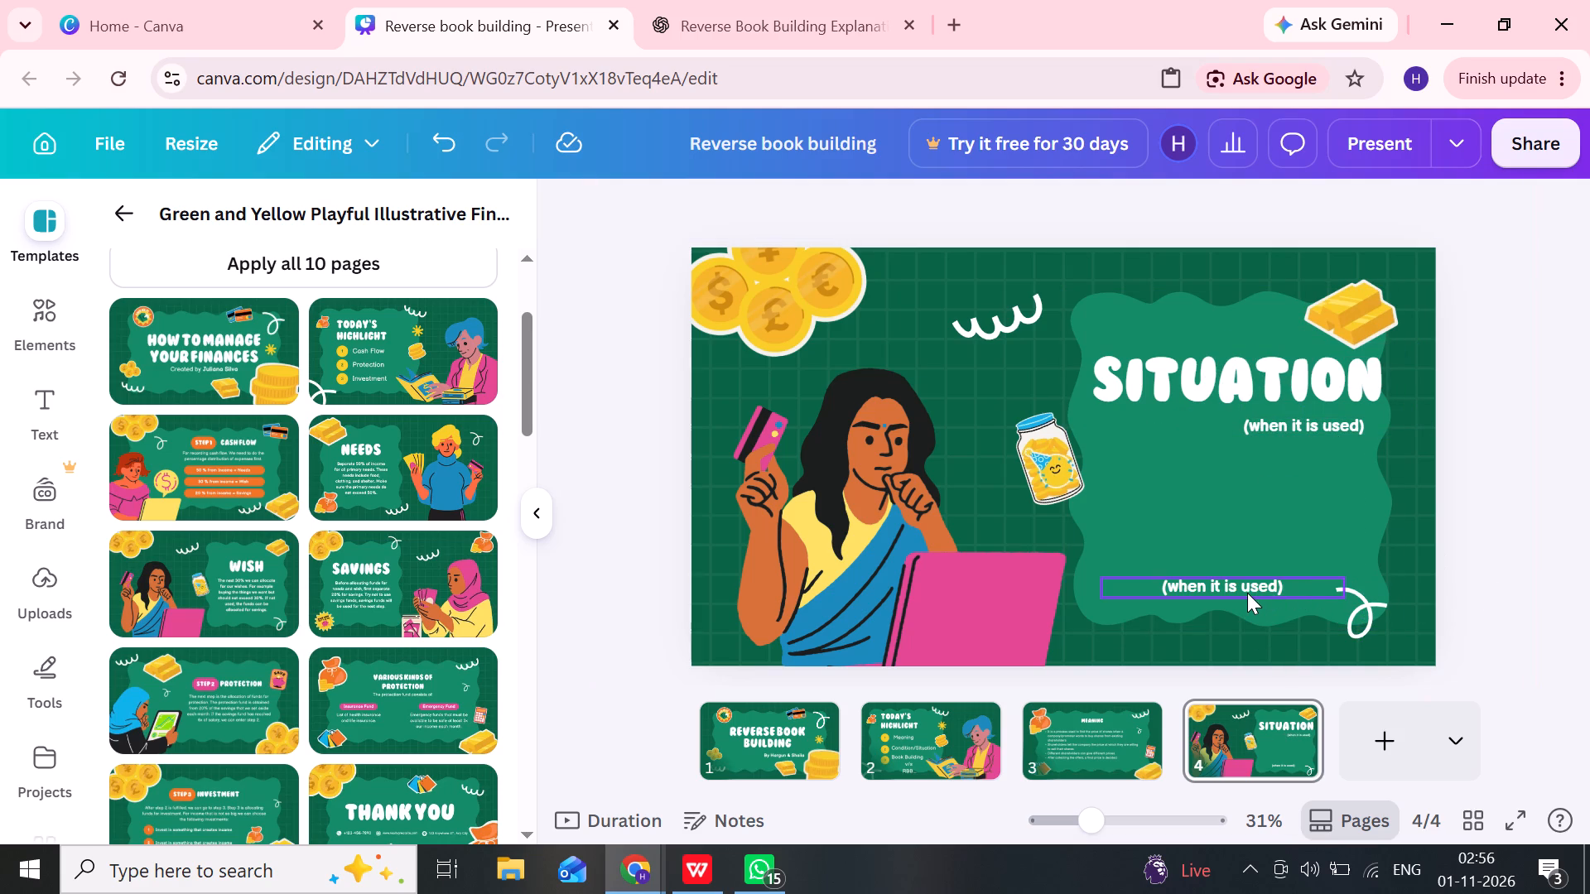
Move the duplicate text box up to just below the "(when it is used)" line and replace its text with "mm".
{"action": "left_click_drag", "start_coordinate": [1247, 593], "coordinate": [1243, 478]}
{"action": "double_click", "coordinate": [1282, 466]}
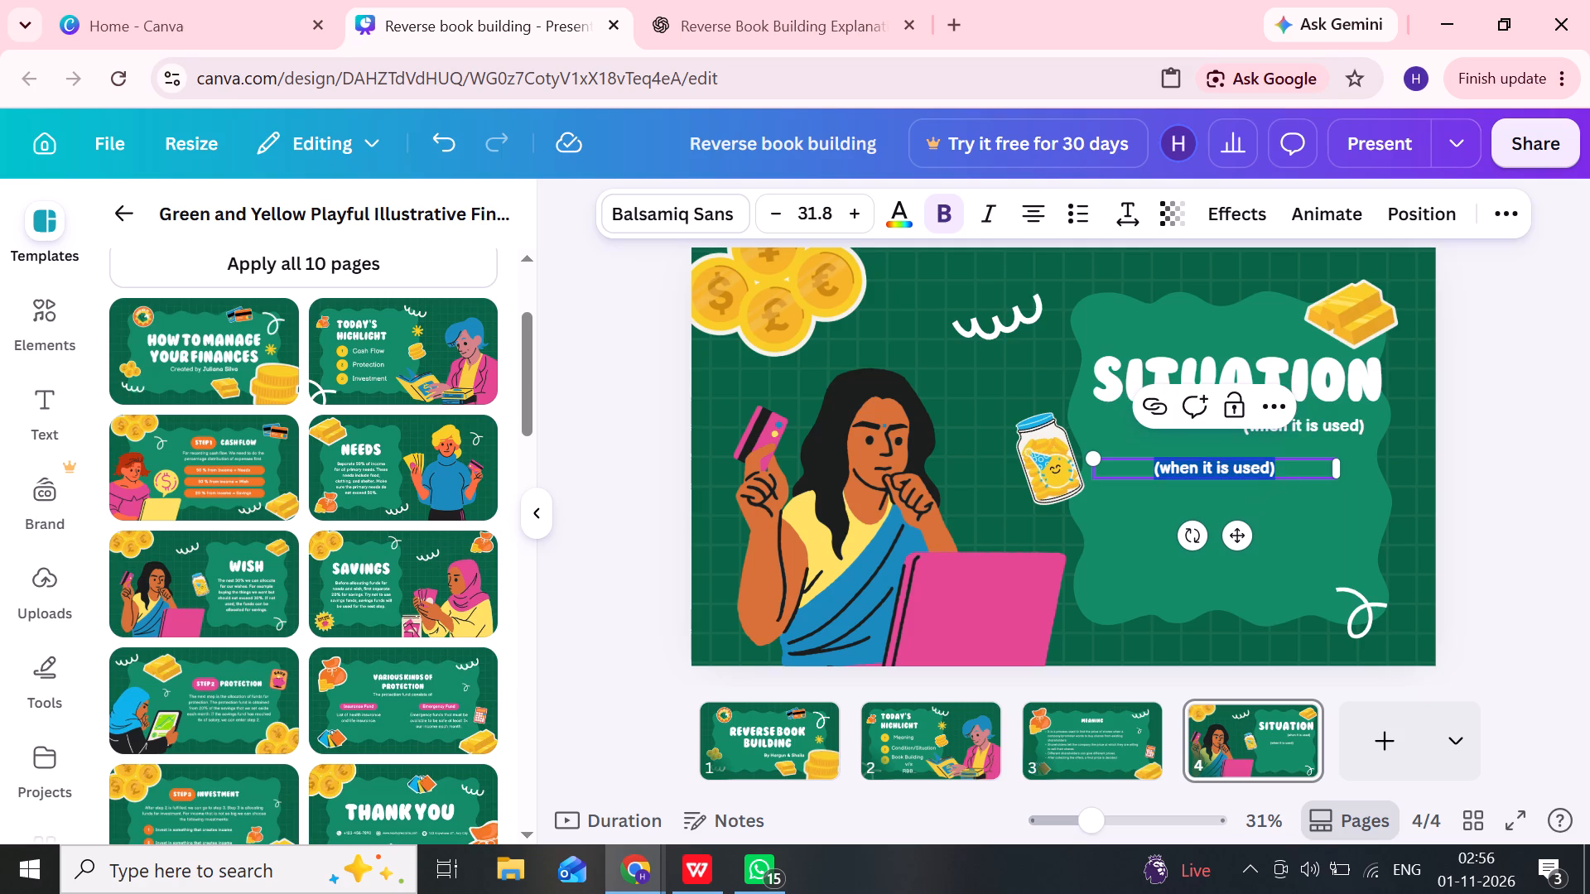
{"action": "key", "text": "BackSpace"}
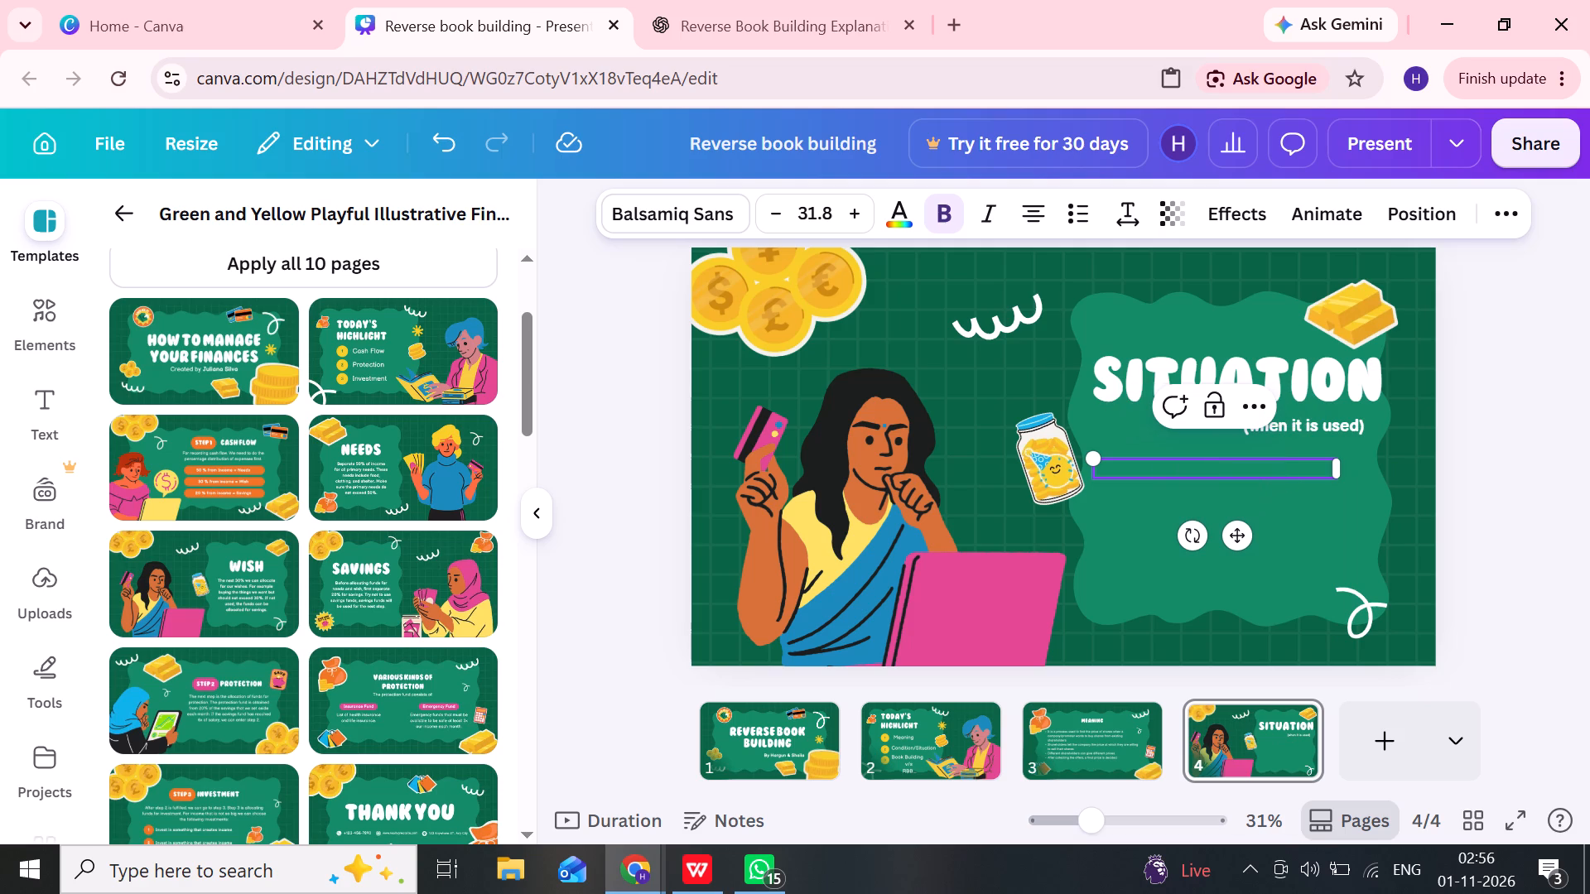
{"action": "type", "text": "mm"}
{"action": "left_click", "coordinate": [790, 0]}
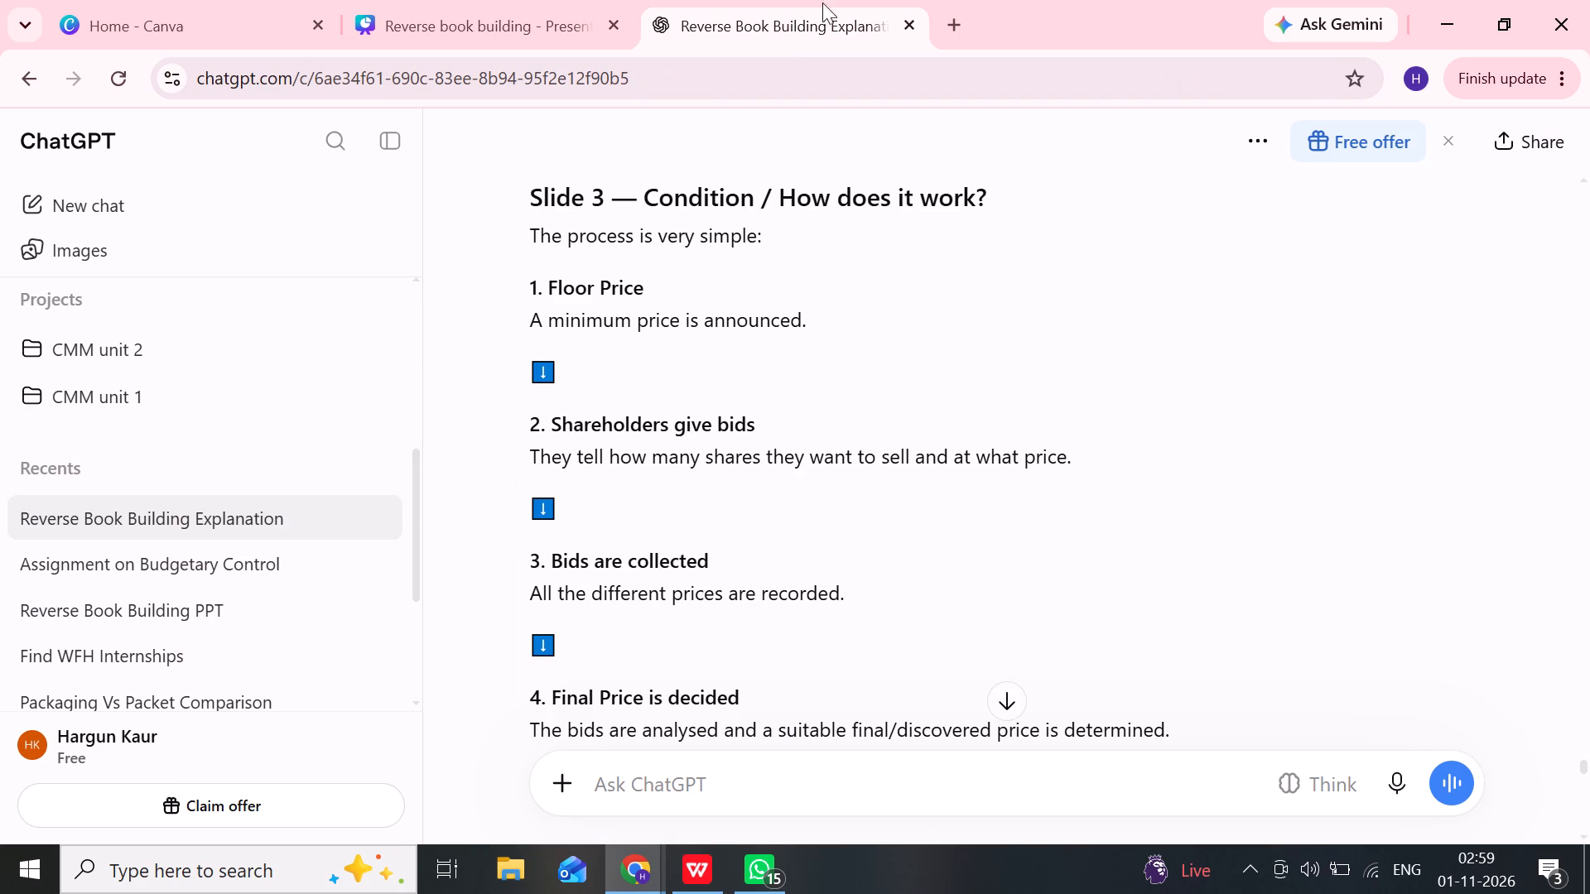
{"action": "left_click", "coordinate": [567, 18]}
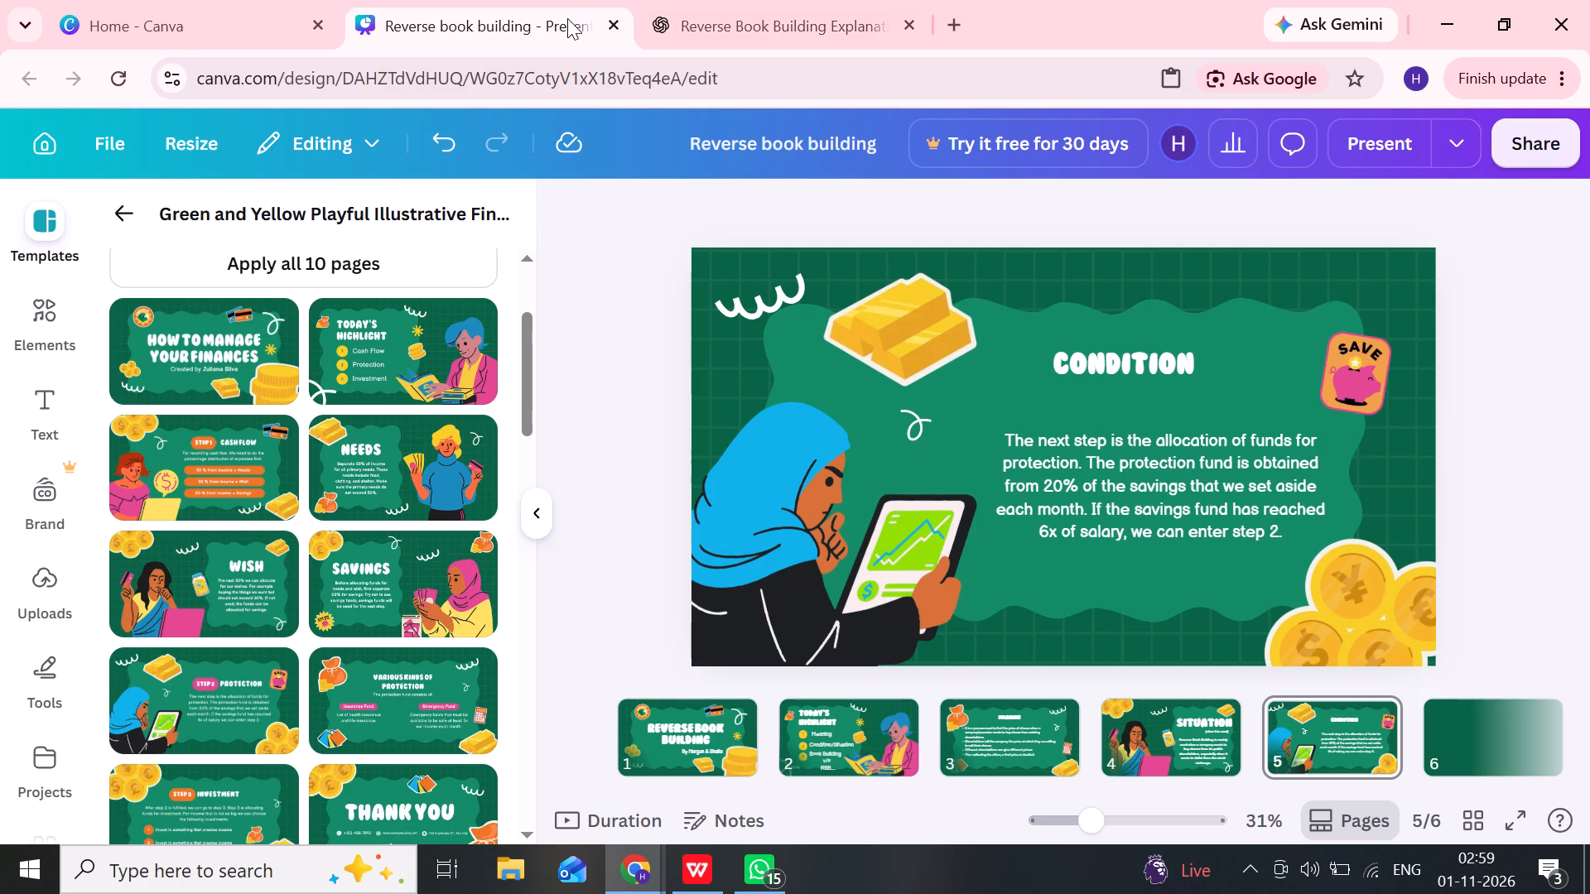
{"action": "double_click", "coordinate": [1173, 354]}
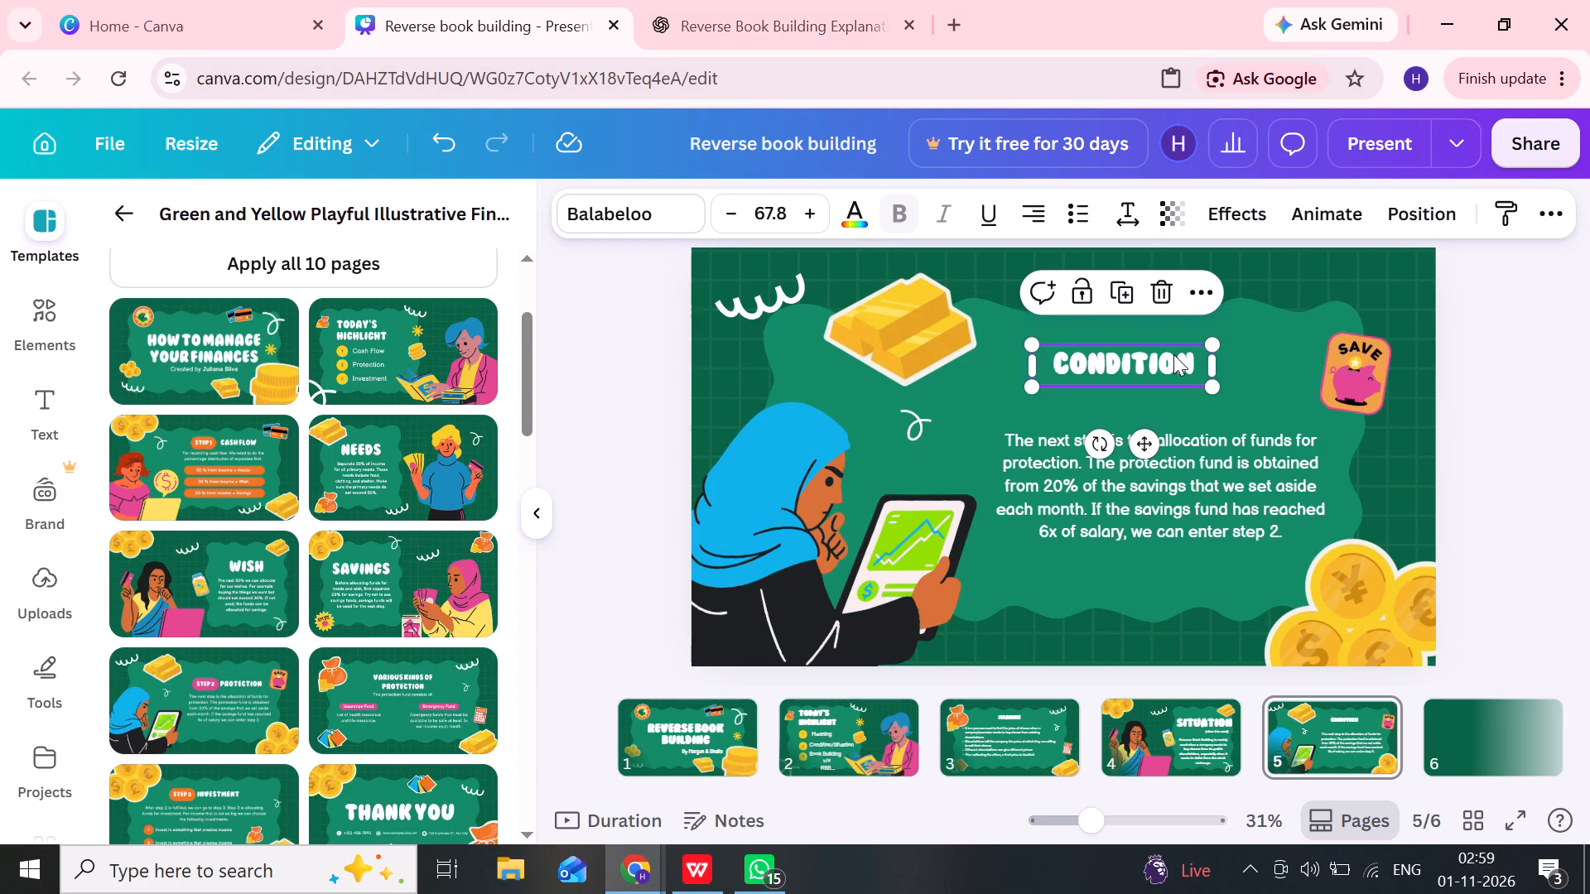
{"action": "left_click", "coordinate": [1193, 353]}
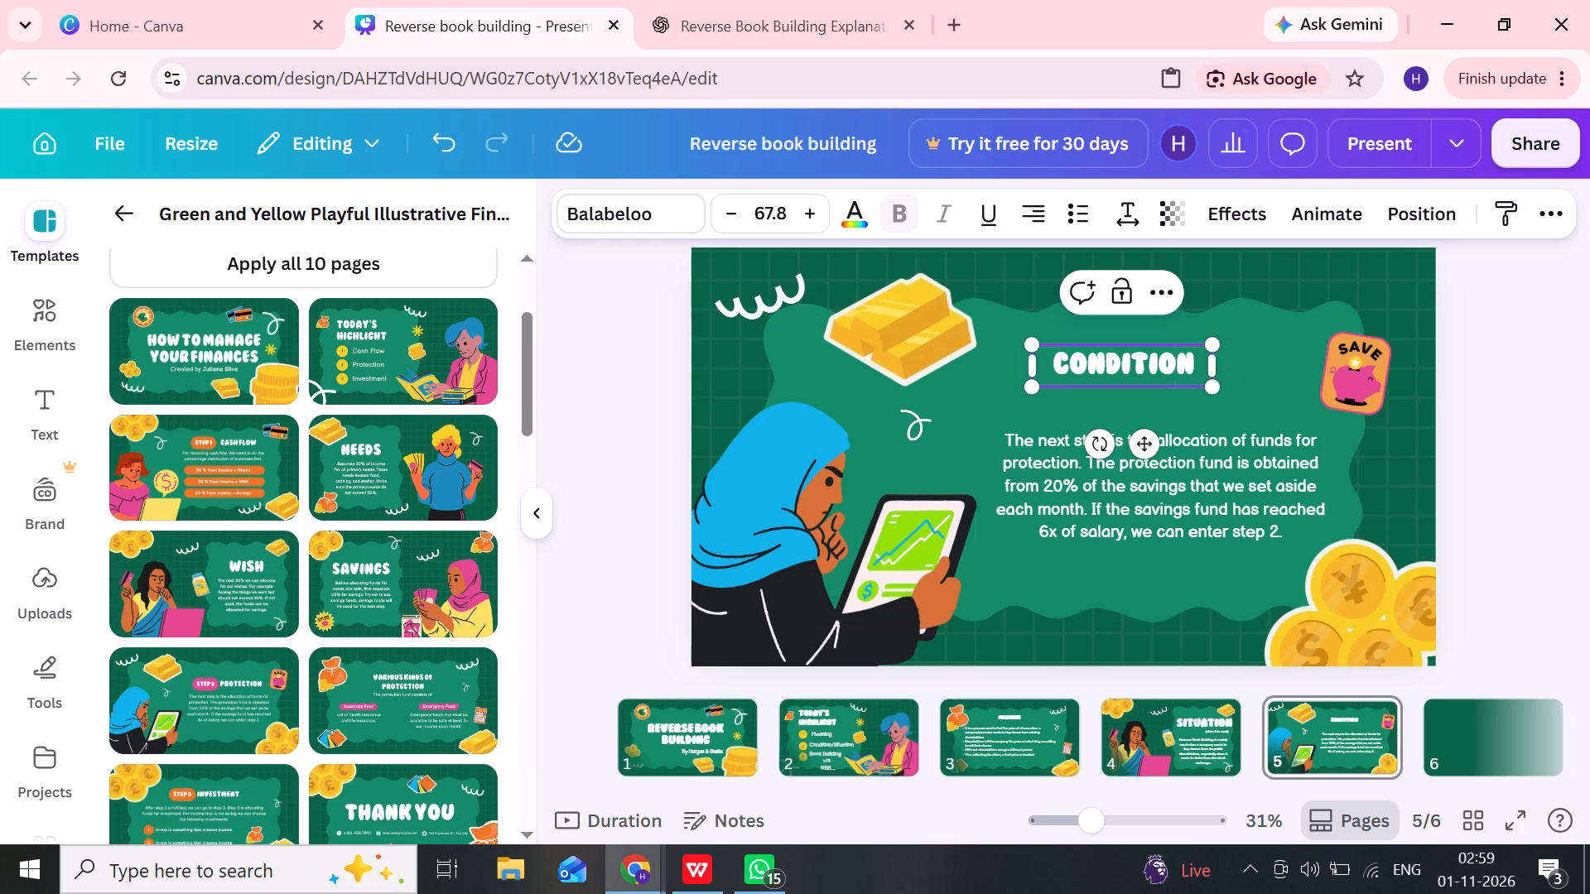
{"action": "key", "text": "space"}
{"action": "type", "text": "/"}
{"action": "key", "text": "space"}
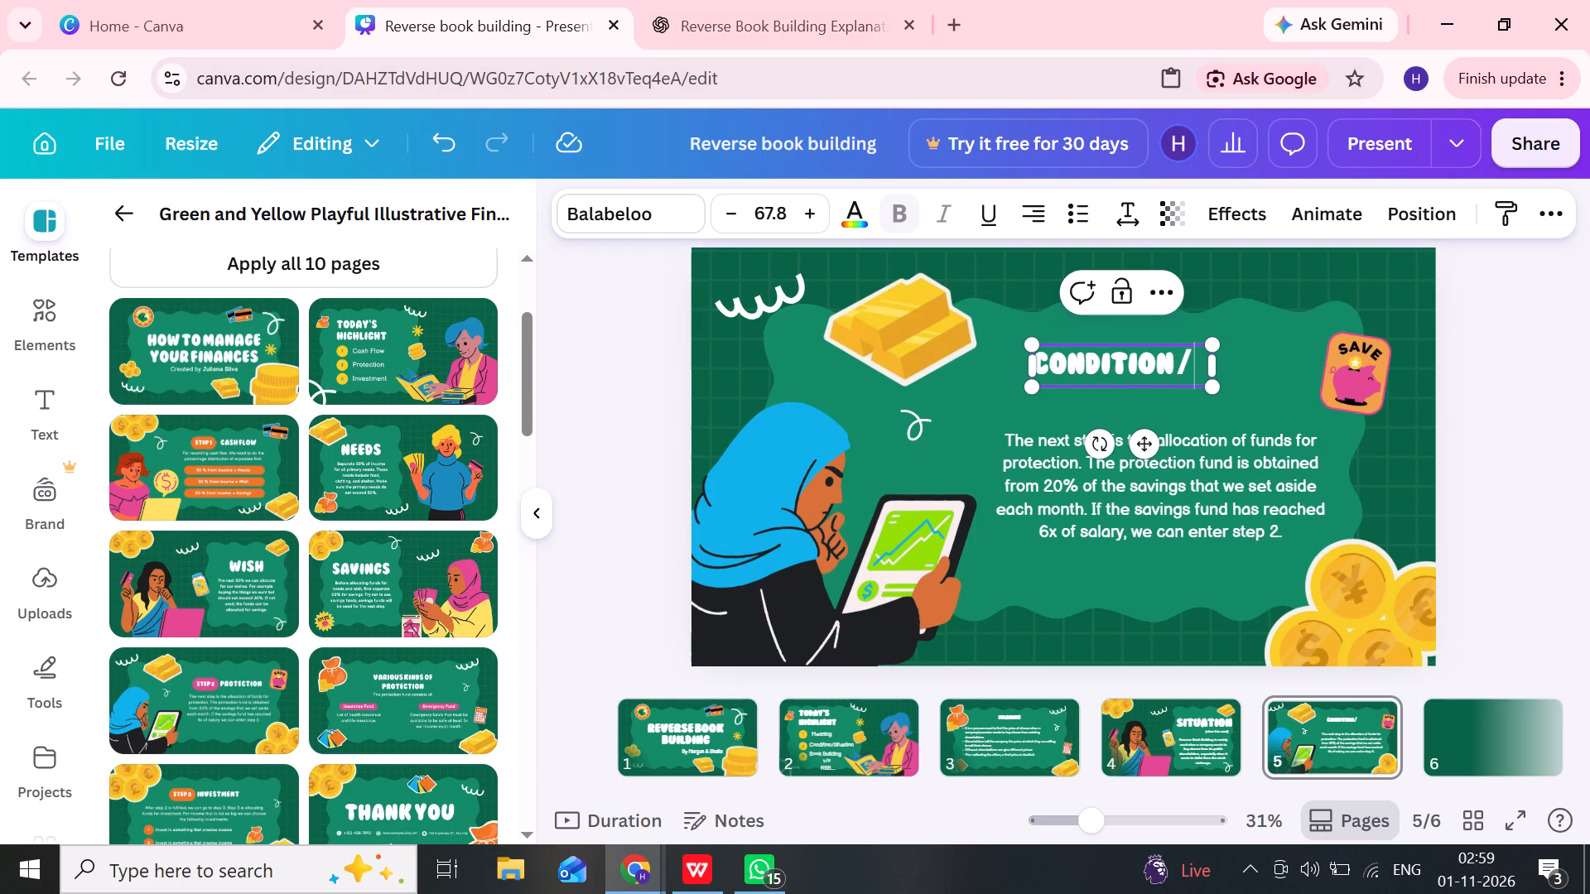
{"action": "type", "text": "how does"}
{"action": "key", "text": "space"}
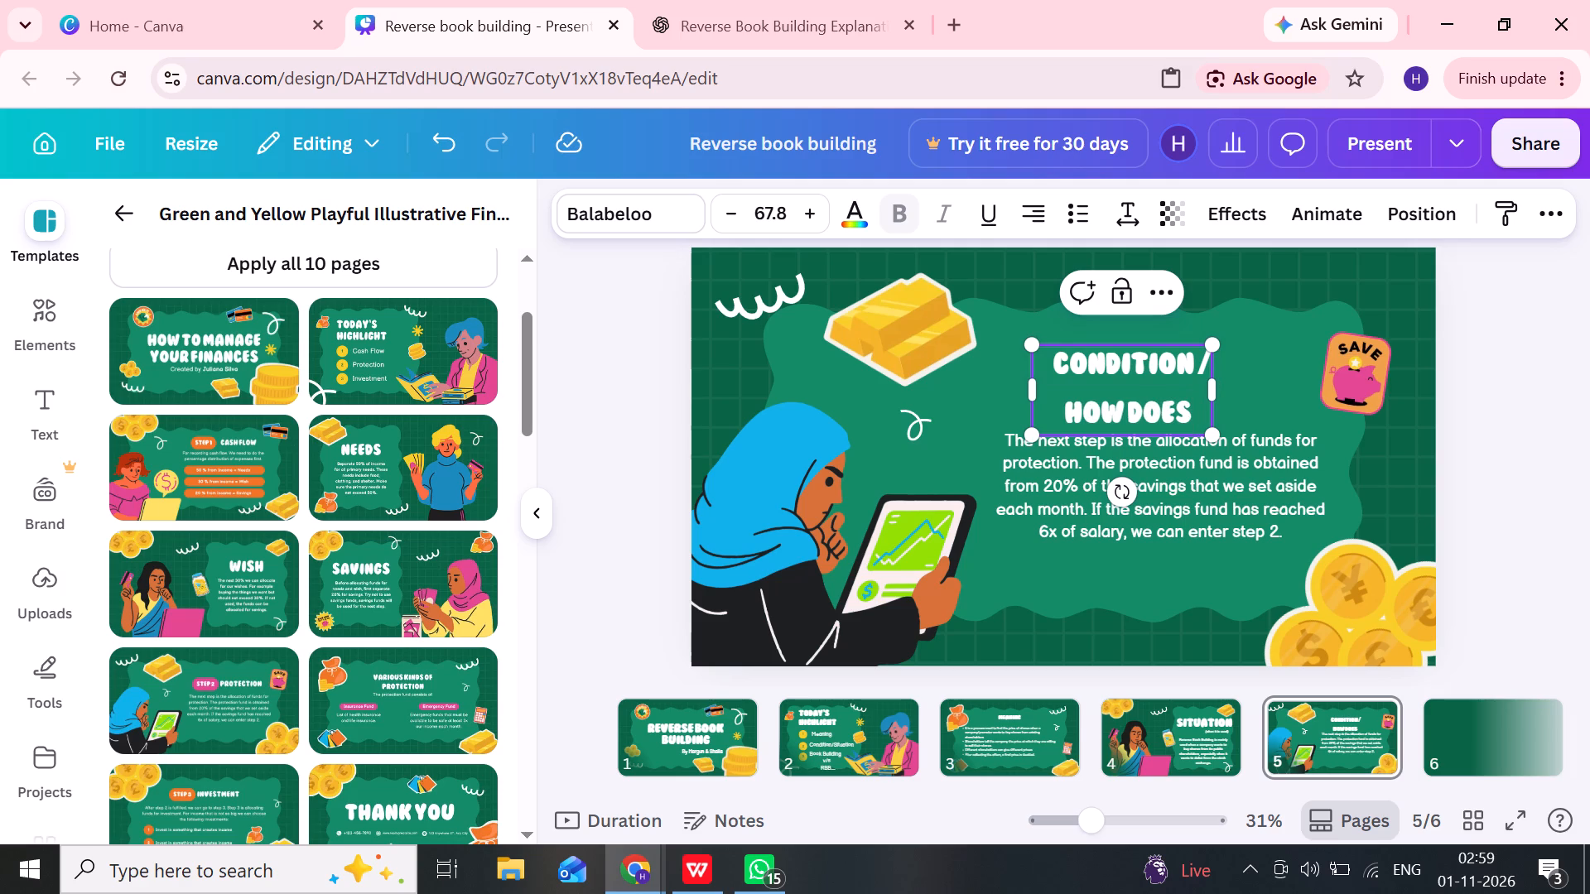
{"action": "type", "text": "it work"}
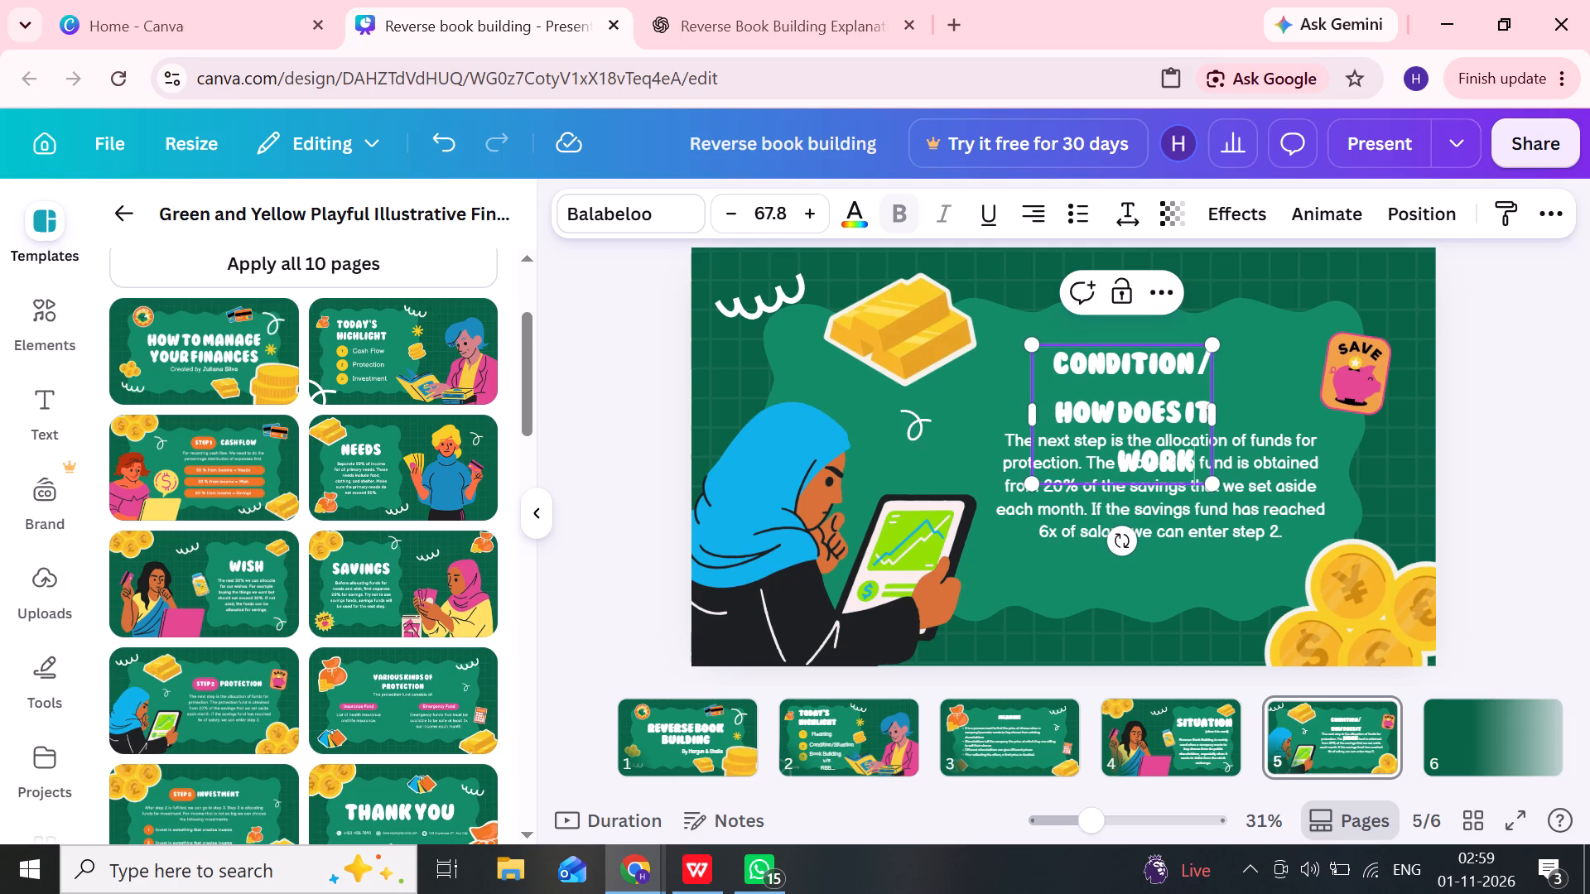
{"action": "key", "text": "shift+question"}
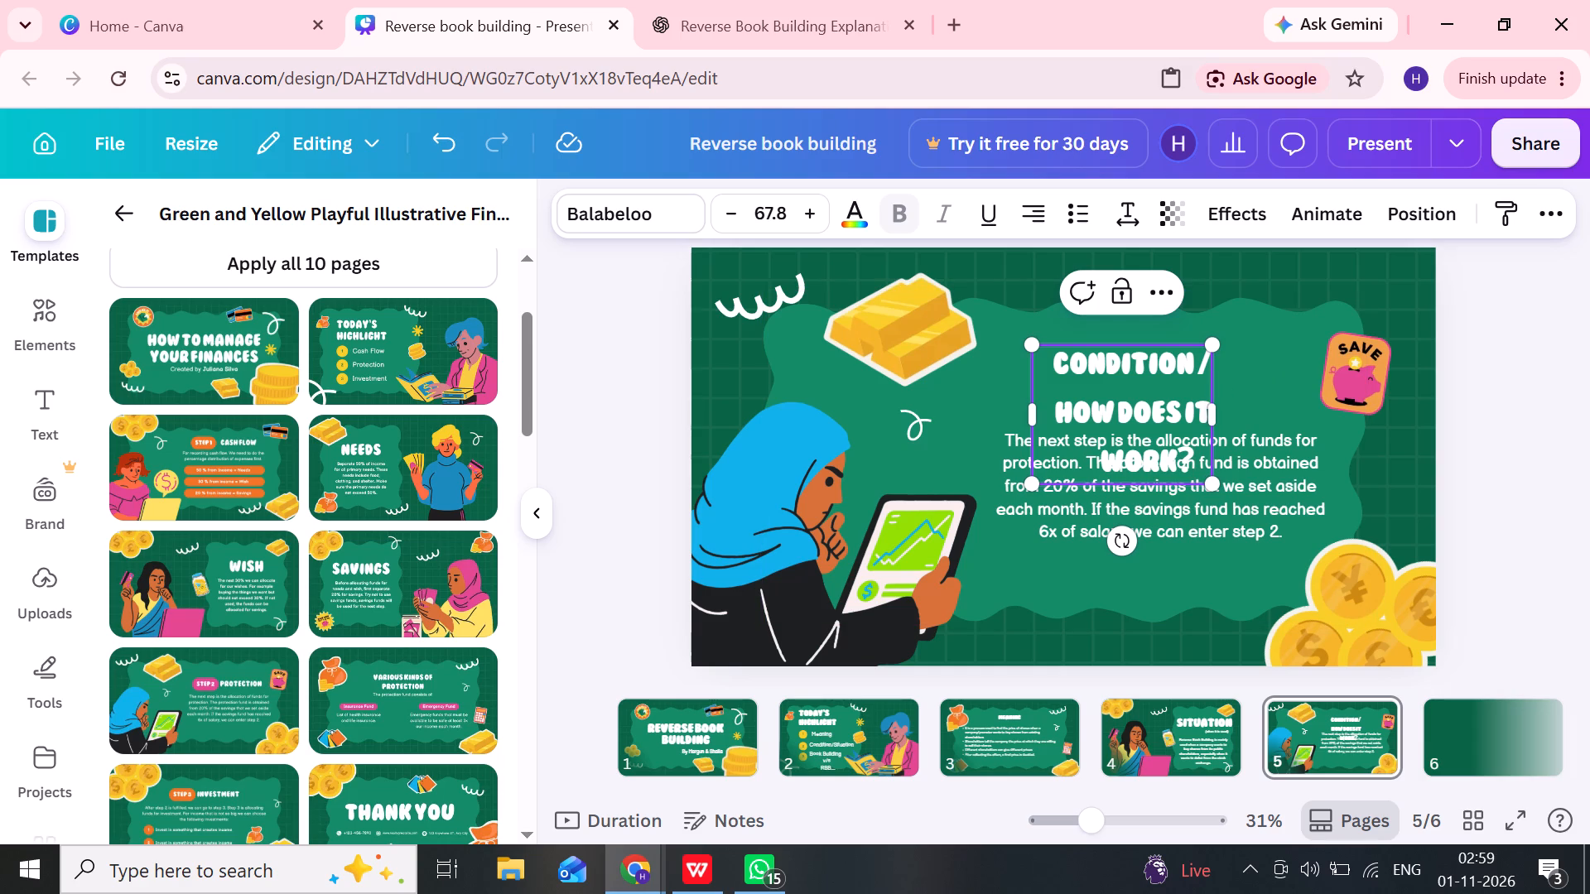
Widen the heading box to fit one line, scale its text to size 62.9, and position it just above the body paragraph.
{"action": "left_click_drag", "start_coordinate": [1217, 416], "coordinate": [1353, 382]}
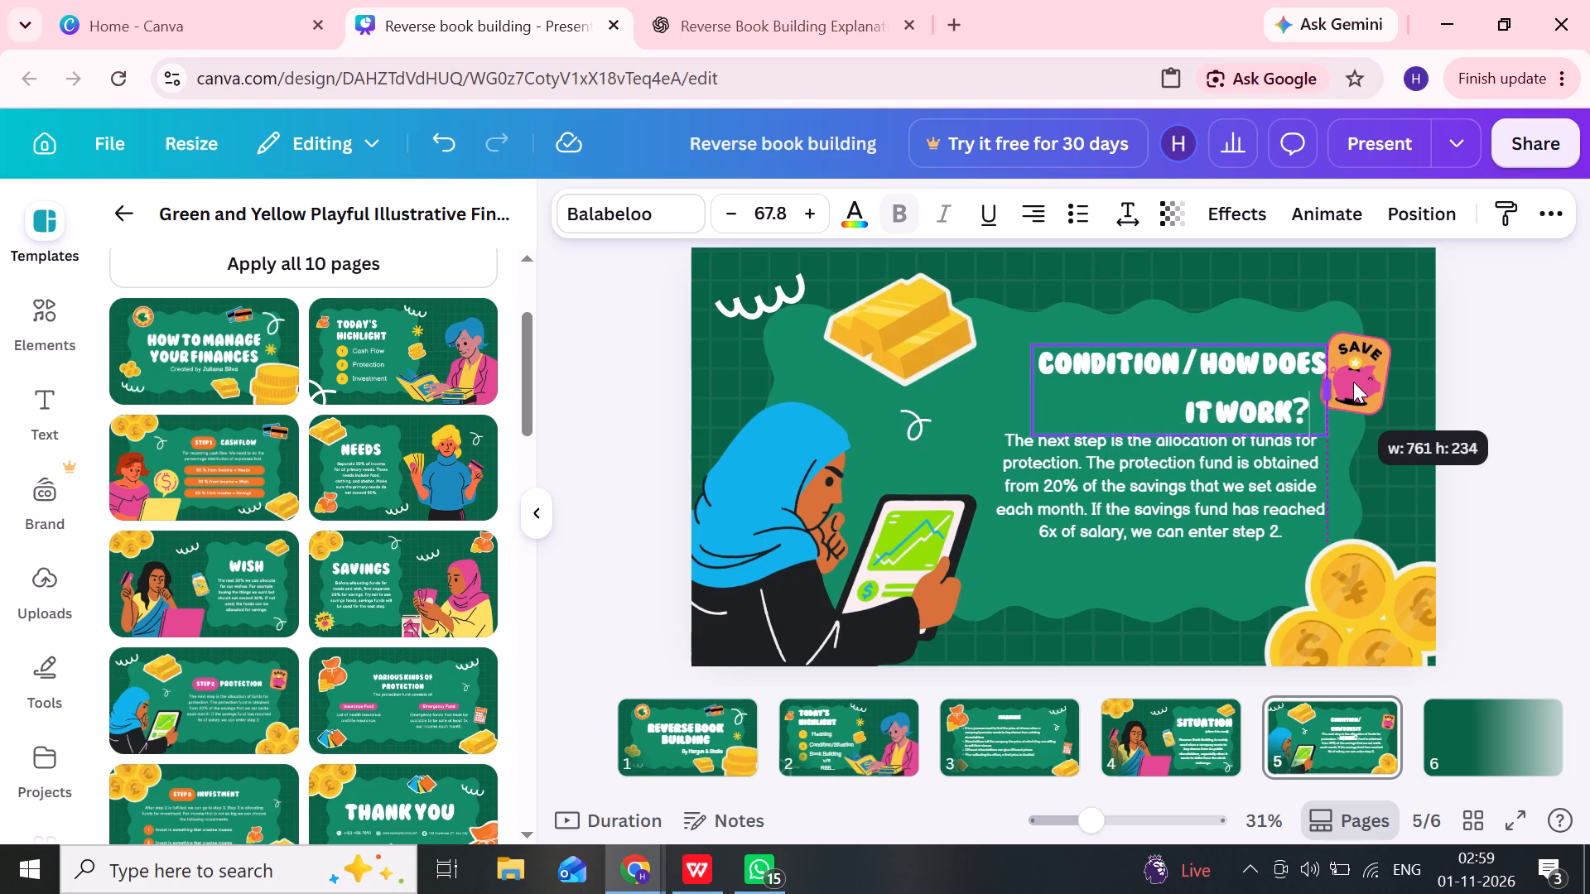
{"action": "left_click_drag", "start_coordinate": [1353, 382], "coordinate": [1477, 372]}
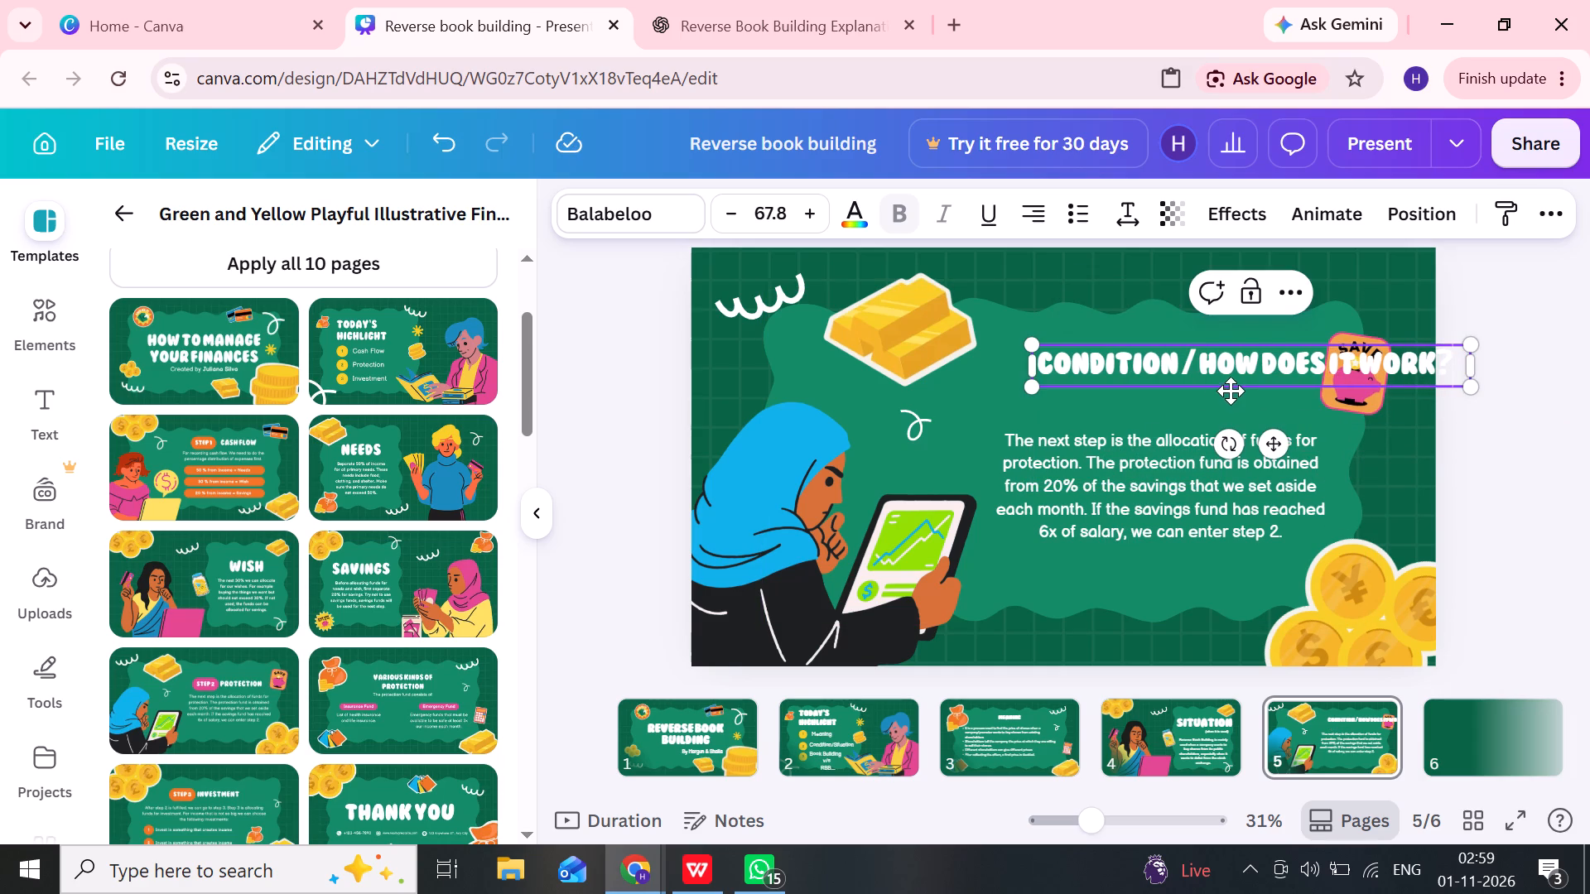
{"action": "left_click_drag", "start_coordinate": [1233, 394], "coordinate": [1127, 421]}
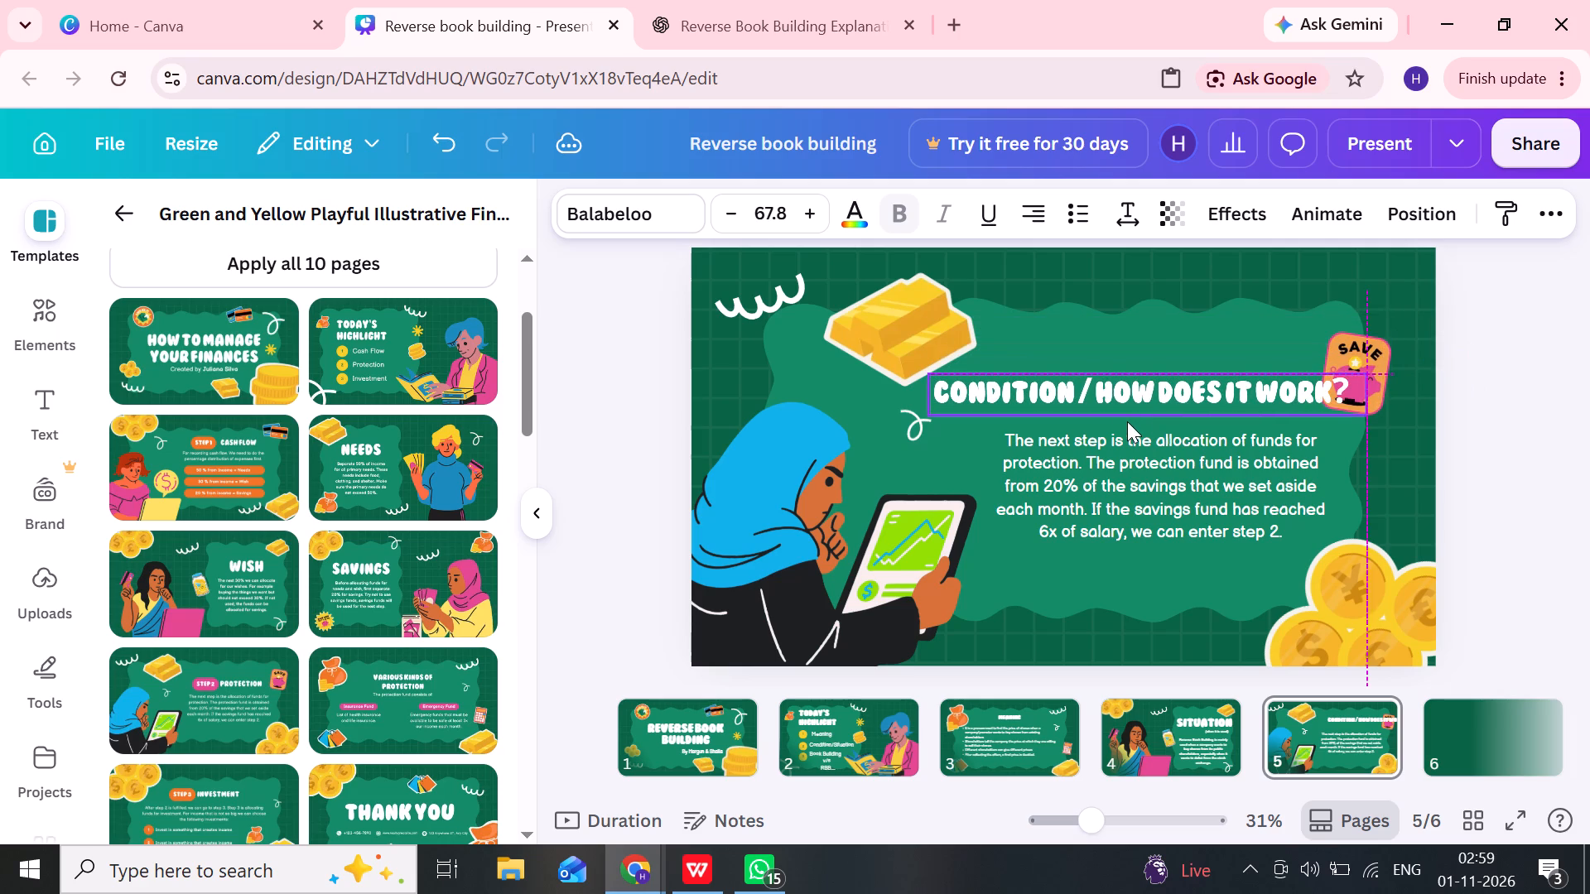
{"action": "left_click_drag", "start_coordinate": [1127, 421], "coordinate": [1111, 421]}
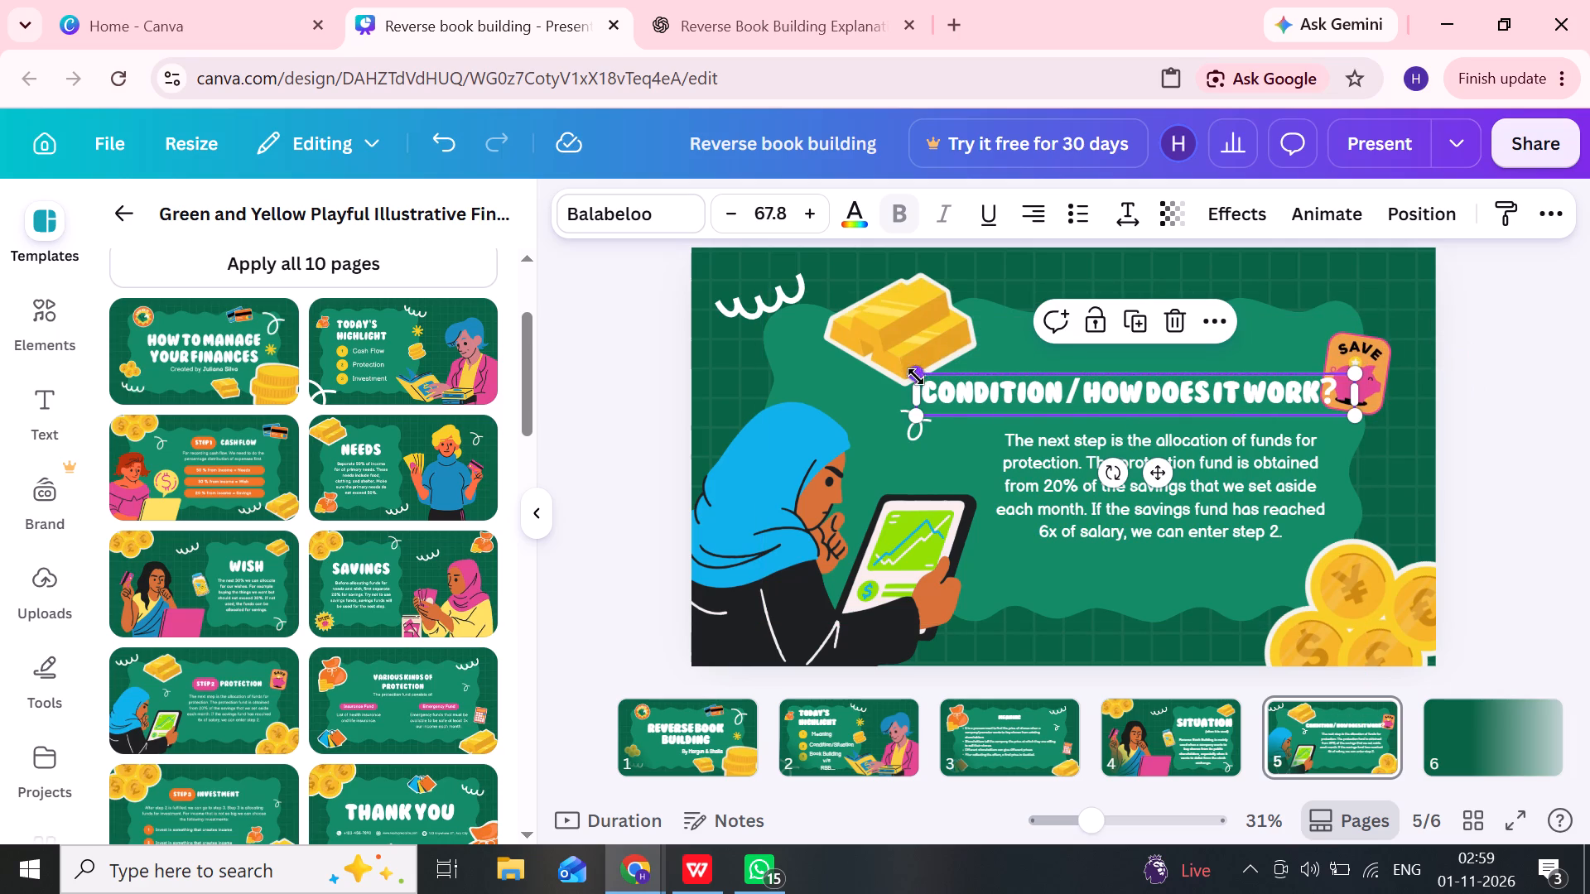
{"action": "left_click_drag", "start_coordinate": [916, 379], "coordinate": [948, 374]}
{"action": "left_click_drag", "start_coordinate": [1111, 389], "coordinate": [1099, 381]}
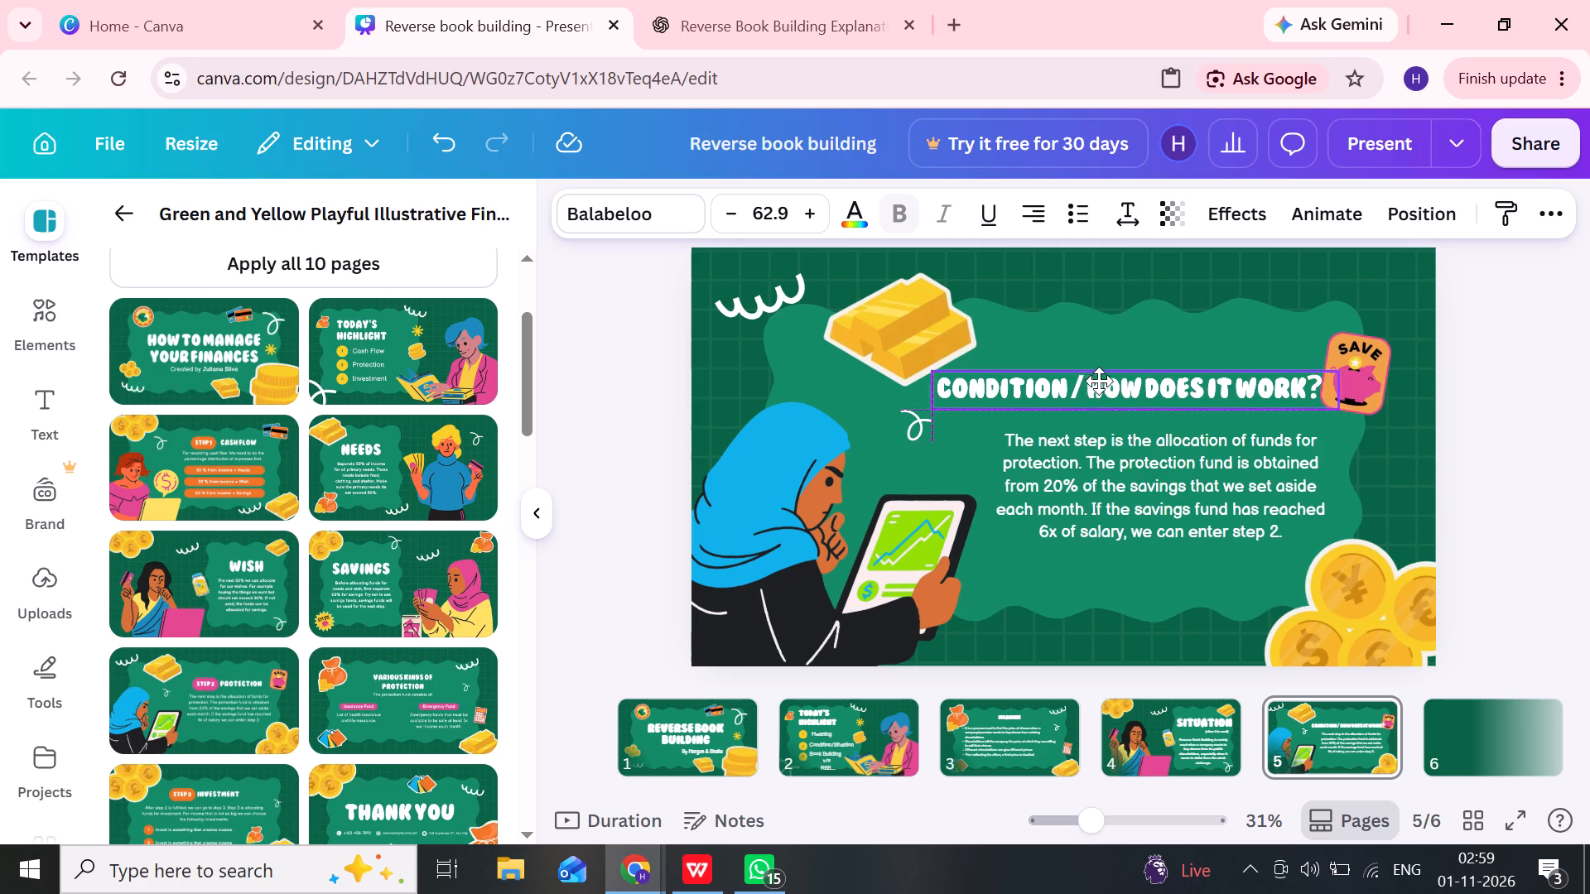
{"action": "left_click_drag", "start_coordinate": [1099, 381], "coordinate": [1096, 377]}
{"action": "left_click", "coordinate": [1513, 380]}
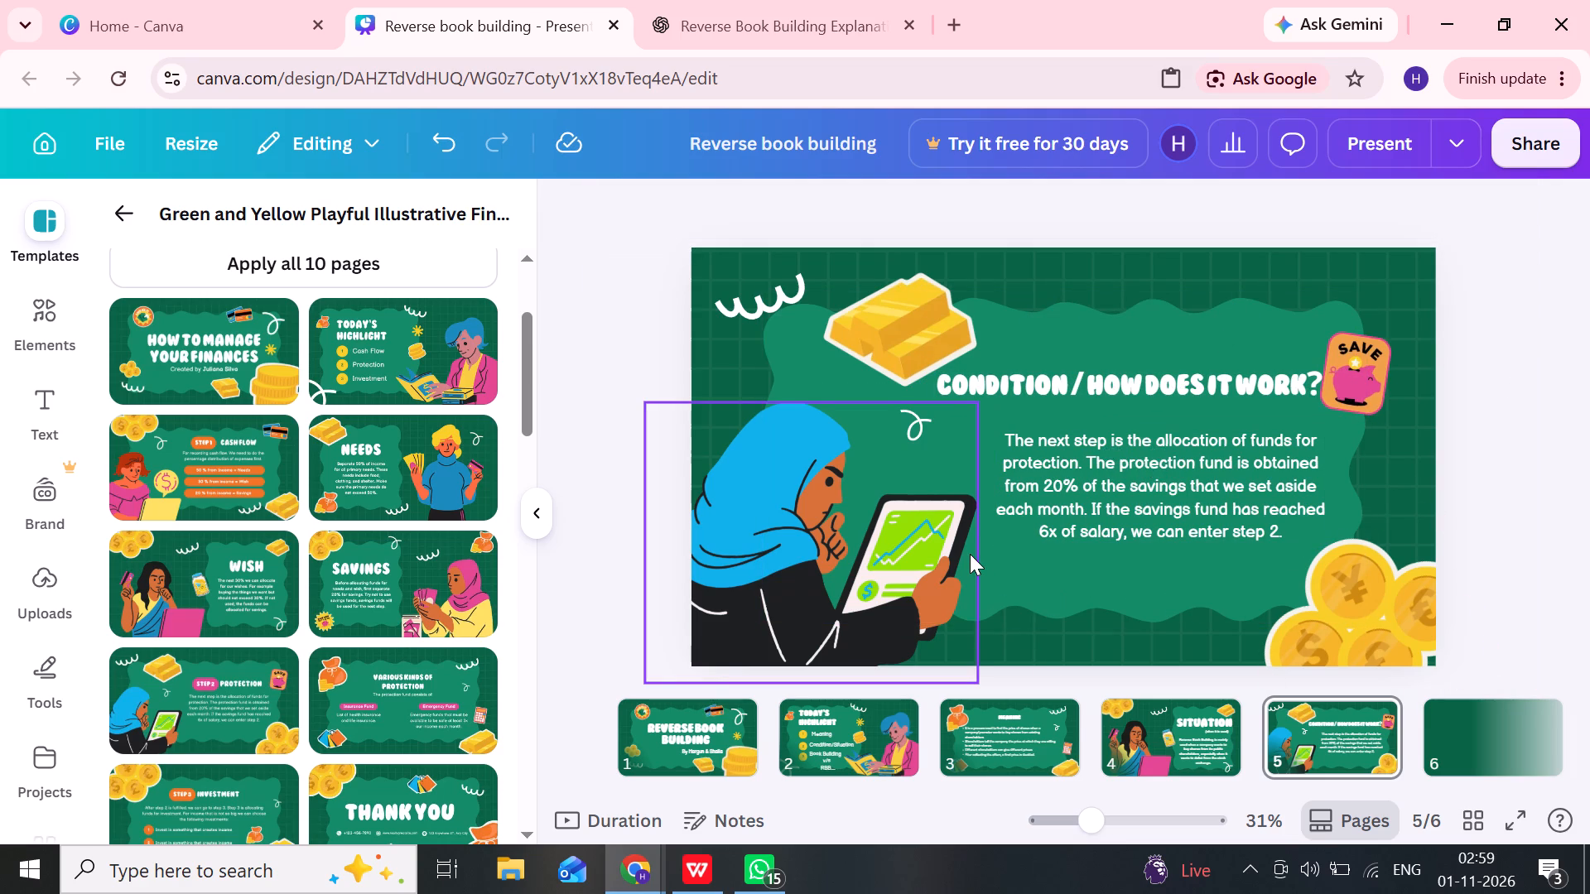
Delete the two white squiggles, the gold bars and the SAVE piggy-bank card from page 5.
{"action": "left_click", "coordinate": [908, 444]}
{"action": "left_click", "coordinate": [922, 428]}
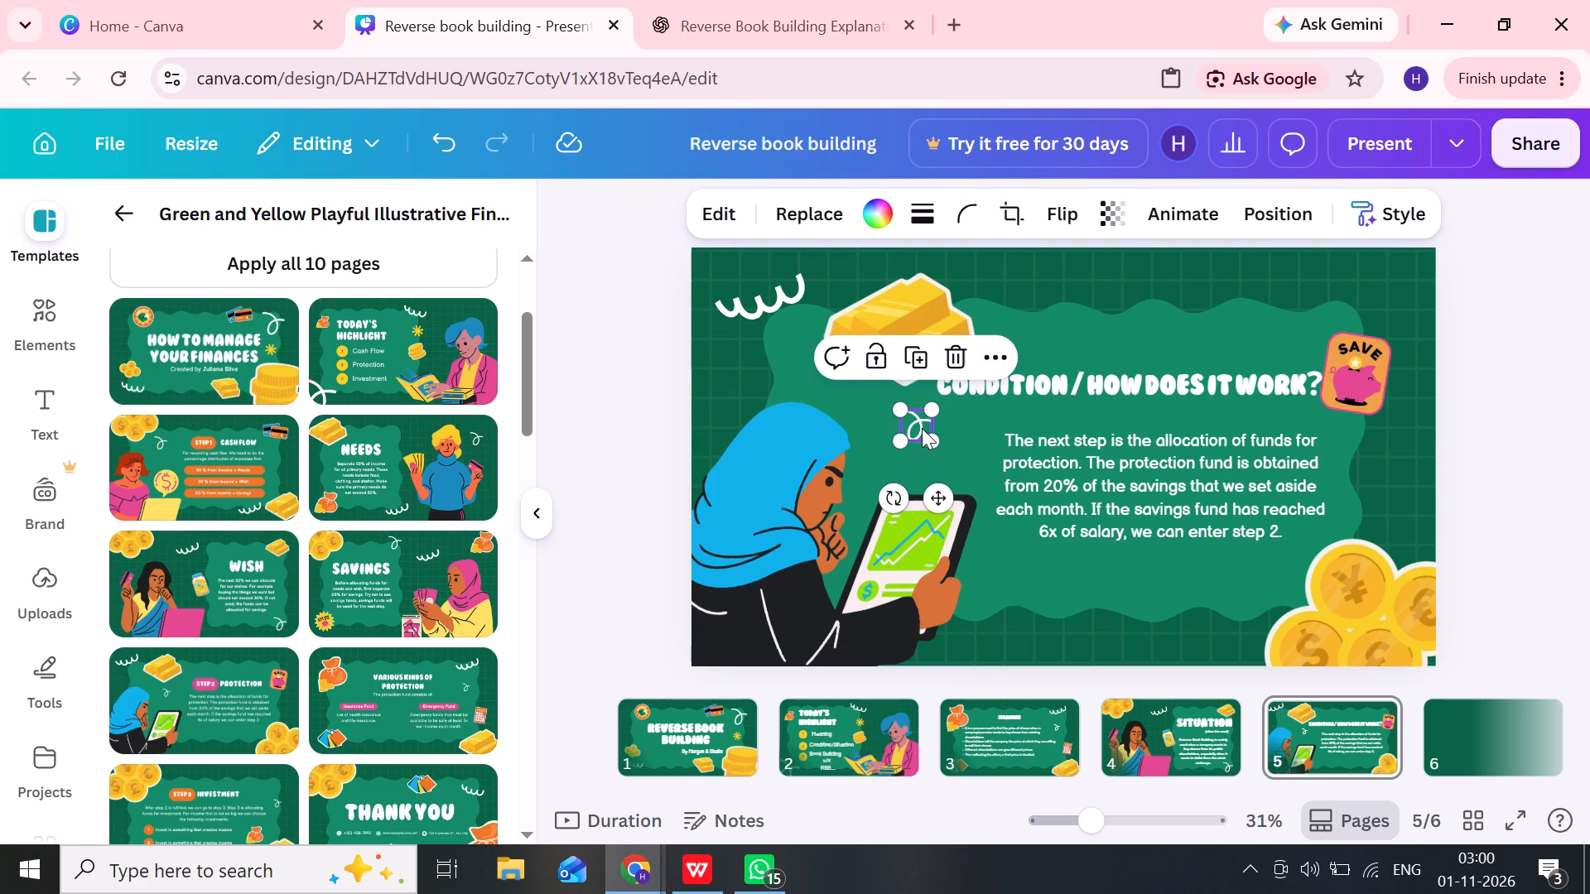
{"action": "left_click", "coordinate": [958, 363]}
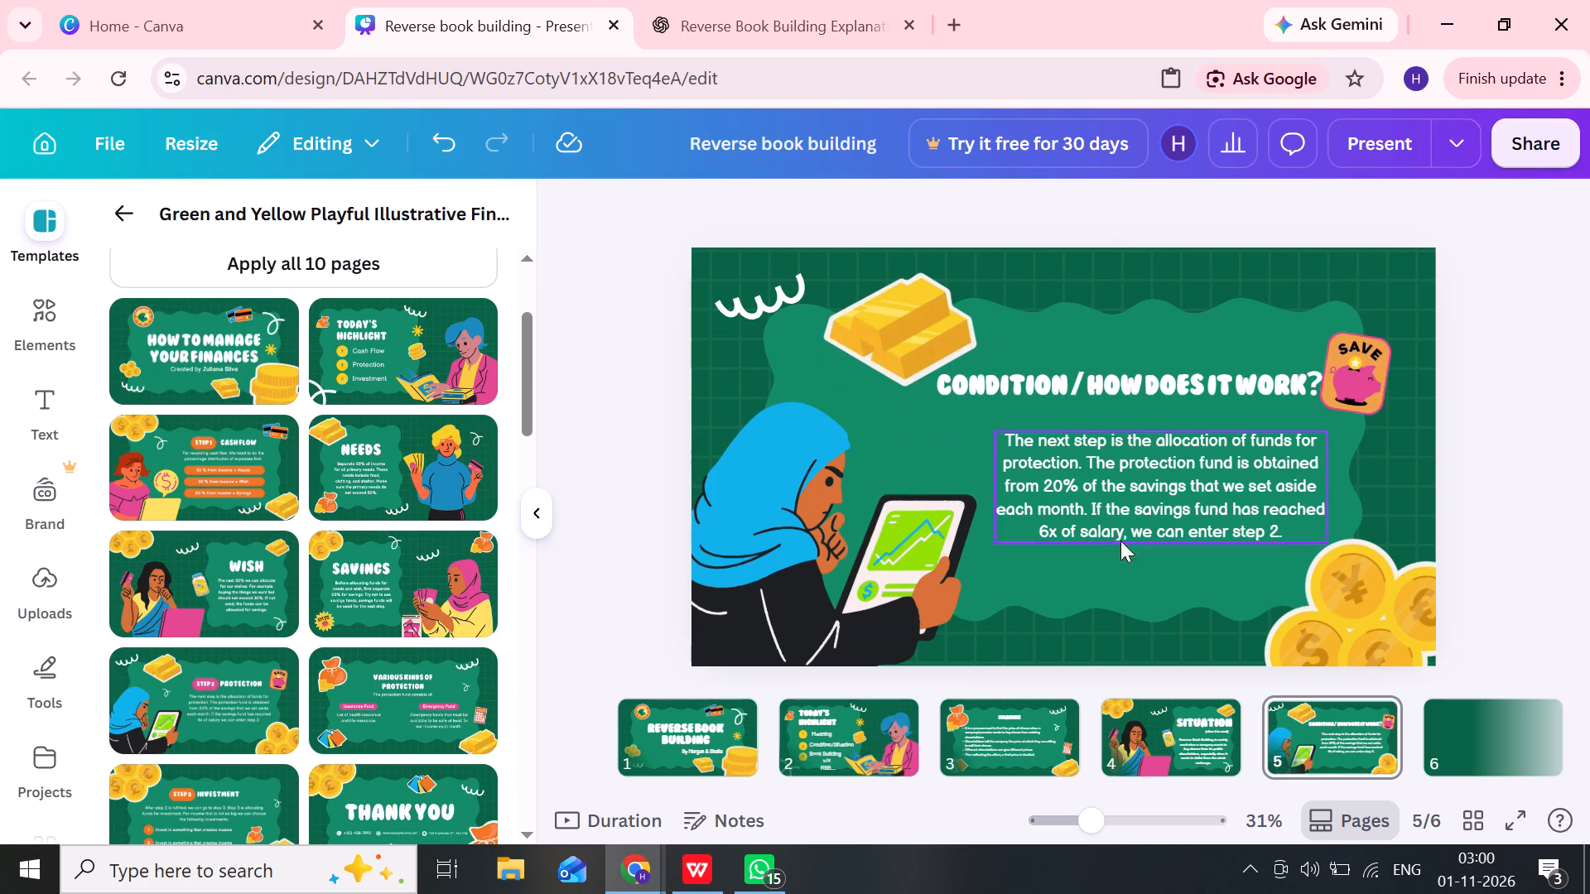
{"action": "left_click", "coordinate": [901, 362]}
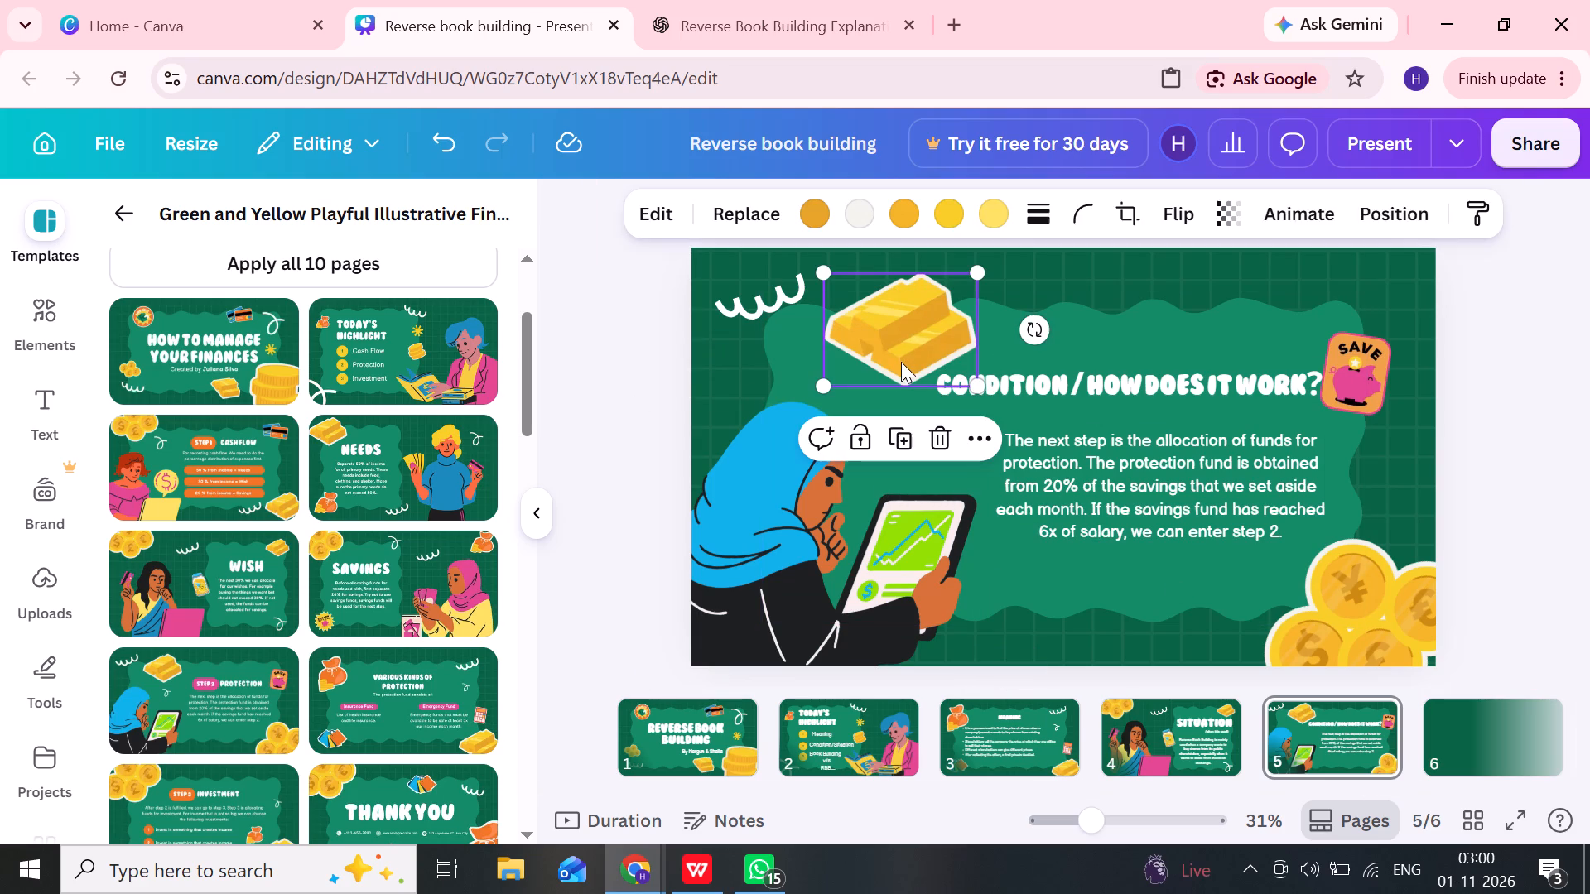
{"action": "left_click", "coordinate": [941, 439]}
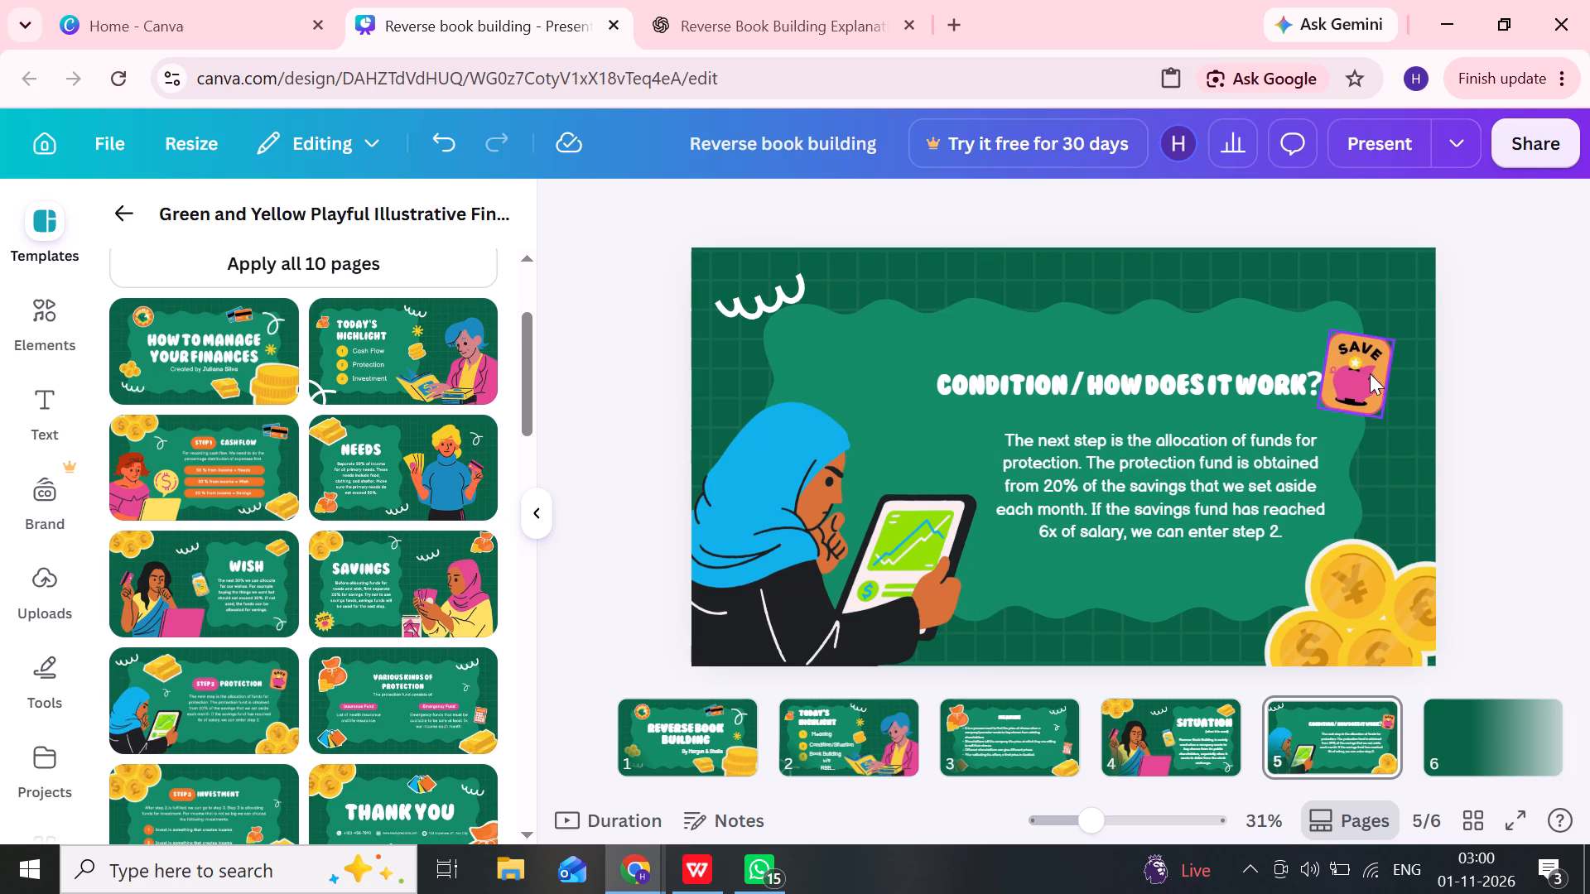
{"action": "left_click", "coordinate": [1370, 373]}
{"action": "left_click", "coordinate": [1395, 275]}
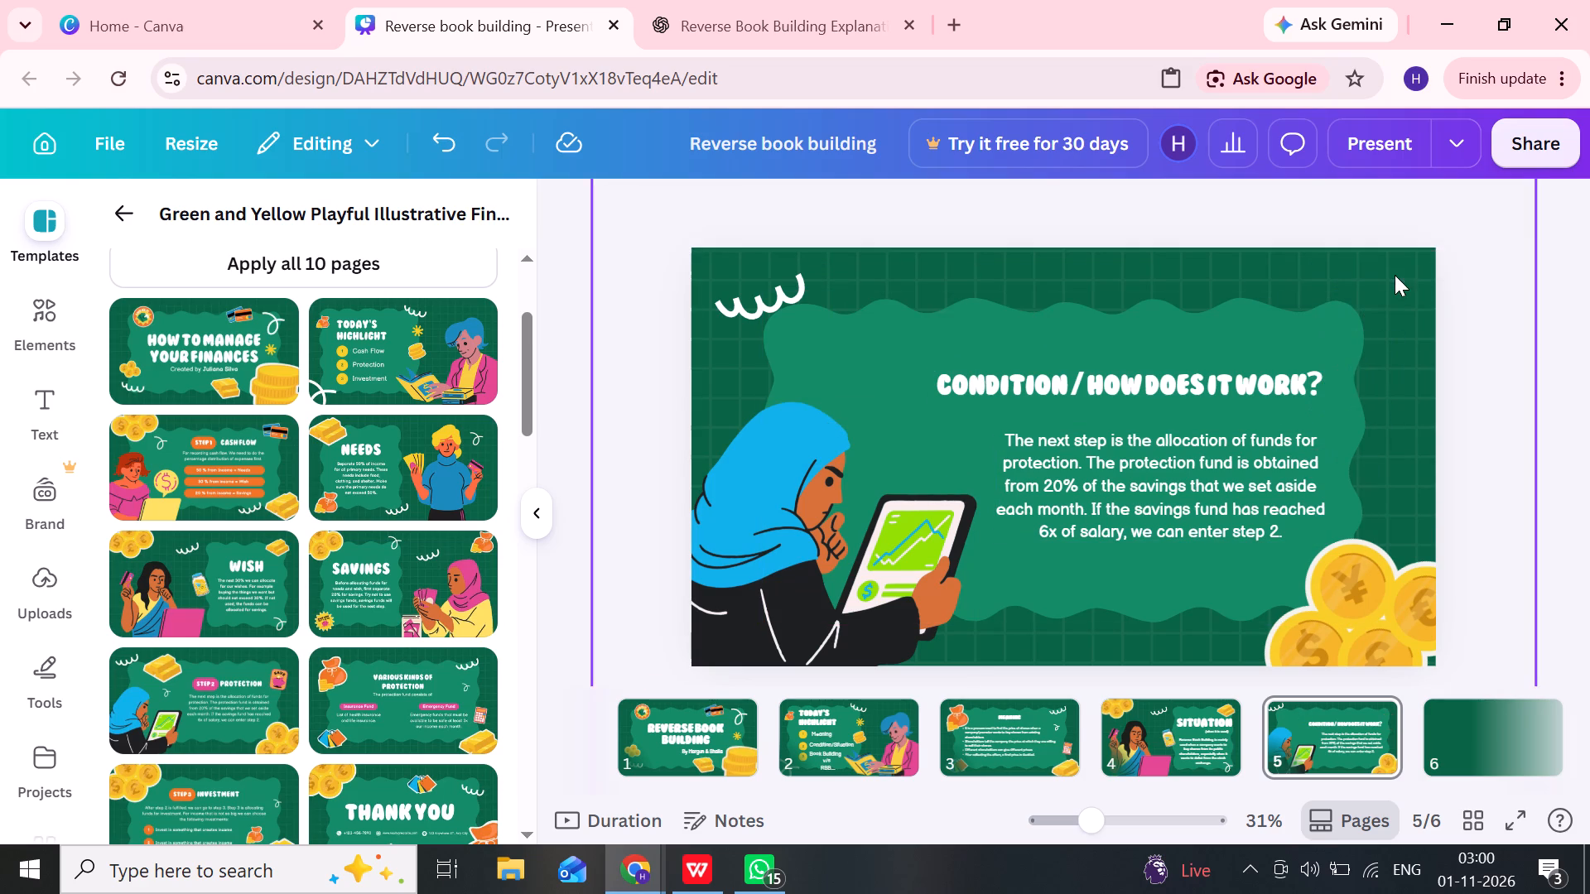
{"action": "left_click", "coordinate": [773, 286]}
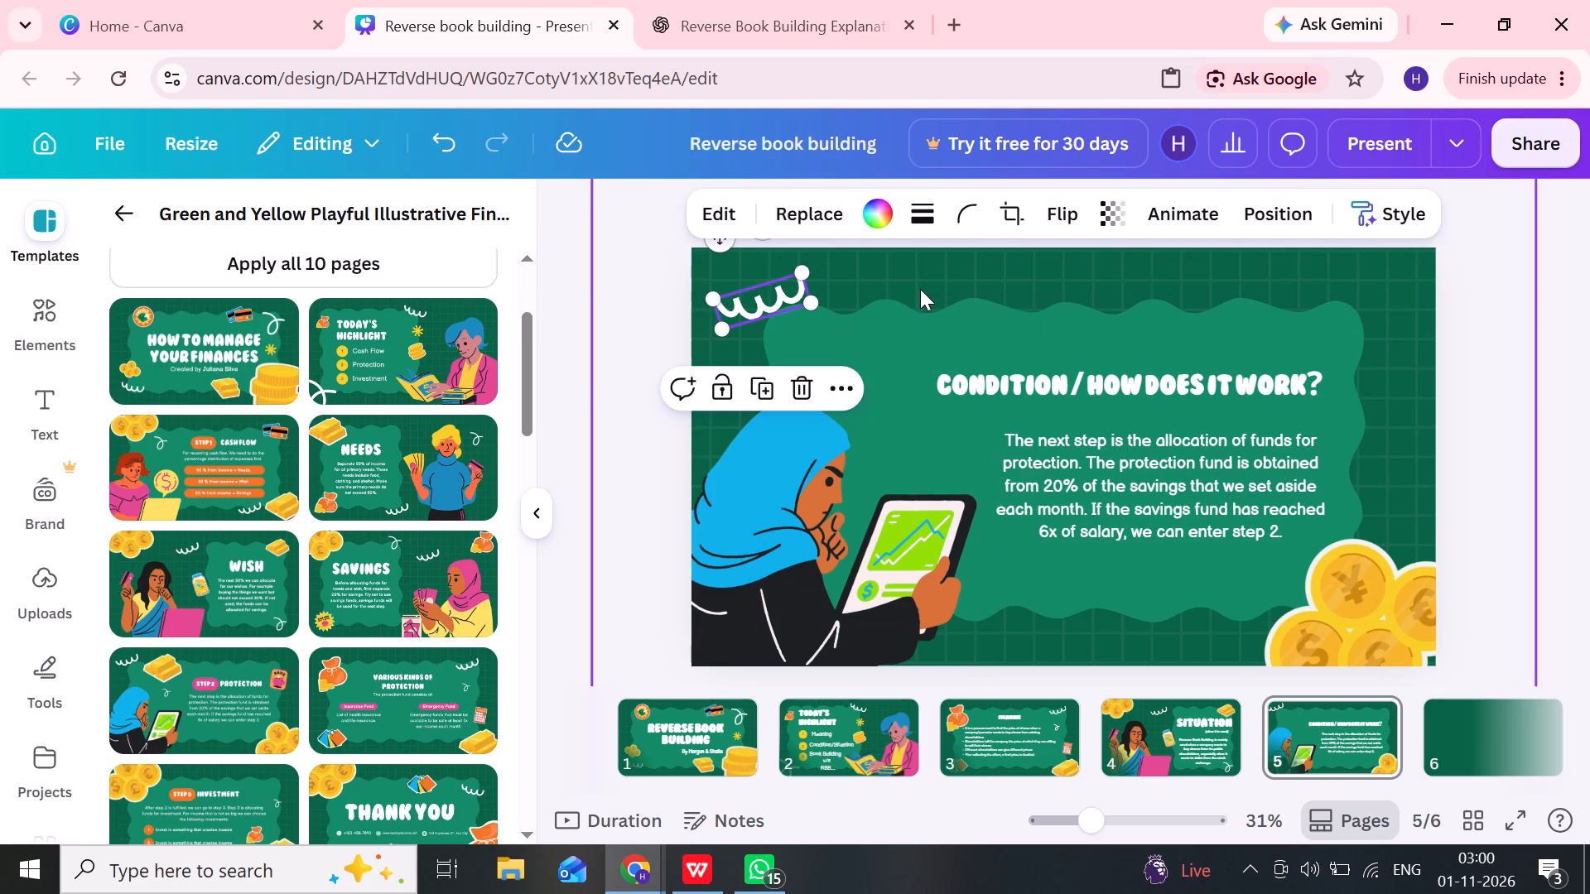
{"action": "left_click", "coordinate": [804, 376]}
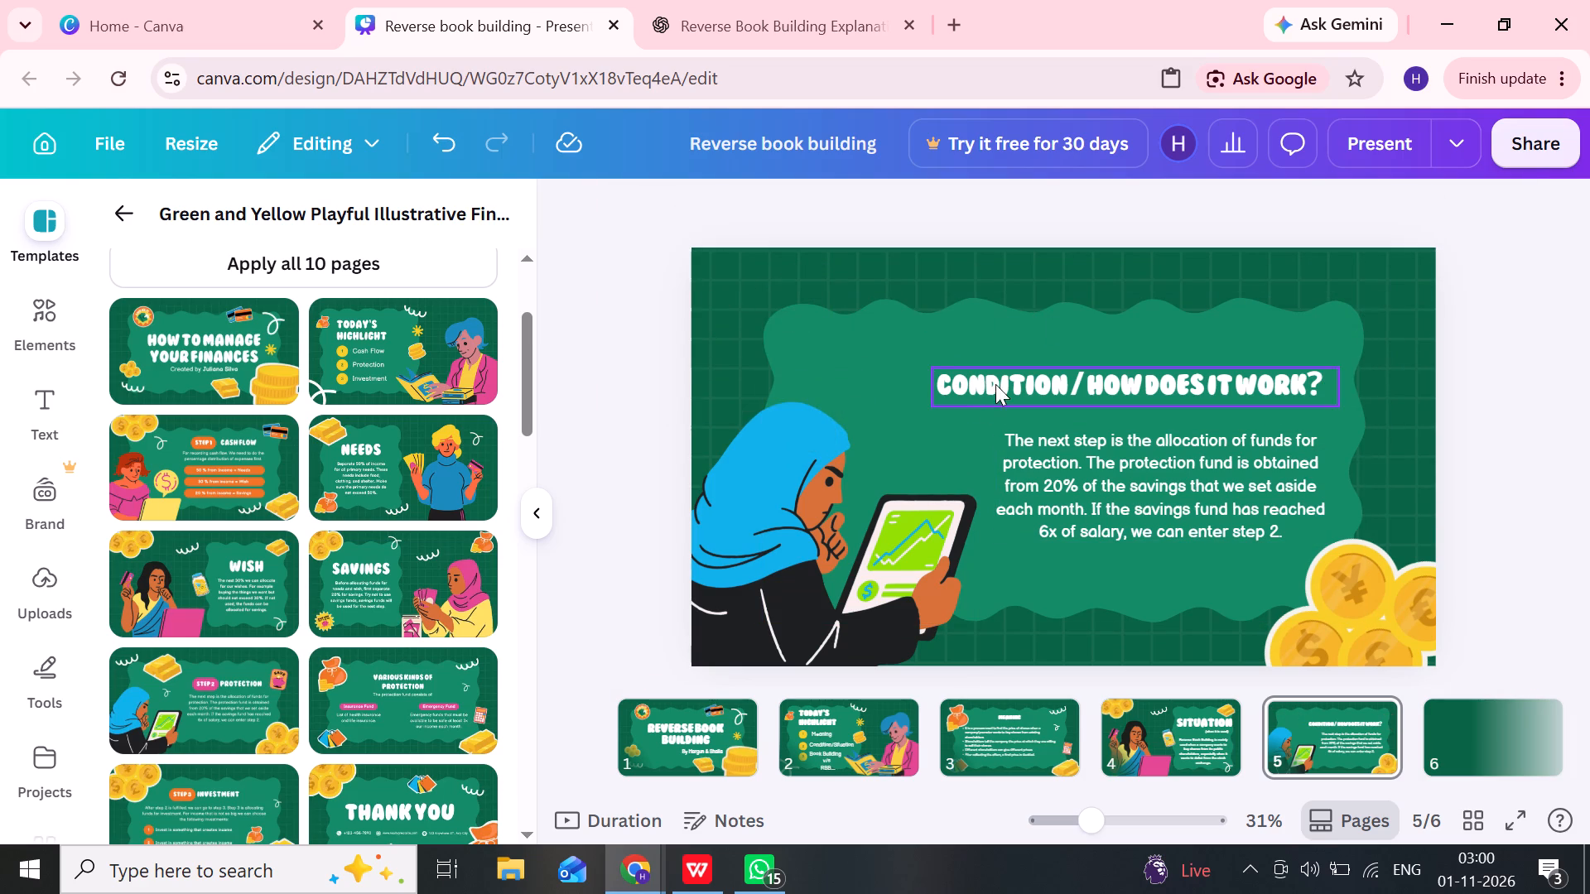
{"action": "left_click_drag", "start_coordinate": [995, 376], "coordinate": [928, 344]}
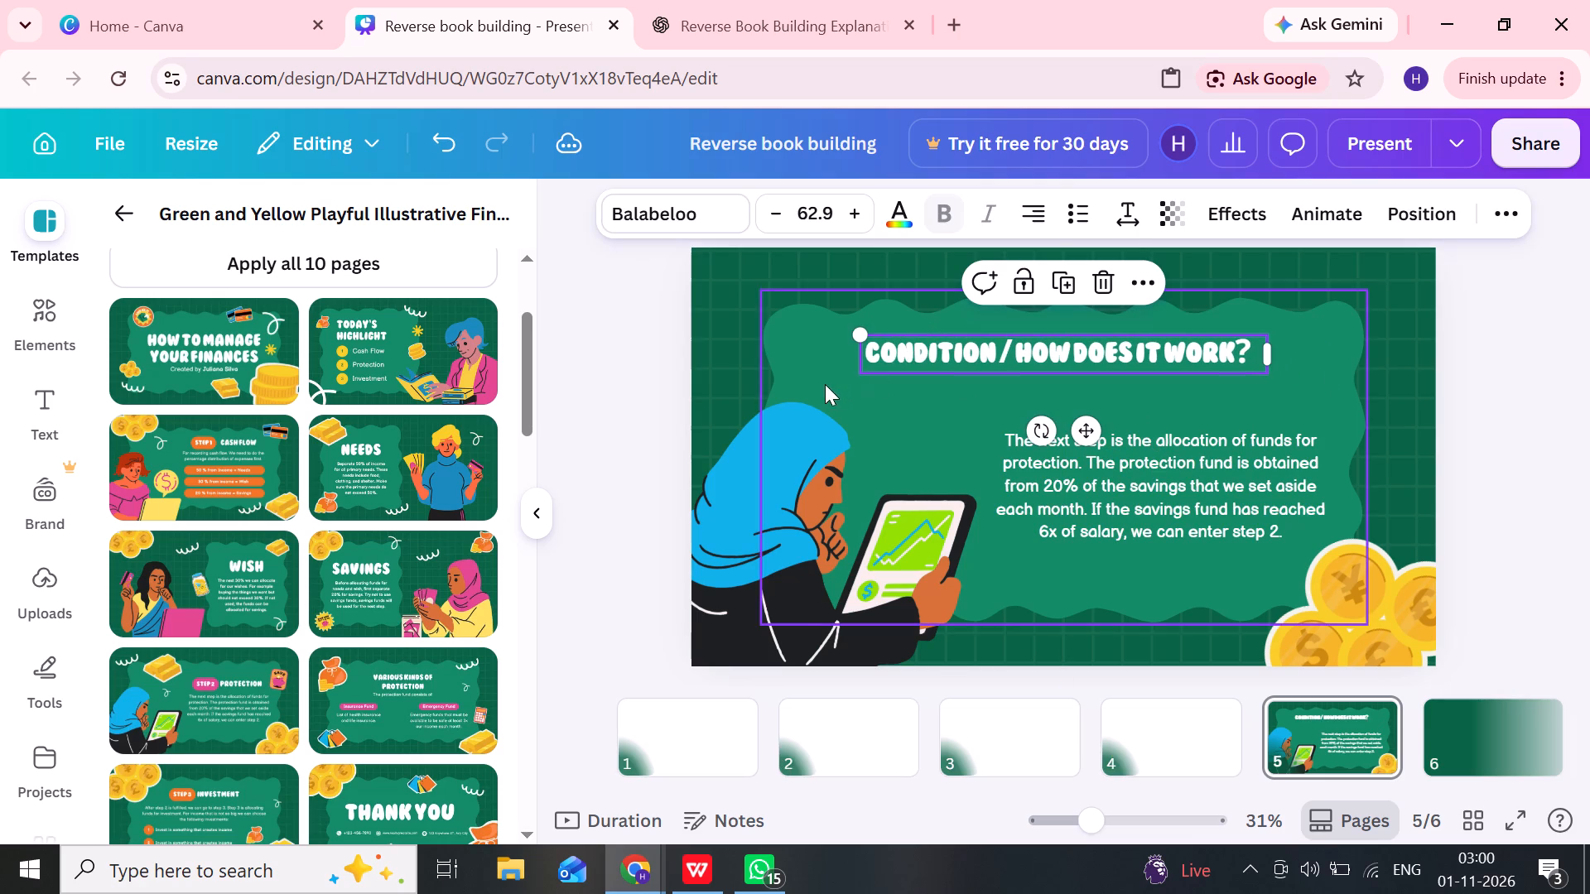
{"action": "left_click_drag", "start_coordinate": [855, 359], "coordinate": [812, 362]}
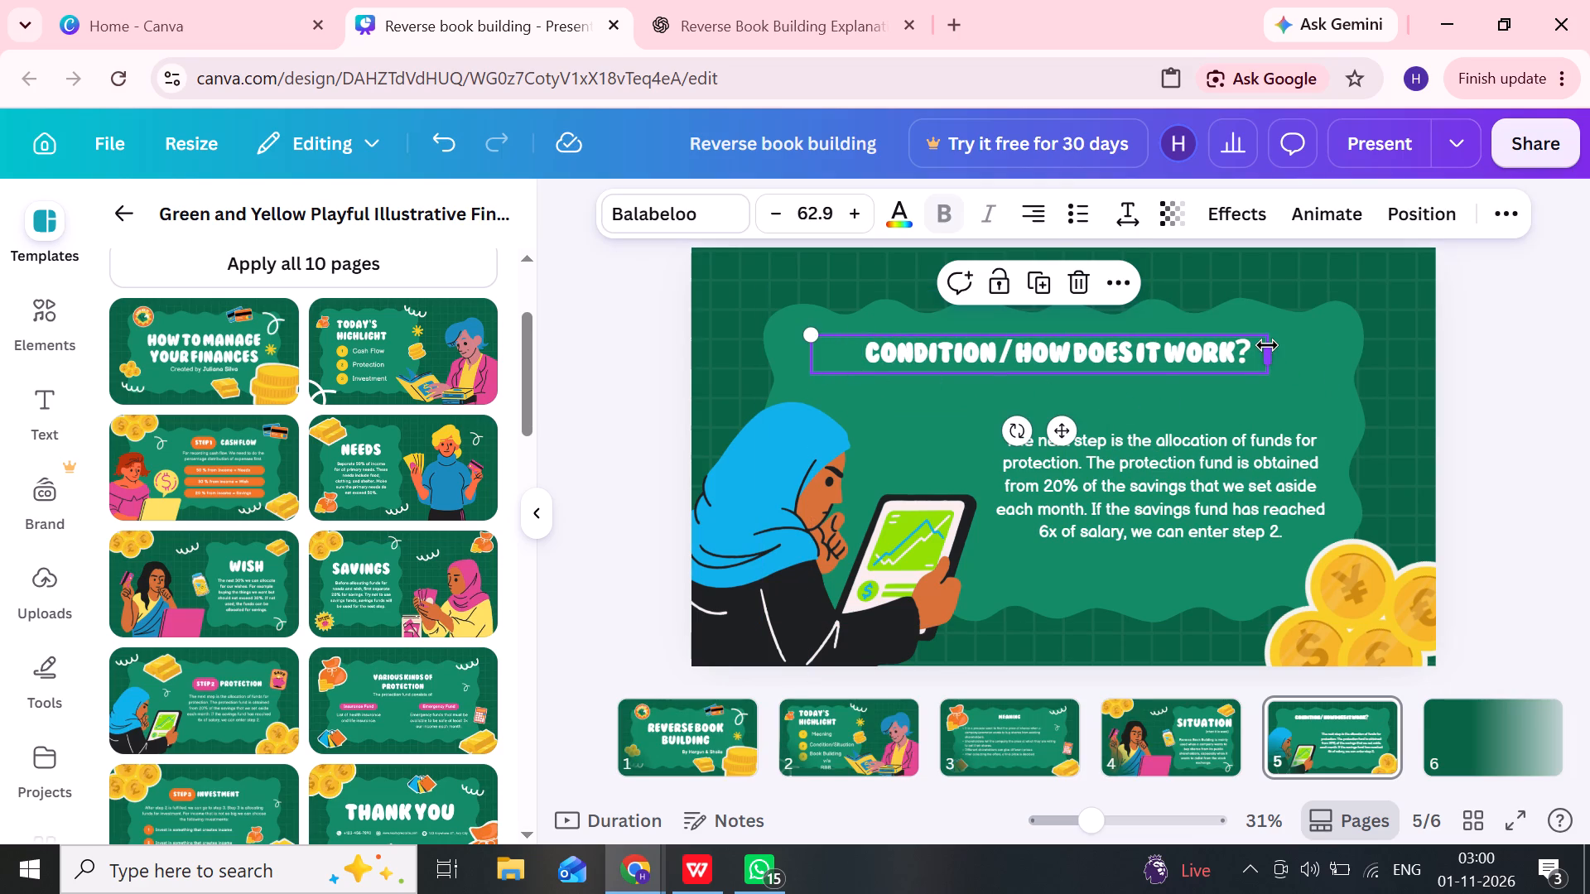
{"action": "left_click_drag", "start_coordinate": [1268, 345], "coordinate": [1324, 348]}
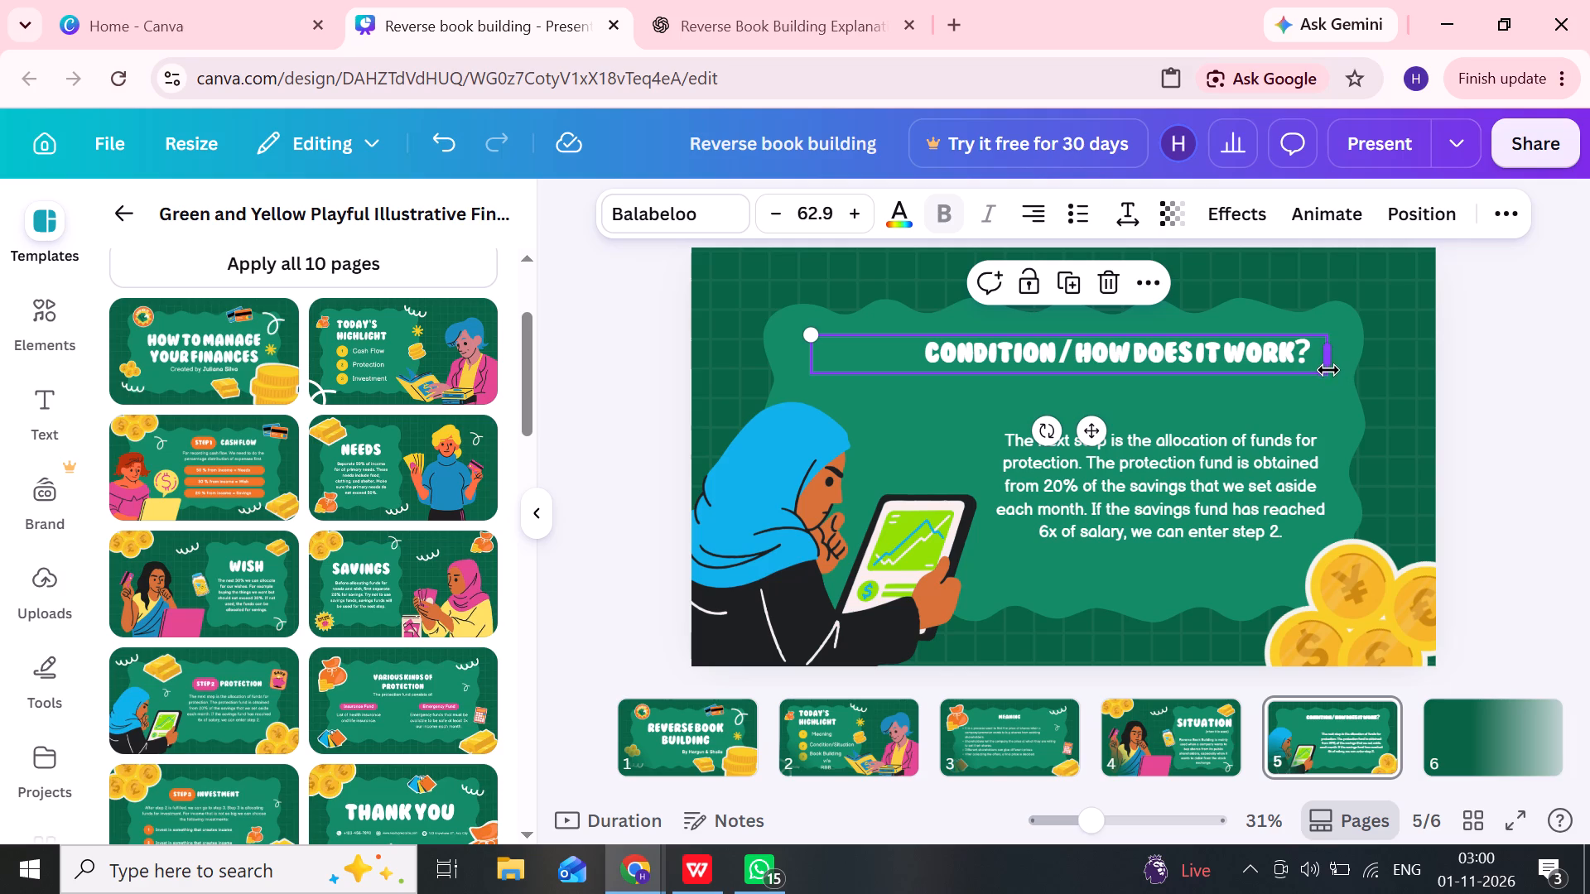
{"action": "left_click_drag", "start_coordinate": [1327, 352], "coordinate": [1264, 344]}
{"action": "left_click_drag", "start_coordinate": [1268, 375], "coordinate": [1270, 384]}
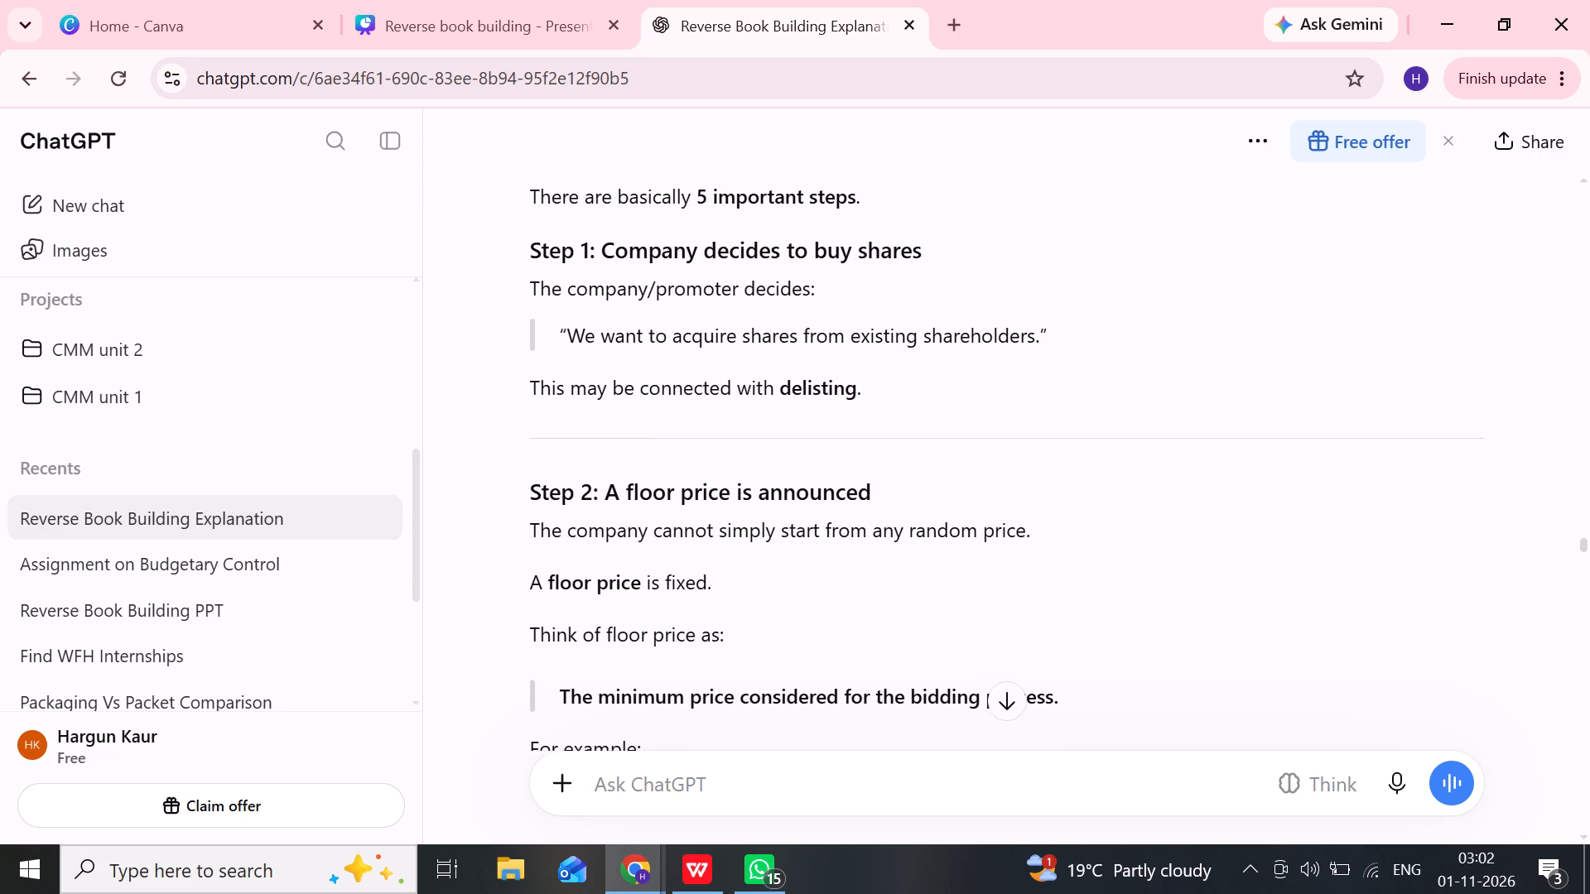
{"action": "scroll", "coordinate": [804, 392], "scroll_direction": "down", "scroll_amount": 1}
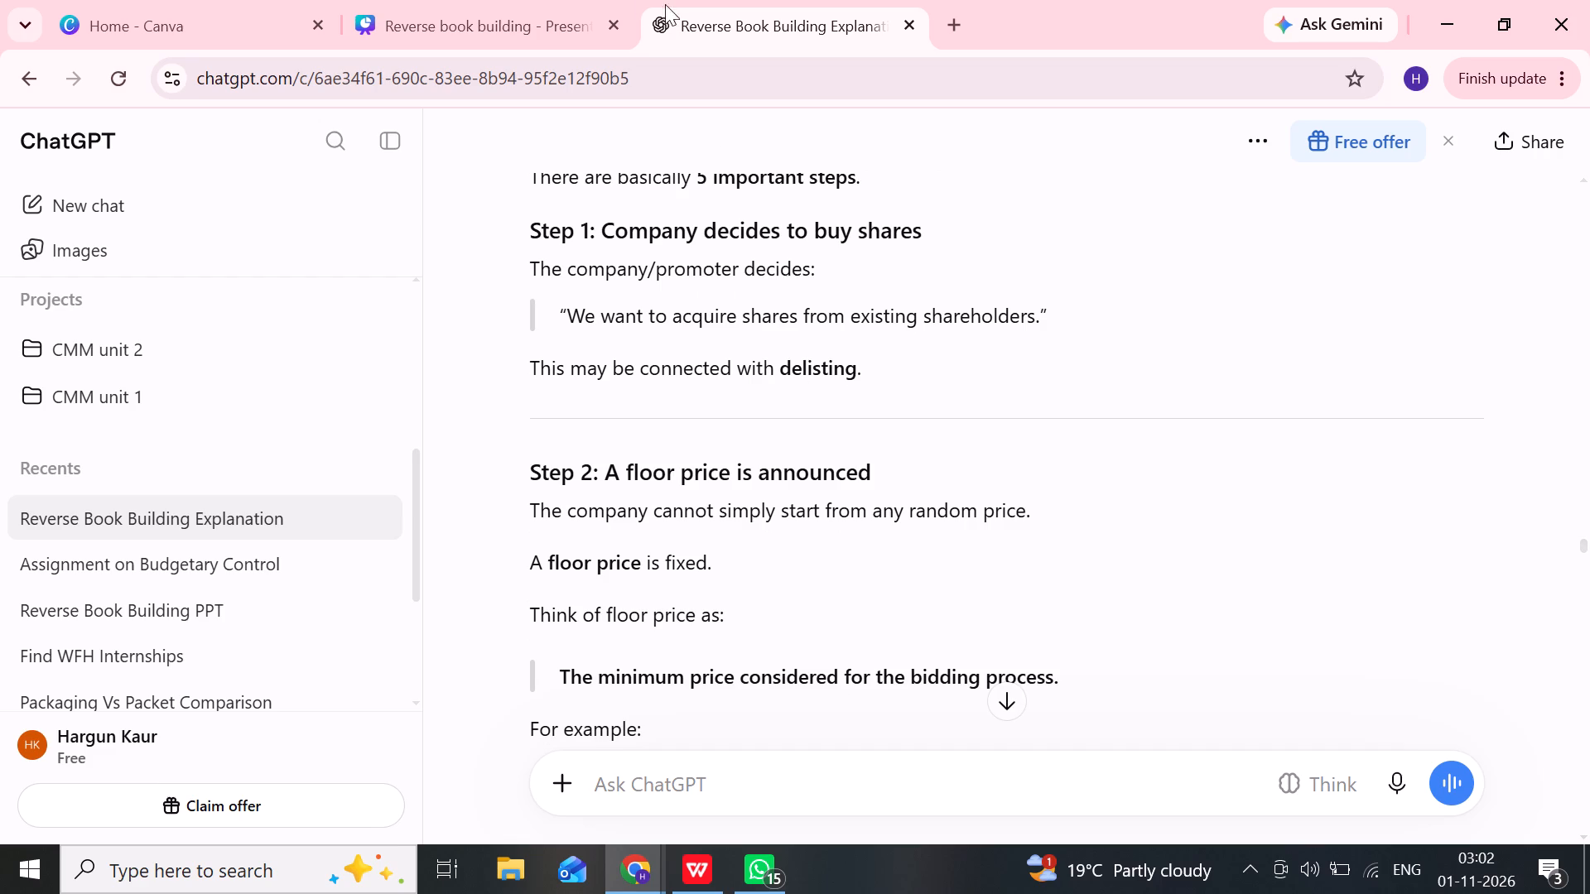
Switch to the Canva presentation and apply the template's "Various Kinds of Protection" layout to the blank page 6.
{"action": "left_click", "coordinate": [499, 22]}
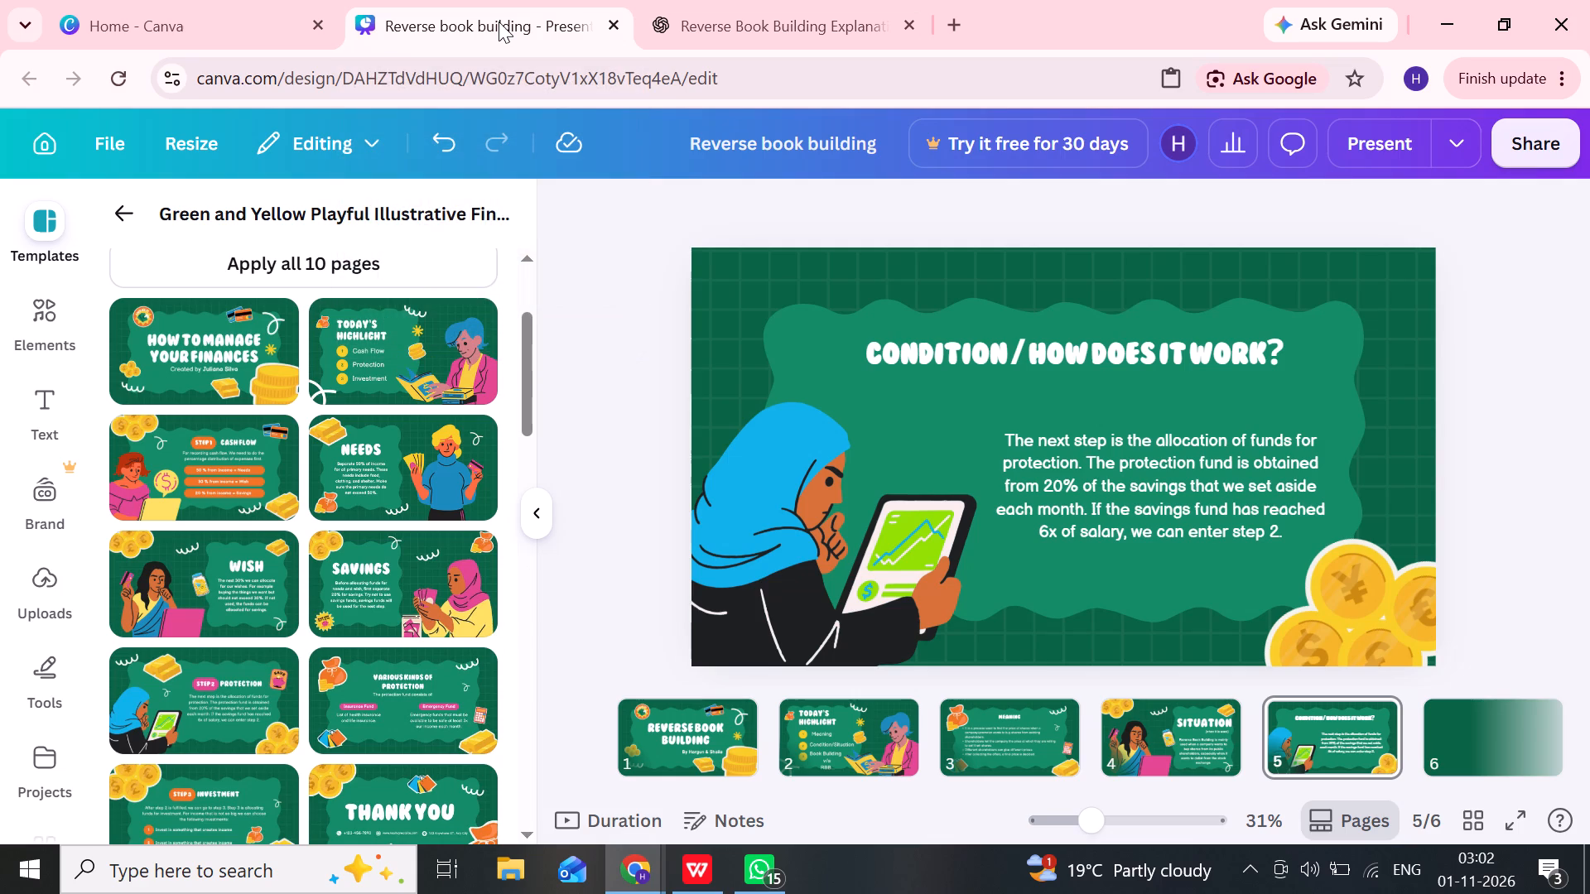
{"action": "left_click", "coordinate": [1084, 494]}
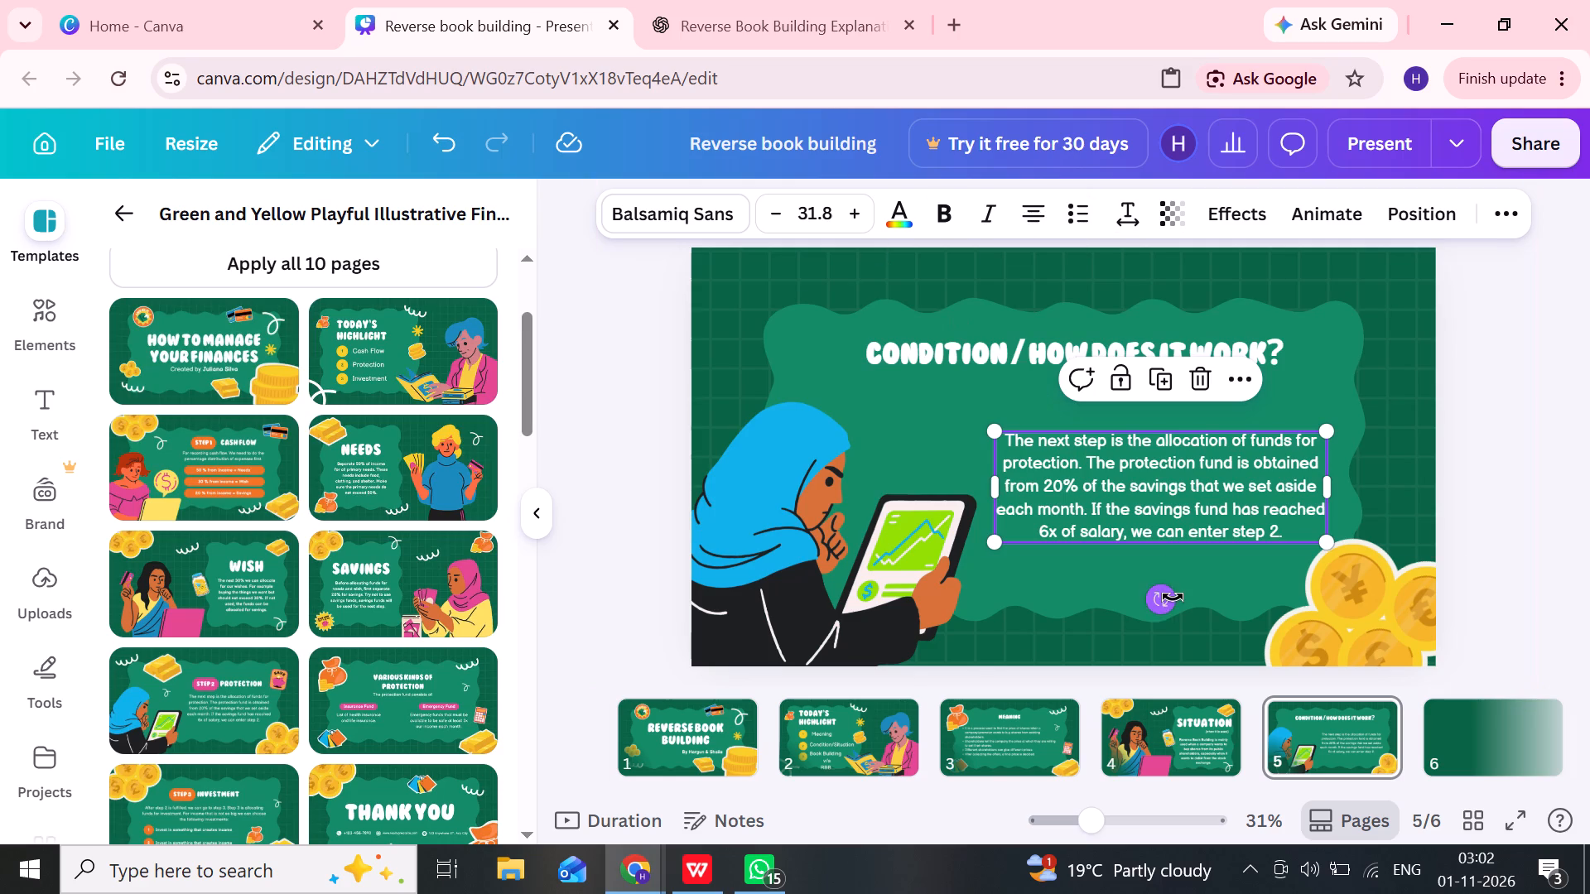
{"action": "left_click", "coordinate": [1467, 723]}
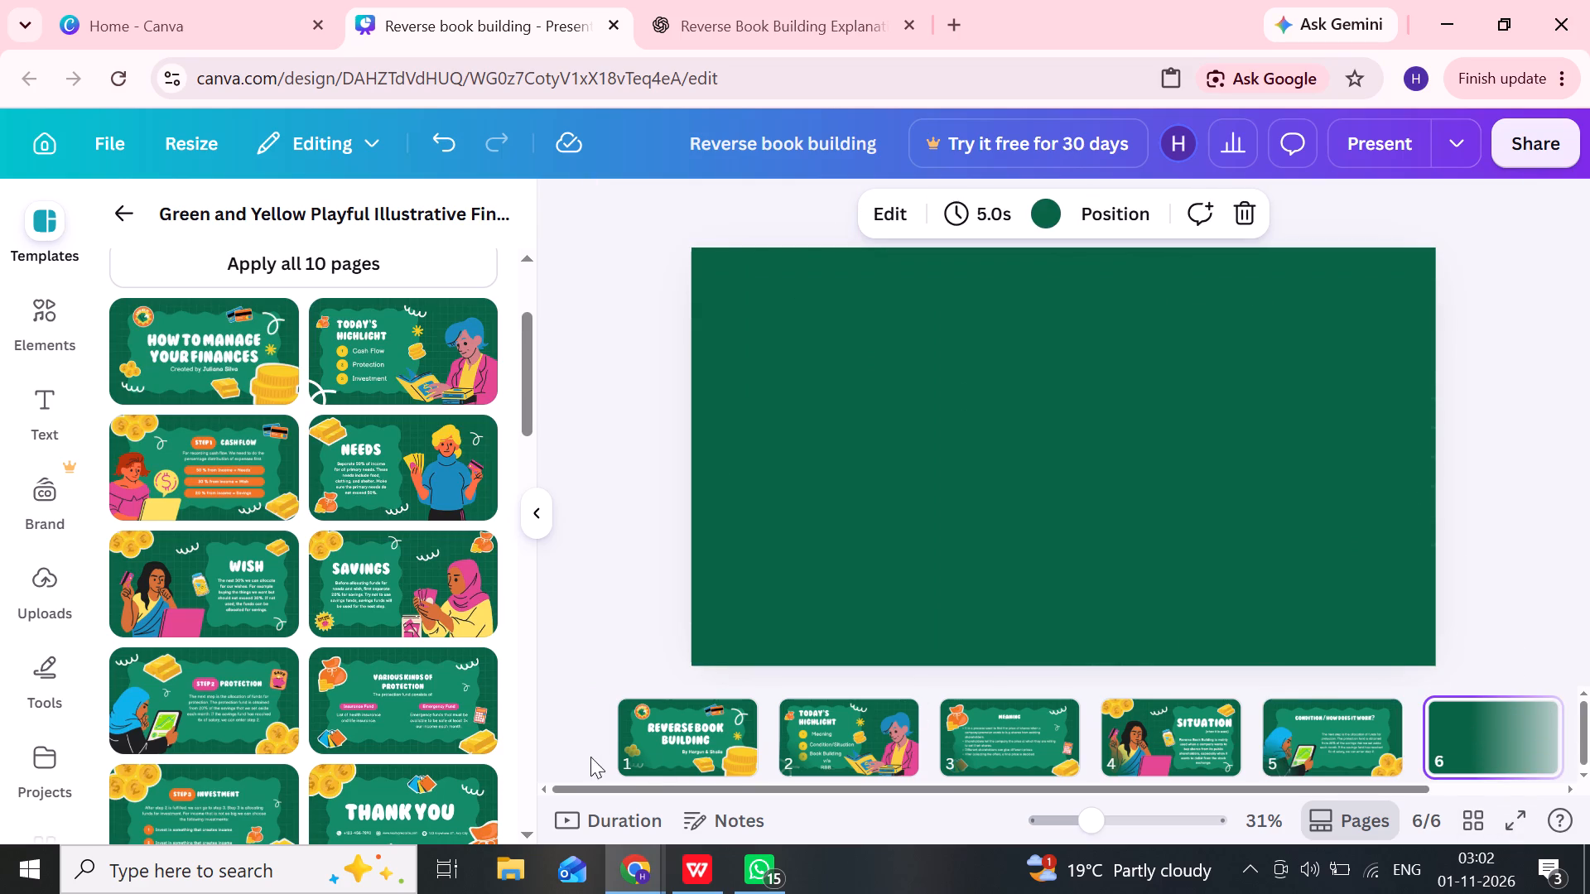
{"action": "left_click", "coordinate": [489, 705]}
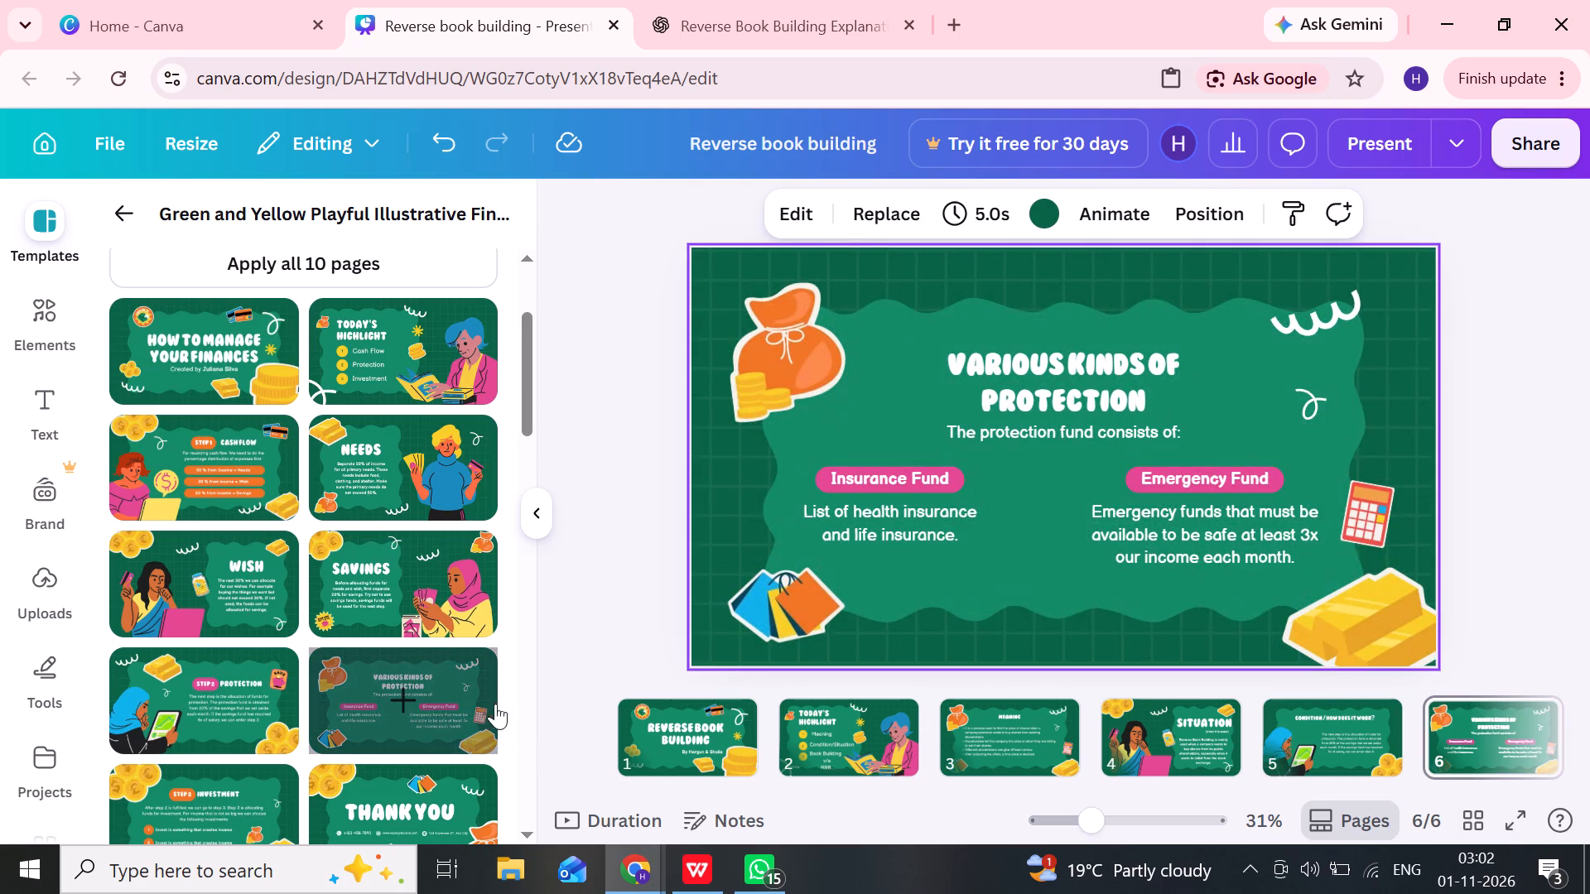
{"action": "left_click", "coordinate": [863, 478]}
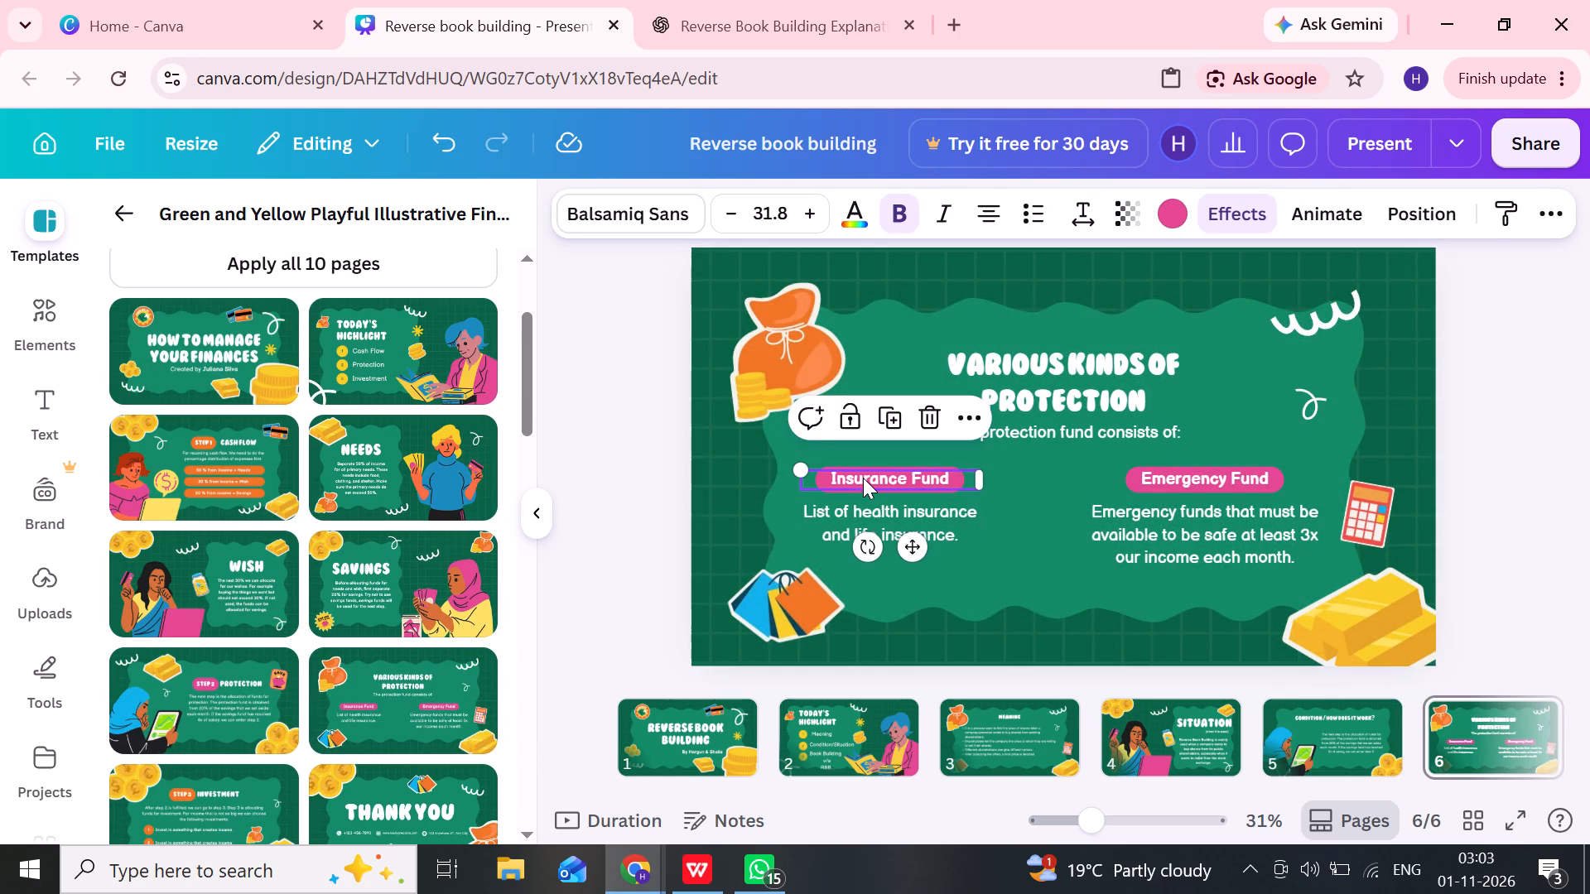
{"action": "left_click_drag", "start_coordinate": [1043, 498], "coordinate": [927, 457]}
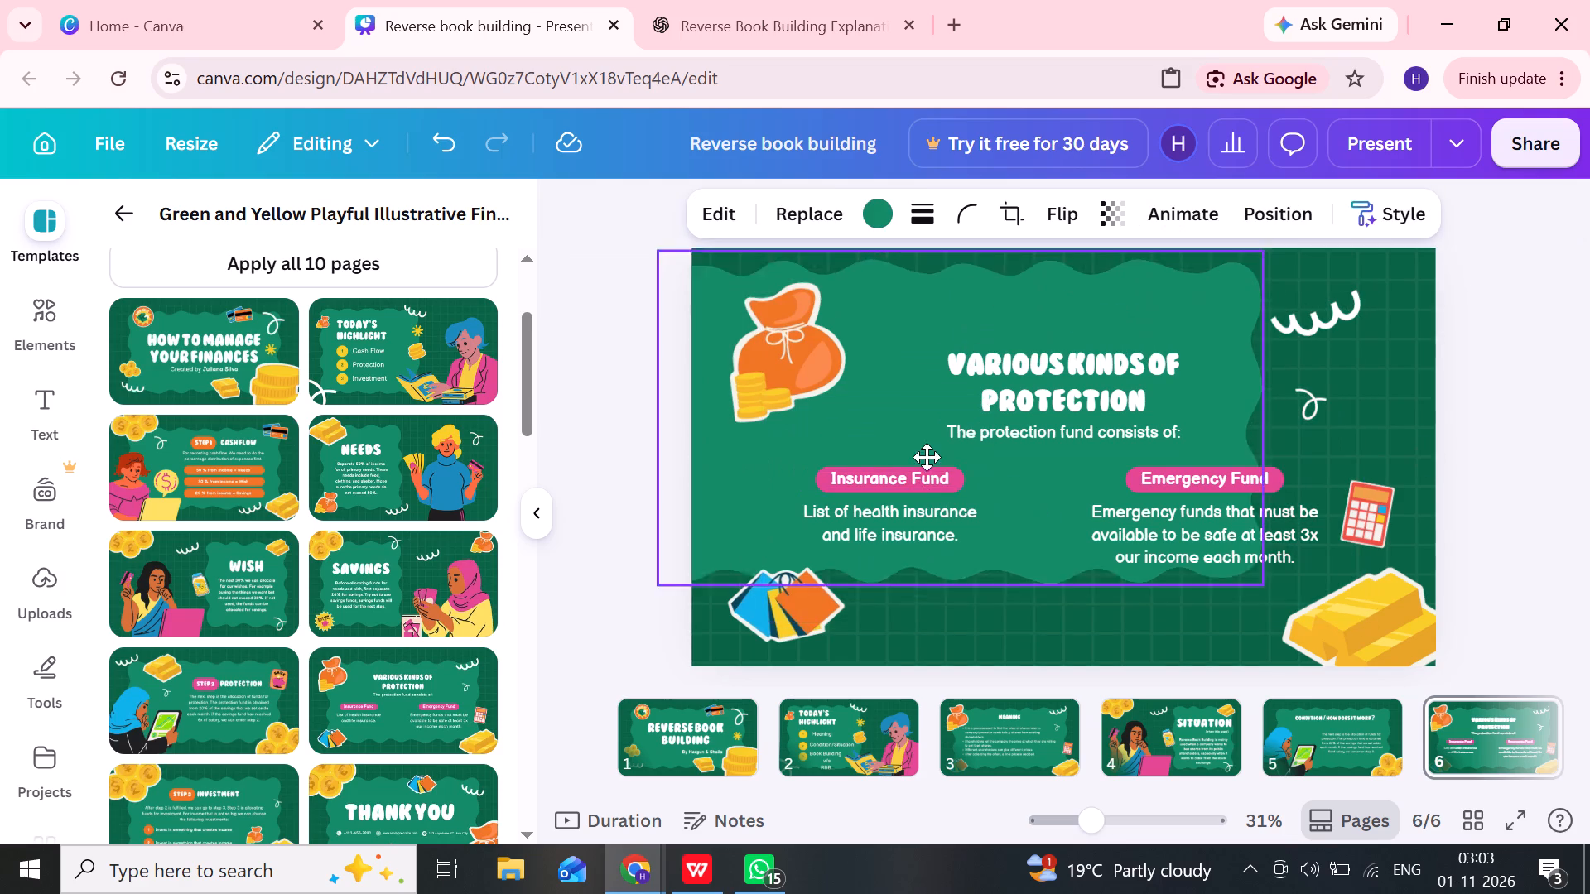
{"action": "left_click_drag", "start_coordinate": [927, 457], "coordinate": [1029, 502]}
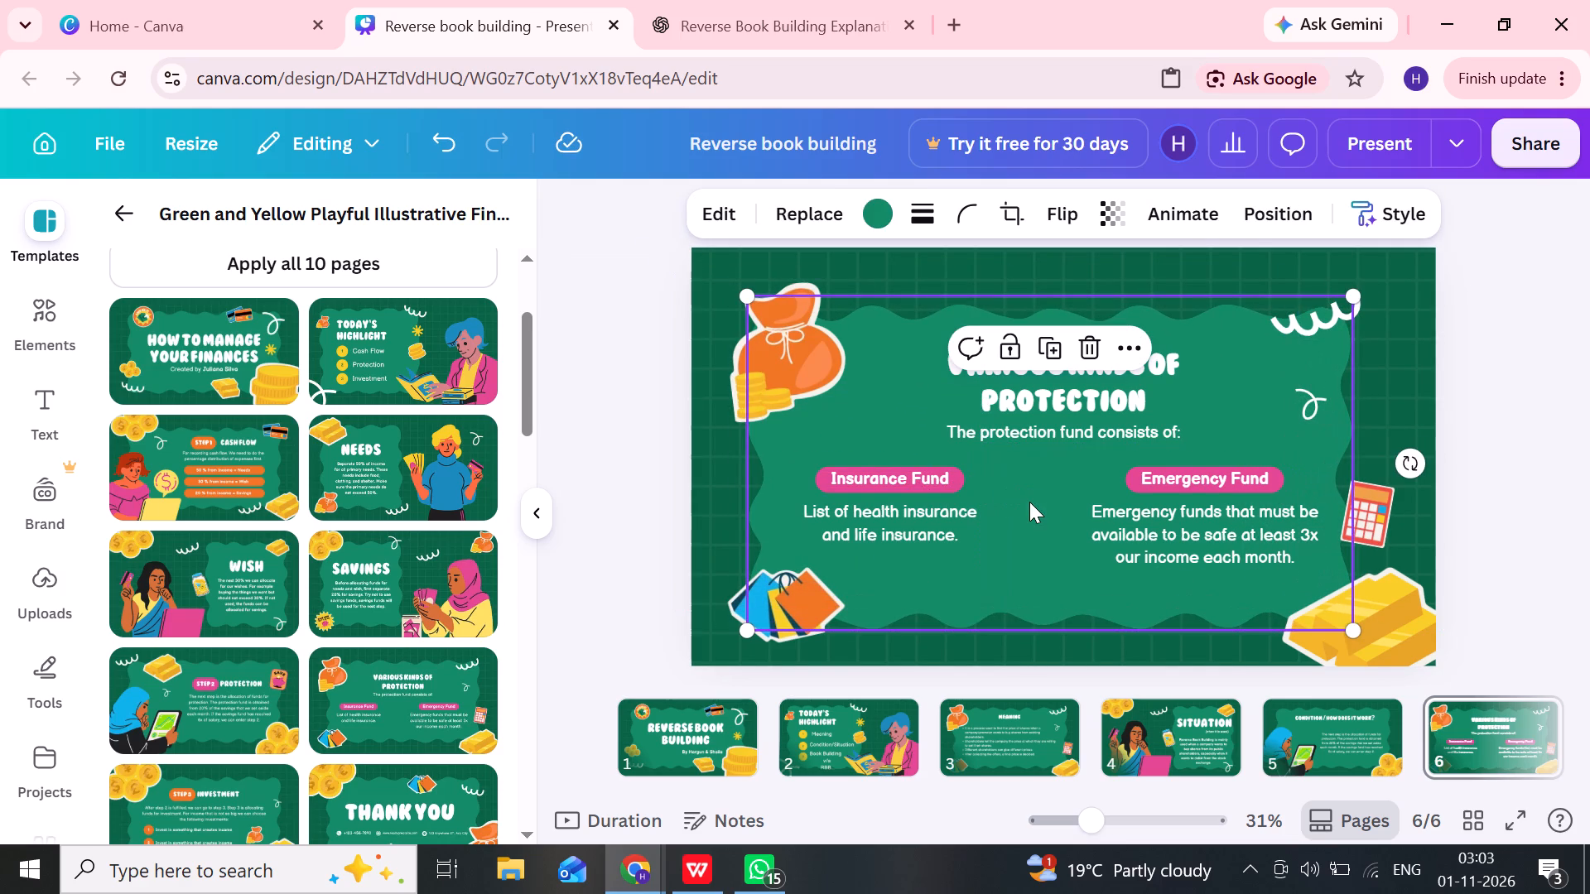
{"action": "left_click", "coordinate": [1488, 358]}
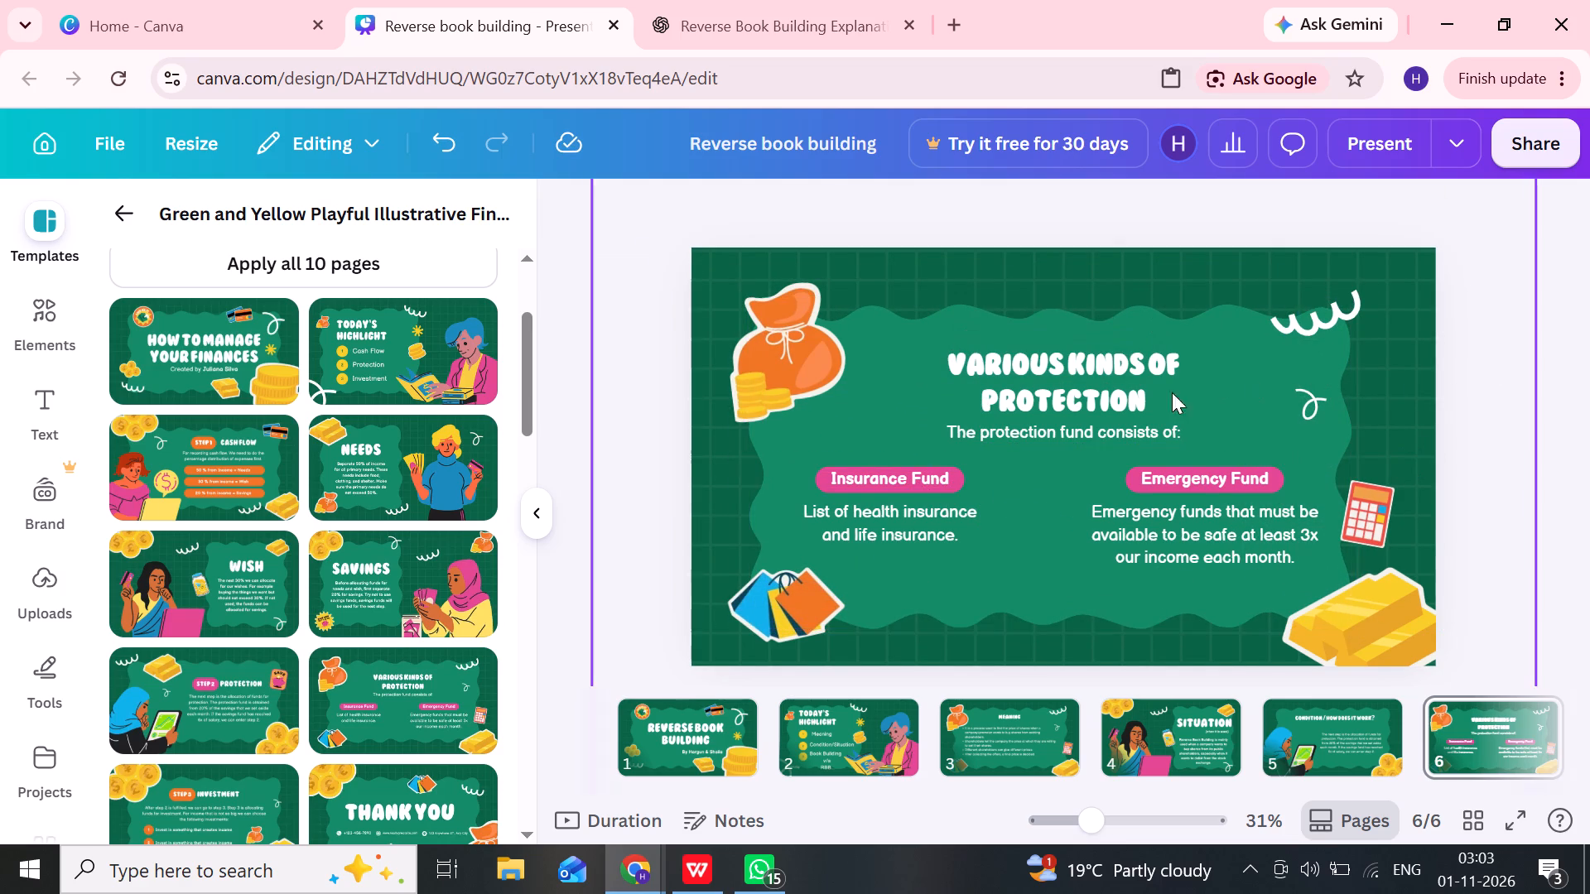
Copy the style of page 6's pink "Insurance Fund" label and apply it to the body paragraph on page 5.
{"action": "left_click", "coordinate": [918, 471]}
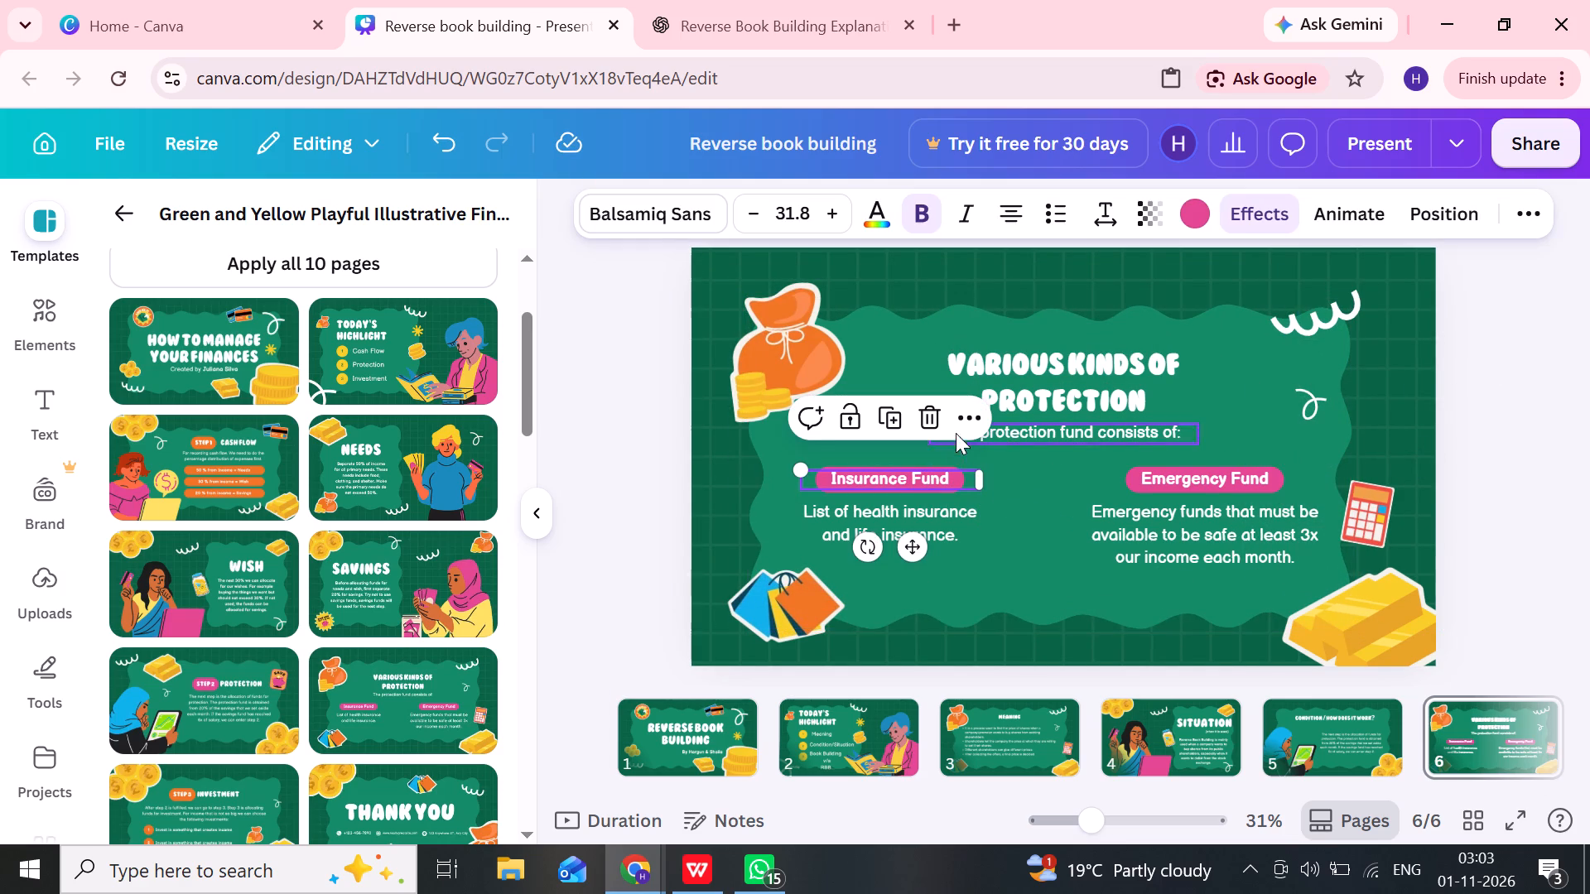
{"action": "left_click", "coordinate": [956, 418]}
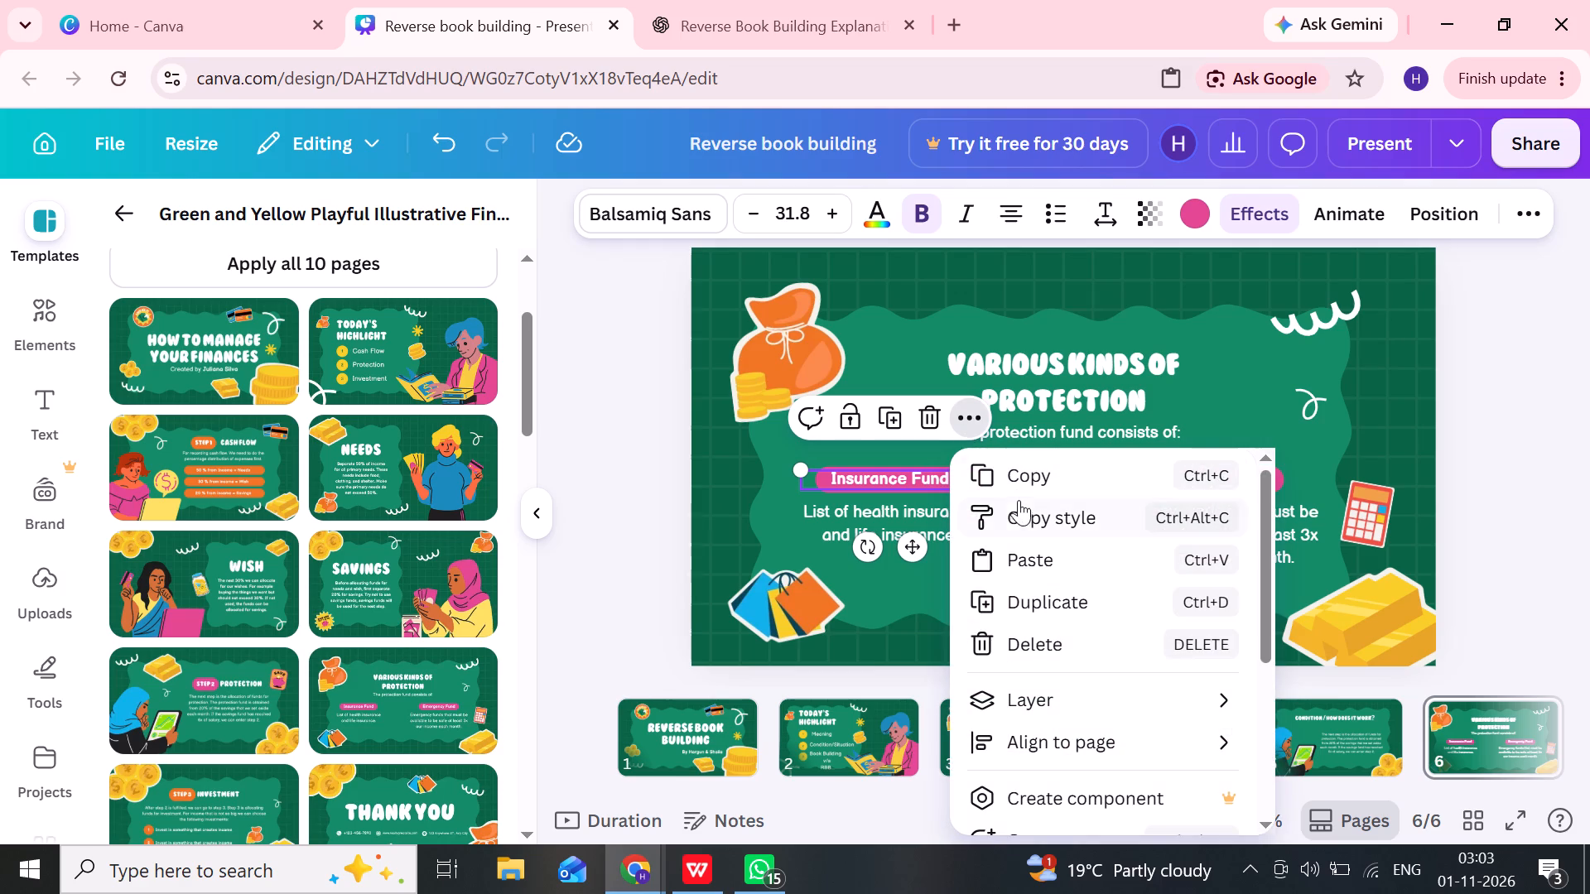
{"action": "left_click", "coordinate": [1019, 507]}
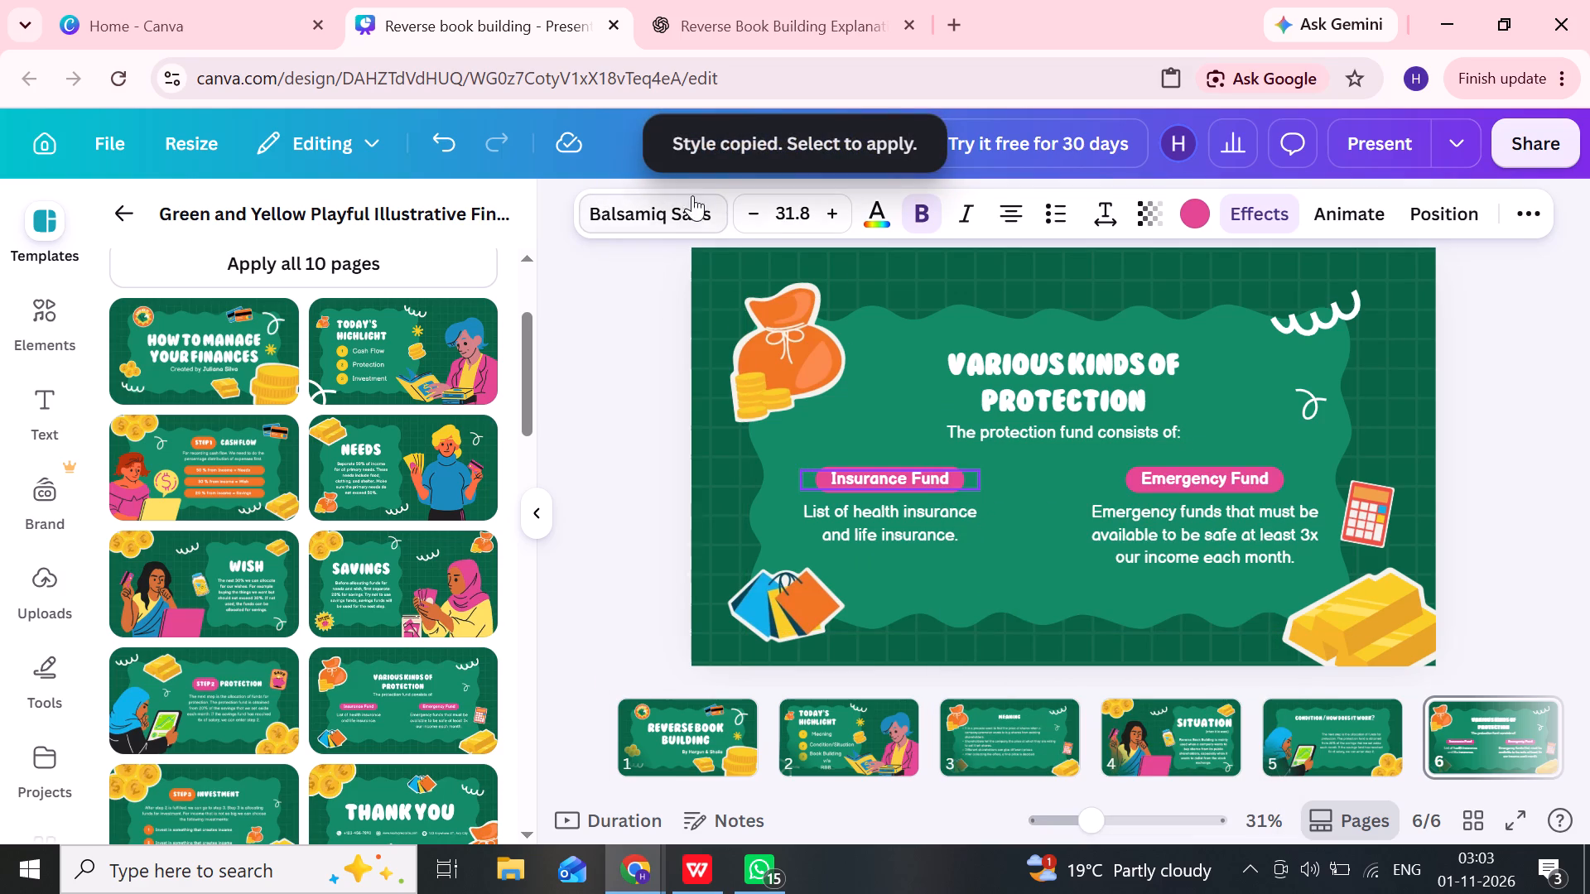
{"action": "scroll", "coordinate": [688, 170], "scroll_direction": "left", "scroll_amount": 1}
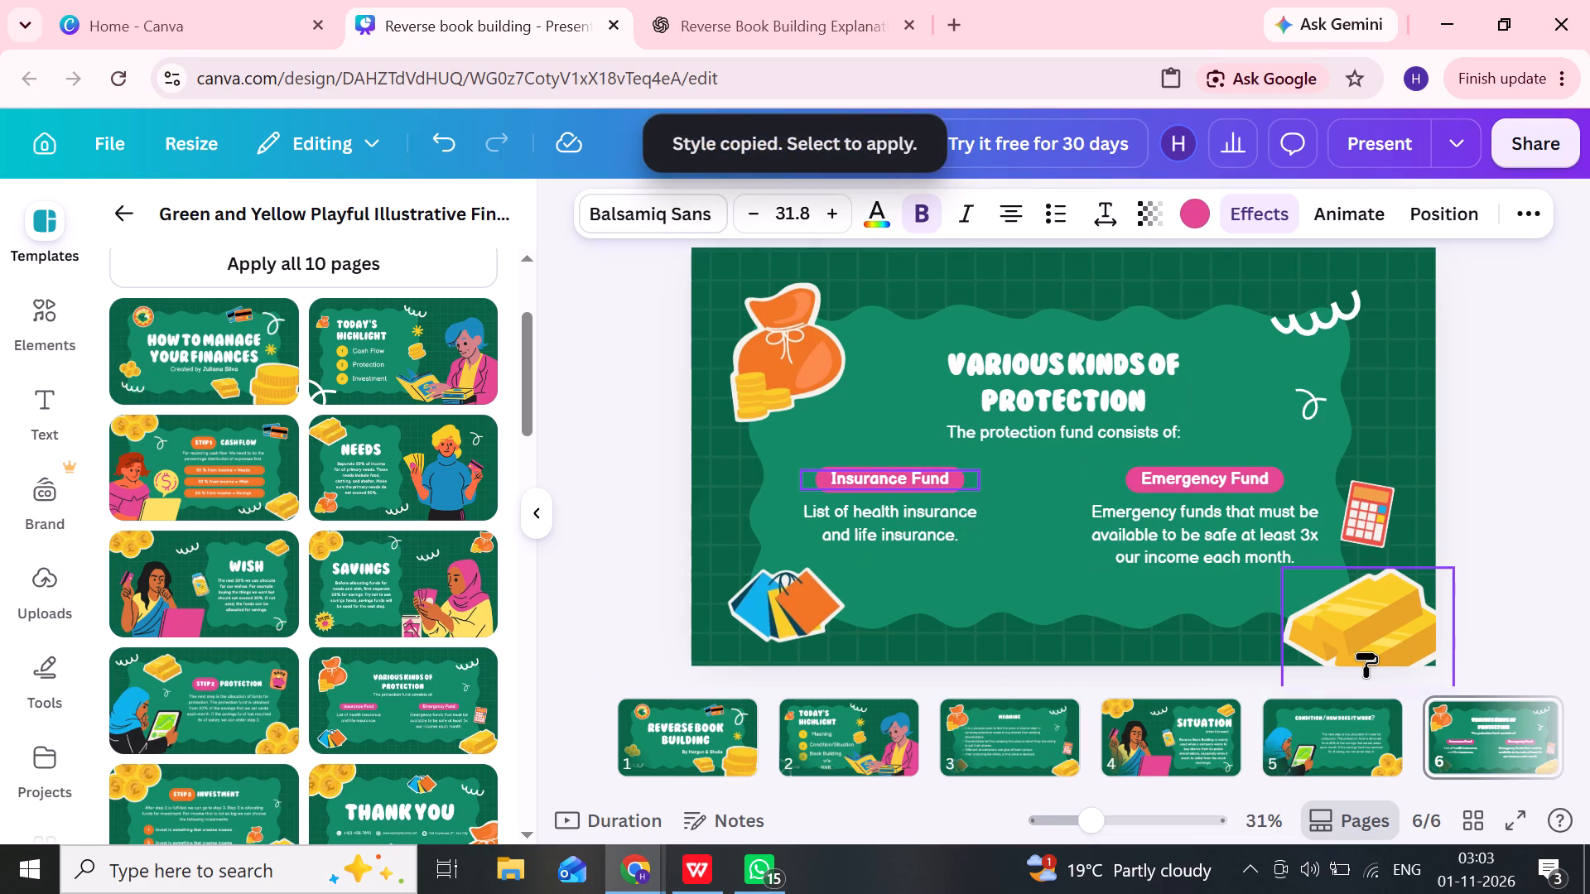
{"action": "left_click", "coordinate": [1366, 739]}
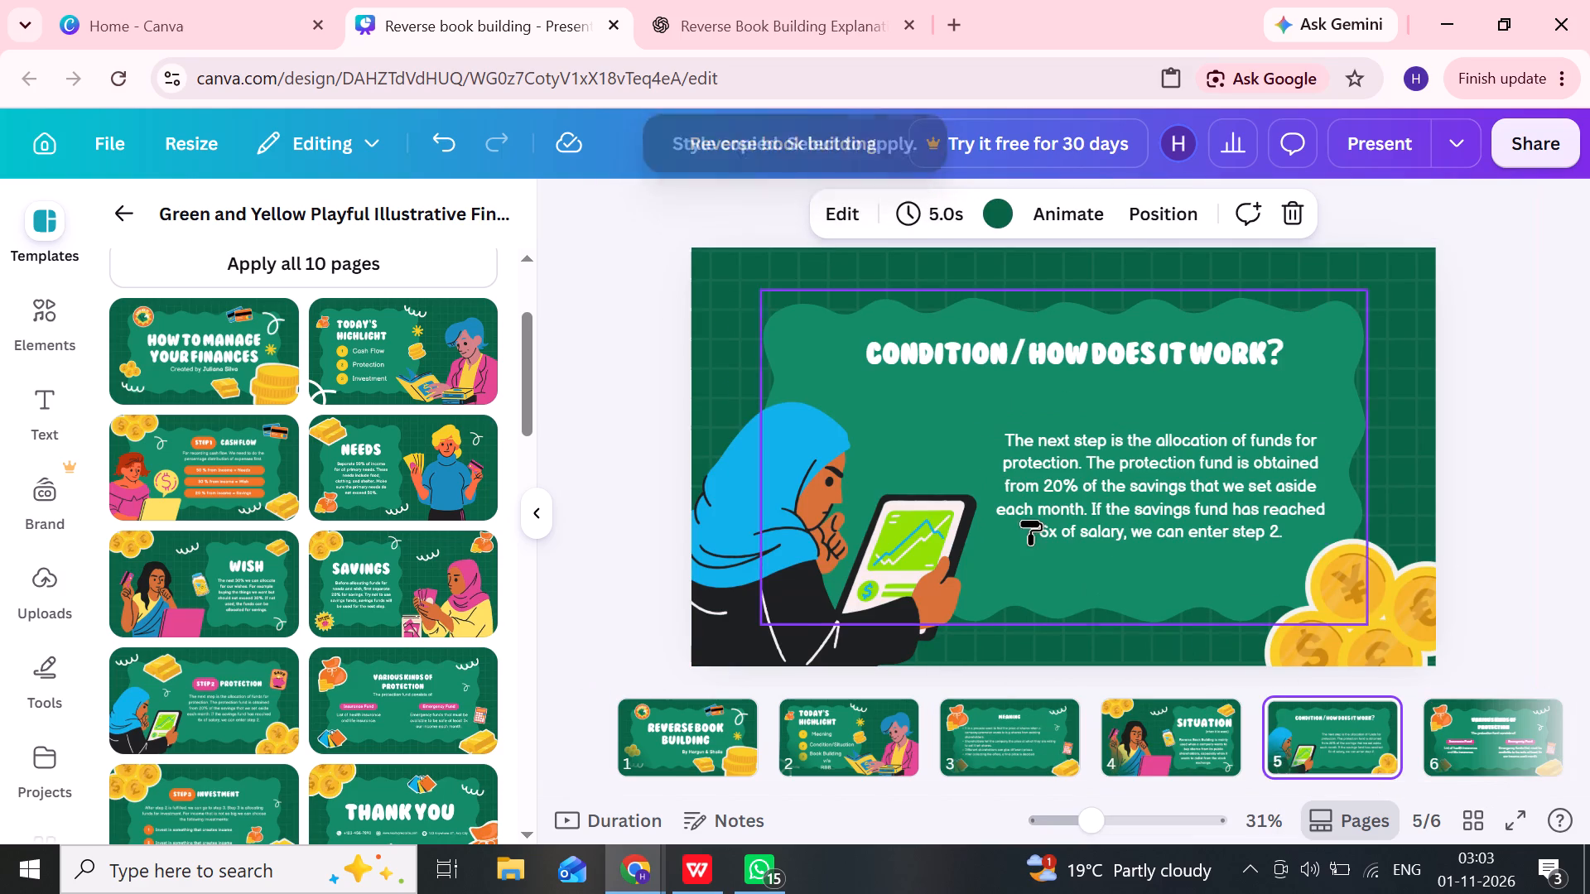
{"action": "left_click", "coordinate": [1053, 484]}
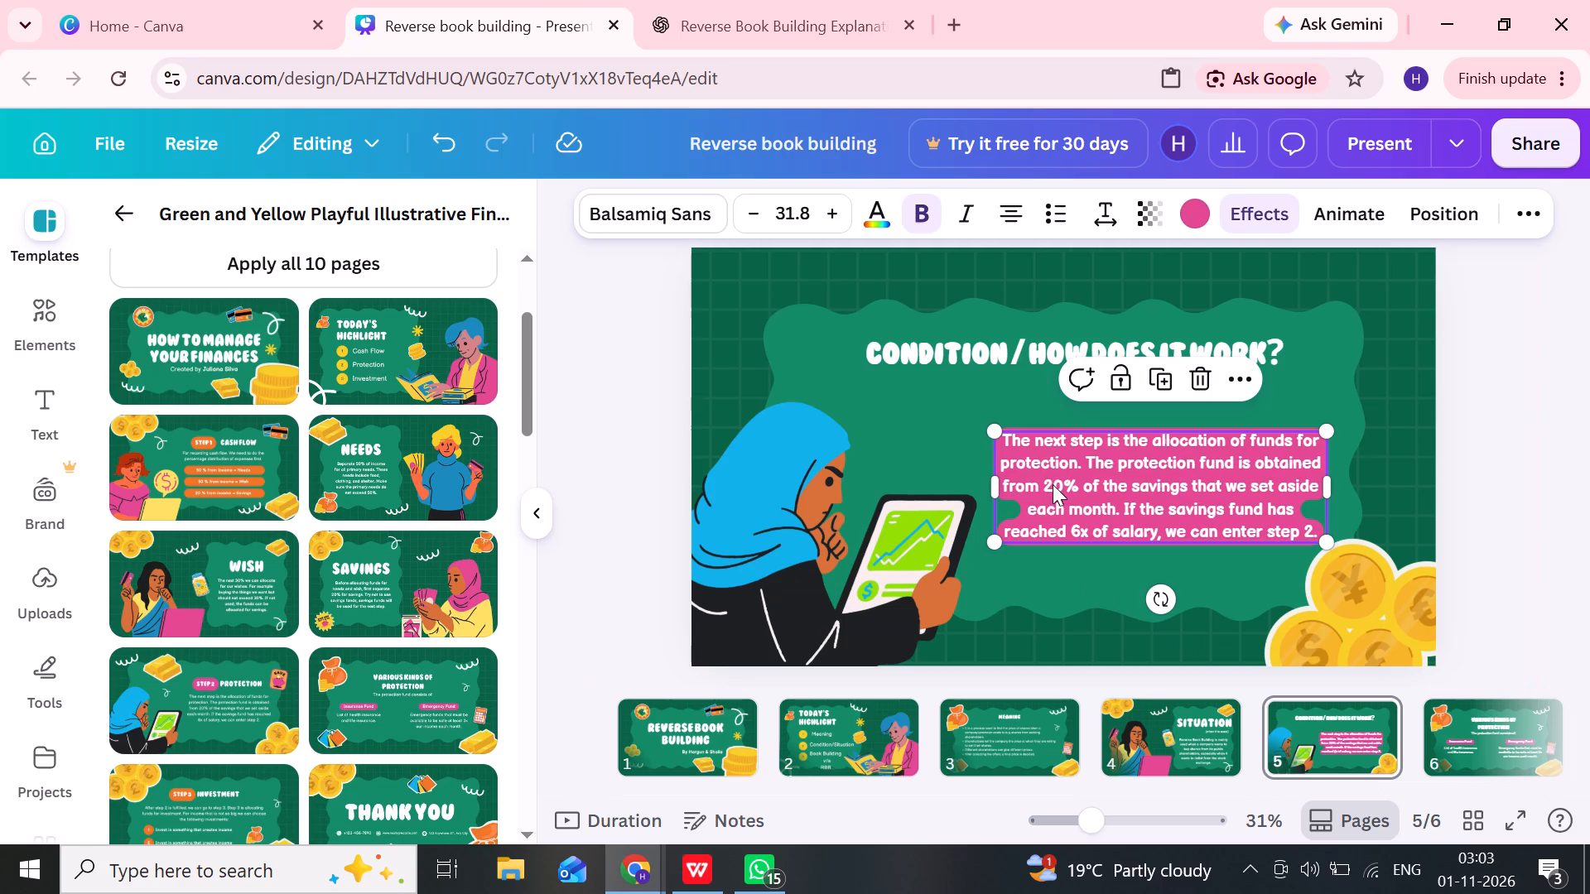
Clear the placeholder paragraph under "Condition / How does it work?" on page 5, keeping its styled text box.
{"action": "key", "text": "BackSpace"}
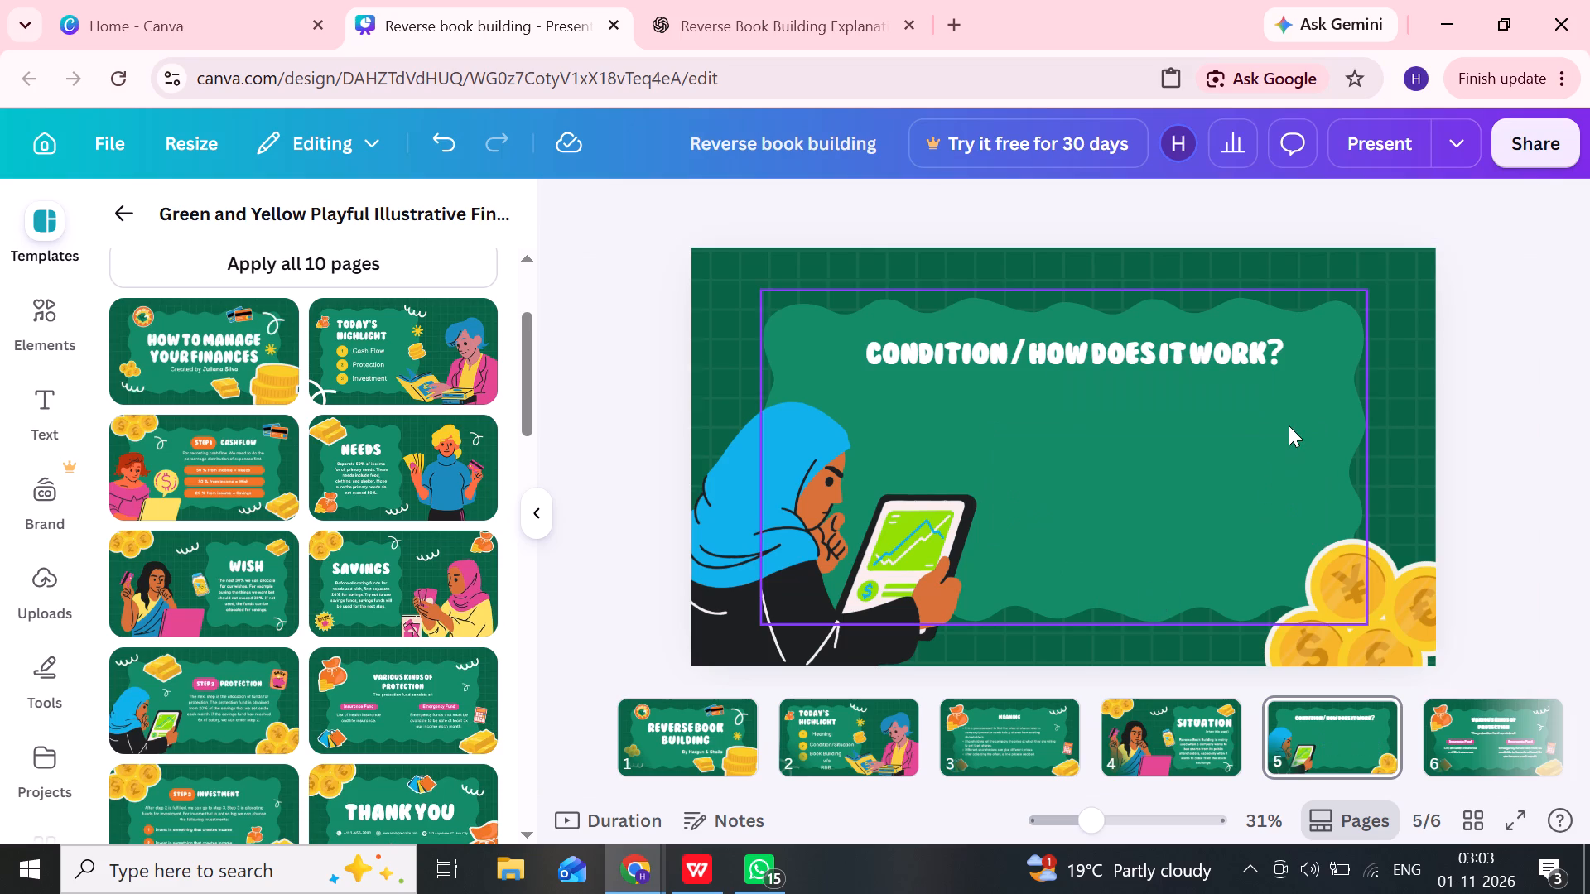
{"action": "left_click", "coordinate": [459, 155]}
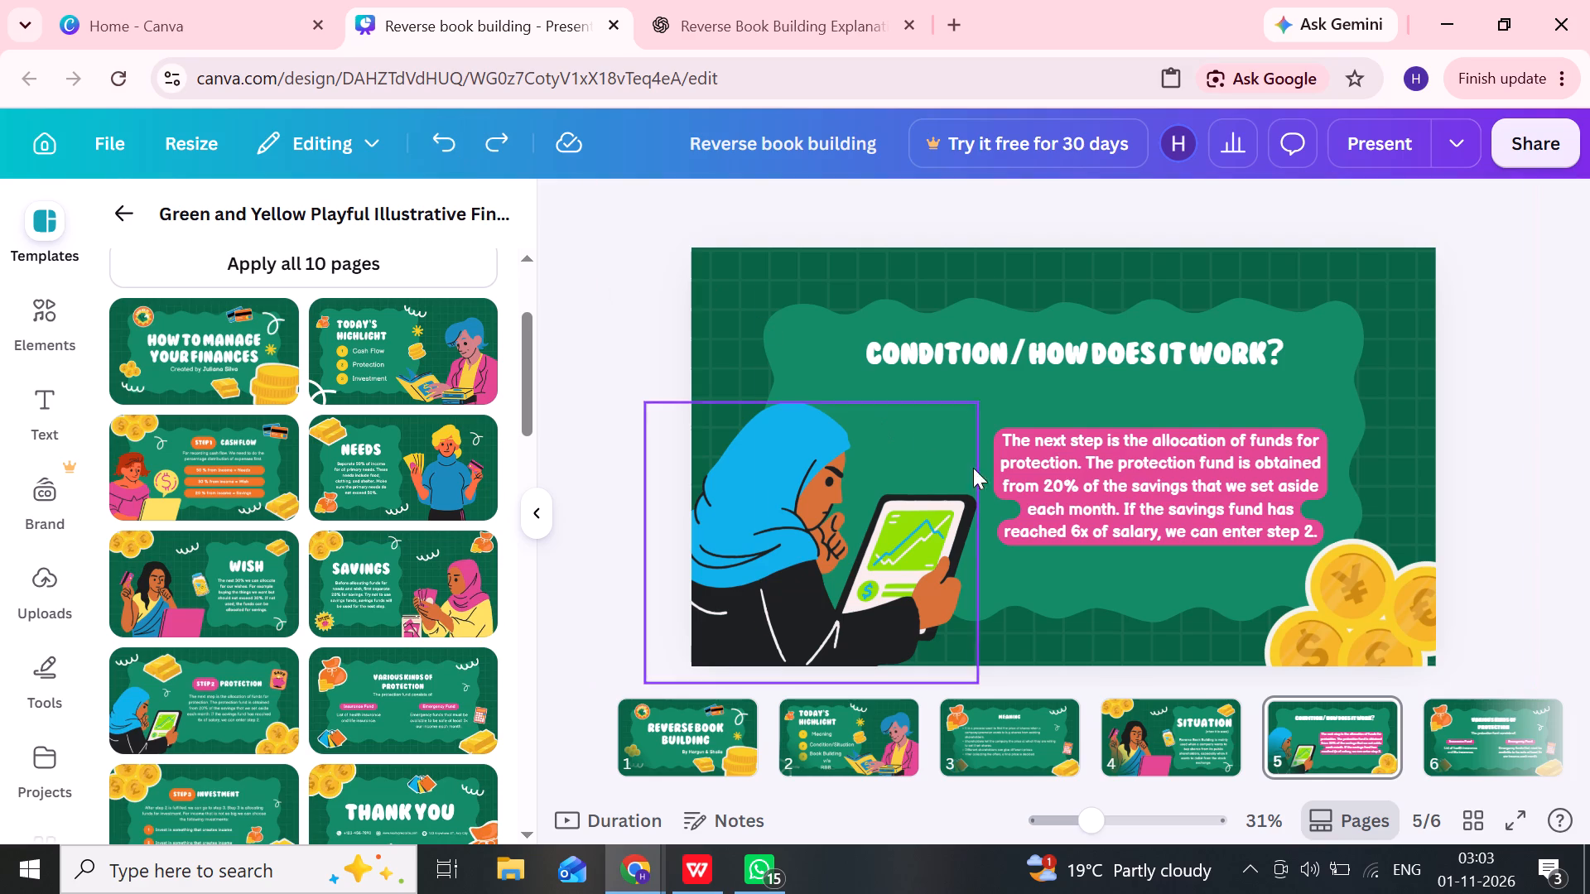
{"action": "double_click", "coordinate": [1028, 476]}
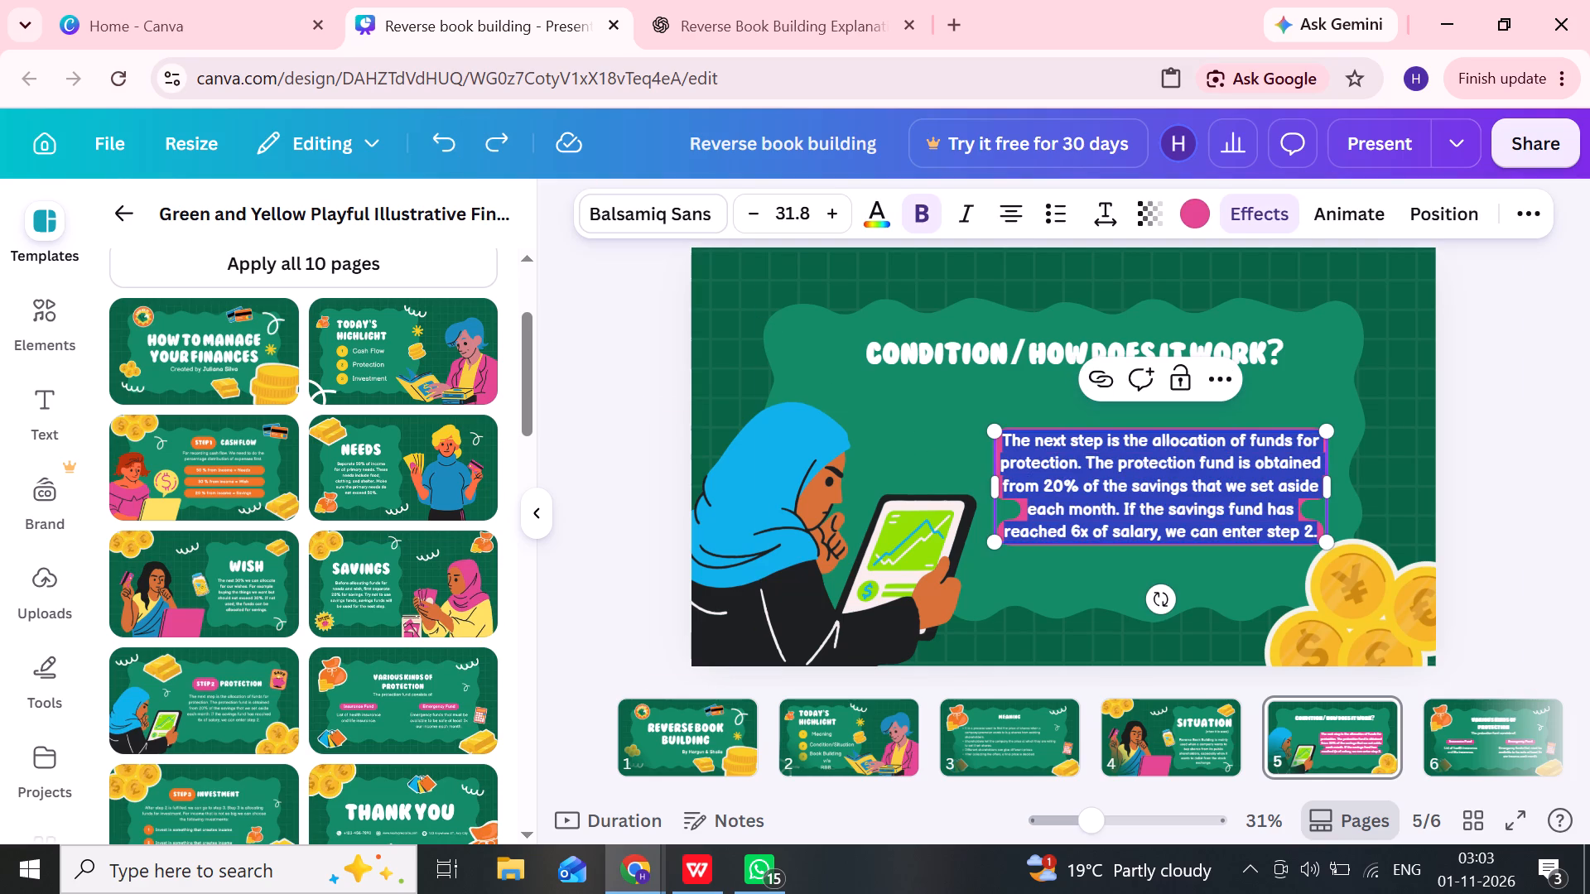
{"action": "key", "text": "BackSpace"}
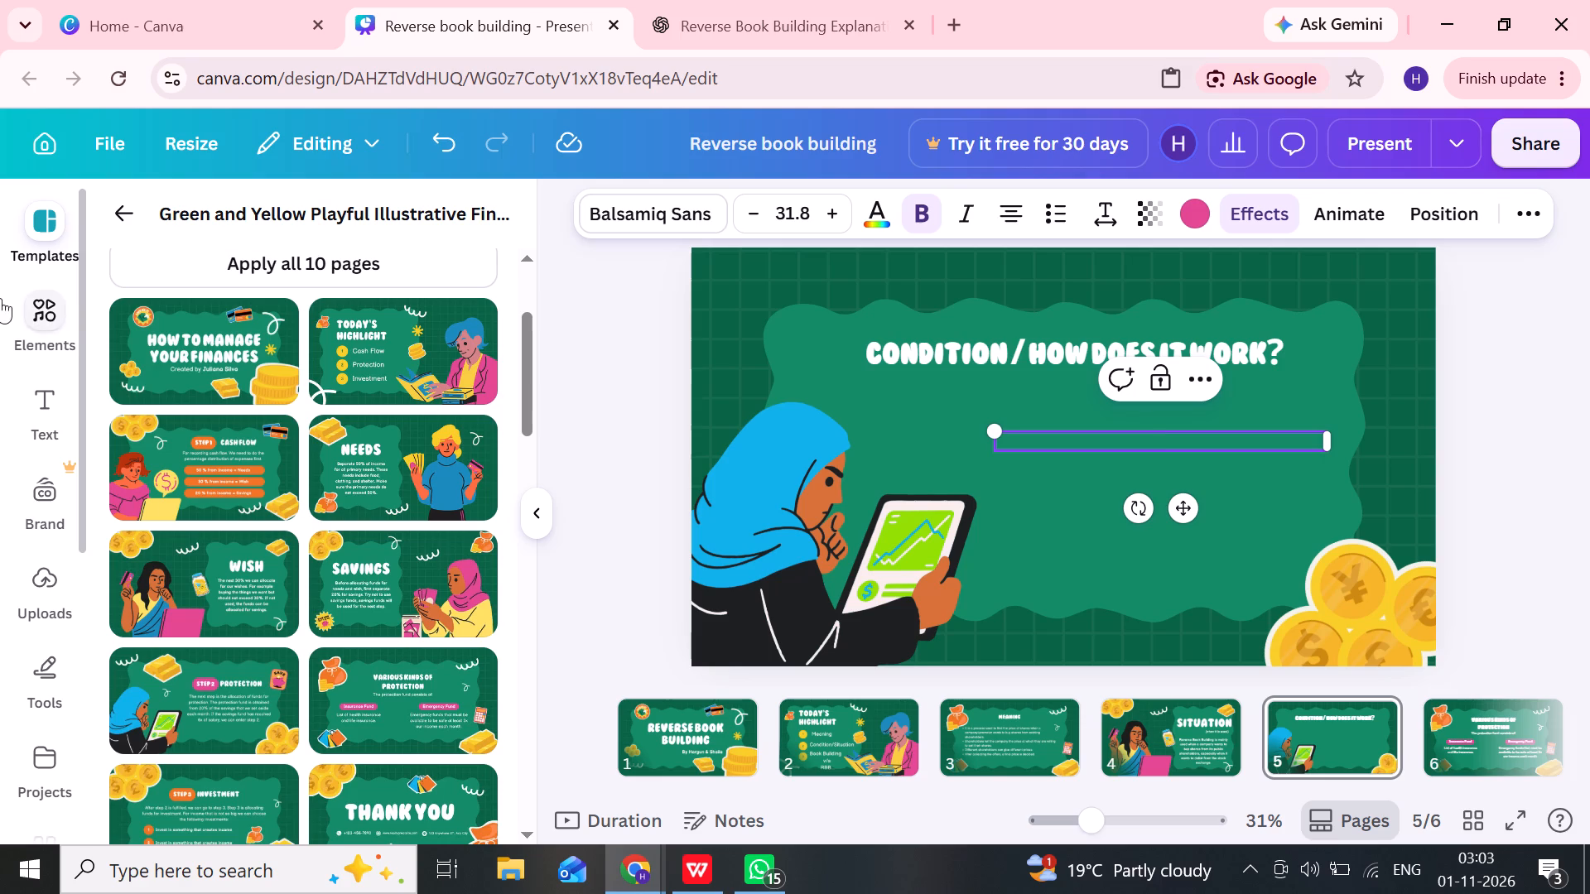
Replace the old elements search with a search for "1 to 5 numbers".
{"action": "left_click", "coordinate": [59, 334]}
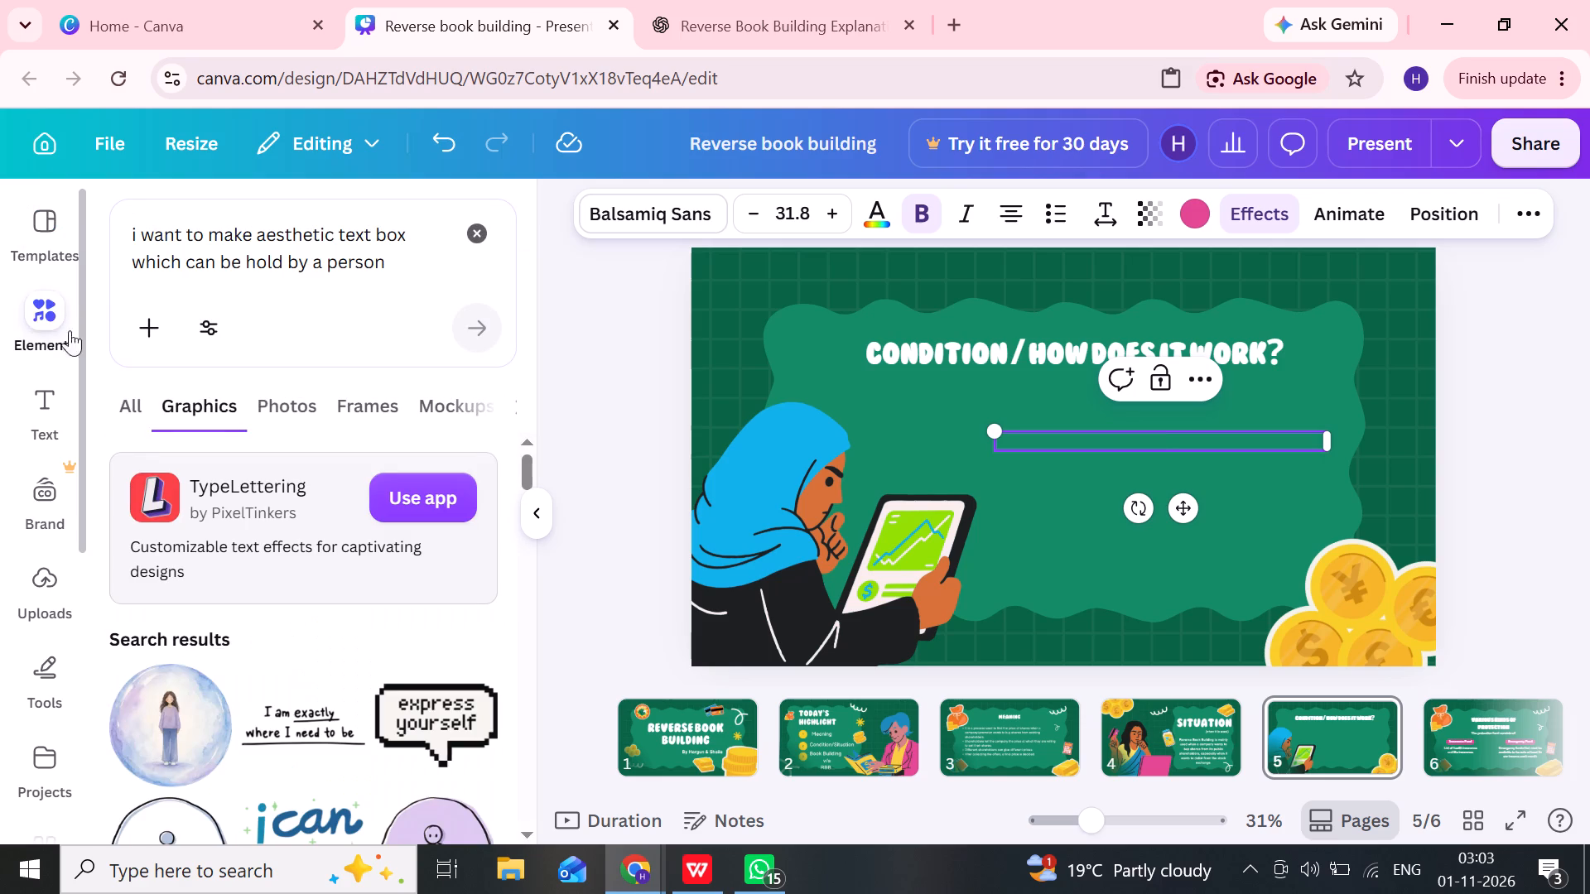
{"action": "left_click", "coordinate": [484, 238]}
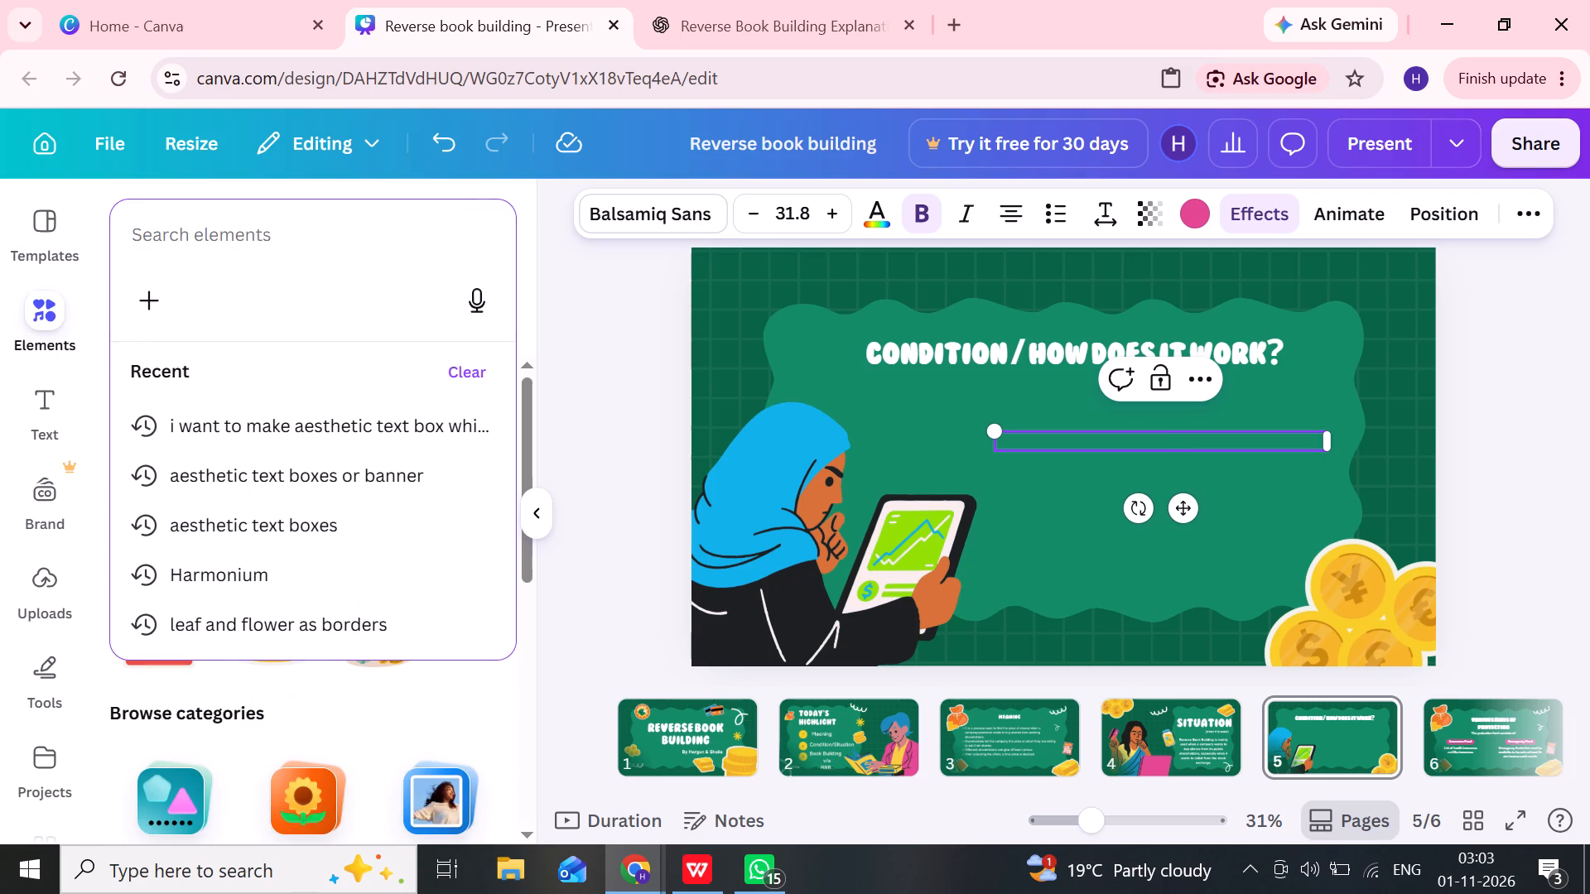
{"action": "left_click", "coordinate": [371, 236]}
{"action": "type", "text": "1 to 5"}
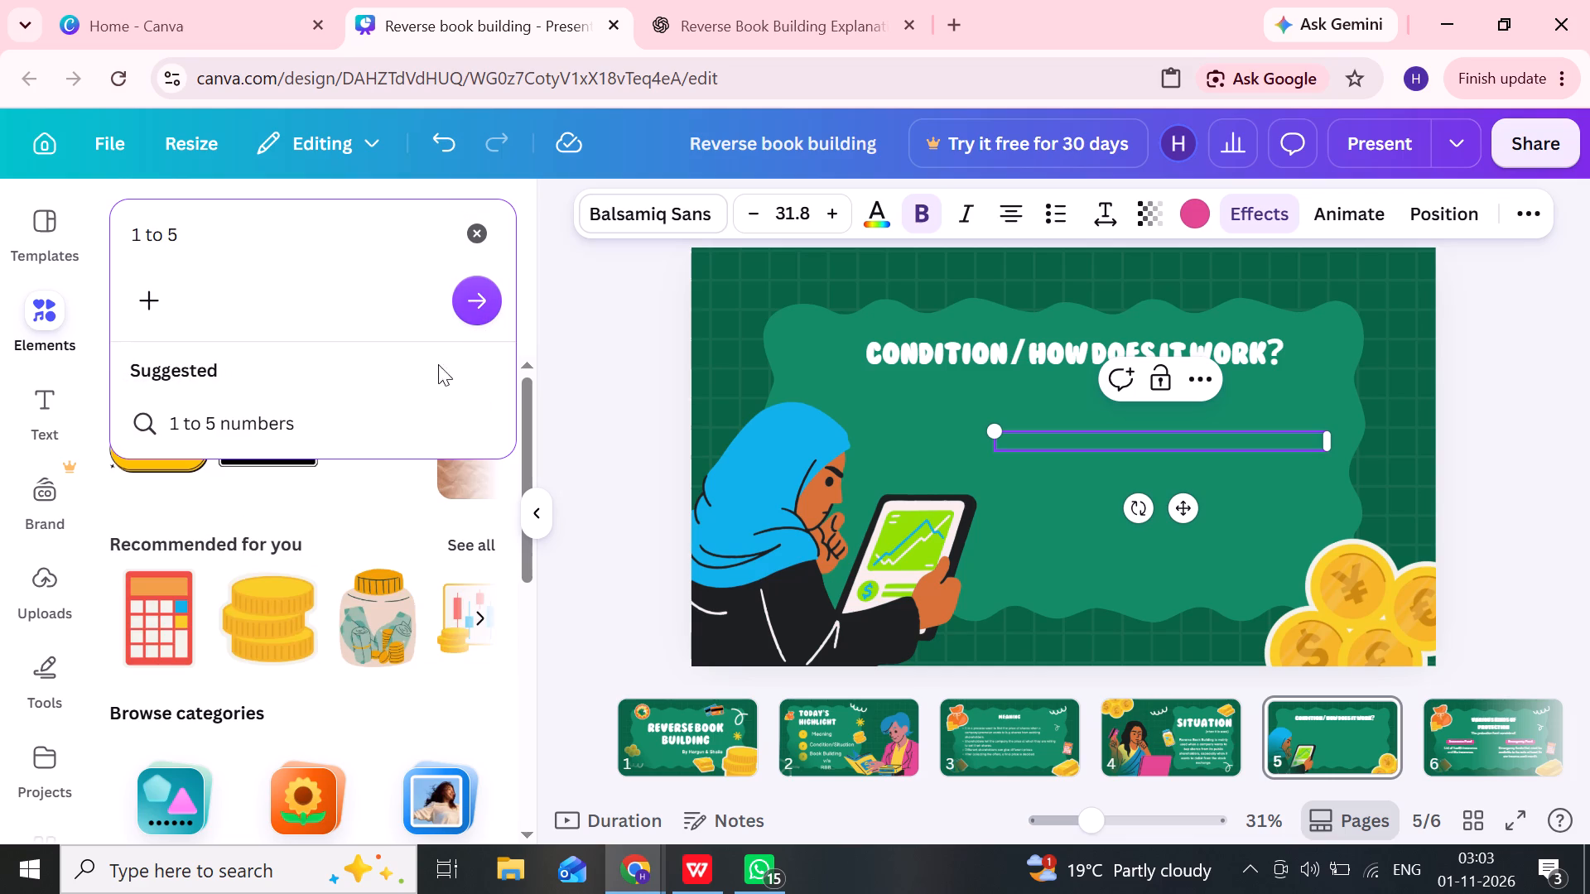
{"action": "left_click", "coordinate": [346, 417]}
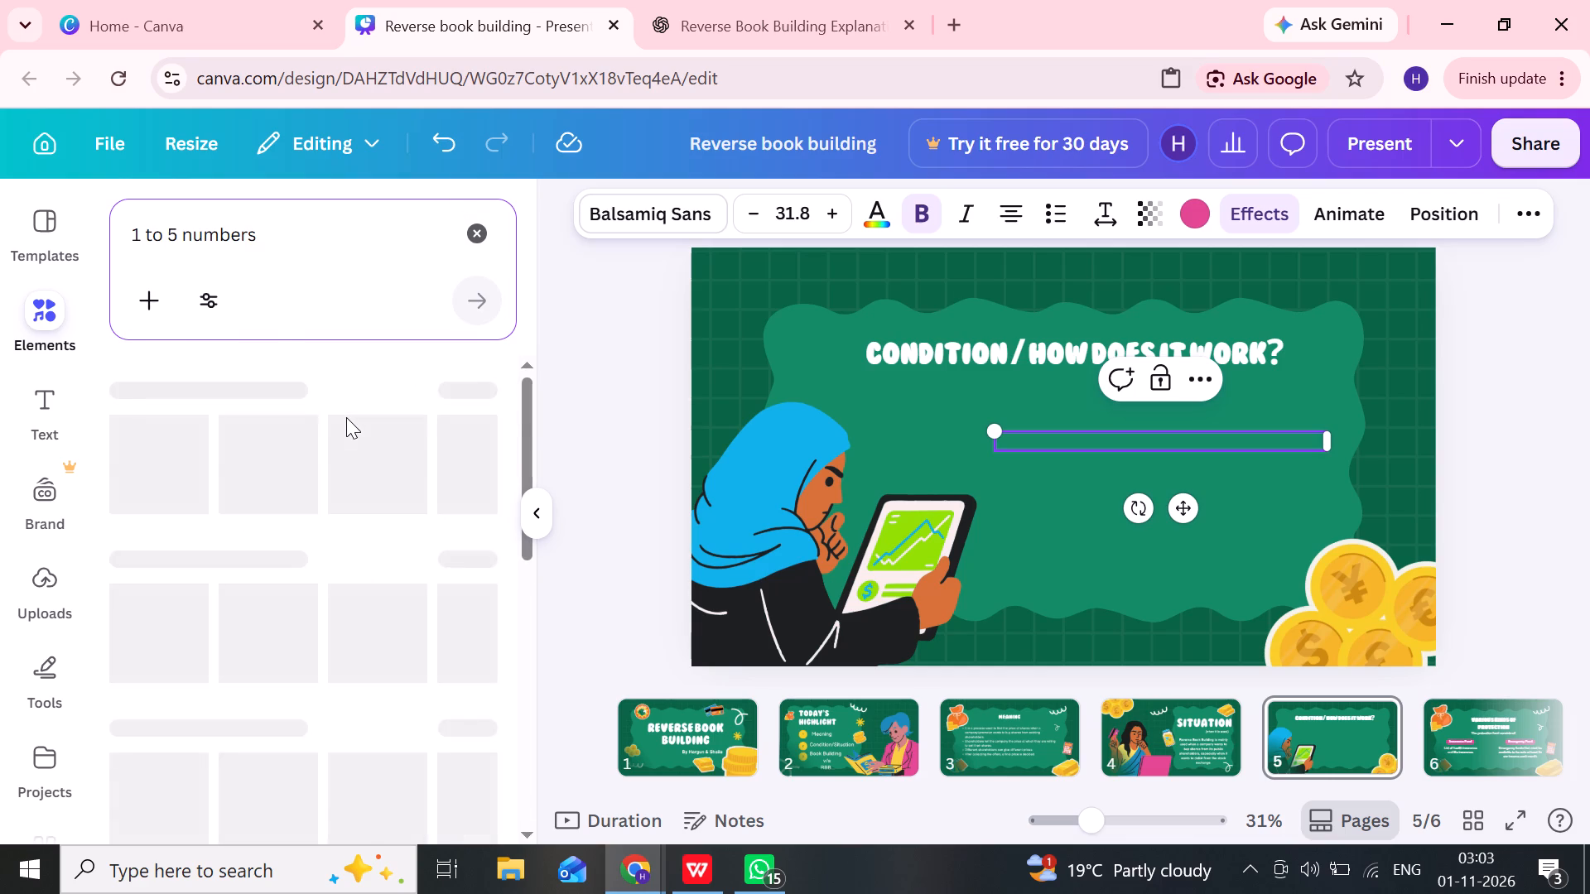
Look through the row of number graphics in the search results for a suitable set of step numbers.
{"action": "scroll", "coordinate": [344, 714], "scroll_direction": "down", "scroll_amount": 1}
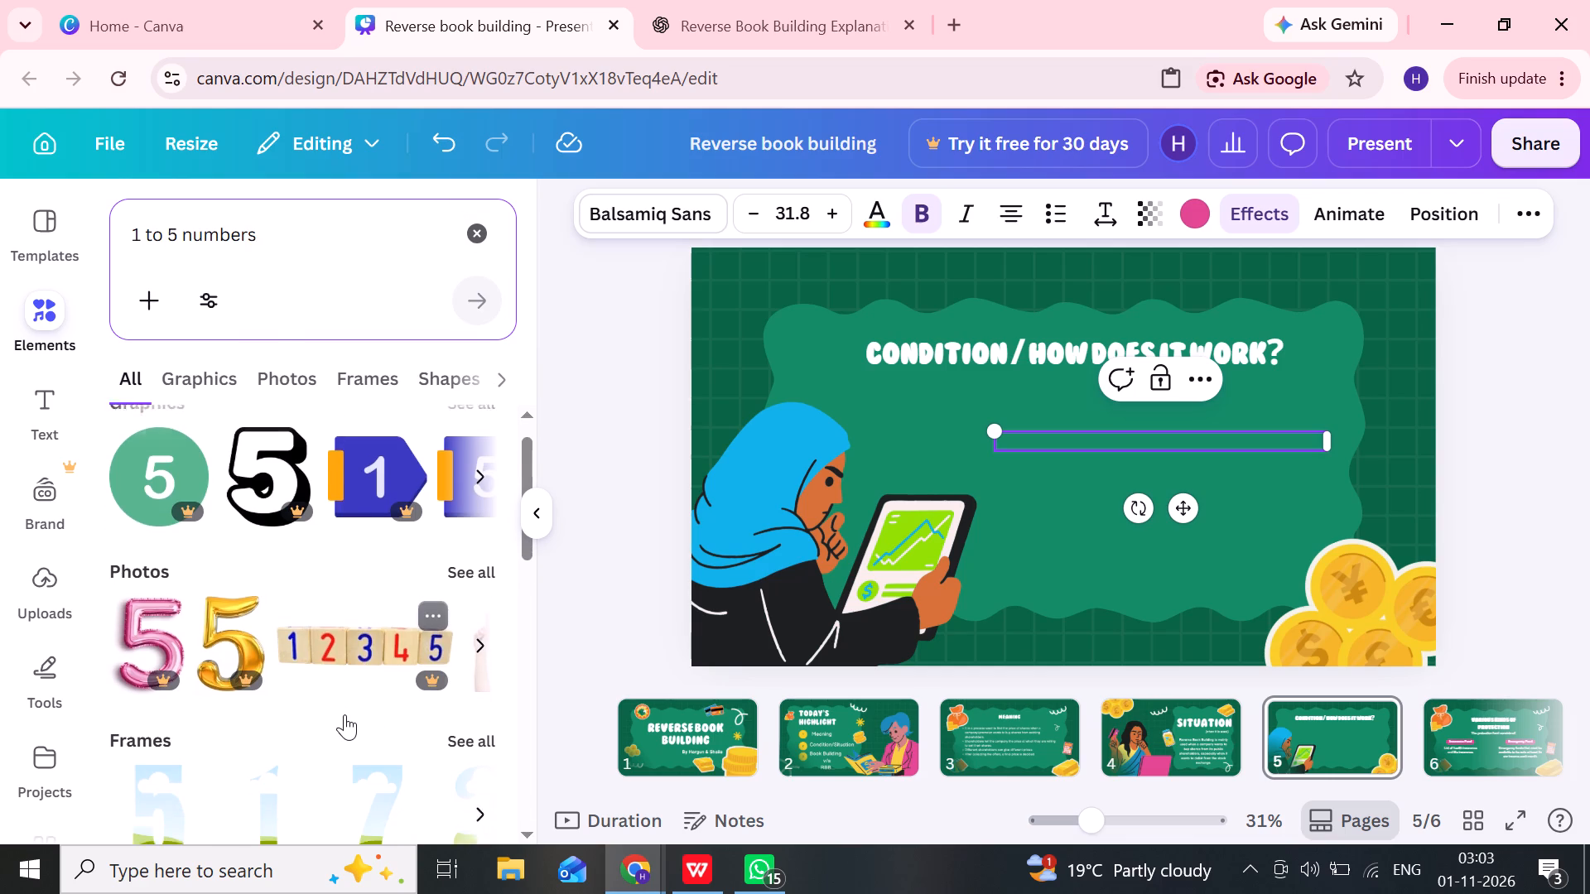
{"action": "scroll", "coordinate": [344, 714], "scroll_direction": "down", "scroll_amount": 1}
{"action": "scroll", "coordinate": [398, 467], "scroll_direction": "left", "scroll_amount": 1}
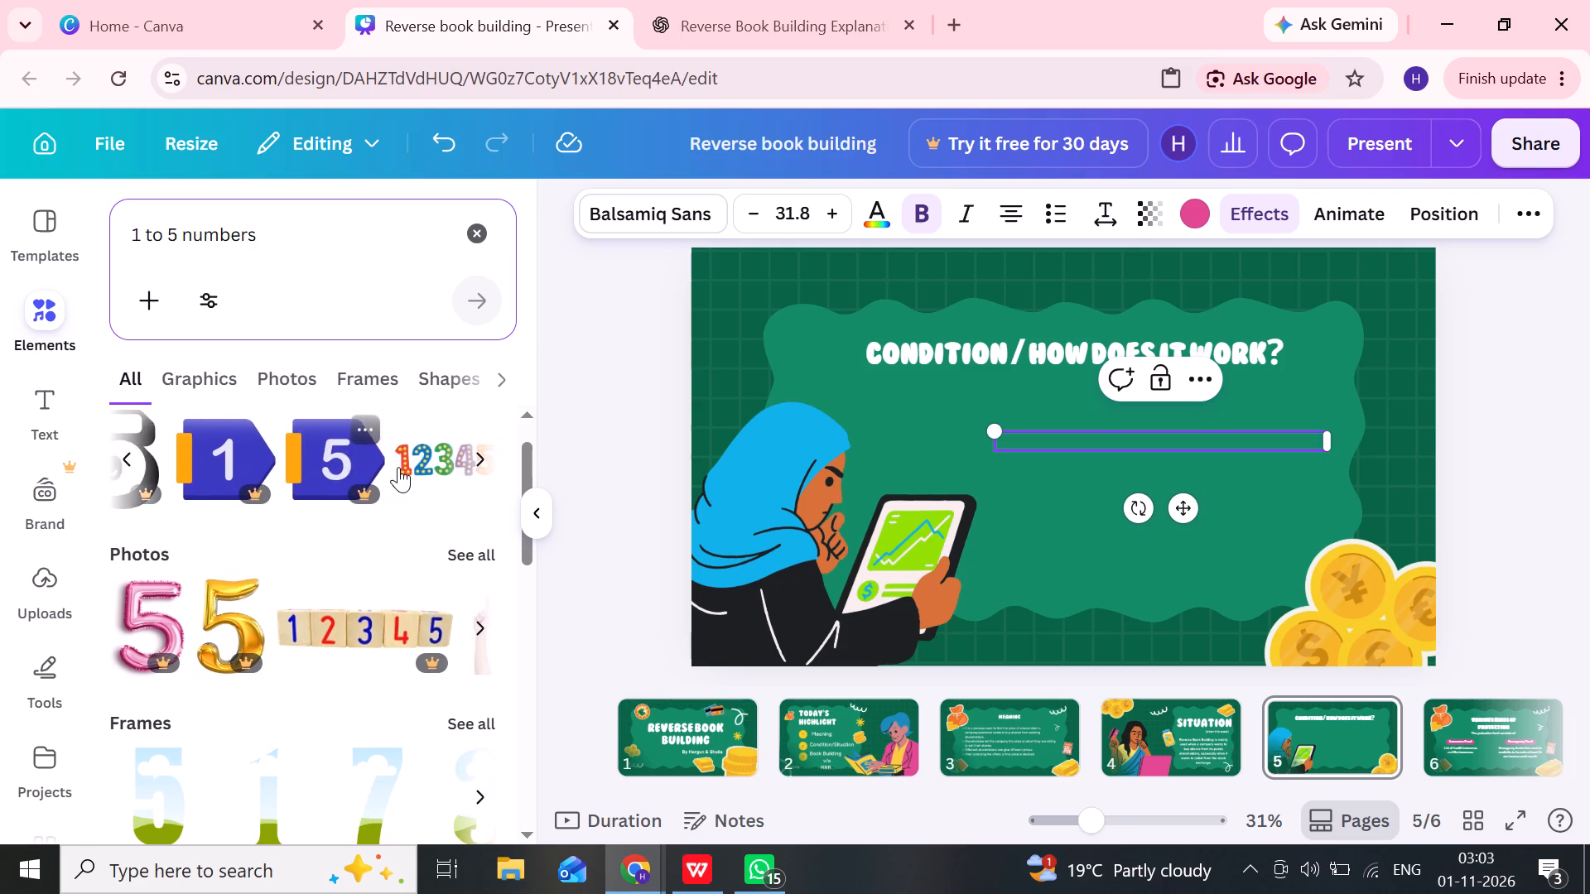
{"action": "scroll", "coordinate": [398, 467], "scroll_direction": "left", "scroll_amount": 5}
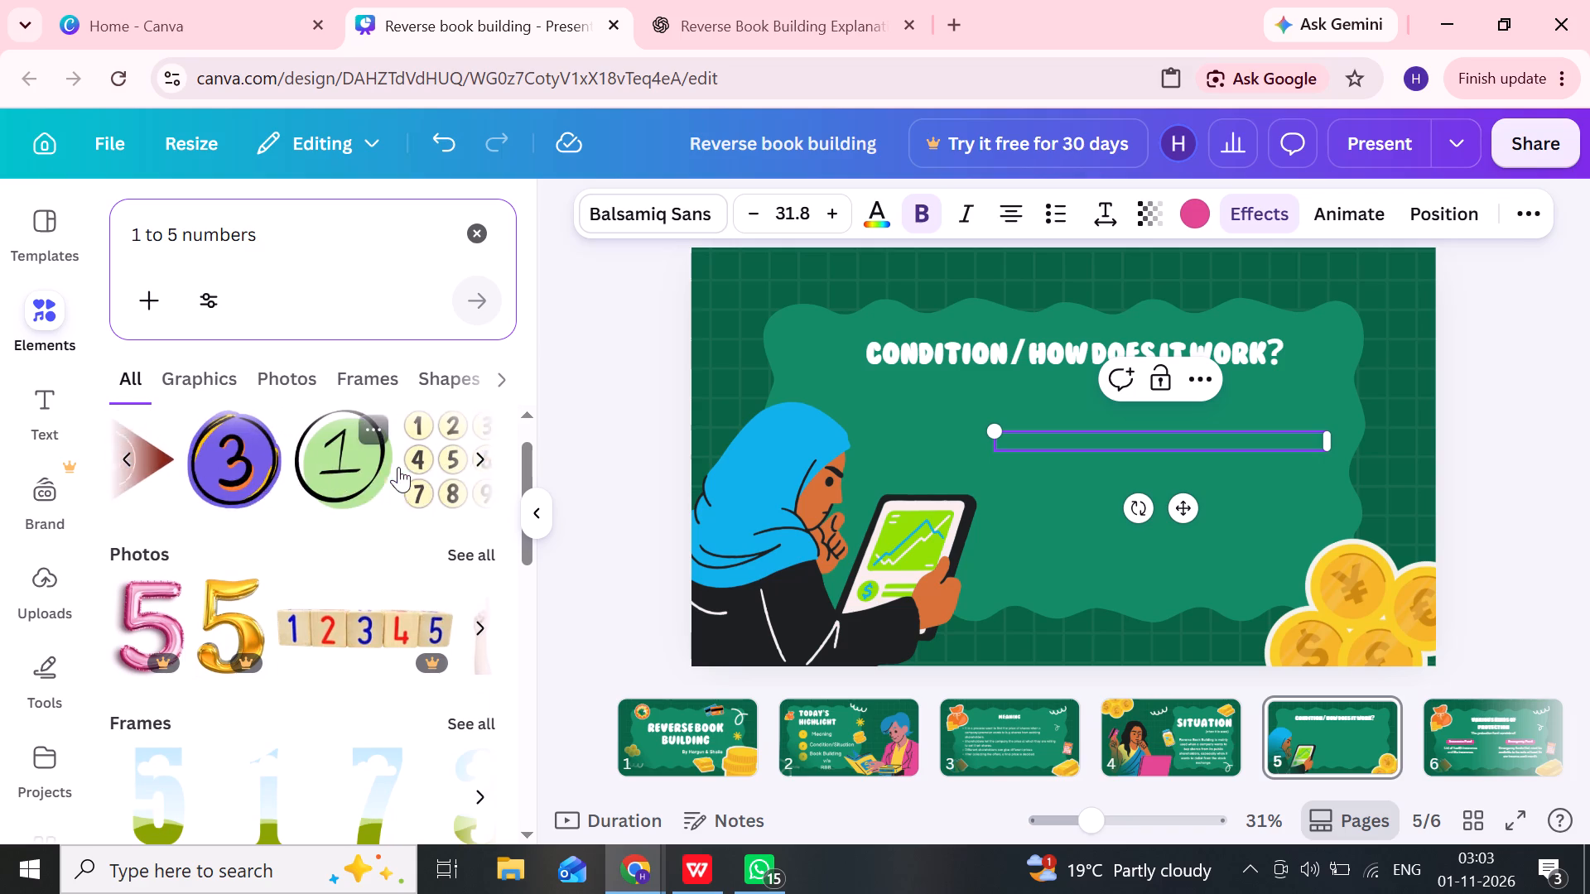
{"action": "scroll", "coordinate": [398, 467], "scroll_direction": "left", "scroll_amount": 7}
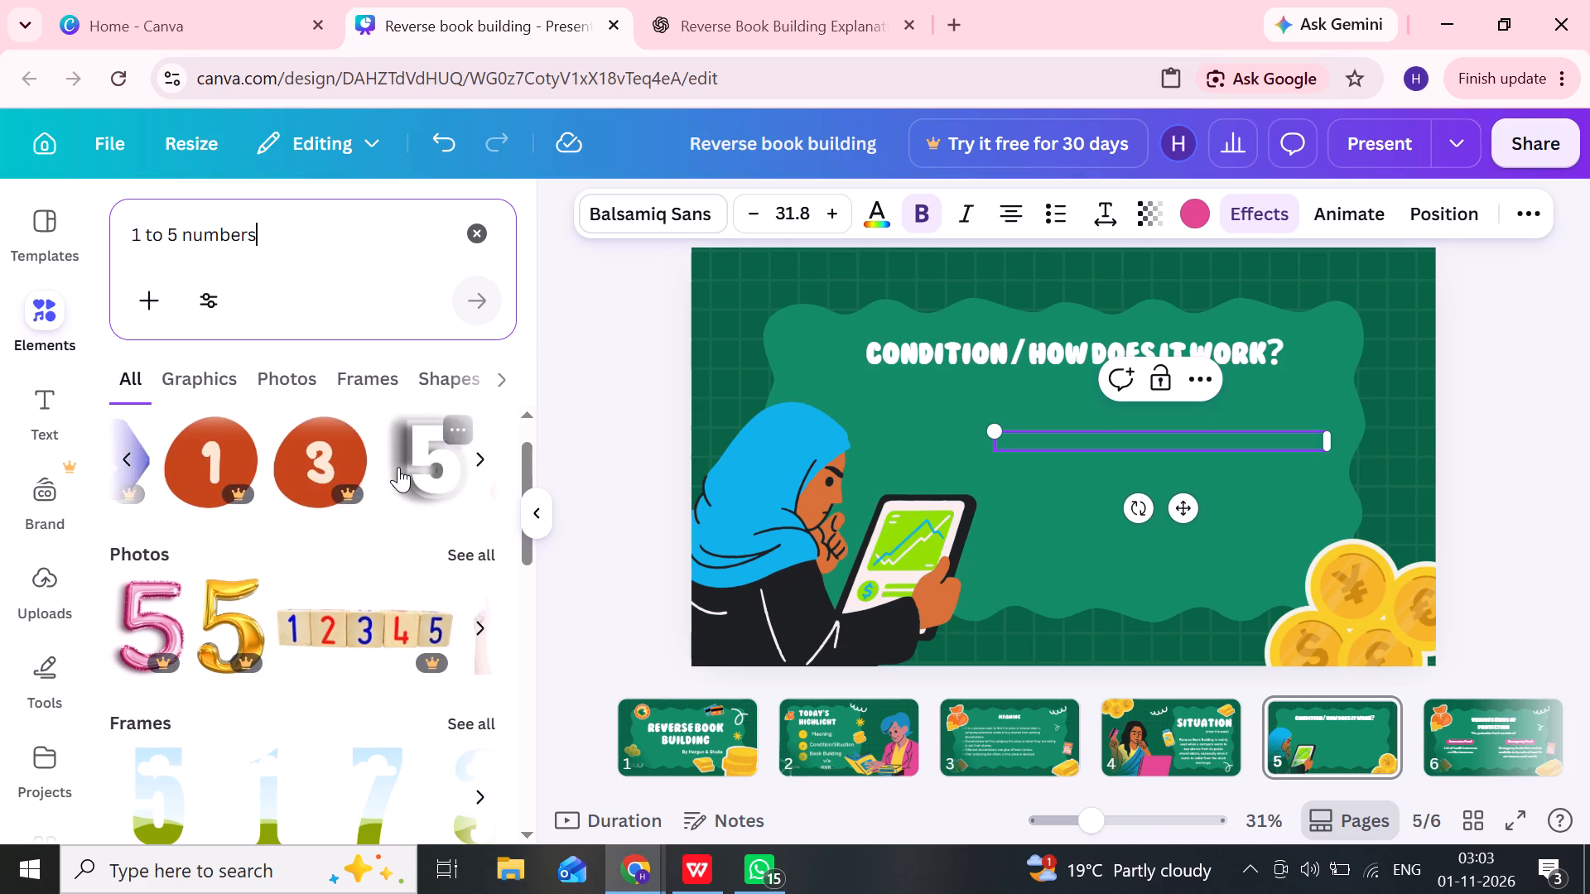
{"action": "scroll", "coordinate": [398, 467], "scroll_direction": "left", "scroll_amount": 10}
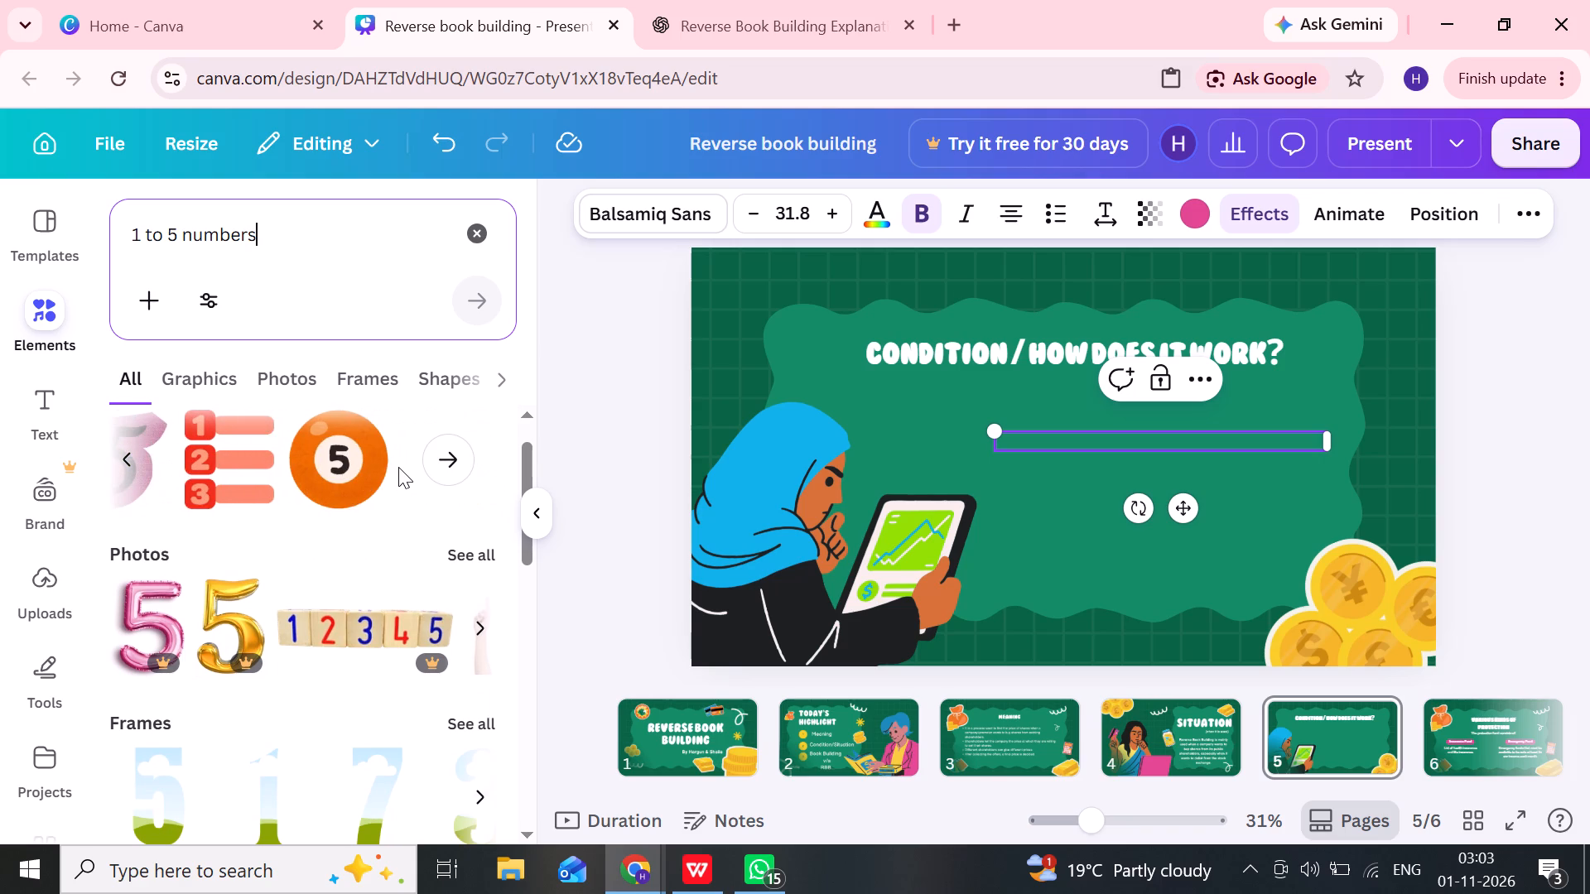
{"action": "scroll", "coordinate": [398, 467], "scroll_direction": "left", "scroll_amount": 1}
Check the remaining result categories, from frames and shapes to mockups, for usable number elements.
{"action": "scroll", "coordinate": [378, 613], "scroll_direction": "down", "scroll_amount": 2}
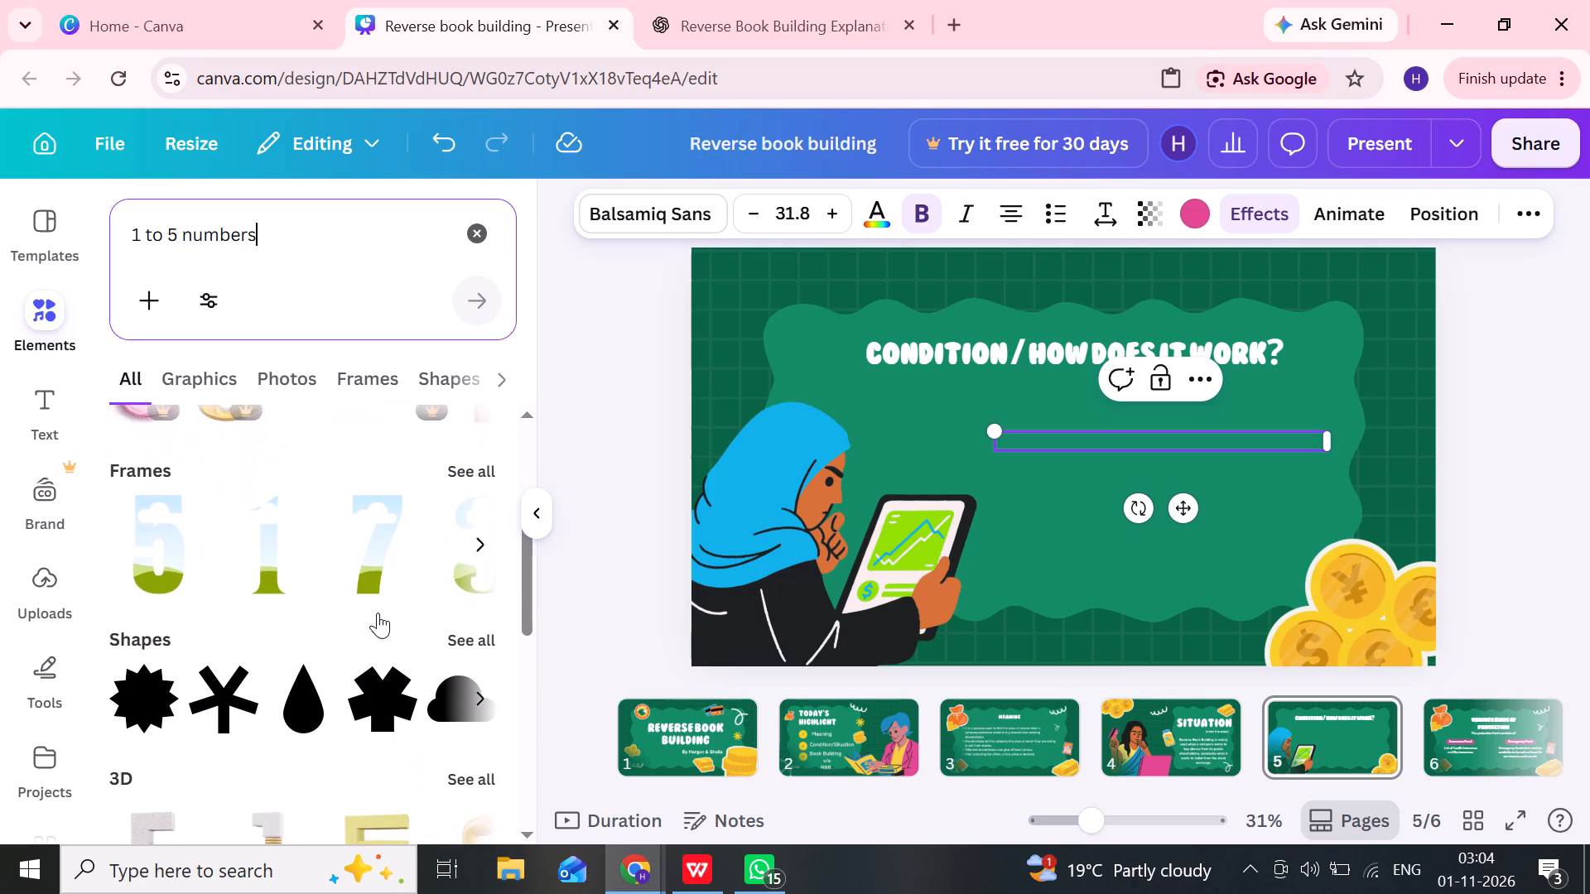
{"action": "scroll", "coordinate": [378, 613], "scroll_direction": "down", "scroll_amount": 1}
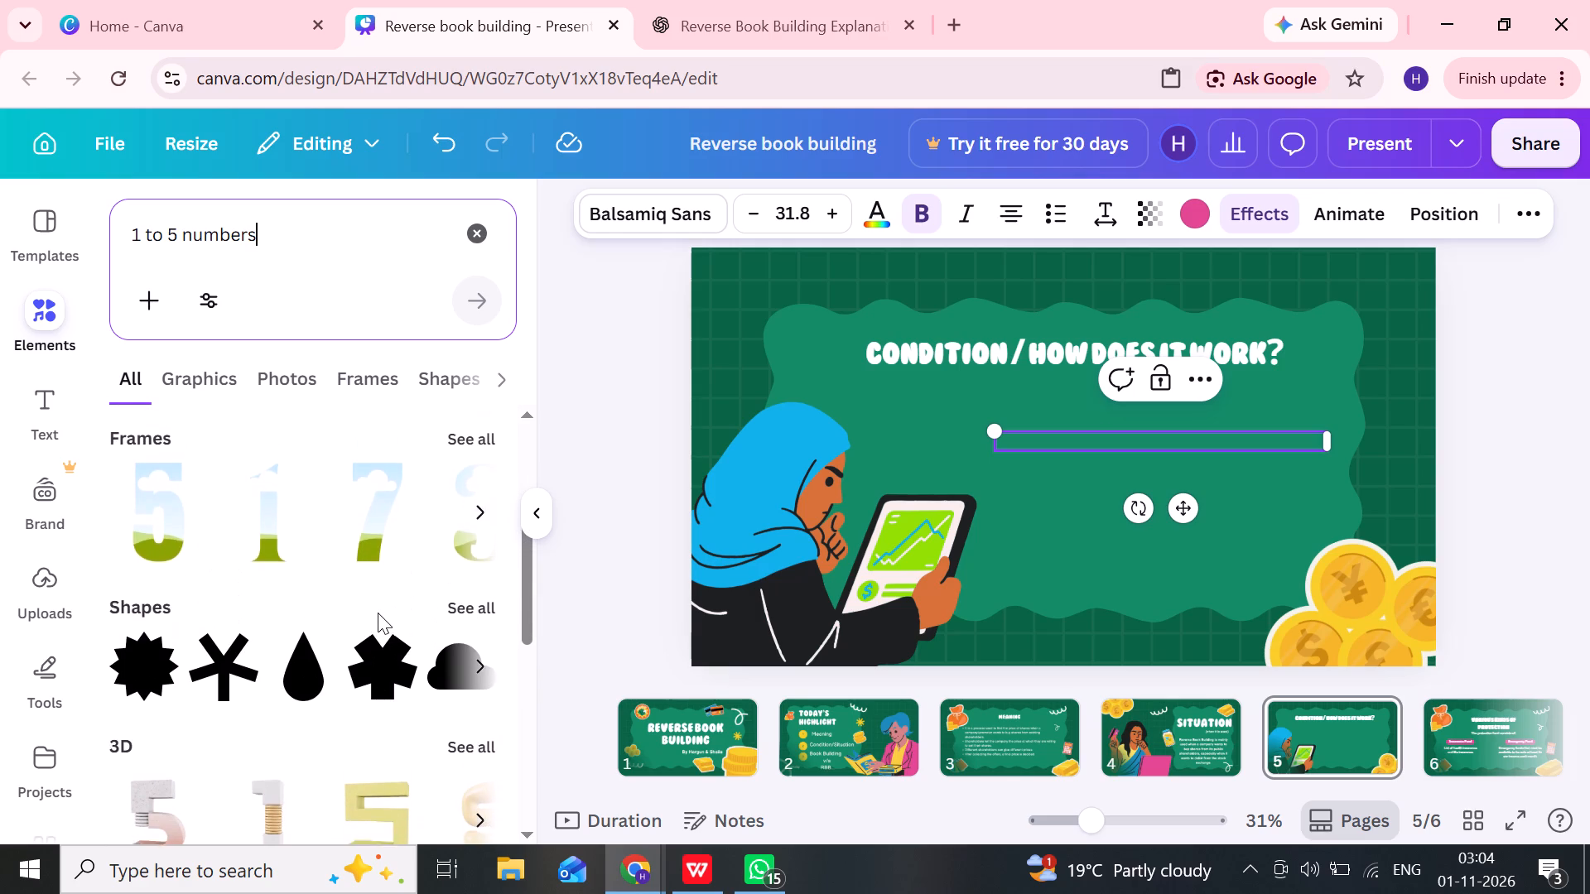
{"action": "scroll", "coordinate": [378, 613], "scroll_direction": "down", "scroll_amount": 3}
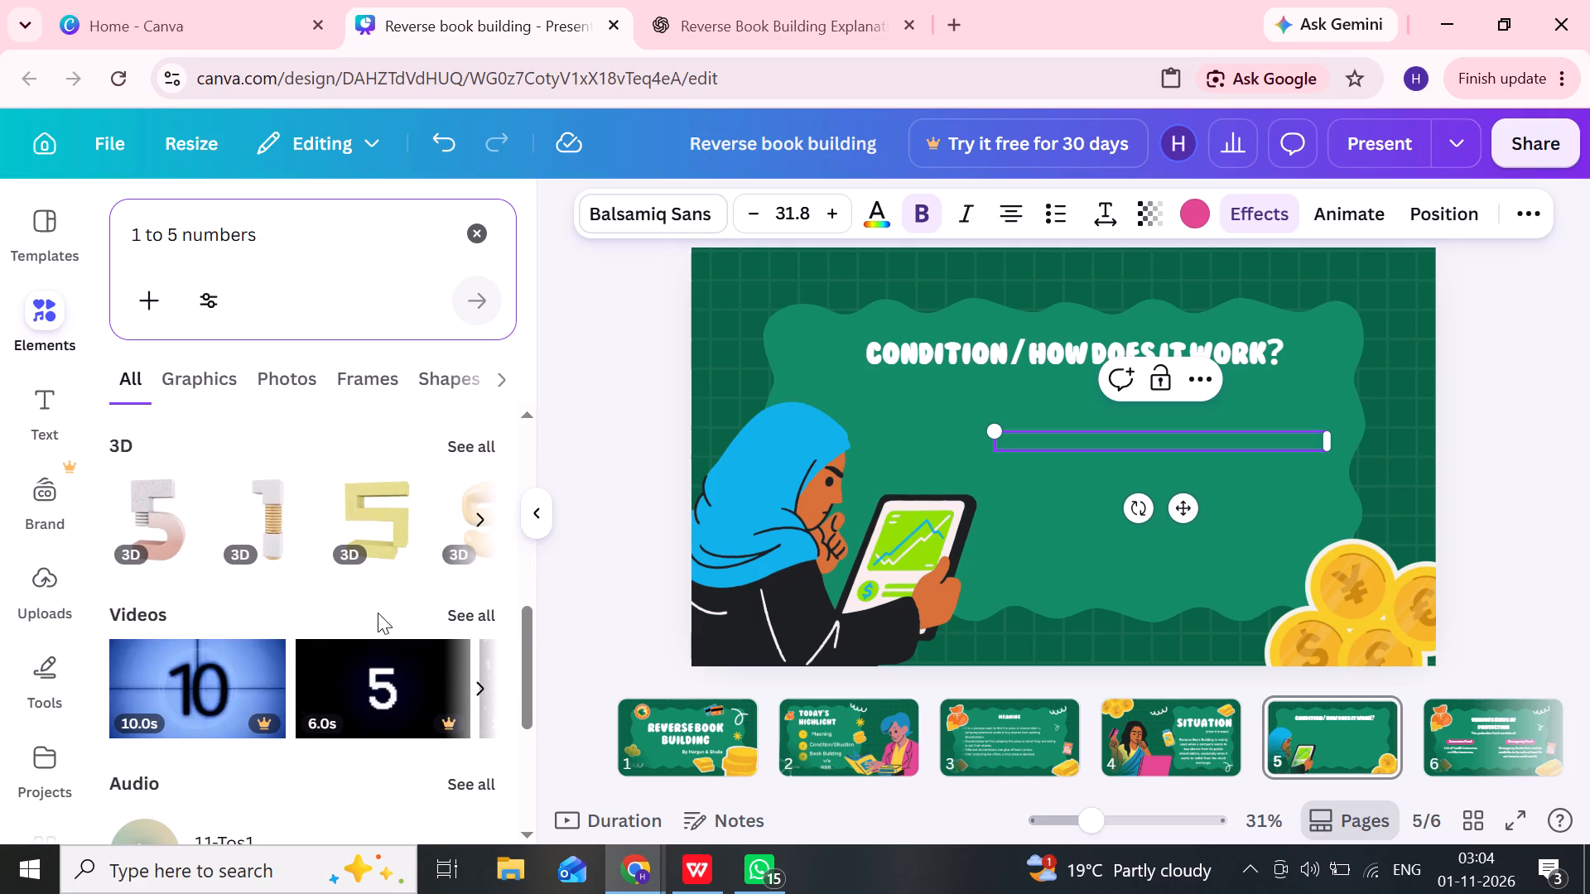
{"action": "scroll", "coordinate": [378, 613], "scroll_direction": "down", "scroll_amount": 5}
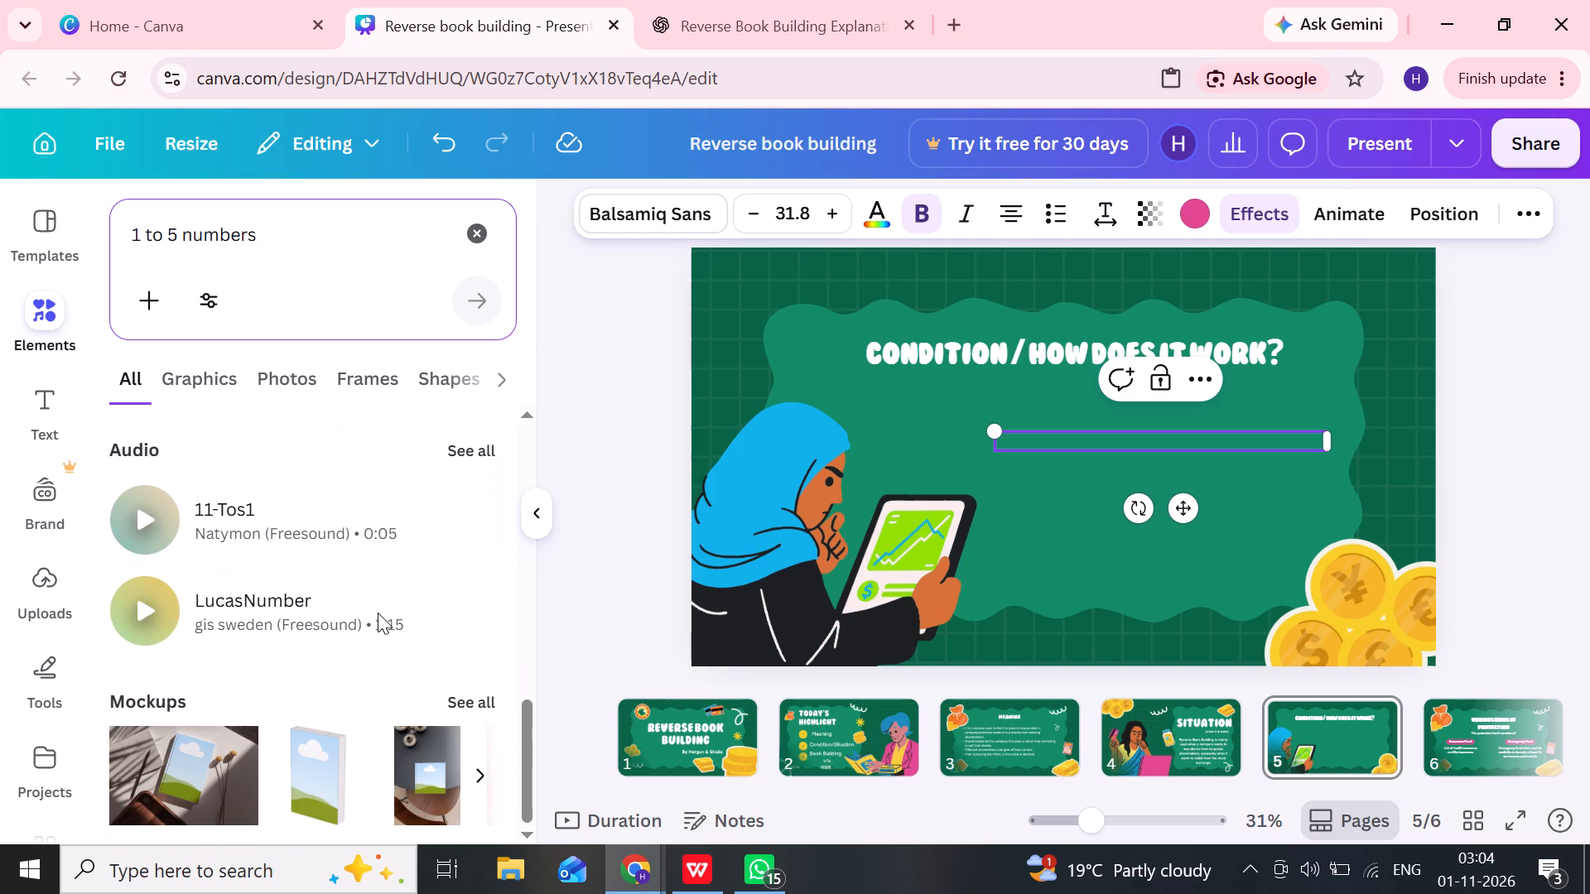
{"action": "scroll", "coordinate": [378, 613], "scroll_direction": "down", "scroll_amount": 2}
{"action": "scroll", "coordinate": [378, 613], "scroll_direction": "up", "scroll_amount": 6}
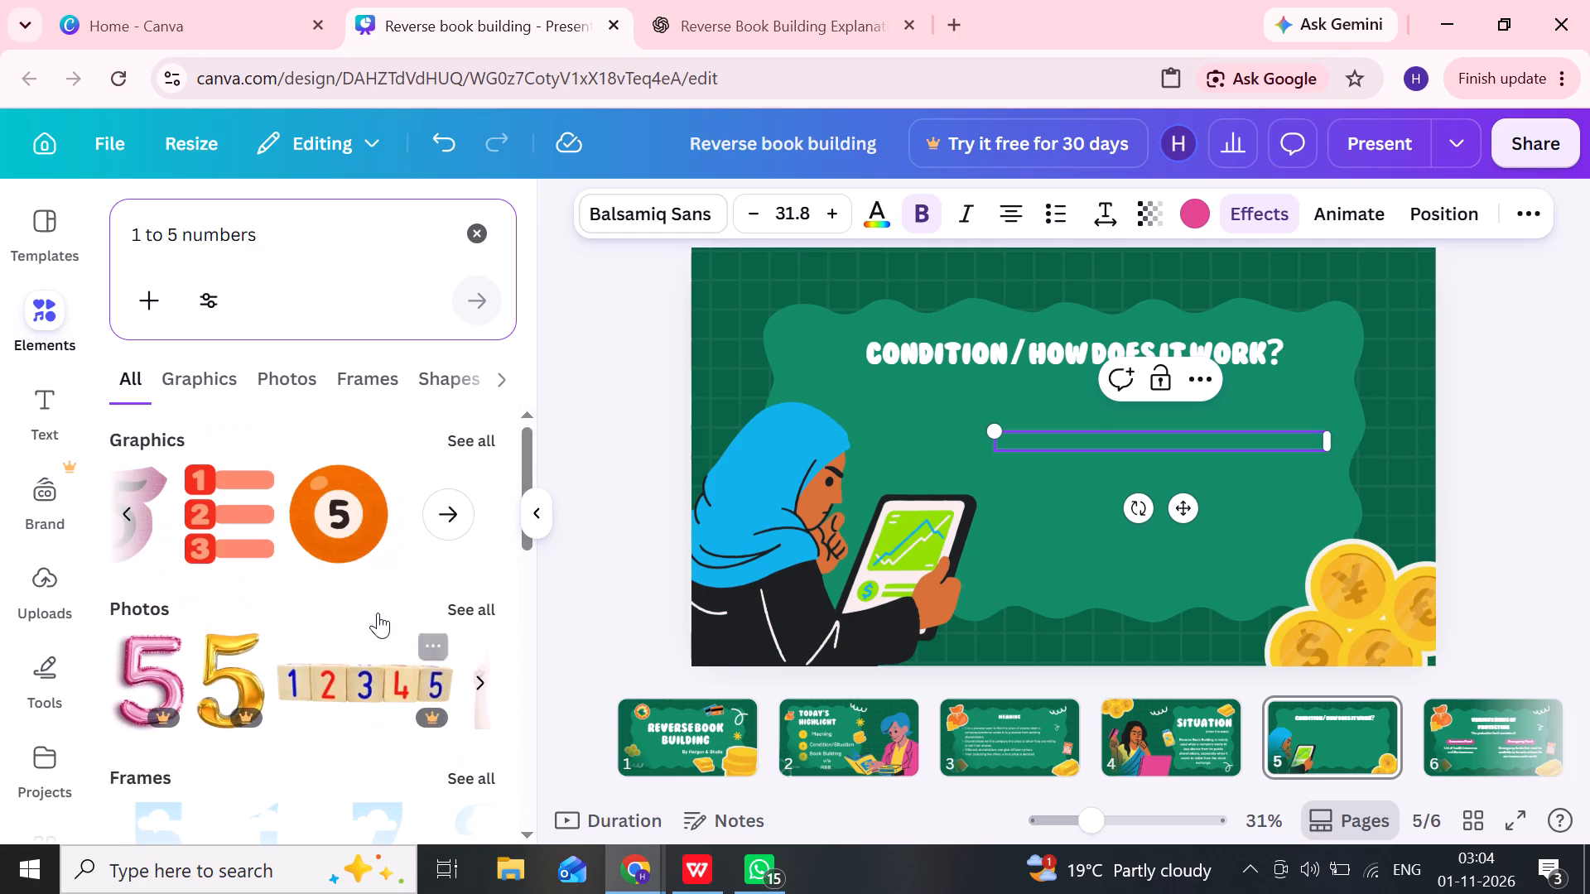
Open the full graphics results for "1 to 5 numbers" and examine them for matching number designs.
{"action": "left_click", "coordinate": [476, 522]}
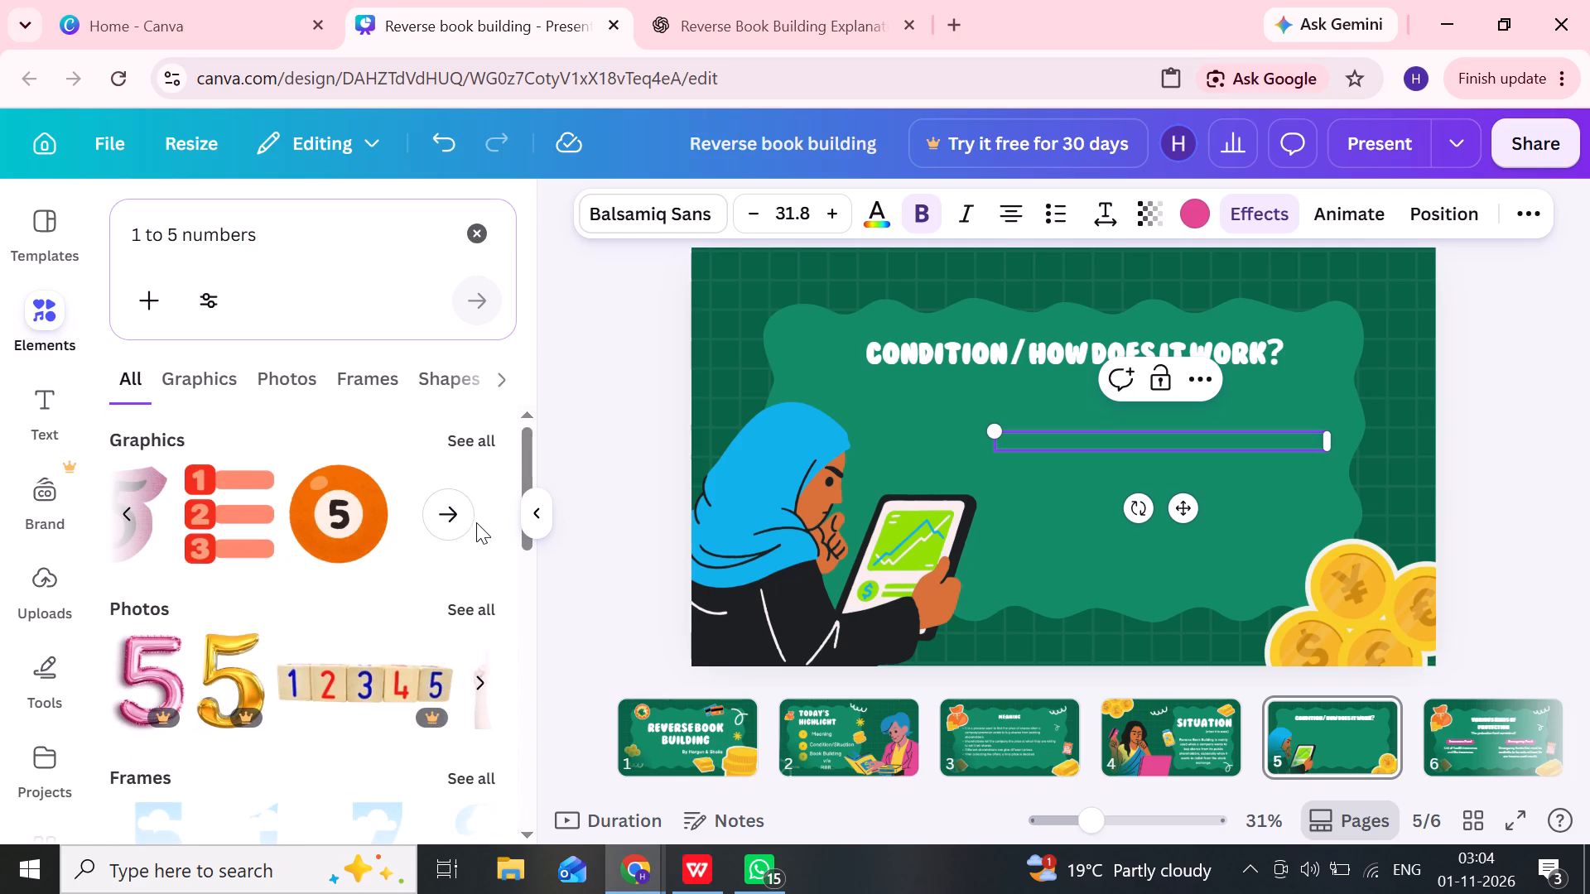
{"action": "left_click", "coordinate": [441, 515]}
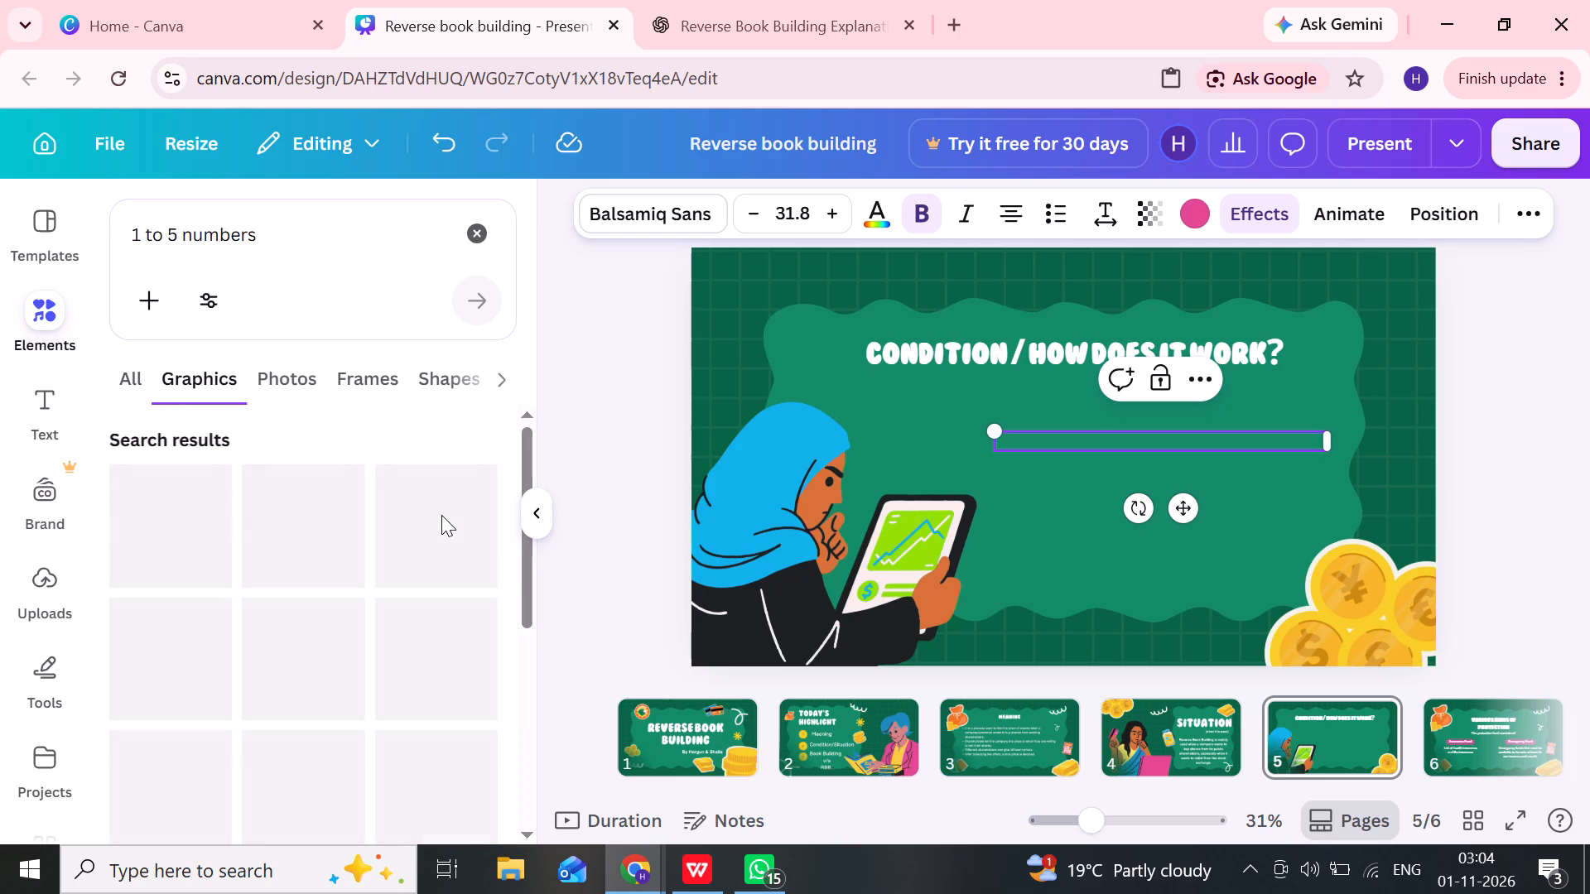
{"action": "scroll", "coordinate": [369, 675], "scroll_direction": "down", "scroll_amount": 2}
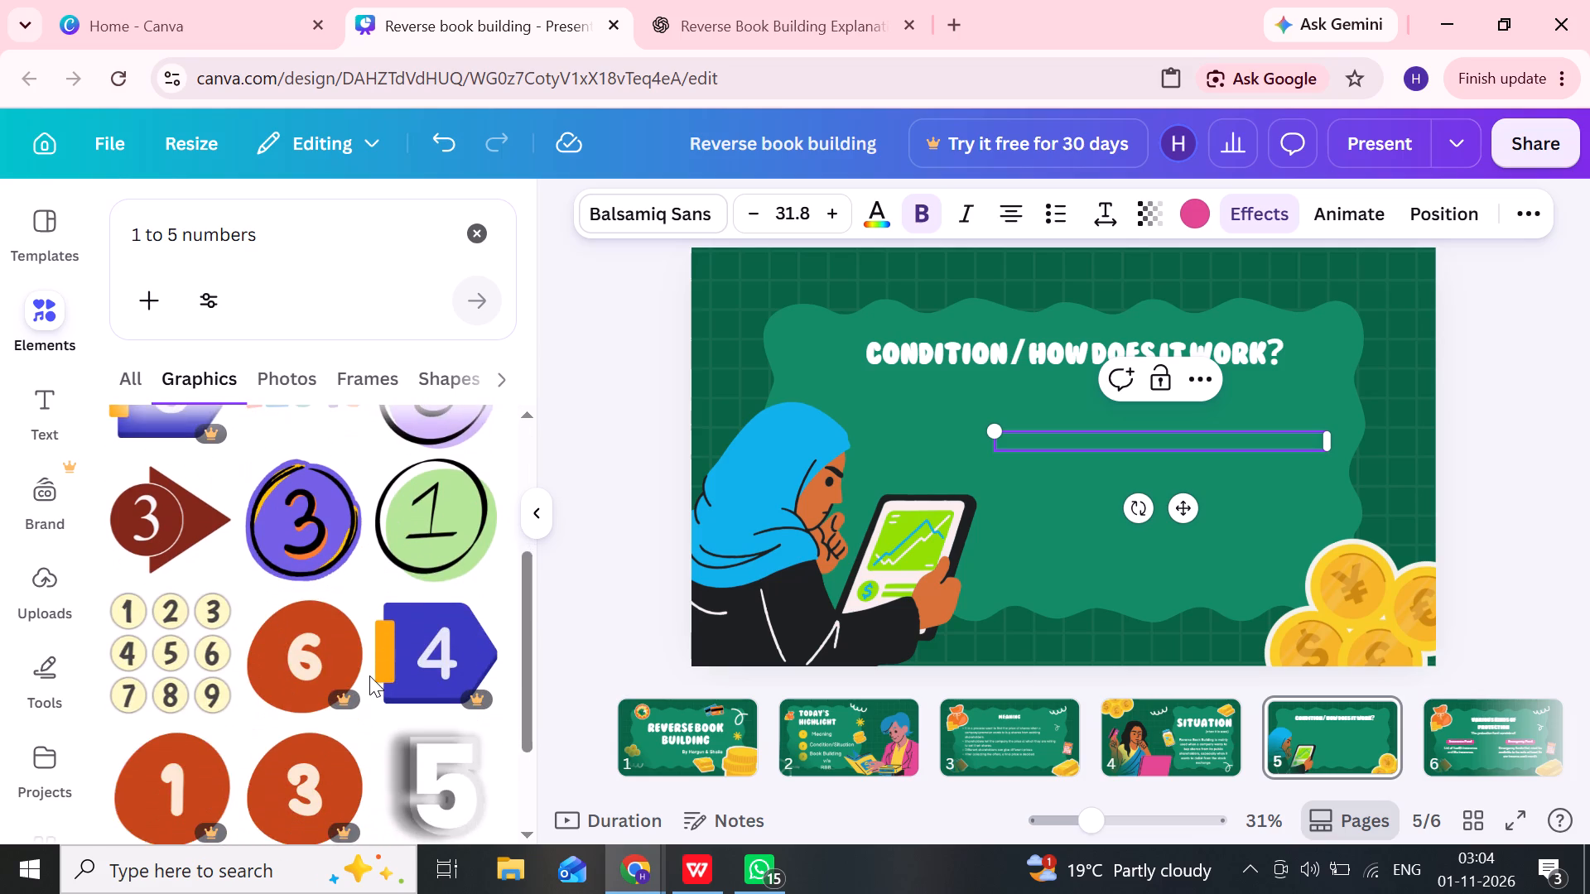
{"action": "scroll", "coordinate": [369, 675], "scroll_direction": "down", "scroll_amount": 2}
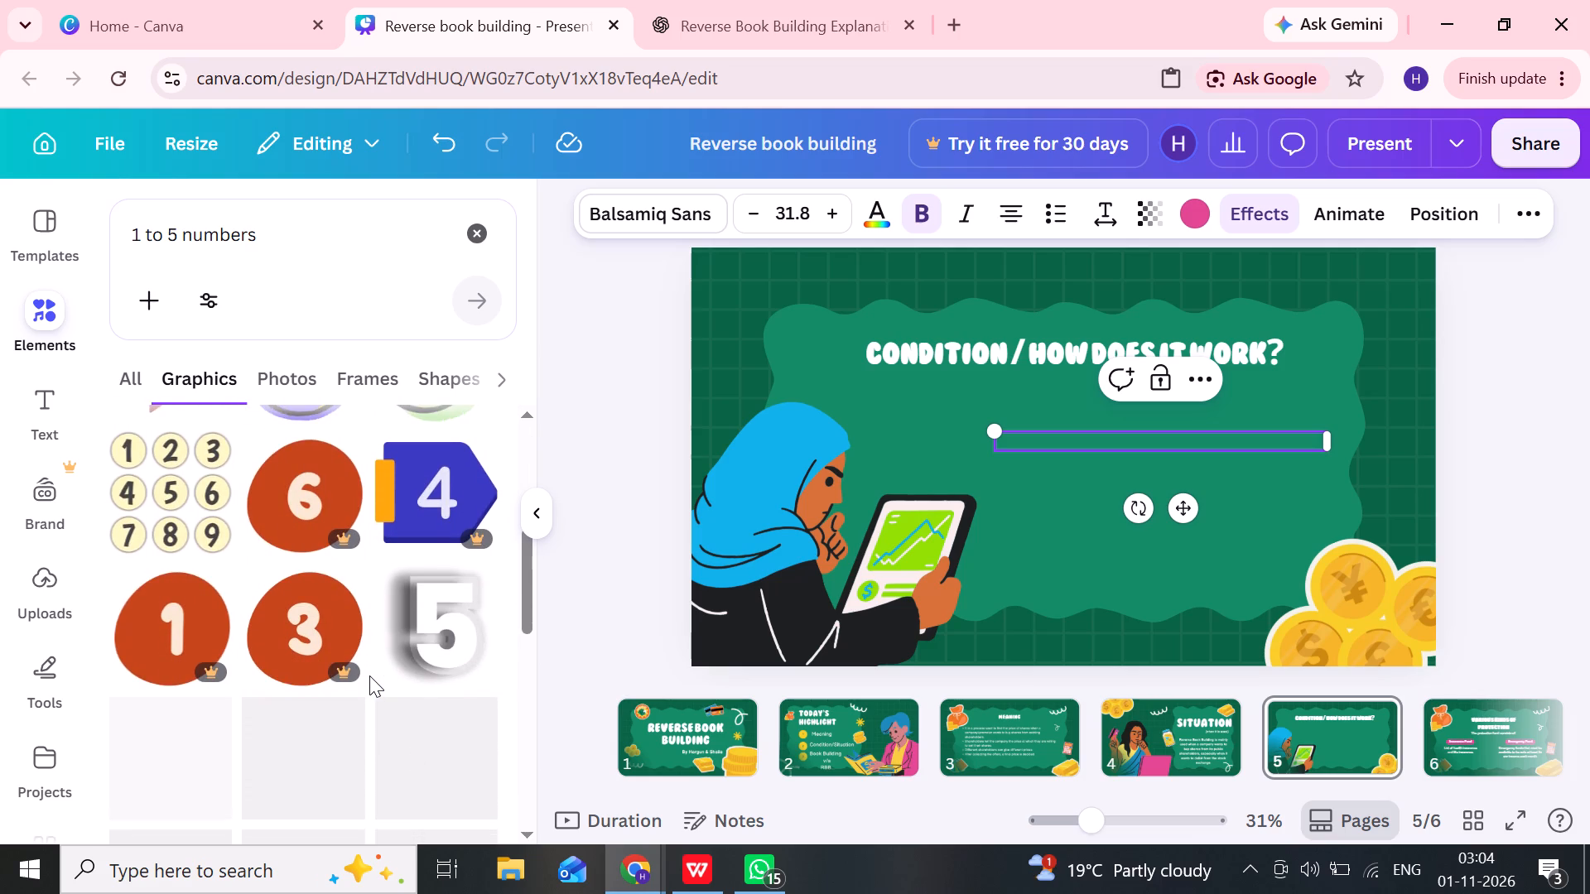
{"action": "scroll", "coordinate": [369, 675], "scroll_direction": "down", "scroll_amount": 3}
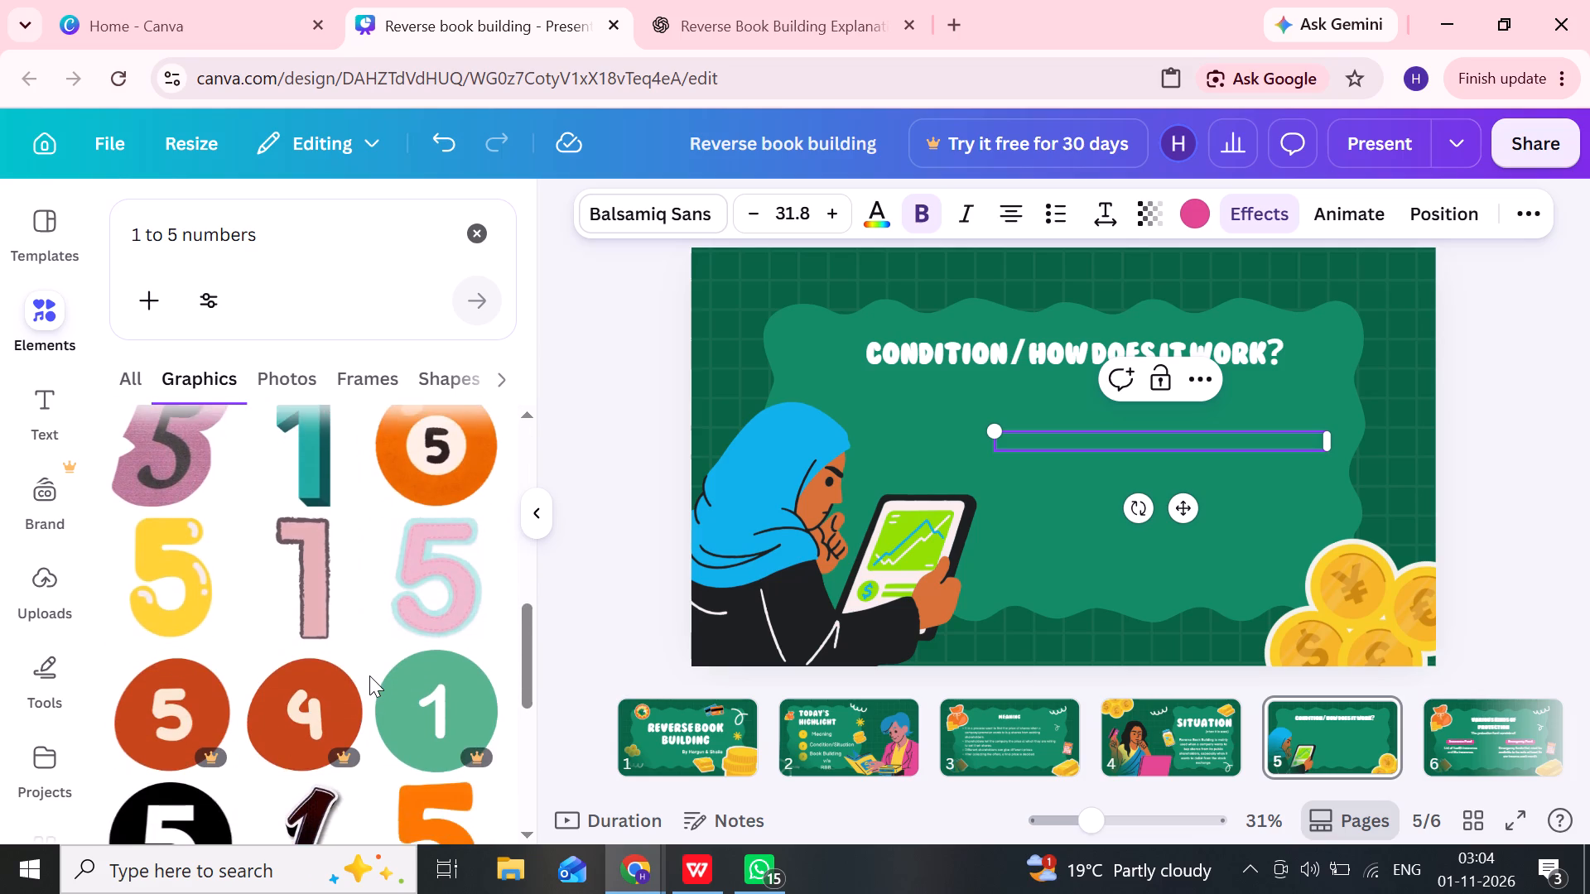
{"action": "scroll", "coordinate": [369, 675], "scroll_direction": "down", "scroll_amount": 2}
{"action": "scroll", "coordinate": [369, 675], "scroll_direction": "left", "scroll_amount": 1}
{"action": "scroll", "coordinate": [369, 675], "scroll_direction": "down", "scroll_amount": 1}
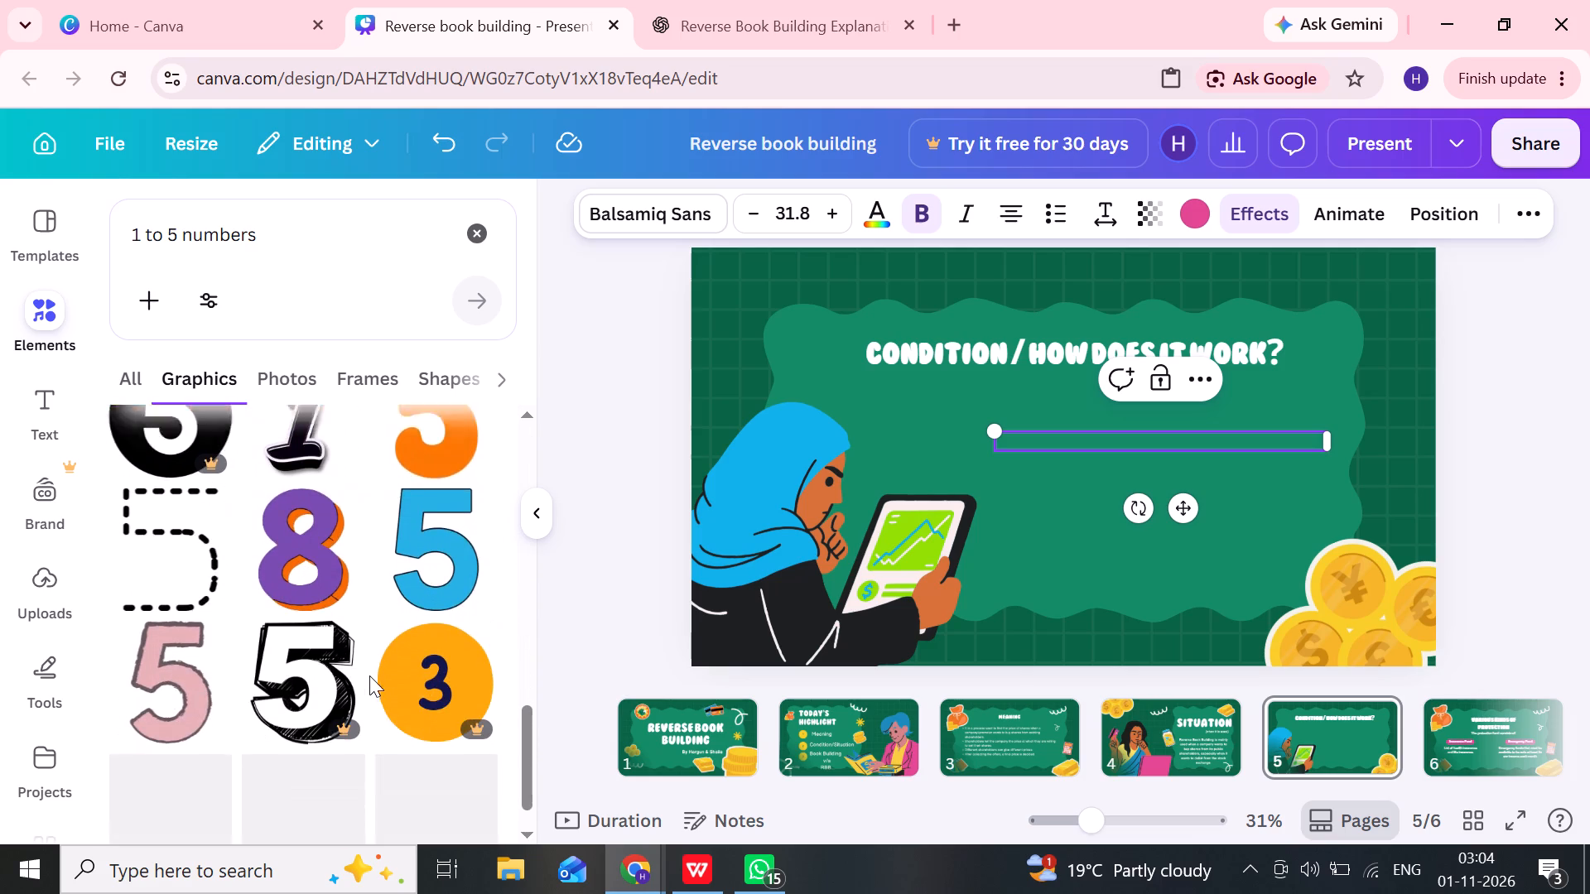
{"action": "scroll", "coordinate": [369, 675], "scroll_direction": "down", "scroll_amount": 3}
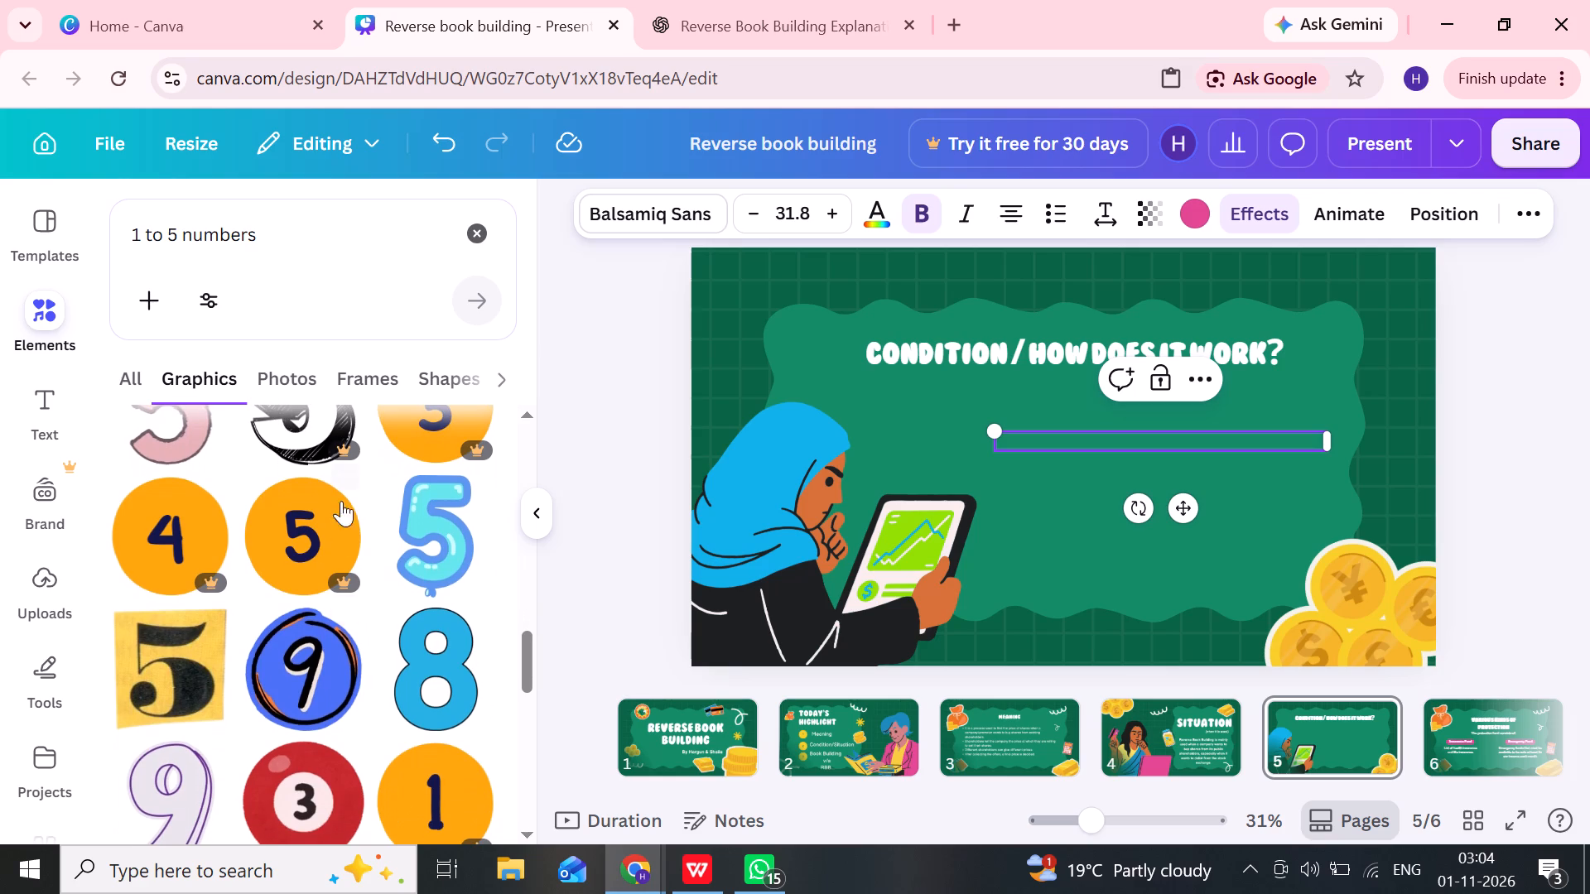
Extend the graphics search to "1 to 5 numbers insame pattern".
{"action": "left_click", "coordinate": [312, 223]}
{"action": "key", "text": "space"}
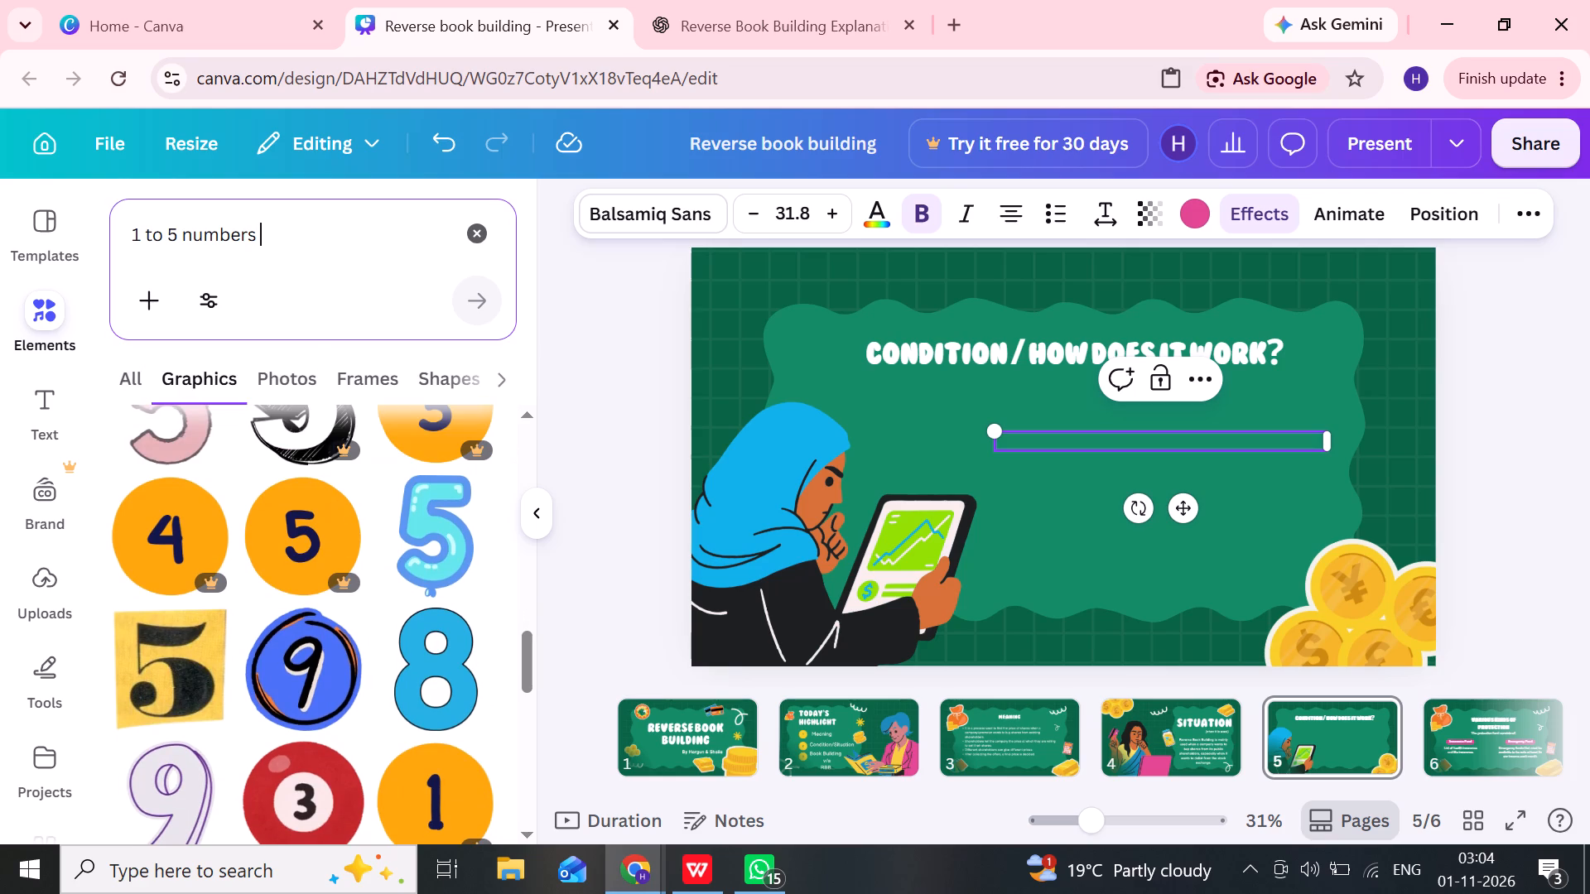
{"action": "type", "text": "insame pattern"}
{"action": "key", "text": "Return"}
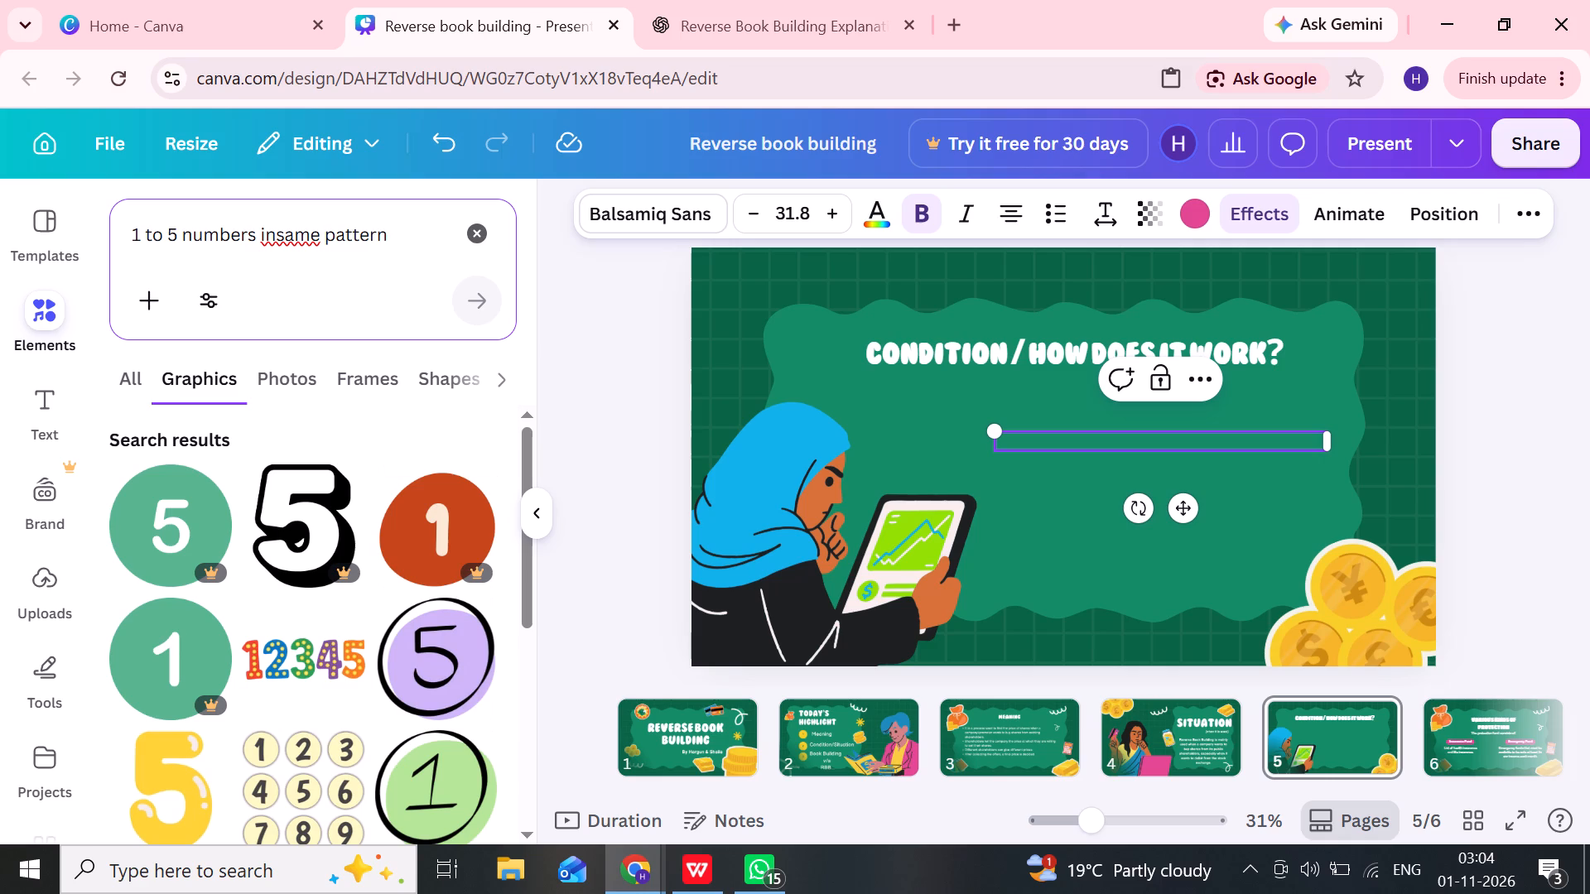
Examine the graphics results for numbers 1 to 5 that share one matching style.
{"action": "scroll", "coordinate": [151, 472], "scroll_direction": "down", "scroll_amount": 1}
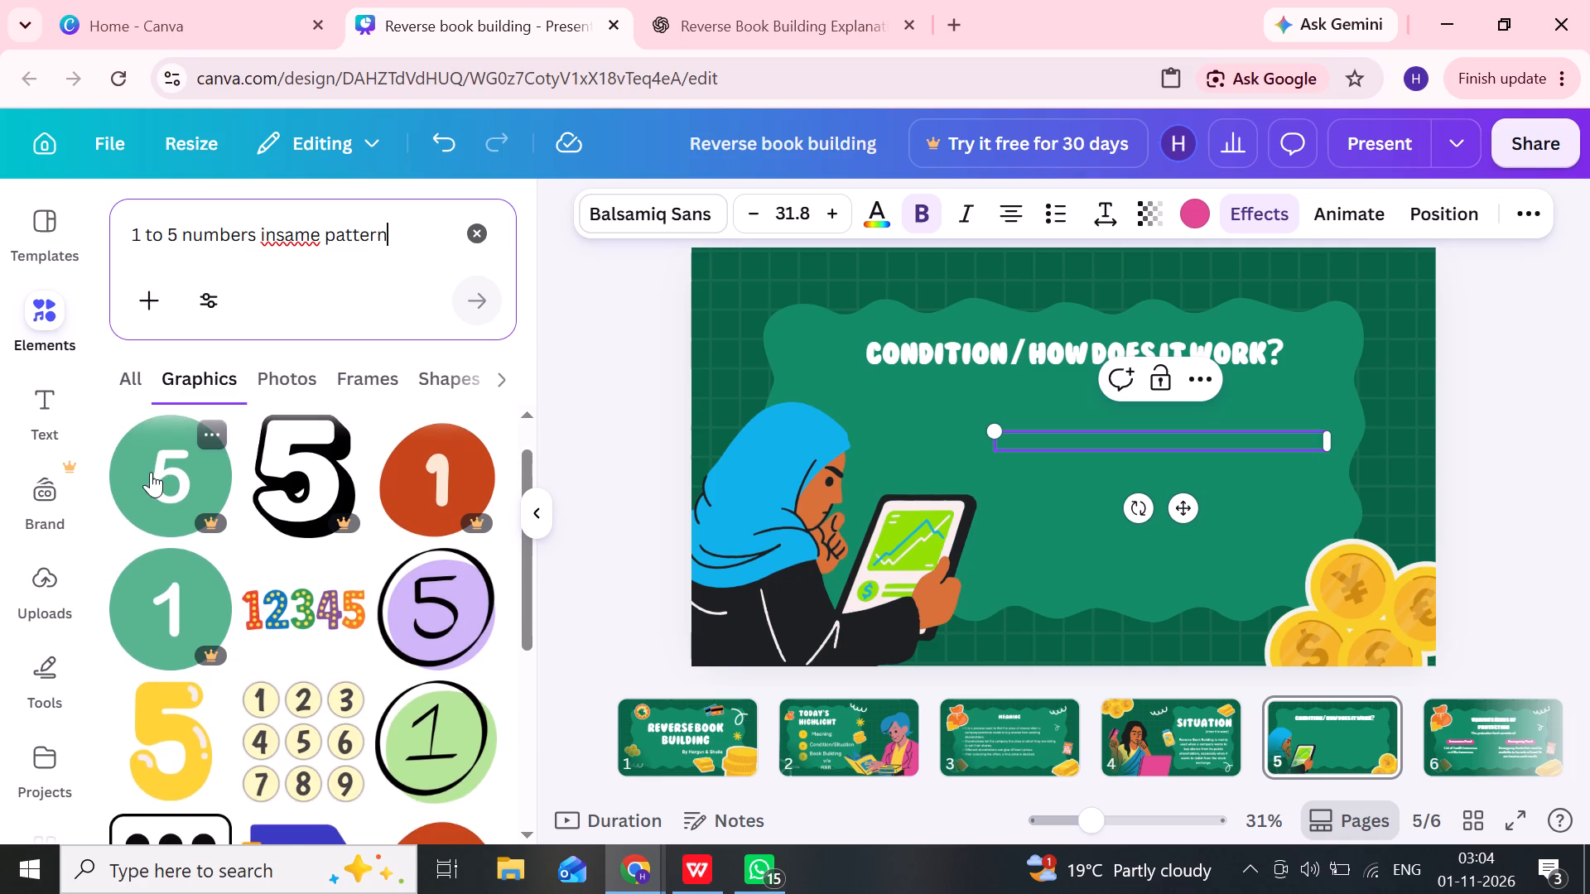
{"action": "scroll", "coordinate": [151, 472], "scroll_direction": "down", "scroll_amount": 2}
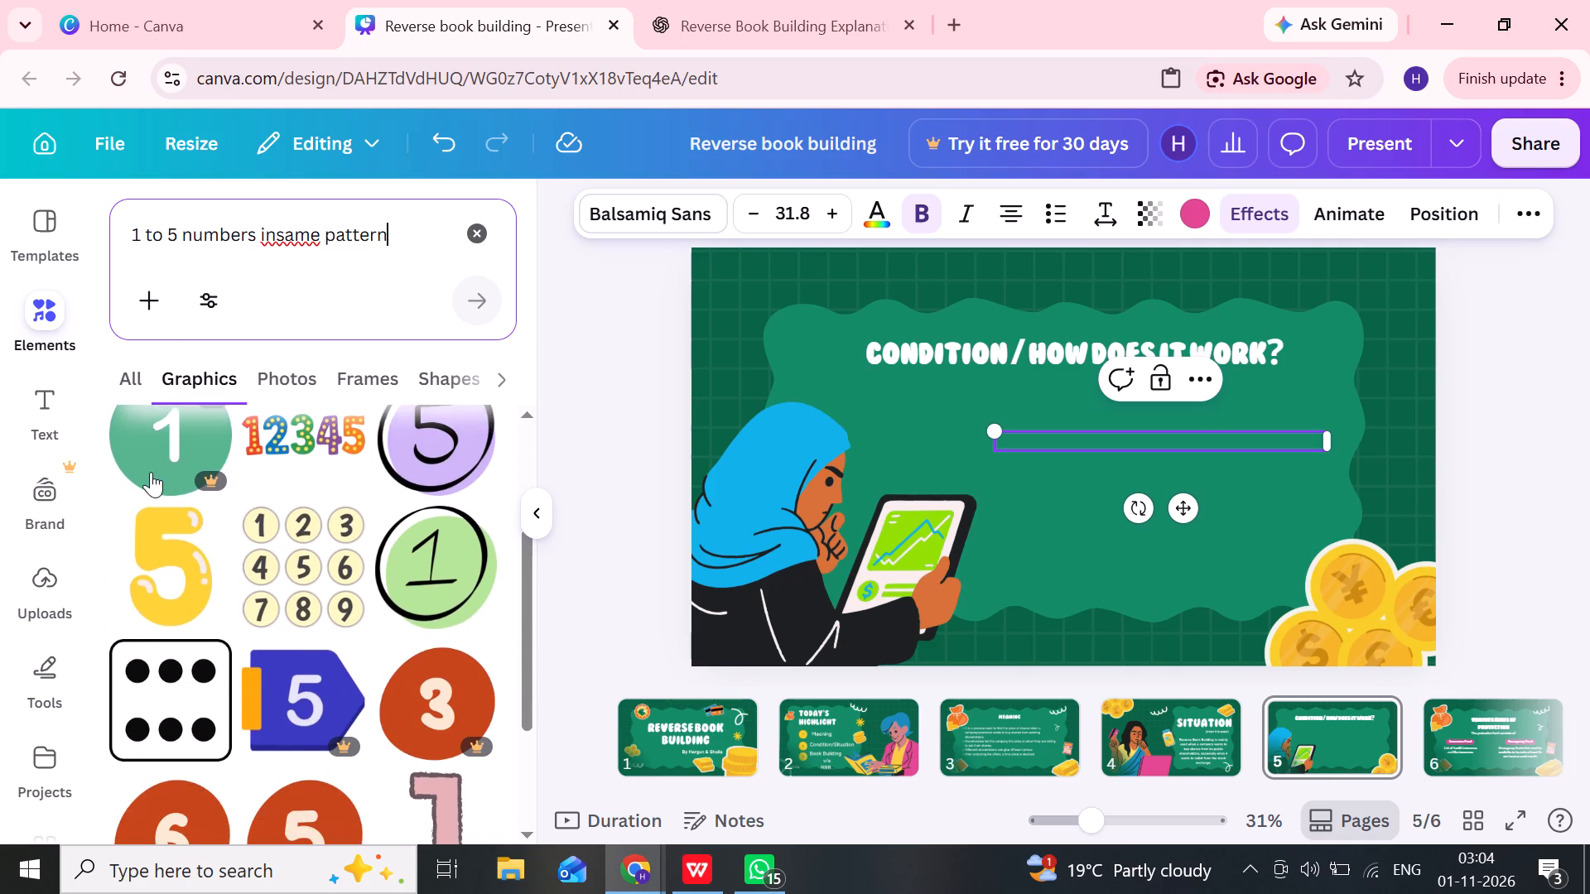
{"action": "scroll", "coordinate": [151, 472], "scroll_direction": "right", "scroll_amount": 1}
{"action": "scroll", "coordinate": [151, 472], "scroll_direction": "down", "scroll_amount": 3}
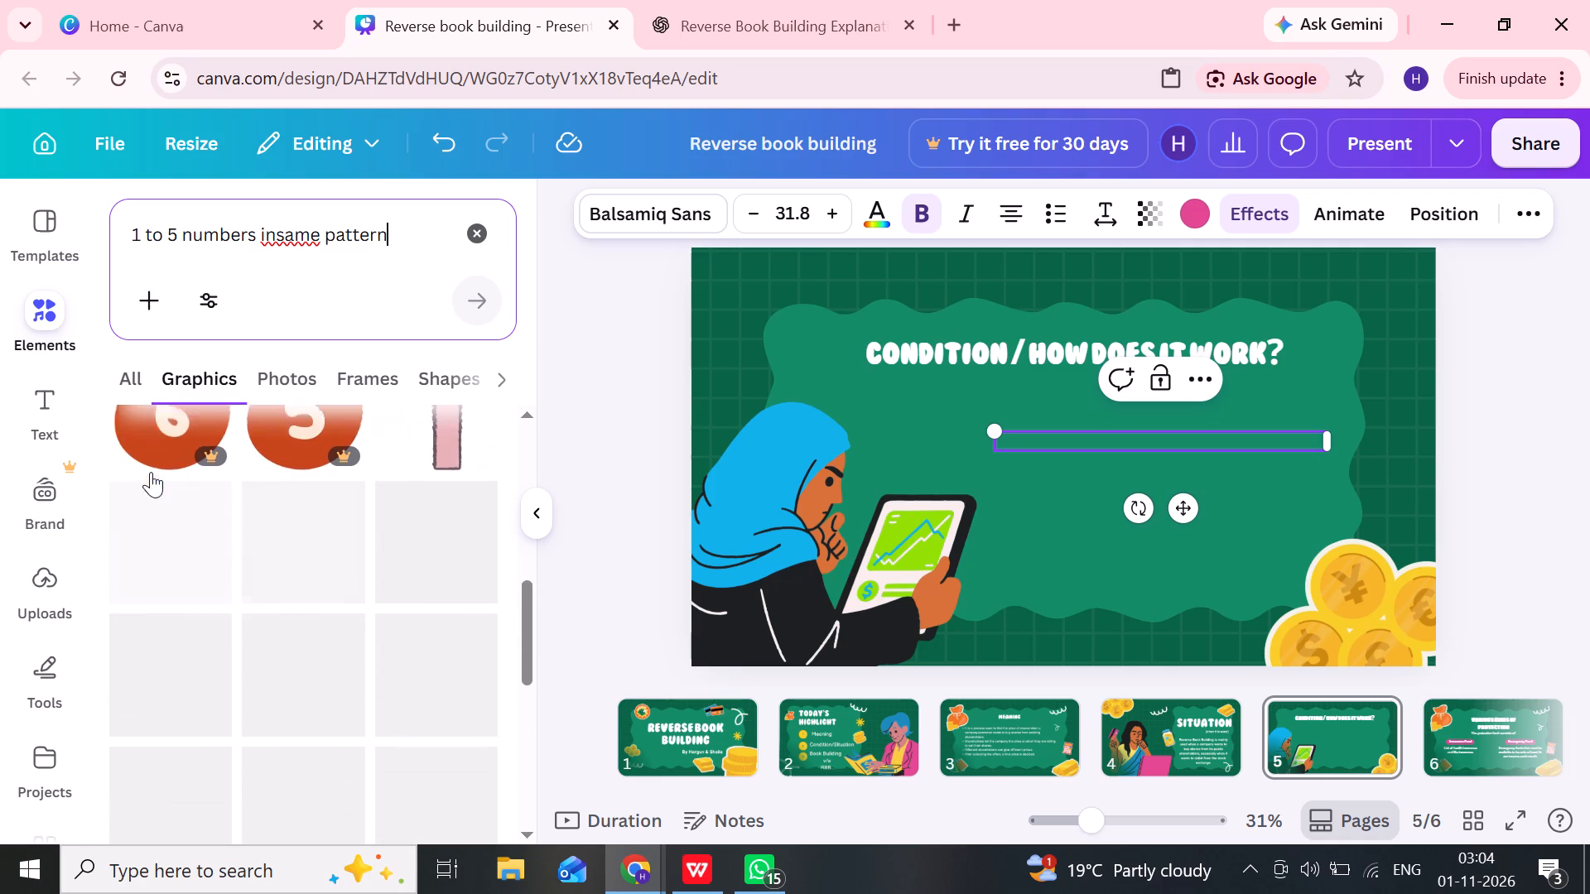
{"action": "scroll", "coordinate": [151, 472], "scroll_direction": "down", "scroll_amount": 1}
{"action": "scroll", "coordinate": [151, 472], "scroll_direction": "up", "scroll_amount": 1}
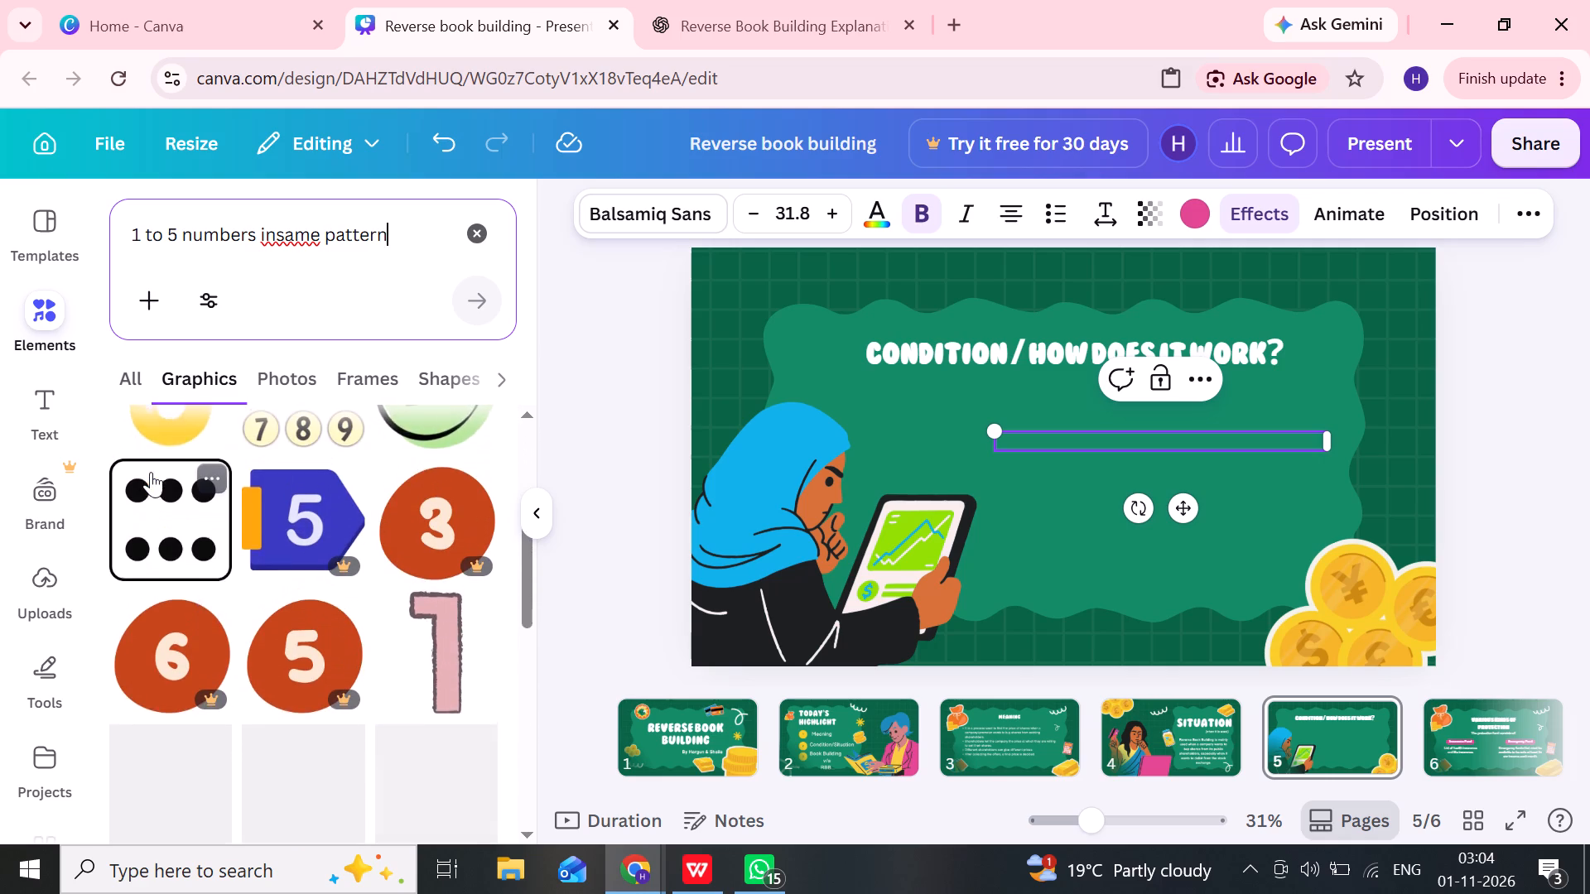
{"action": "scroll", "coordinate": [151, 472], "scroll_direction": "up", "scroll_amount": 1}
{"action": "scroll", "coordinate": [151, 472], "scroll_direction": "down", "scroll_amount": 1}
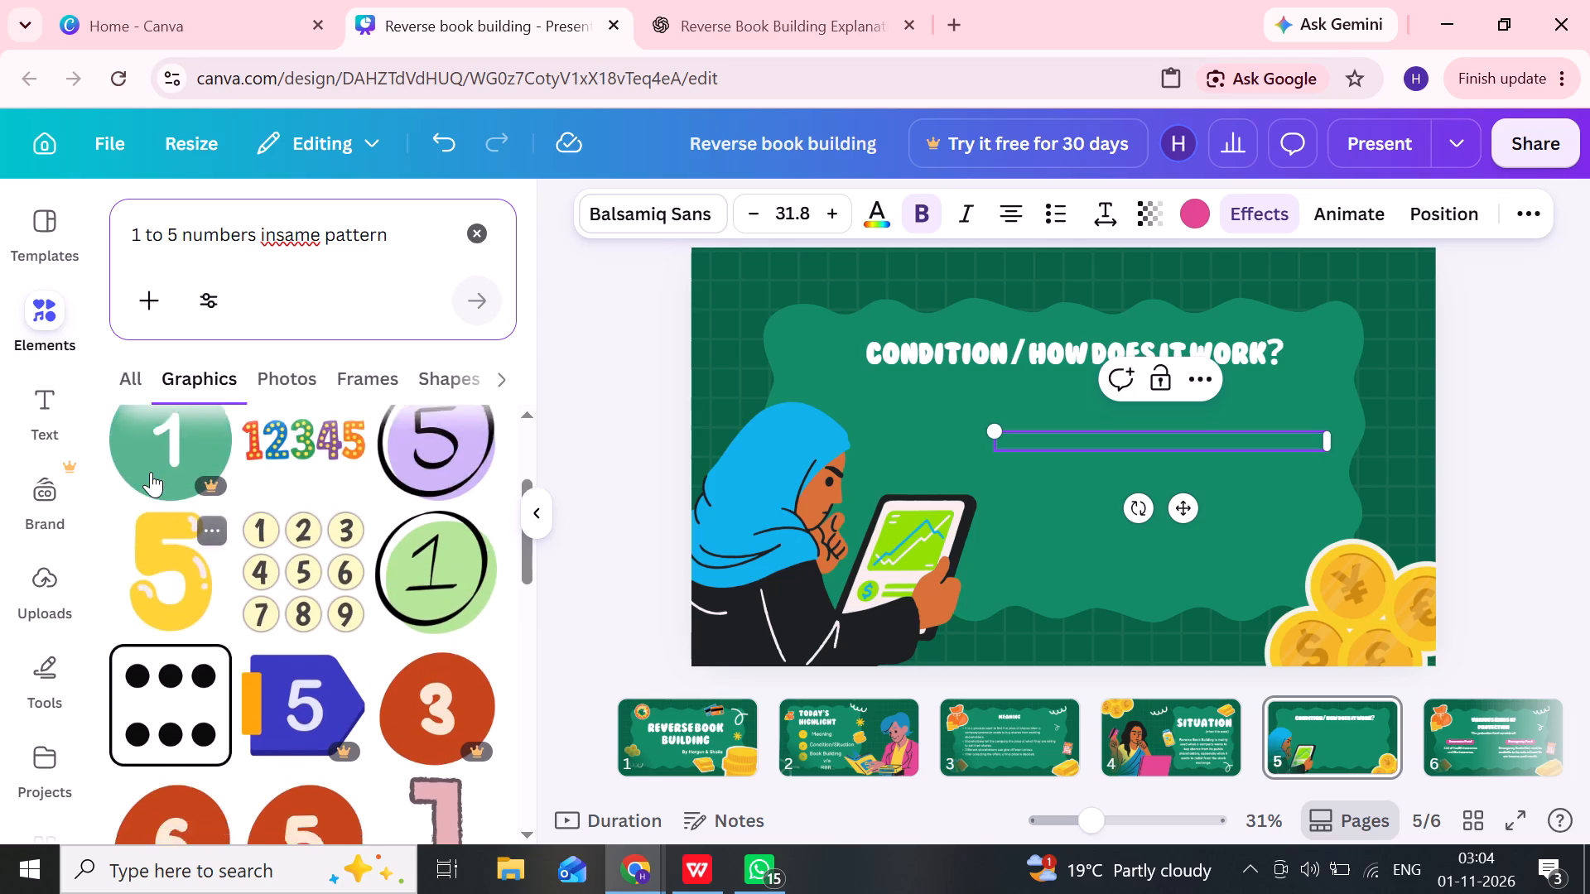
{"action": "scroll", "coordinate": [151, 472], "scroll_direction": "down", "scroll_amount": 2}
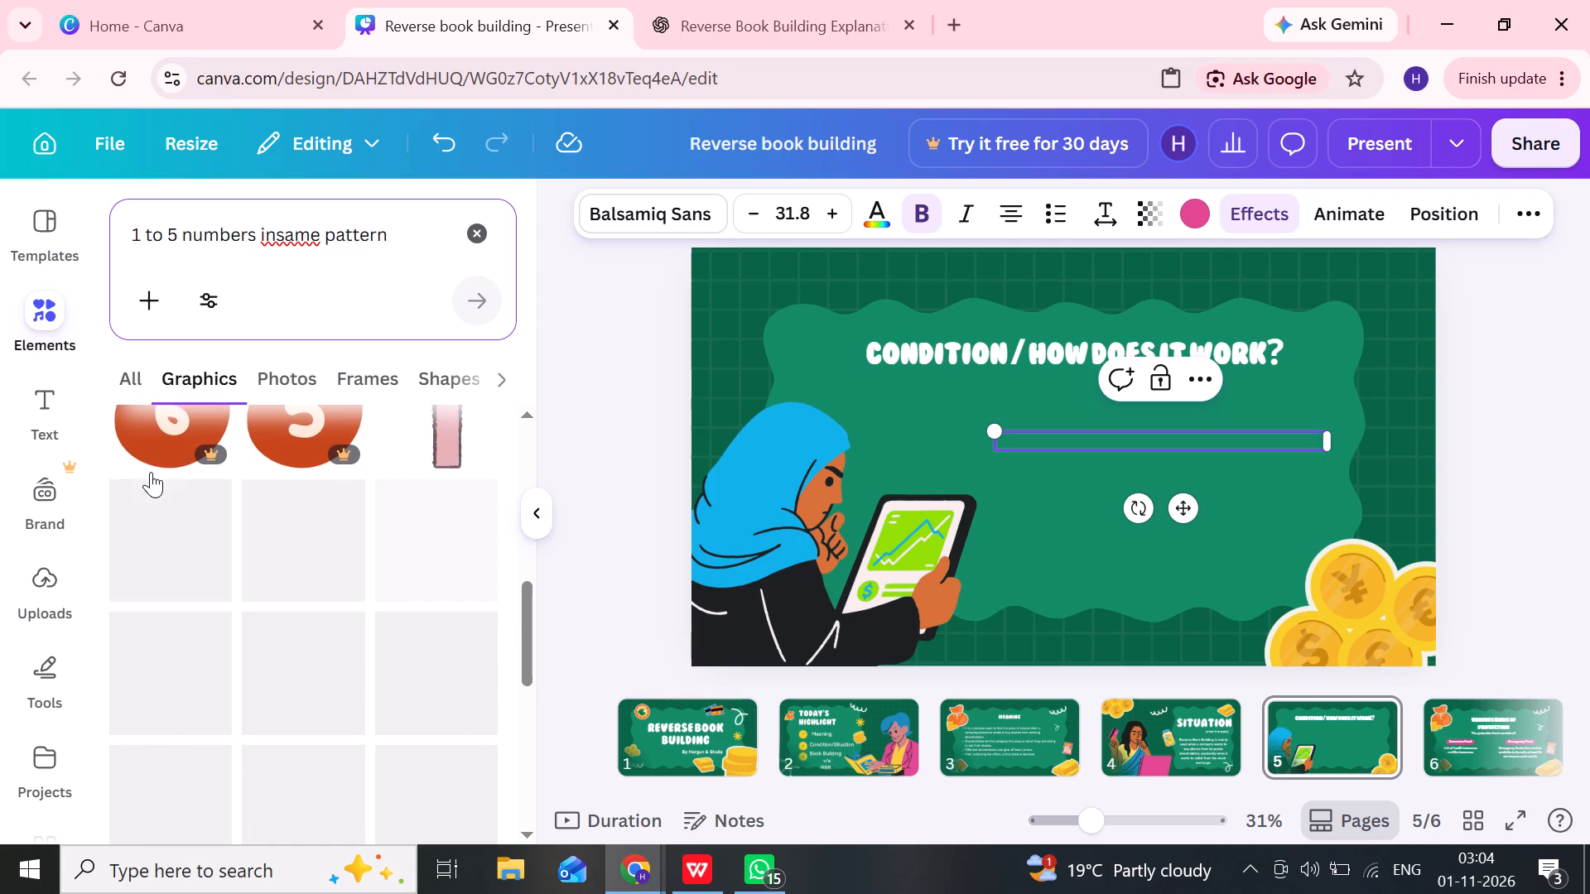
{"action": "scroll", "coordinate": [151, 472], "scroll_direction": "down", "scroll_amount": 1}
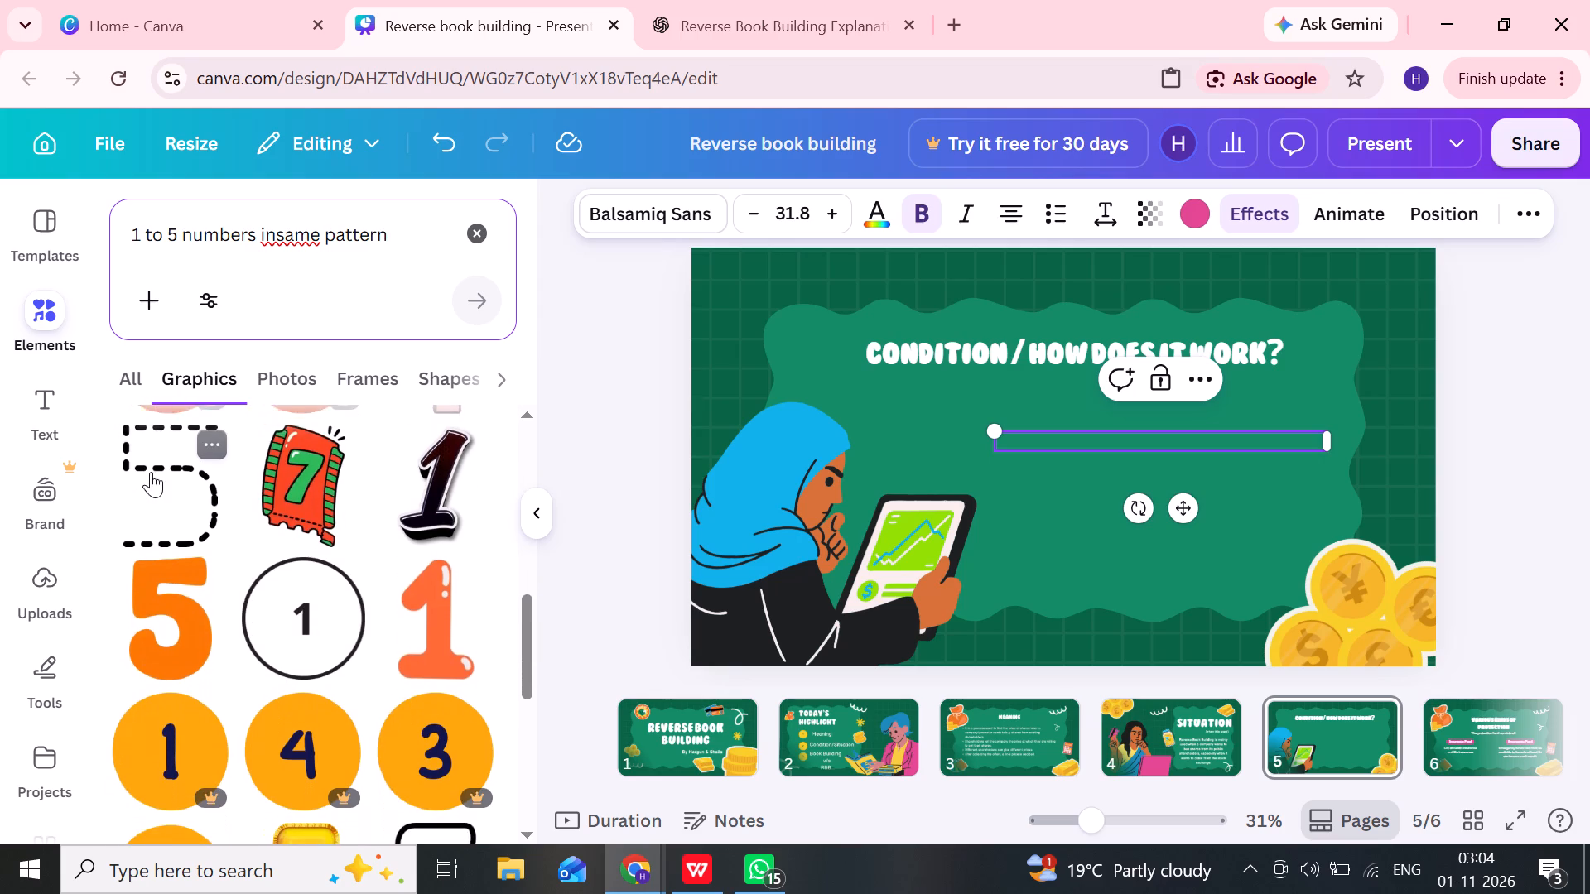
{"action": "scroll", "coordinate": [151, 472], "scroll_direction": "down", "scroll_amount": 1}
{"action": "scroll", "coordinate": [270, 576], "scroll_direction": "down", "scroll_amount": 1}
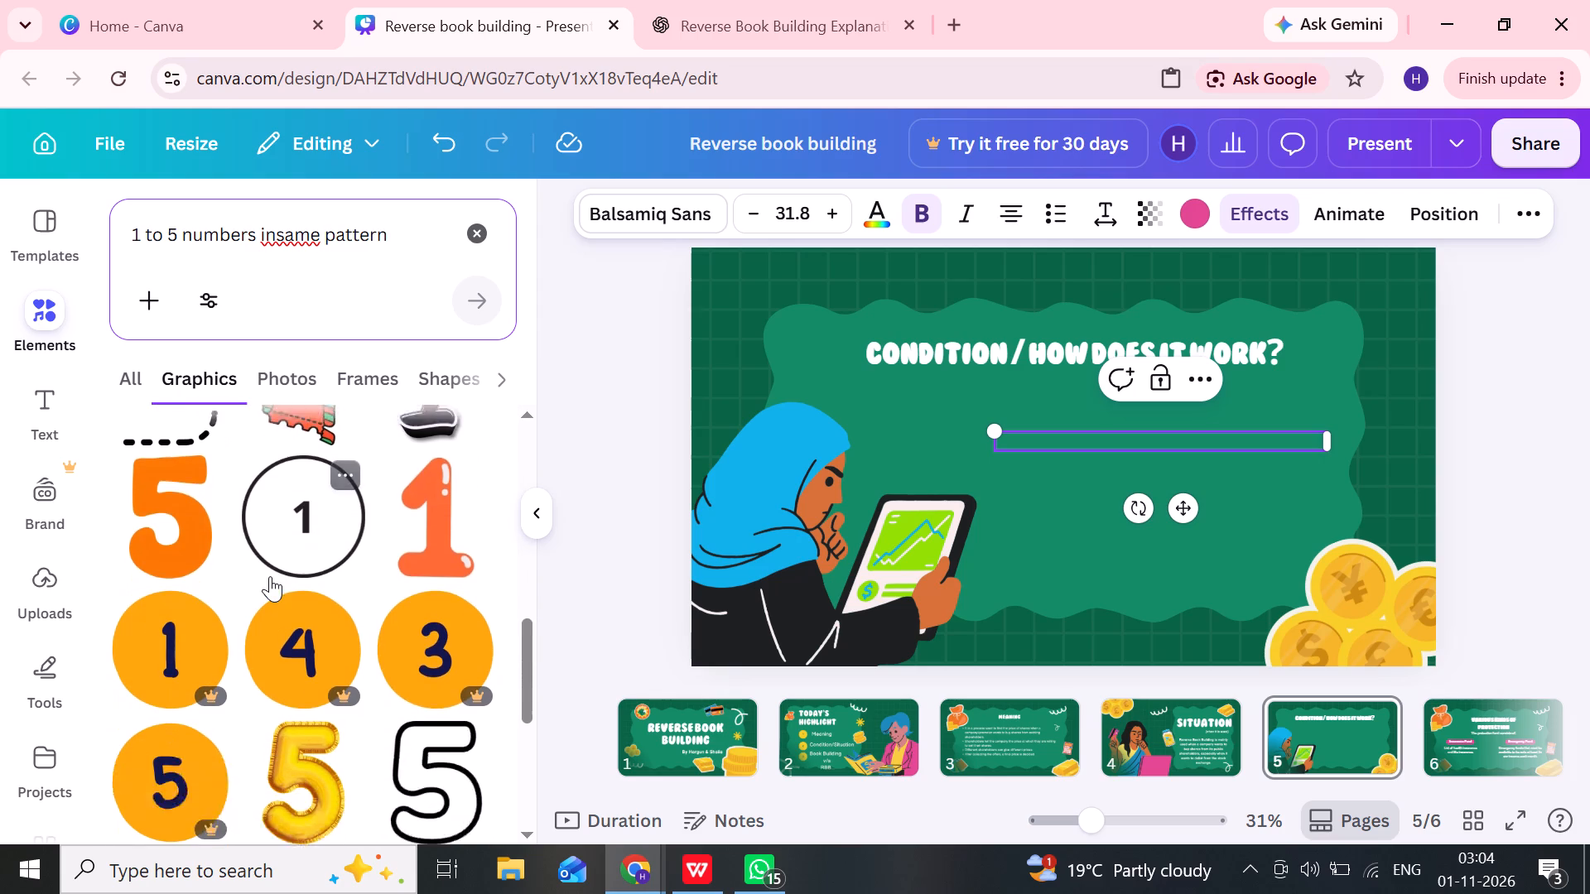
{"action": "scroll", "coordinate": [270, 576], "scroll_direction": "down", "scroll_amount": 6}
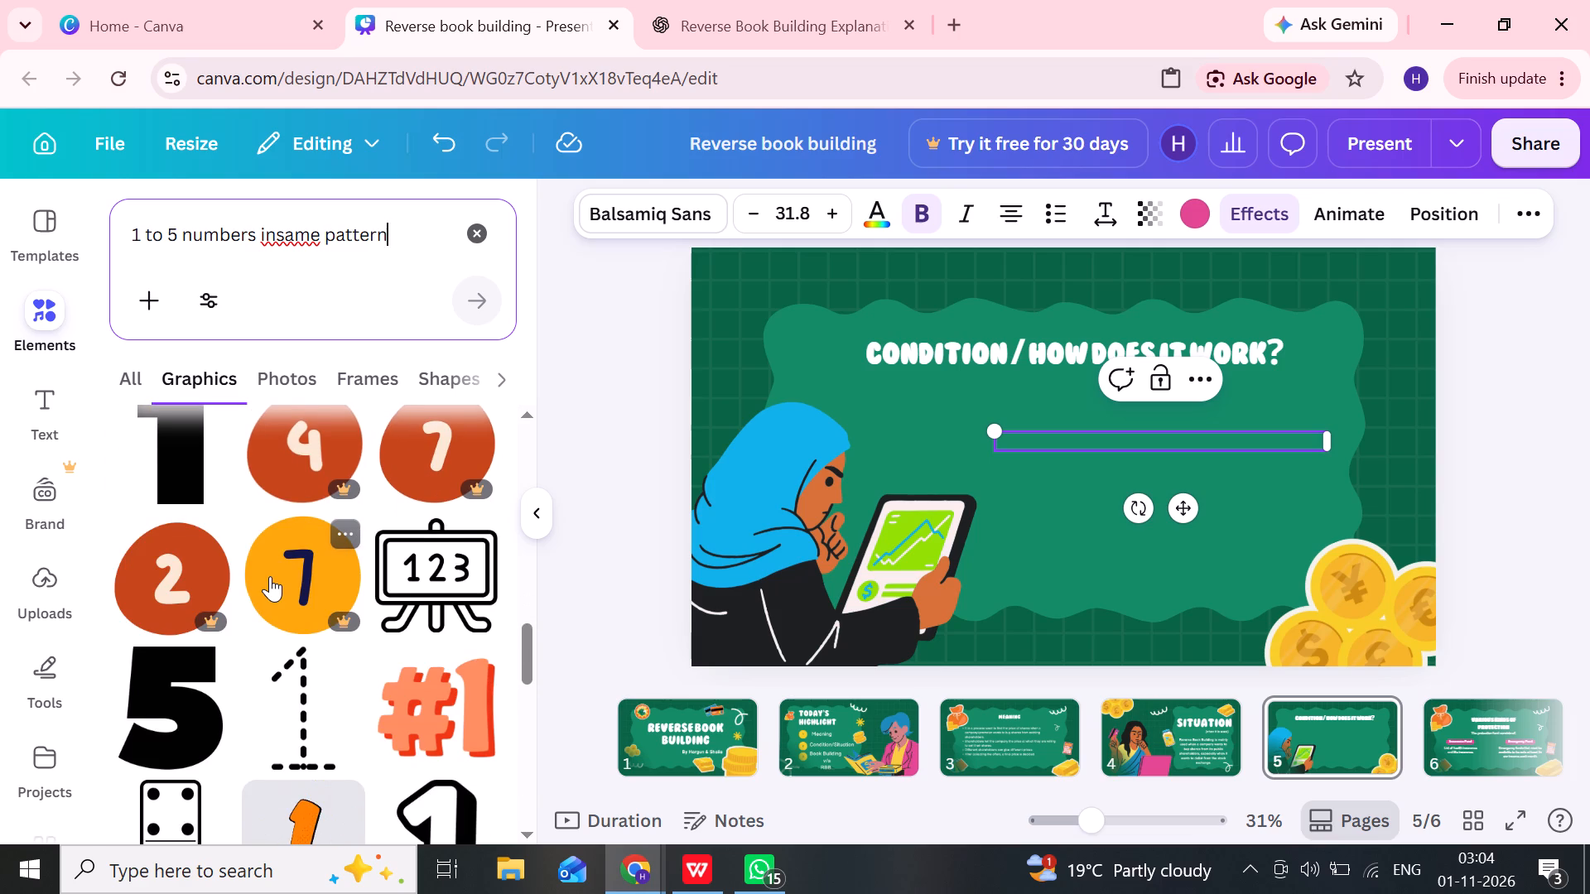
{"action": "scroll", "coordinate": [270, 576], "scroll_direction": "down", "scroll_amount": 5}
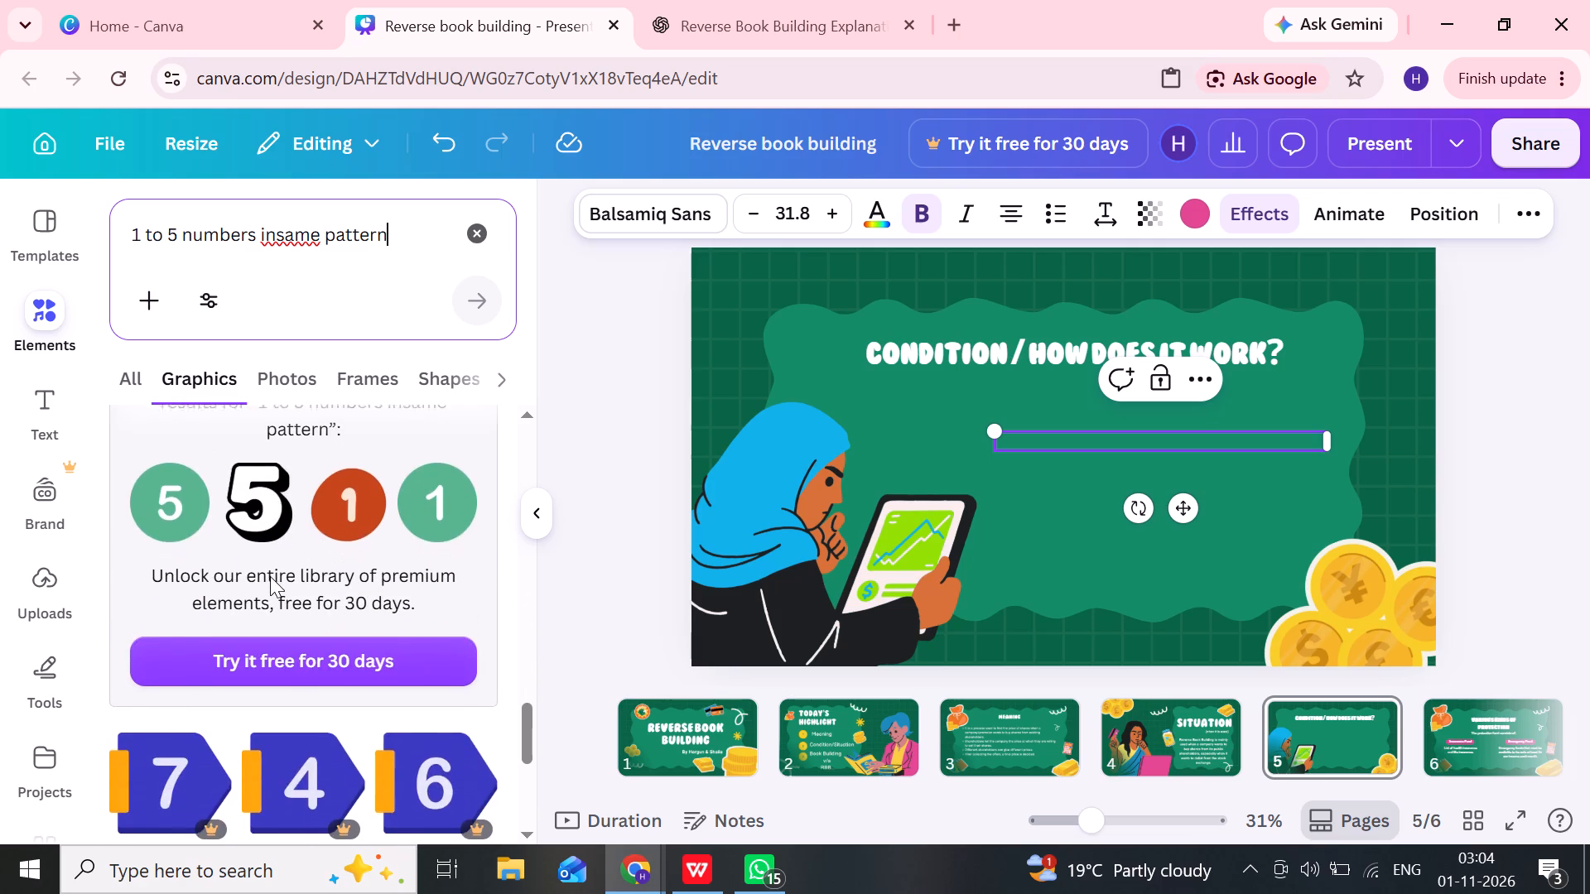
{"action": "scroll", "coordinate": [270, 576], "scroll_direction": "down", "scroll_amount": 4}
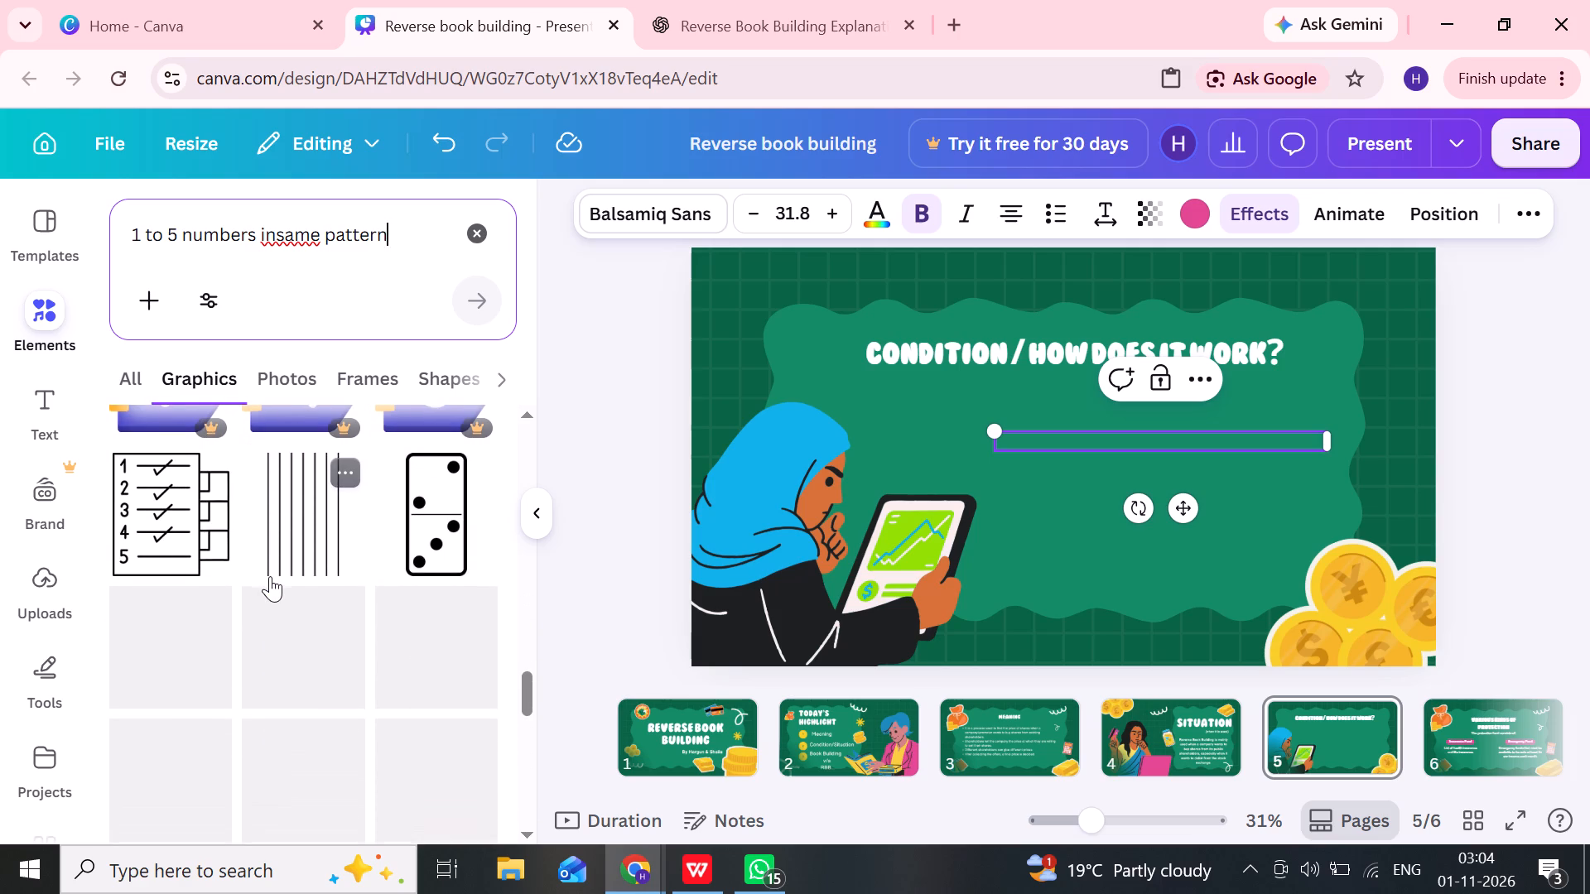
{"action": "scroll", "coordinate": [270, 576], "scroll_direction": "down", "scroll_amount": 2}
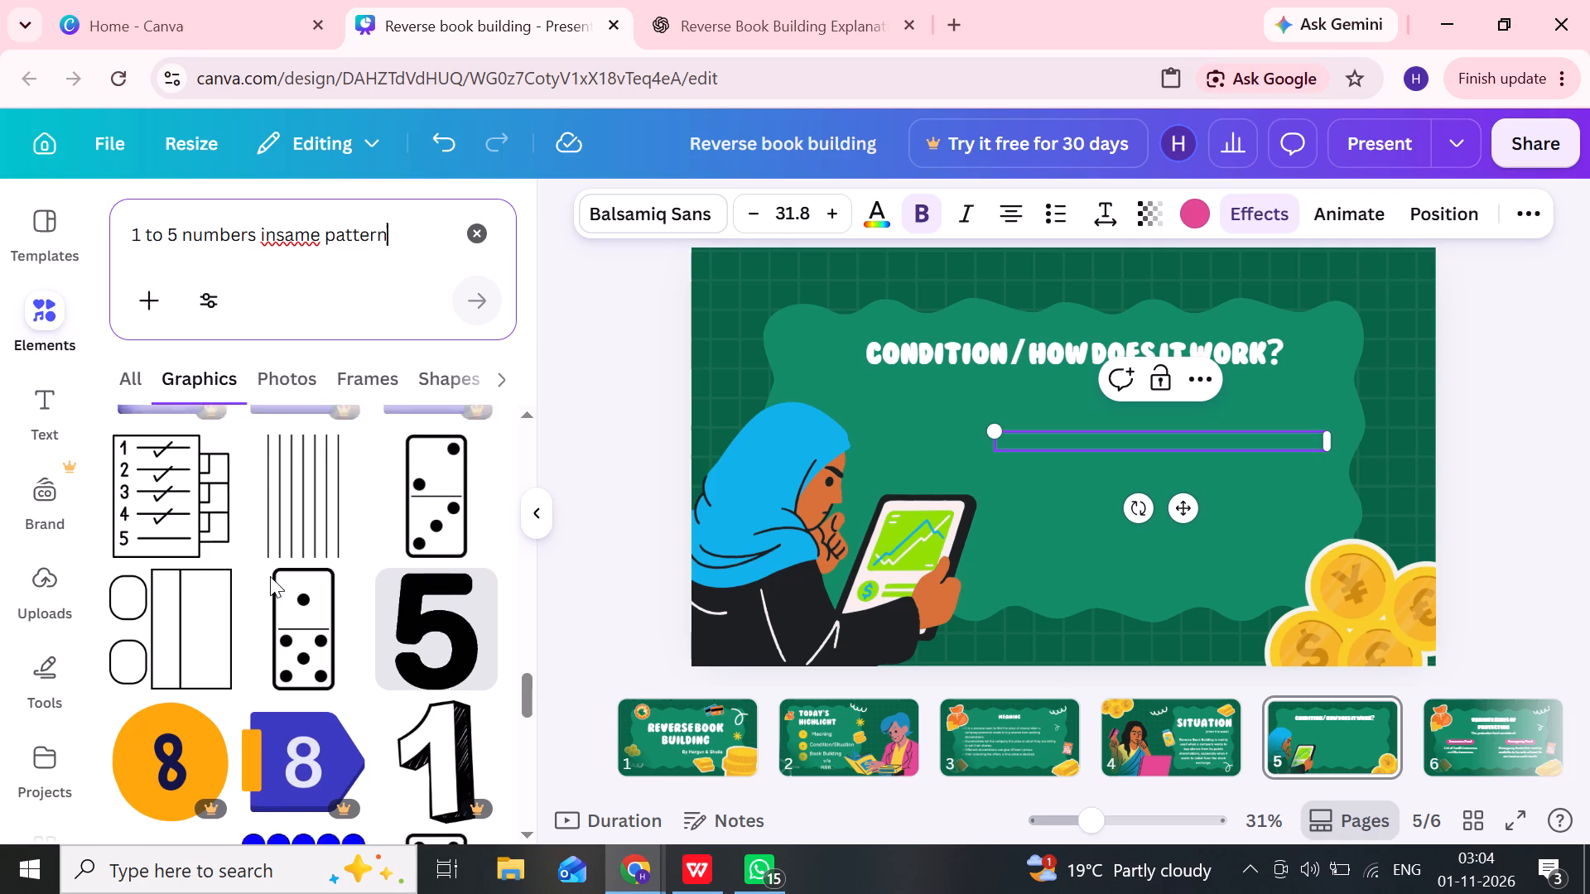
{"action": "scroll", "coordinate": [270, 576], "scroll_direction": "down", "scroll_amount": 3}
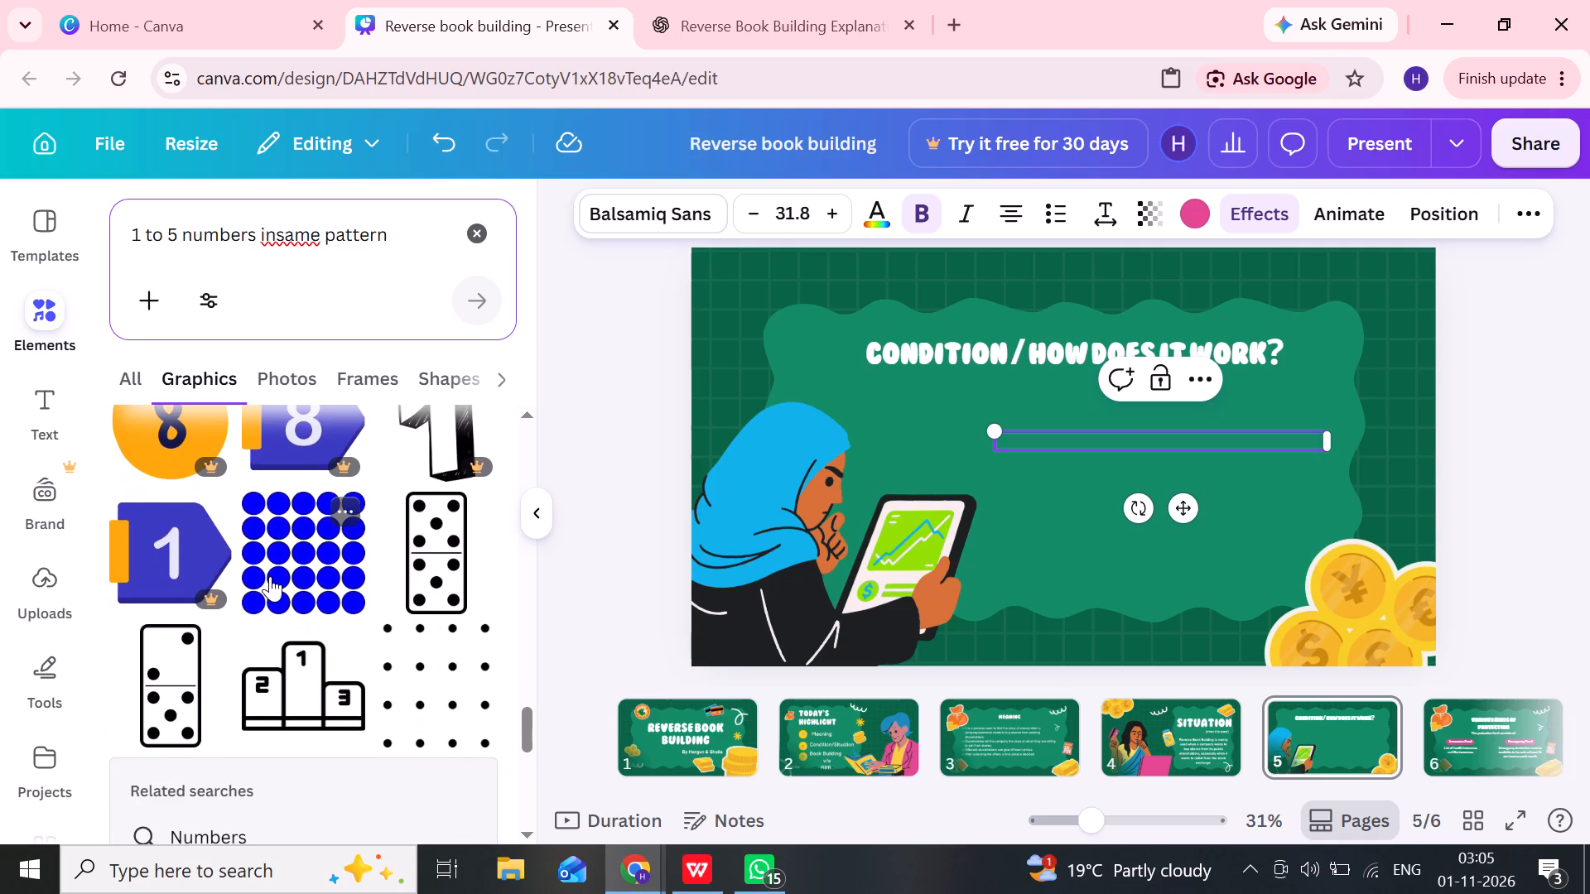
{"action": "scroll", "coordinate": [270, 576], "scroll_direction": "down", "scroll_amount": 1}
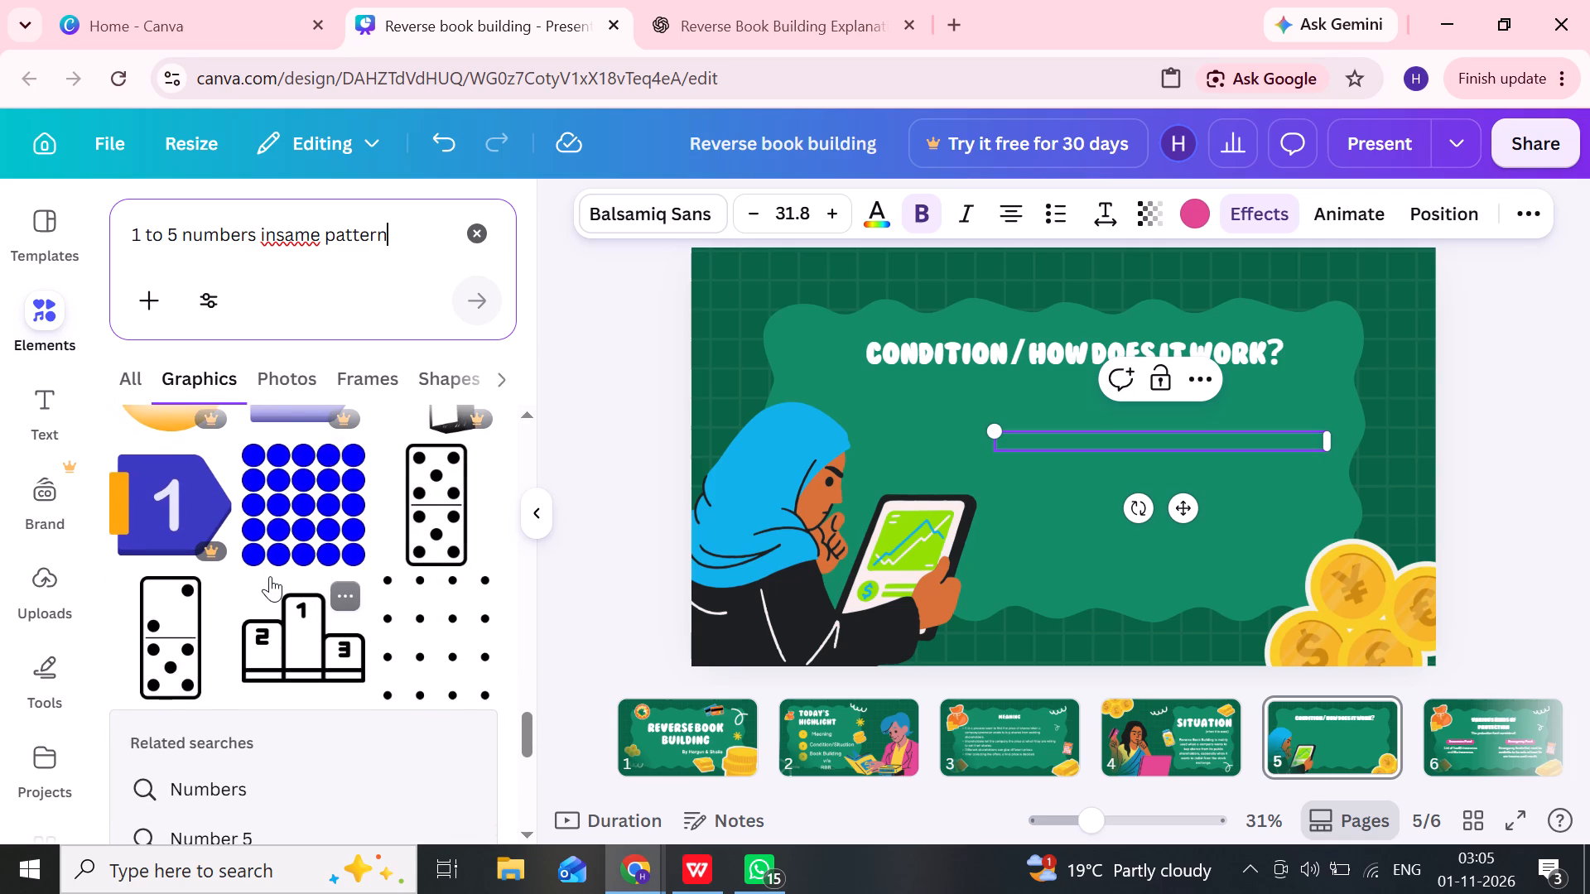
{"action": "scroll", "coordinate": [270, 576], "scroll_direction": "down", "scroll_amount": 2}
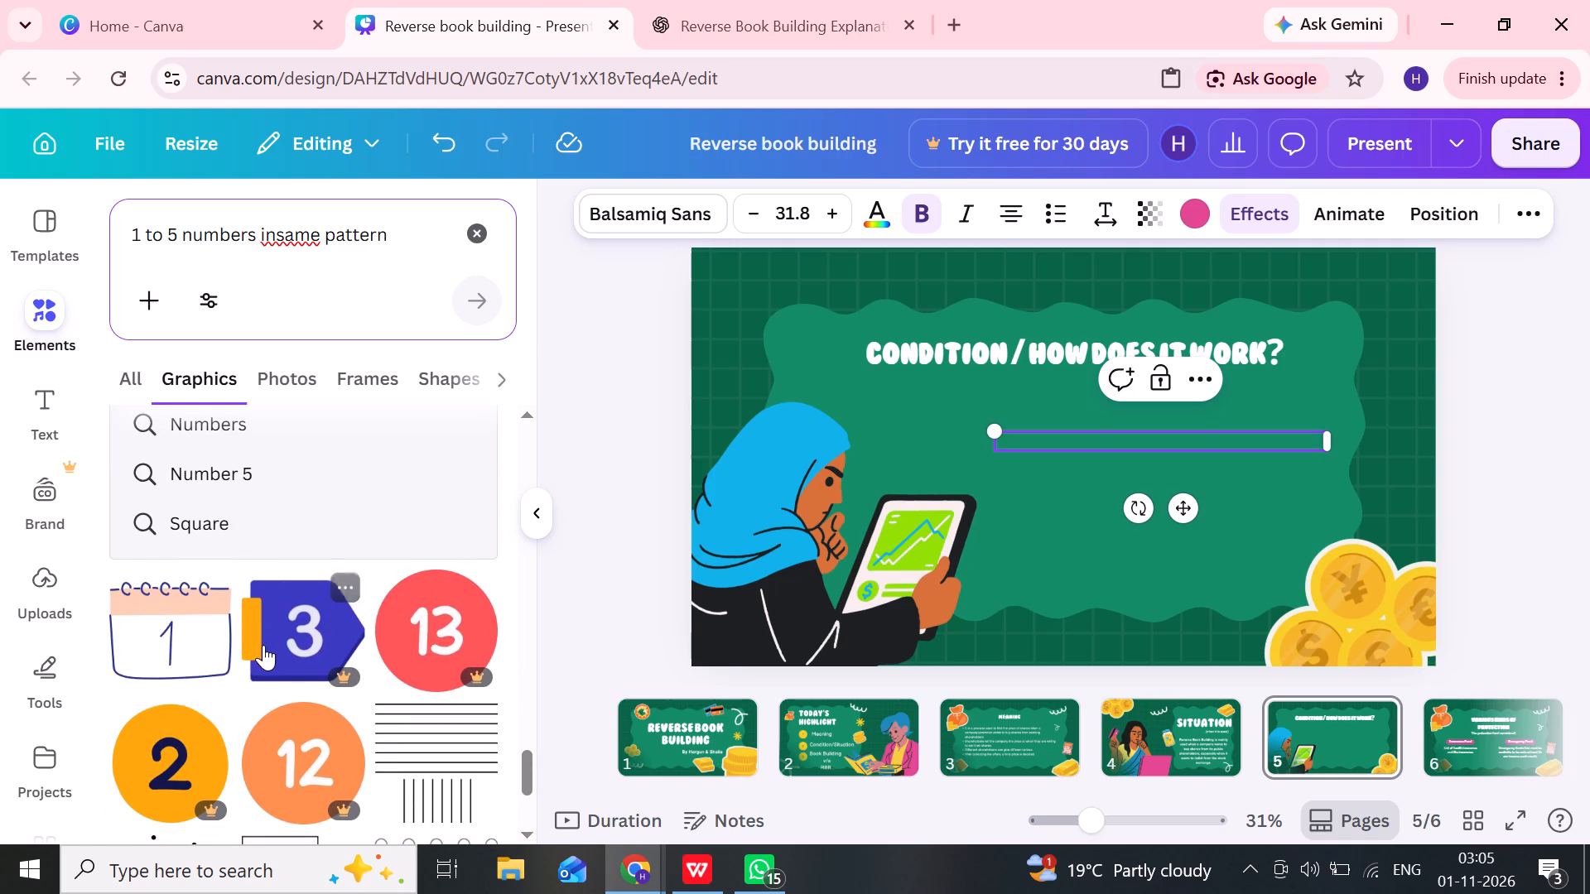
{"action": "scroll", "coordinate": [263, 645], "scroll_direction": "down", "scroll_amount": 4}
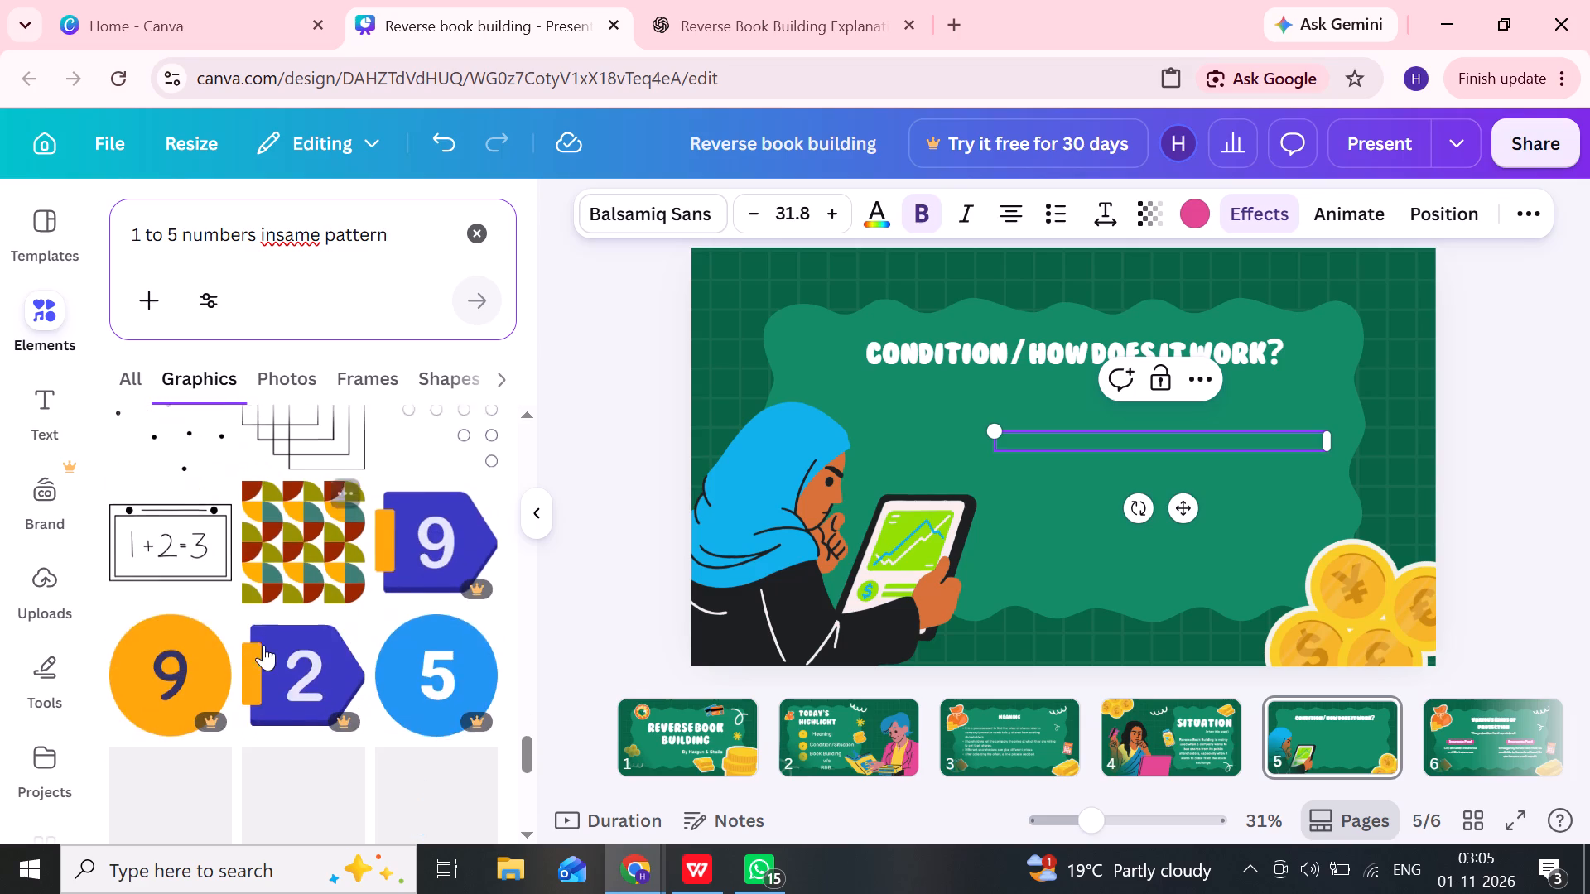
{"action": "scroll", "coordinate": [263, 645], "scroll_direction": "up", "scroll_amount": 1}
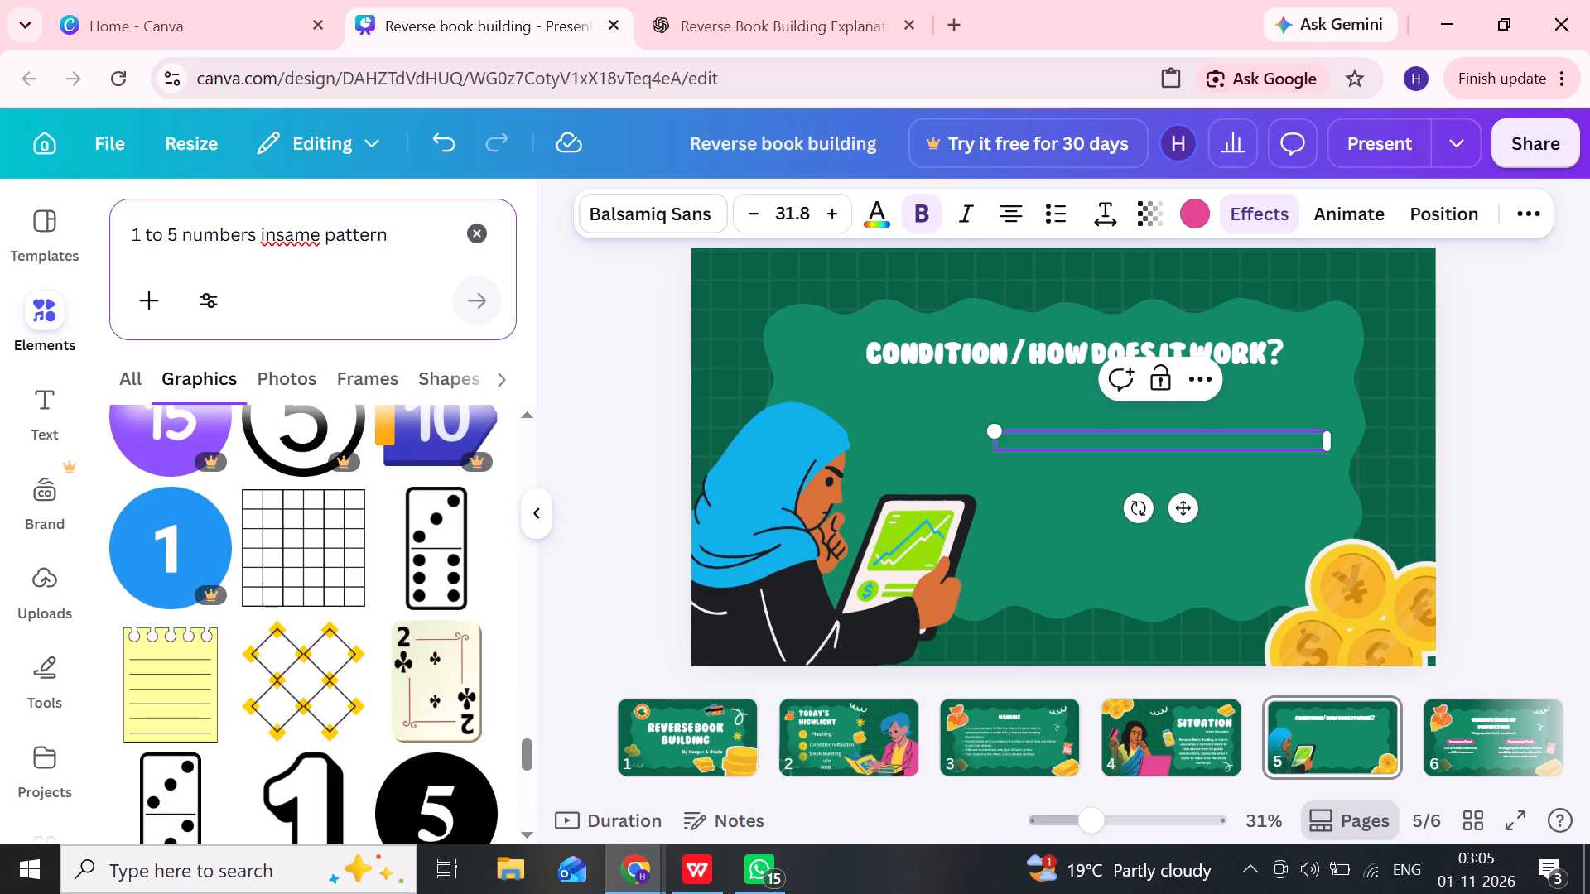
Correct and extend the graphics search to "1 to 5 numbers in same pattern for bullets".
{"action": "left_click", "coordinate": [282, 227]}
{"action": "key", "text": "Left"}
{"action": "key", "text": "space"}
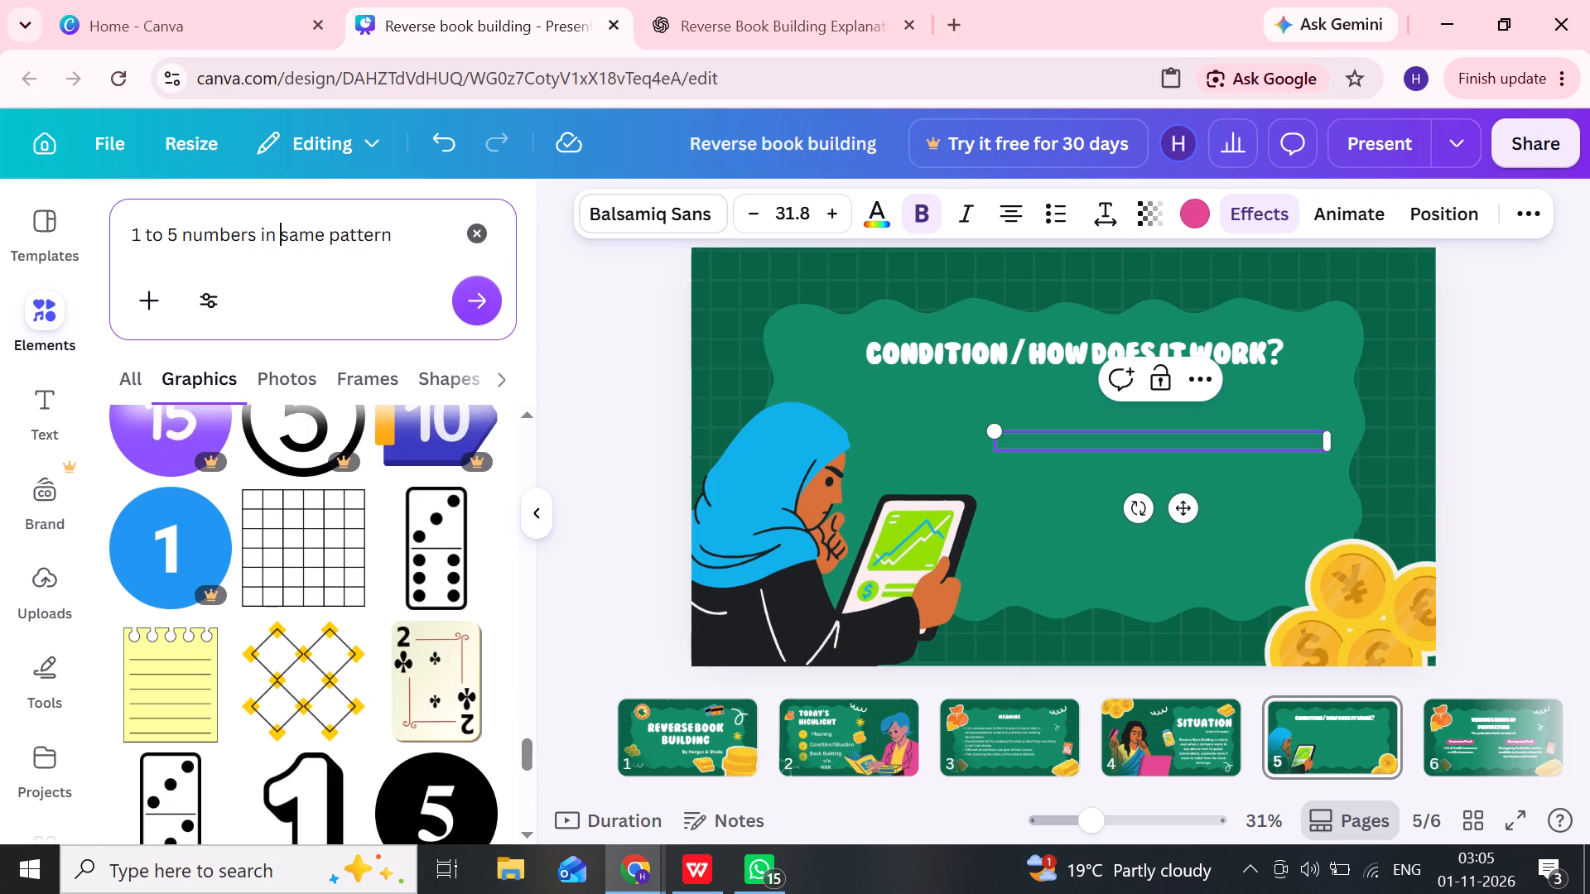
{"action": "key", "text": "Right"}
{"action": "key", "text": "Right"}
{"action": "key", "text": "Right"}
{"action": "key", "text": "Right"}
{"action": "key", "text": "Right"}
{"action": "key", "text": "Right"}
{"action": "key", "text": "Right"}
{"action": "key", "text": "Right"}
{"action": "key", "text": "Right"}
{"action": "key", "text": "Right"}
{"action": "key", "text": "Right"}
{"action": "key", "text": "Right"}
{"action": "key", "text": "Right"}
{"action": "key", "text": "space"}
{"action": "type", "text": "for bullets"}
{"action": "key", "text": "Return"}
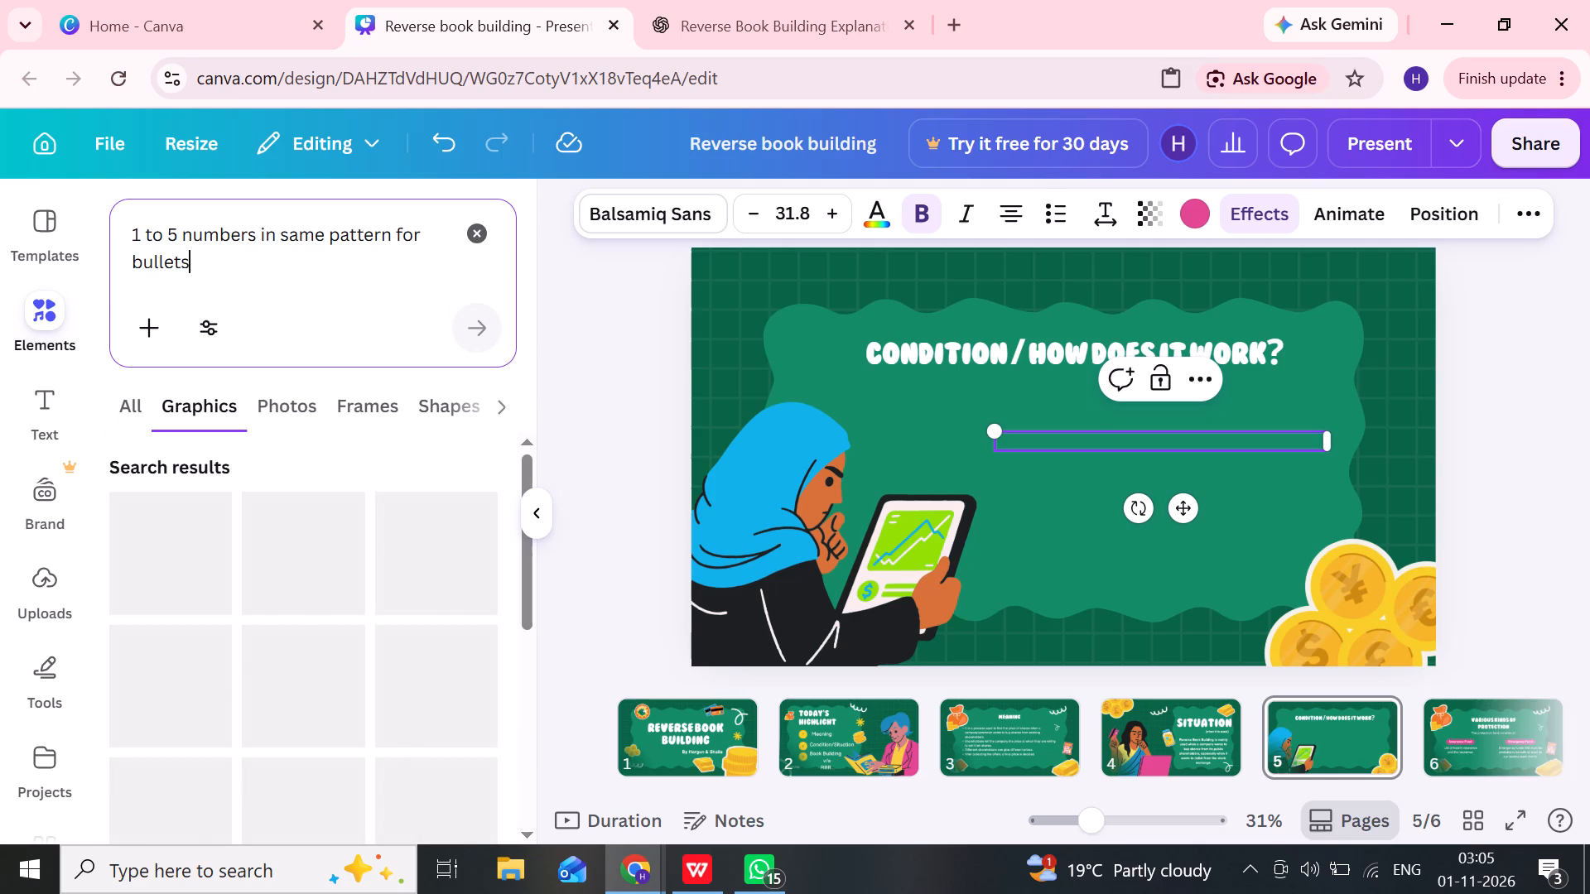
Look through the bullet number graphics for a consistent set to mark the steps.
{"action": "scroll", "coordinate": [299, 635], "scroll_direction": "down", "scroll_amount": 1}
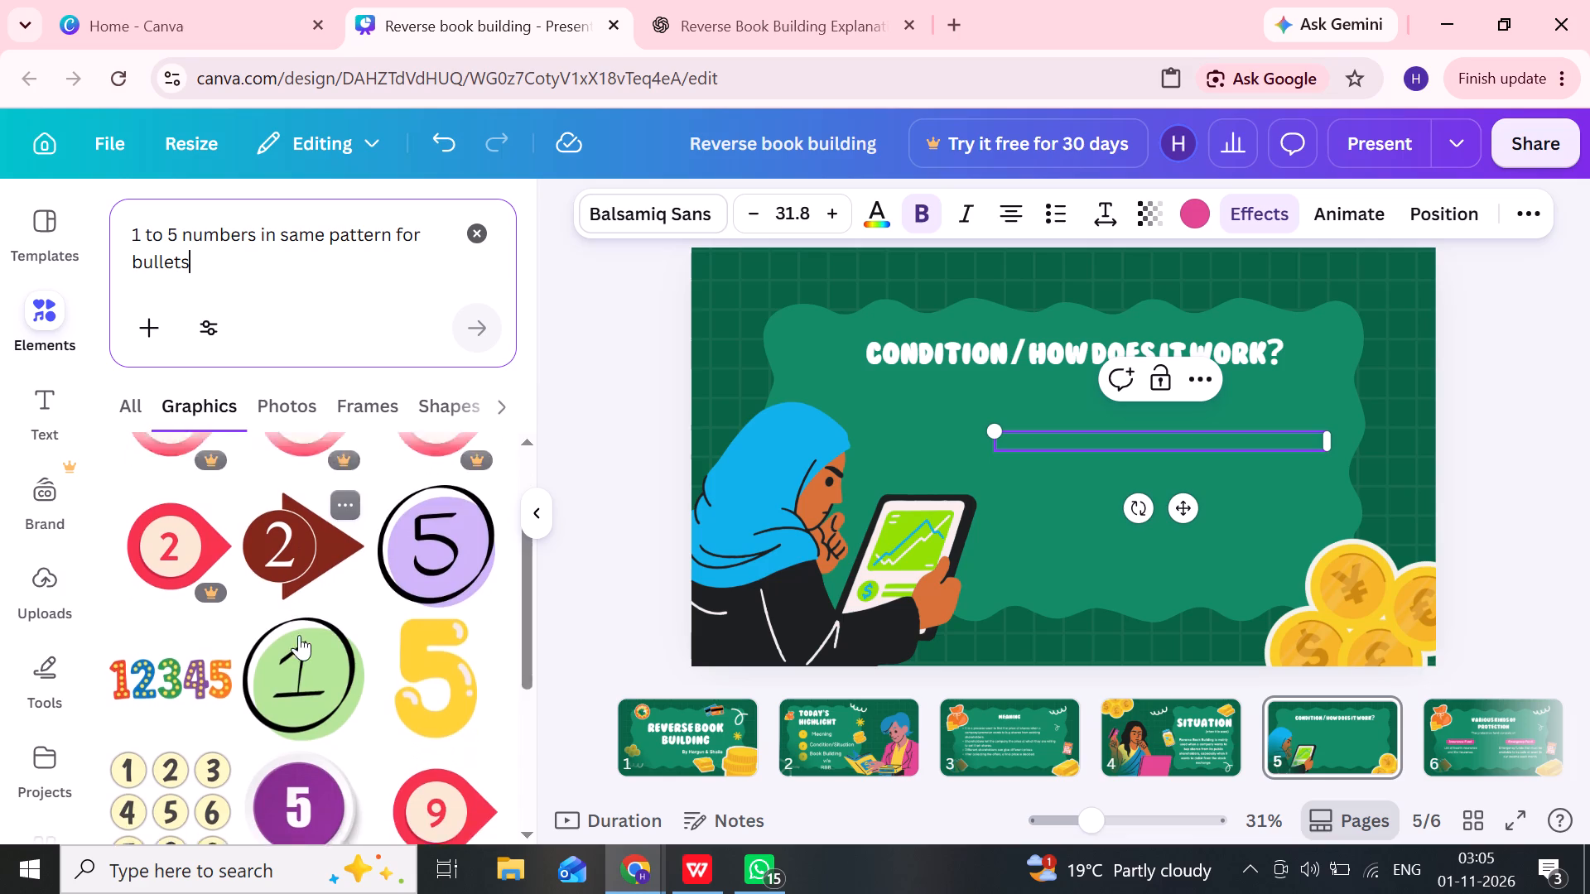
{"action": "scroll", "coordinate": [299, 635], "scroll_direction": "down", "scroll_amount": 6}
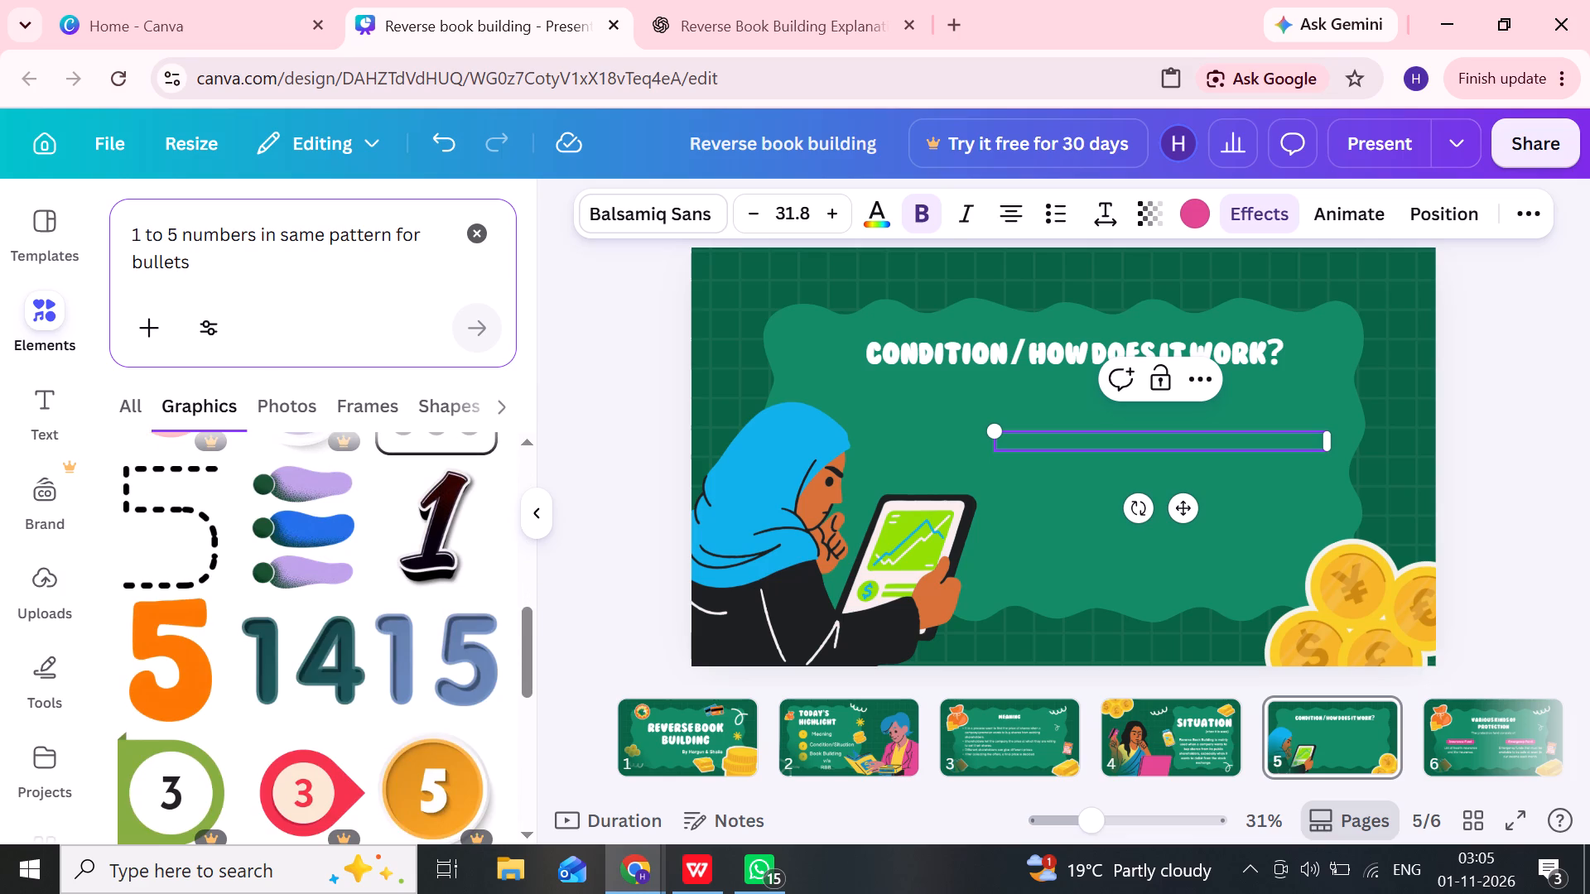
{"action": "scroll", "coordinate": [404, 696], "scroll_direction": "down", "scroll_amount": 2}
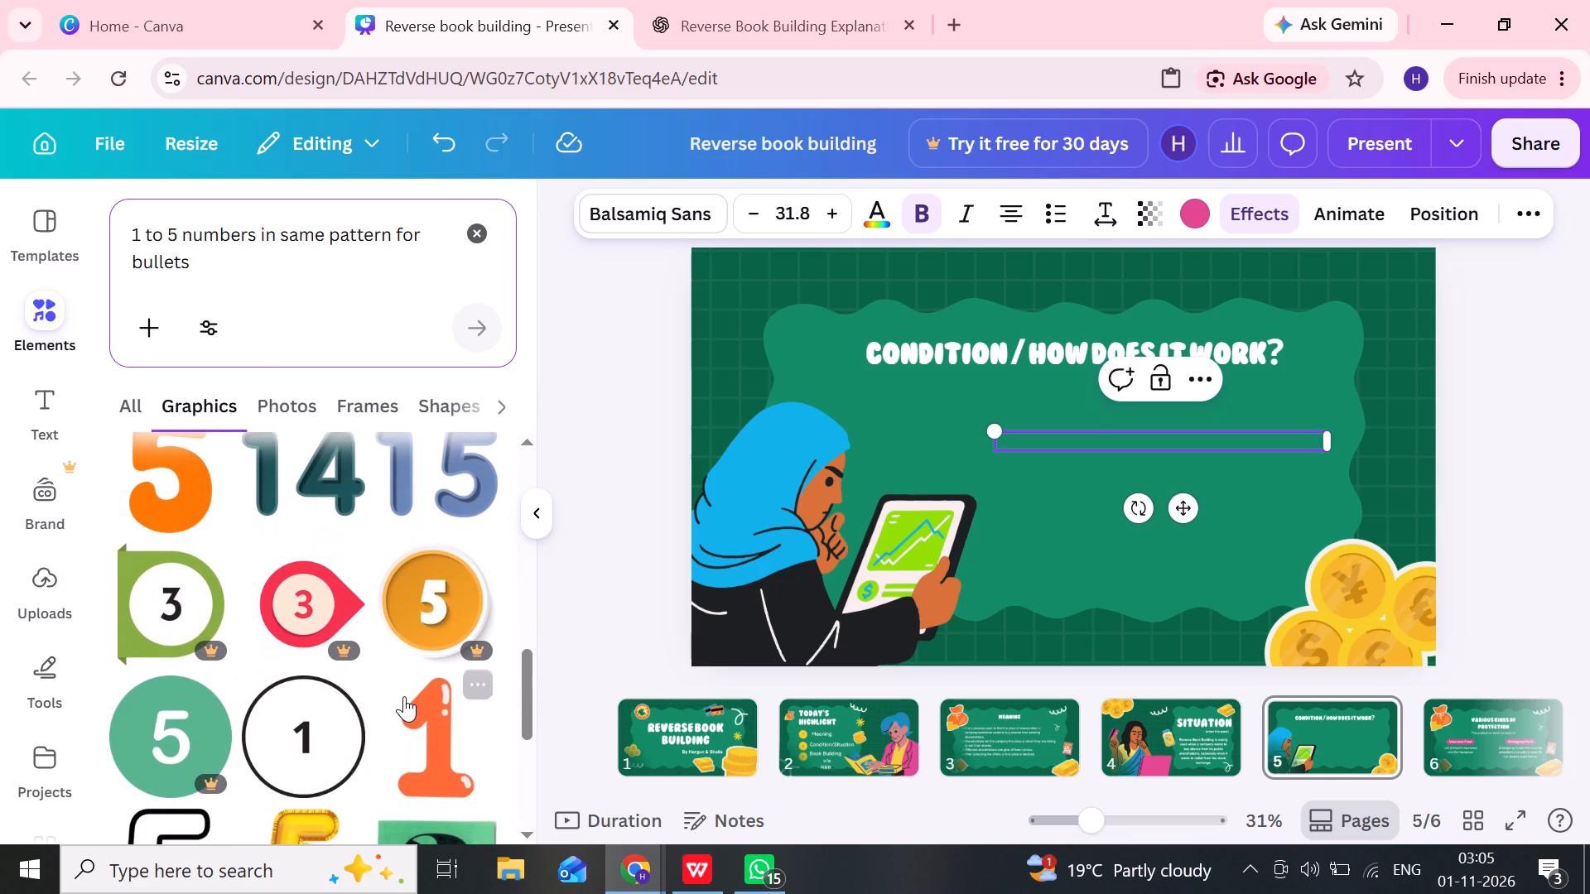
{"action": "scroll", "coordinate": [409, 451], "scroll_direction": "down", "scroll_amount": 2}
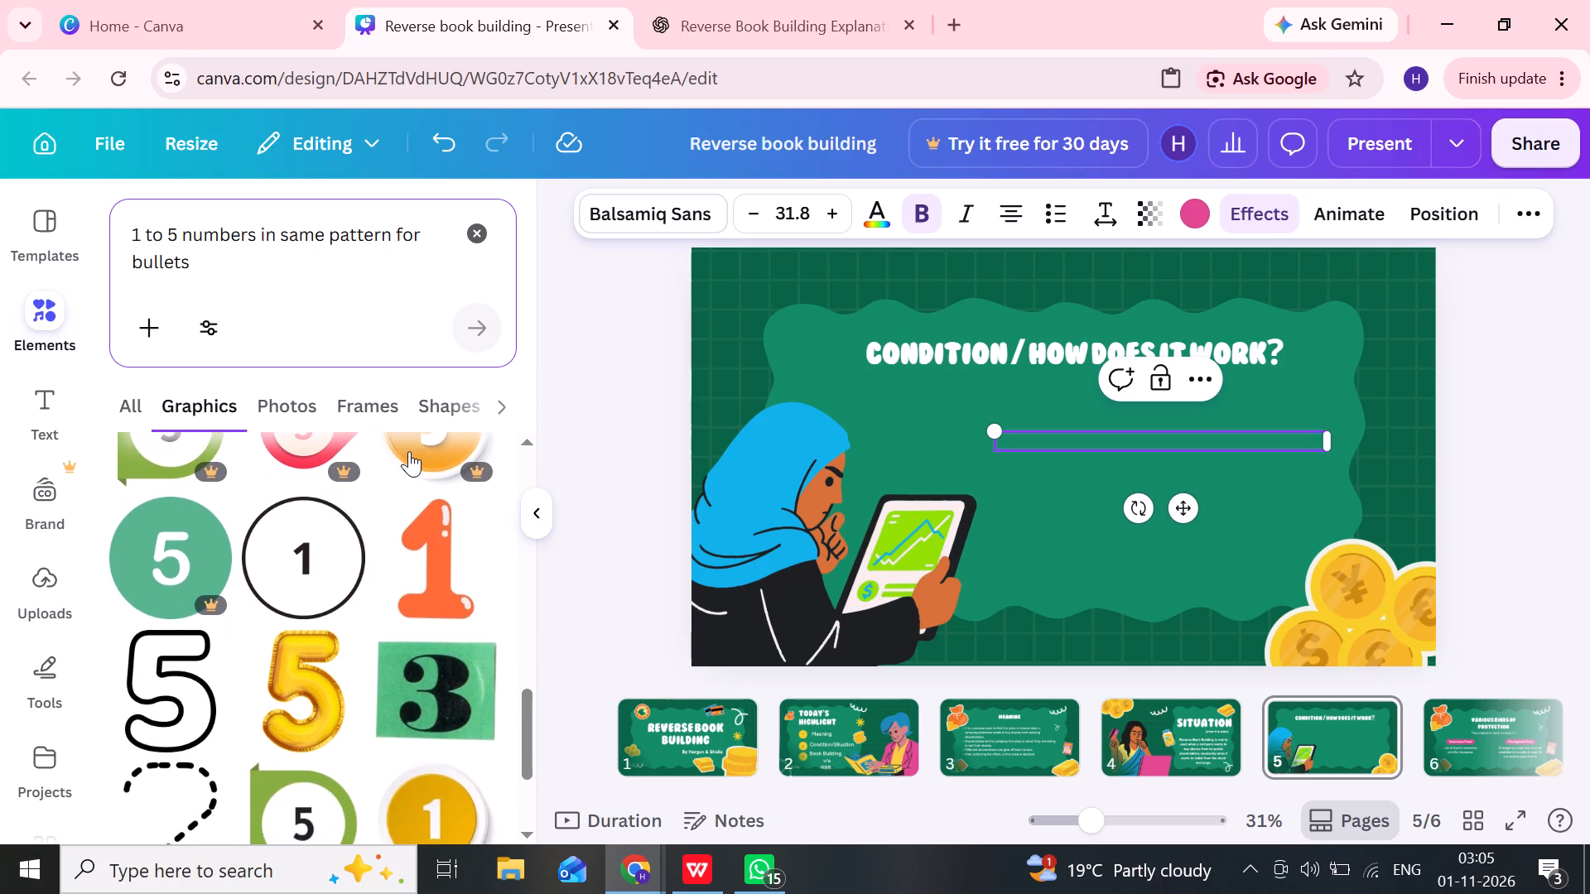
{"action": "scroll", "coordinate": [409, 451], "scroll_direction": "down", "scroll_amount": 5}
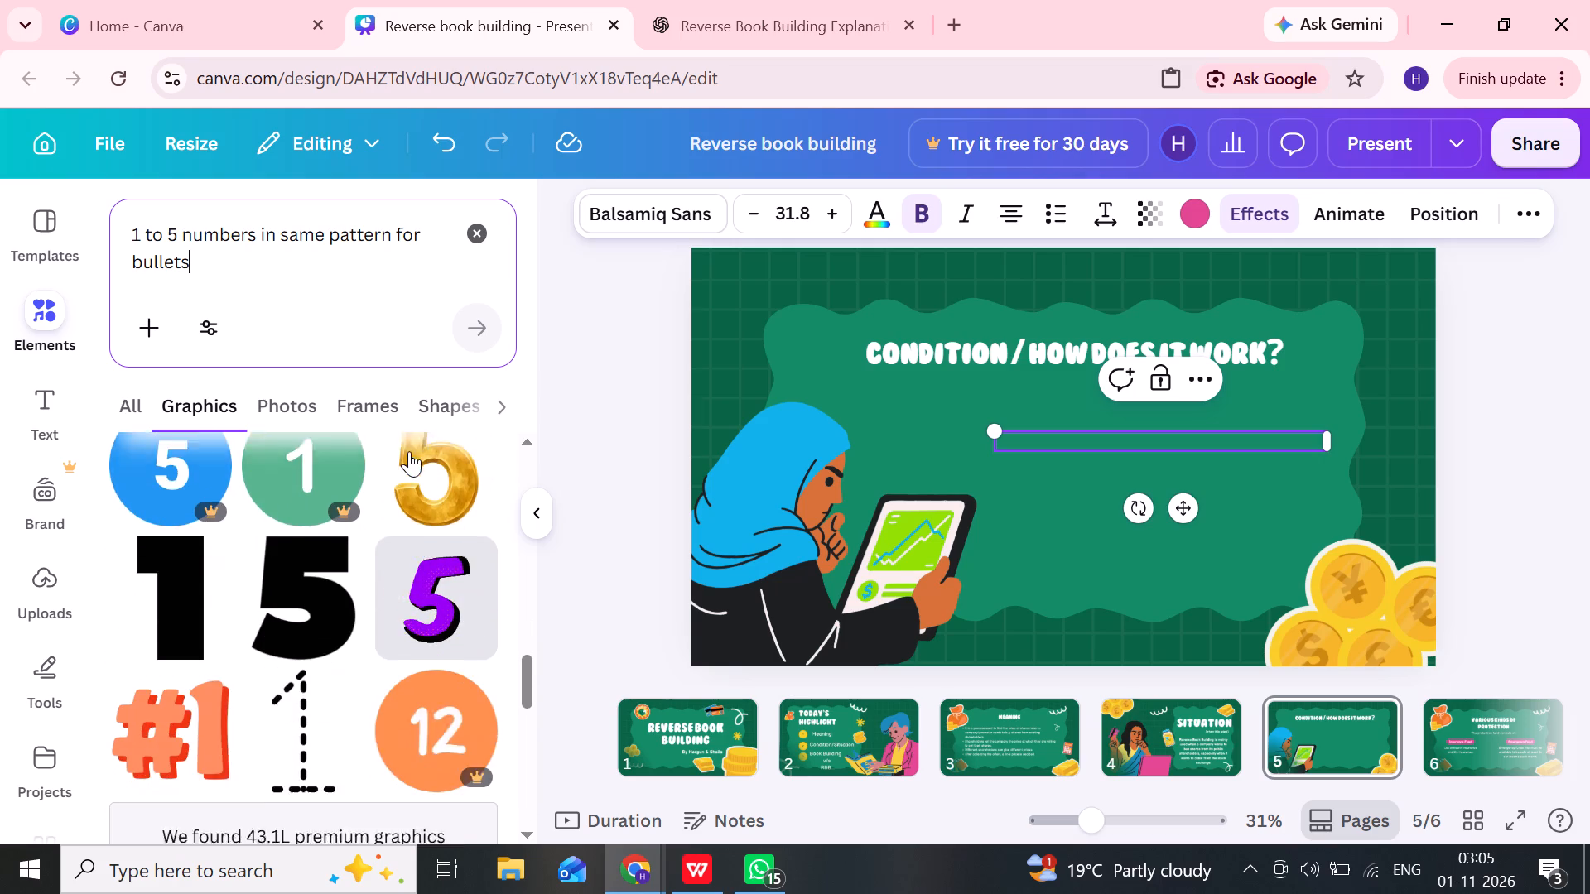
{"action": "scroll", "coordinate": [409, 451], "scroll_direction": "down", "scroll_amount": 1}
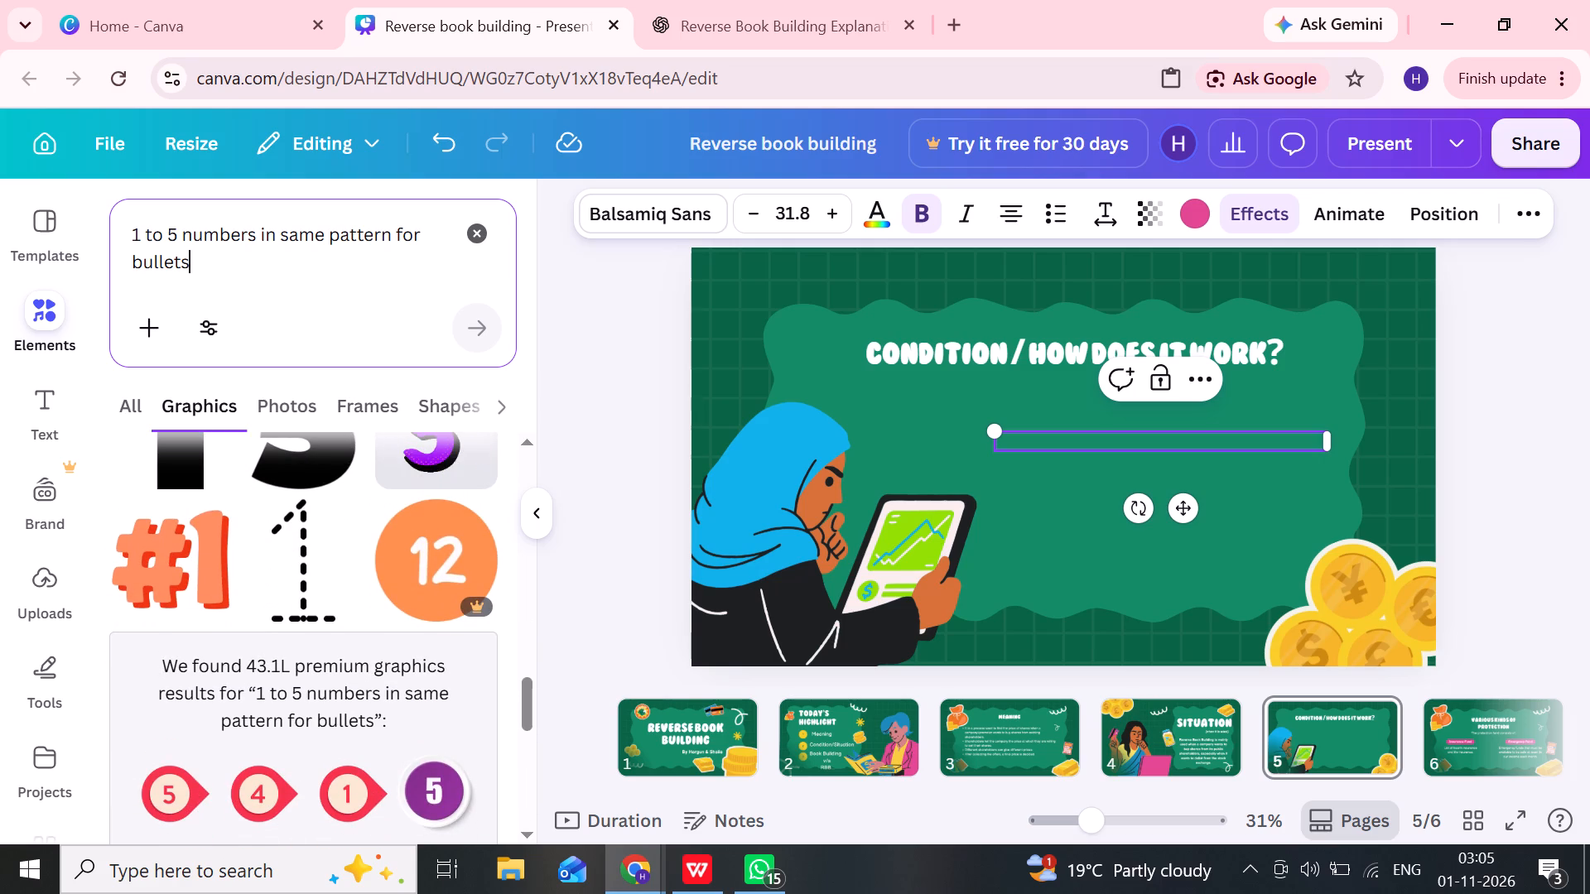
Replace the graphics search with a search for "1".
{"action": "key", "text": "BackSpace"}
{"action": "key", "text": "BackSpace"}
{"action": "key", "text": "BackSpace"}
{"action": "key", "text": "BackSpace"}
{"action": "key", "text": "BackSpace"}
{"action": "key", "text": "BackSpace"}
{"action": "key", "text": "BackSpace"}
{"action": "key", "text": "BackSpace"}
{"action": "key", "text": "BackSpace"}
{"action": "key", "text": "BackSpace"}
{"action": "key", "text": "BackSpace"}
{"action": "key", "text": "BackSpace"}
{"action": "key", "text": "BackSpace"}
{"action": "key", "text": "BackSpace"}
{"action": "key", "text": "BackSpace"}
{"action": "key", "text": "BackSpace"}
{"action": "key", "text": "BackSpace"}
{"action": "key", "text": "BackSpace"}
{"action": "key", "text": "BackSpace"}
{"action": "key", "text": "BackSpace"}
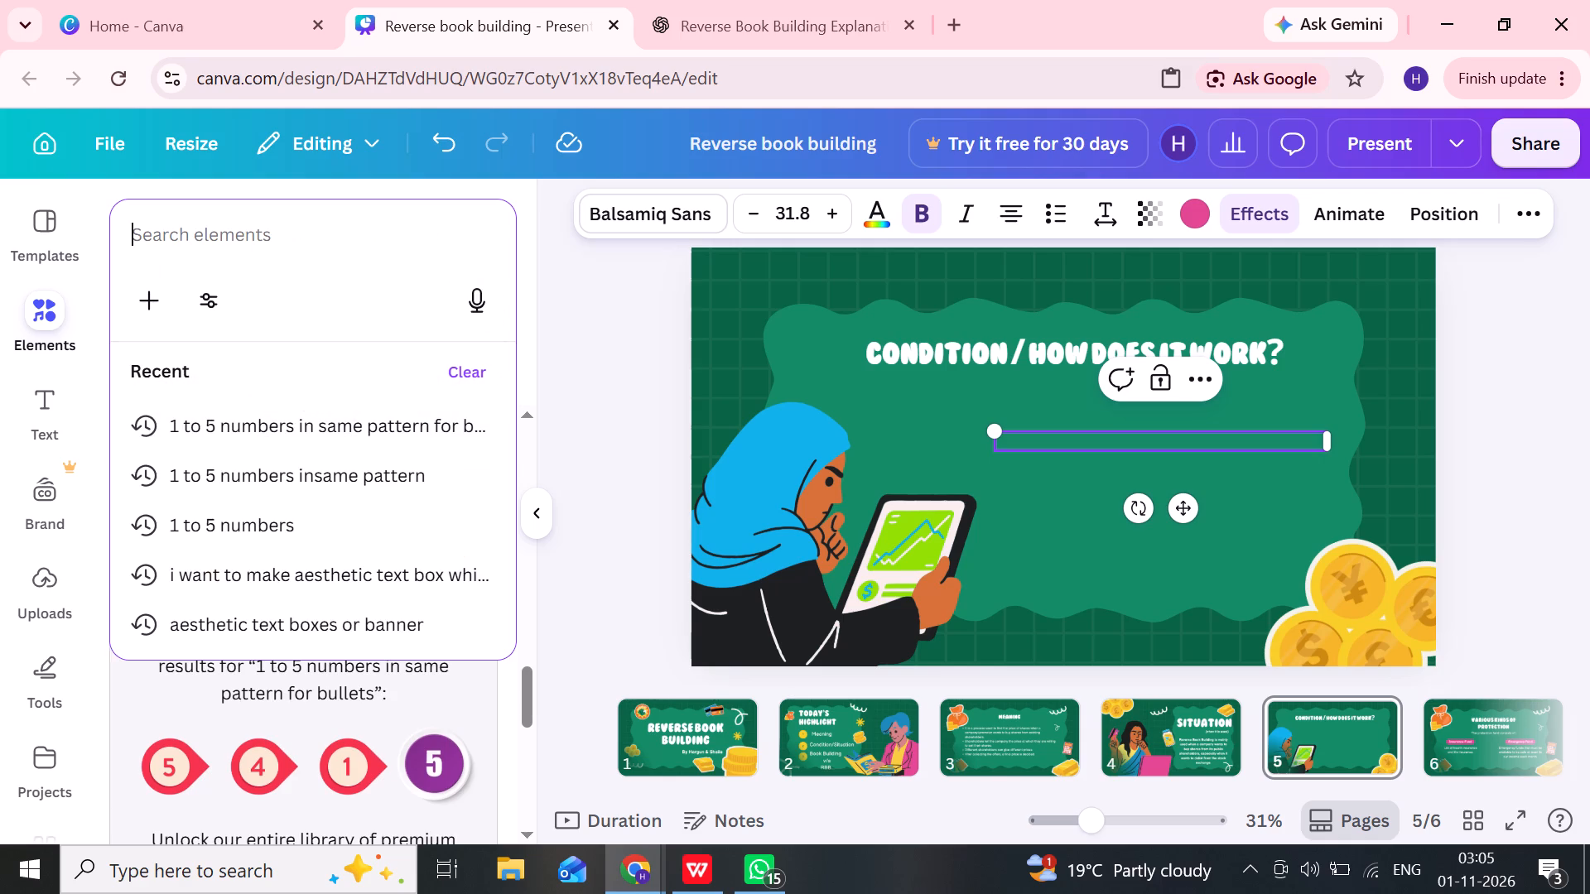
{"action": "key", "text": "1"}
{"action": "key", "text": "Return"}
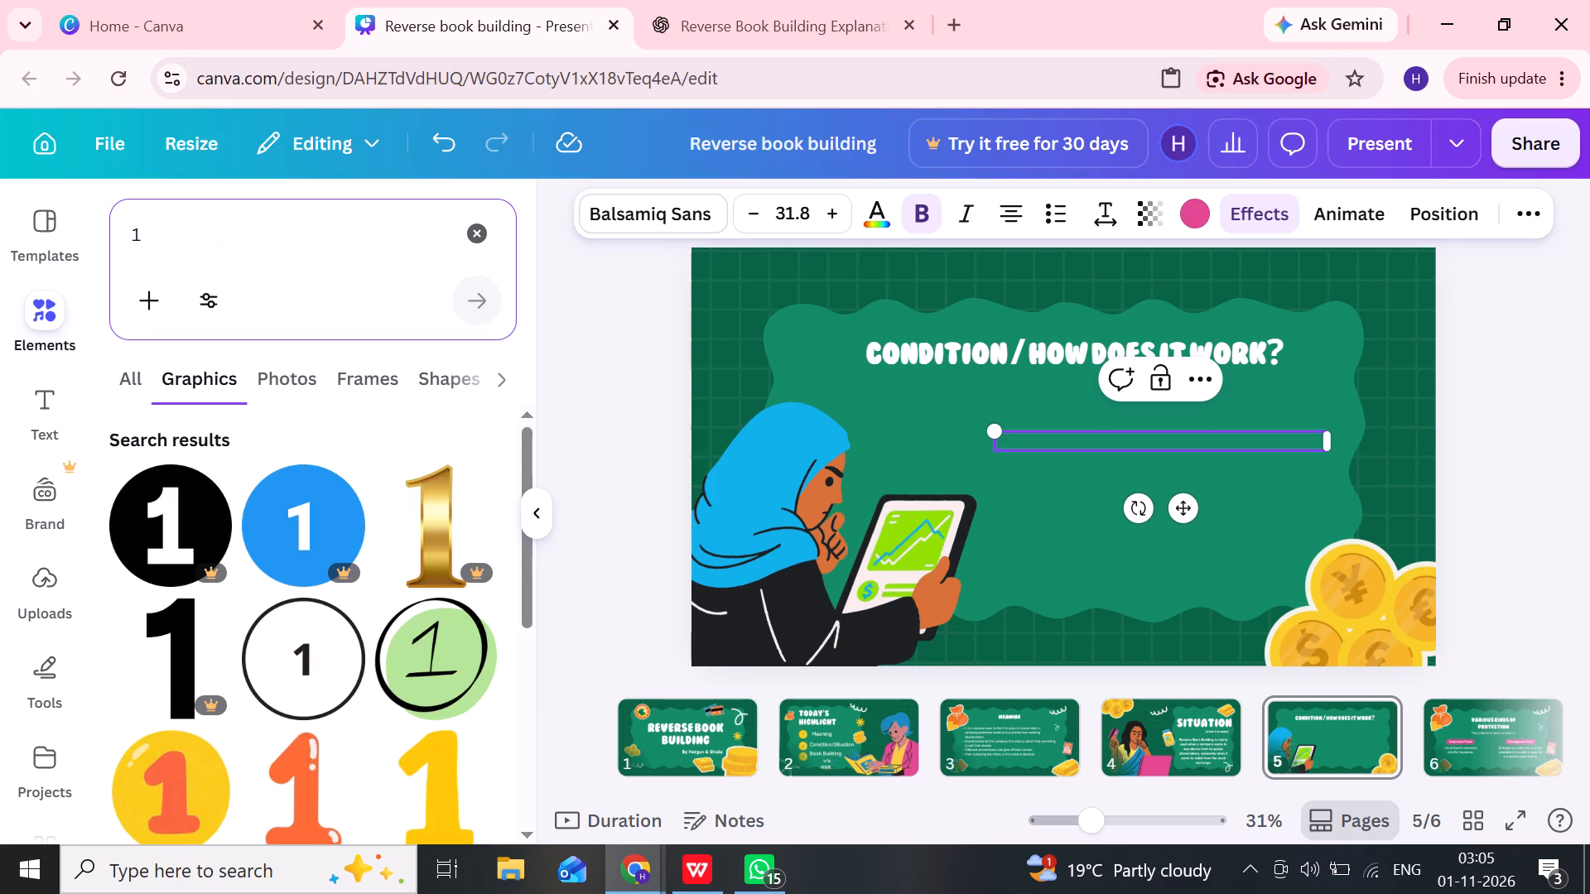
Look through the graphics results for "1" for a number design with matching versions for the other steps.
{"action": "scroll", "coordinate": [261, 574], "scroll_direction": "down", "scroll_amount": 3}
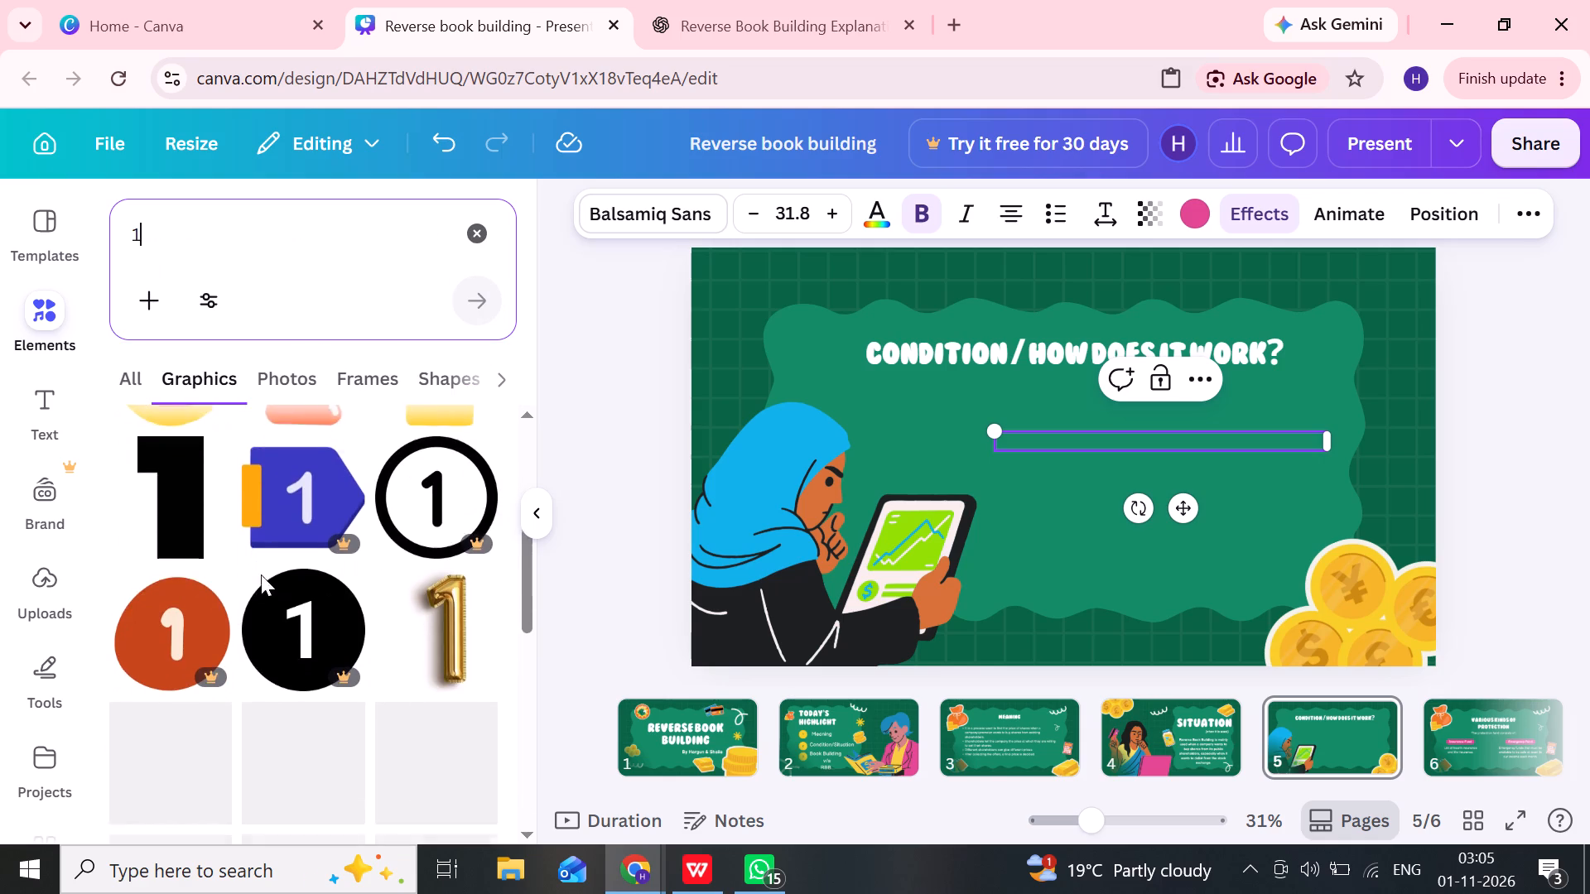
{"action": "scroll", "coordinate": [261, 574], "scroll_direction": "down", "scroll_amount": 2}
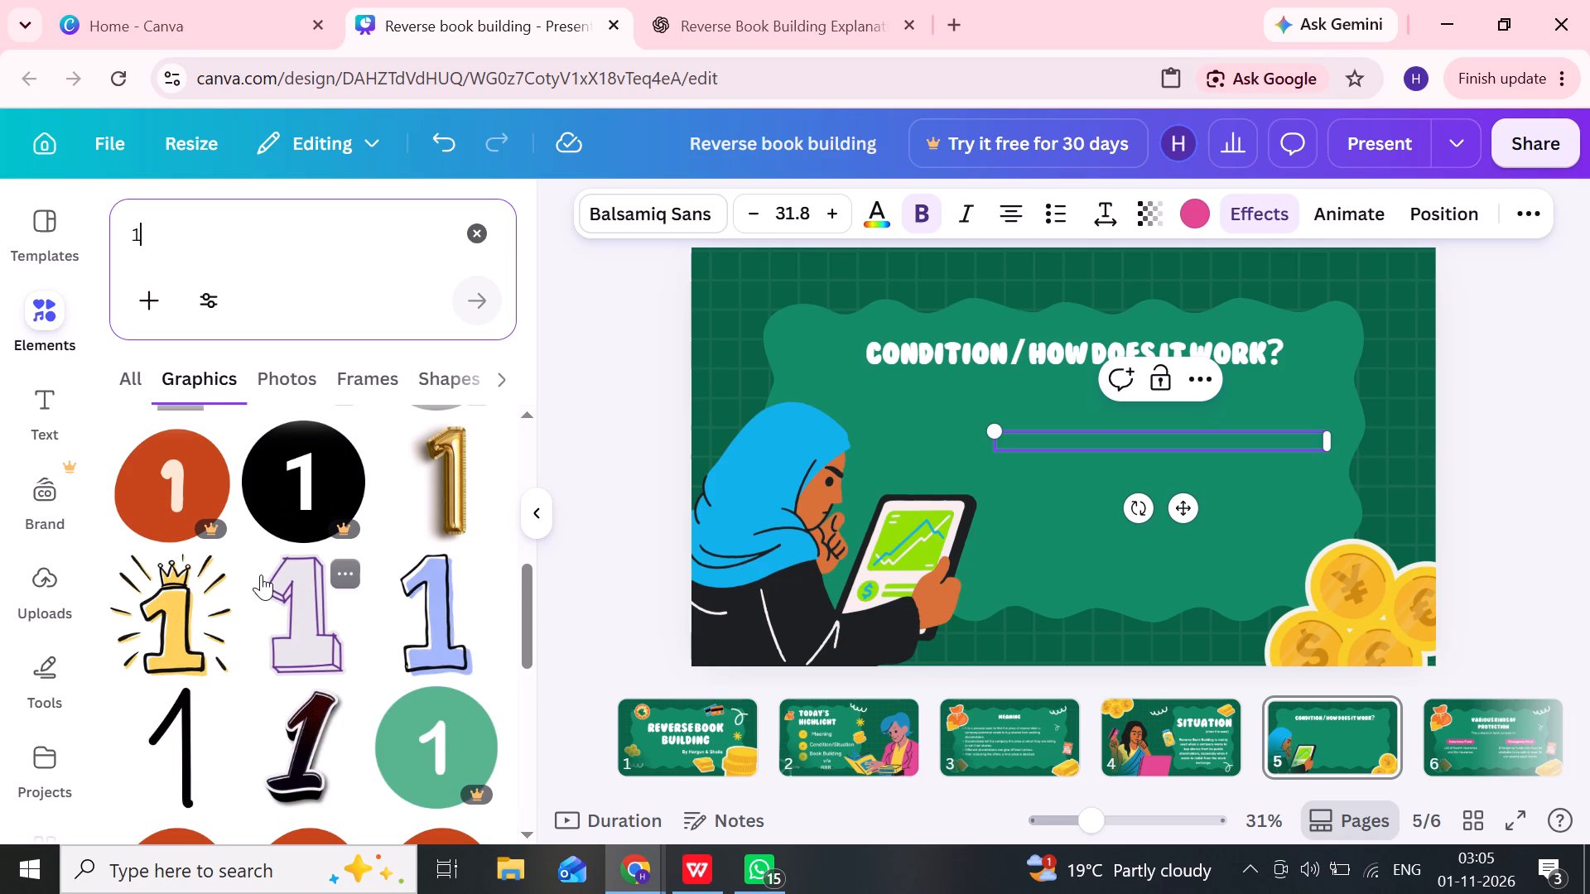
{"action": "scroll", "coordinate": [261, 574], "scroll_direction": "down", "scroll_amount": 1}
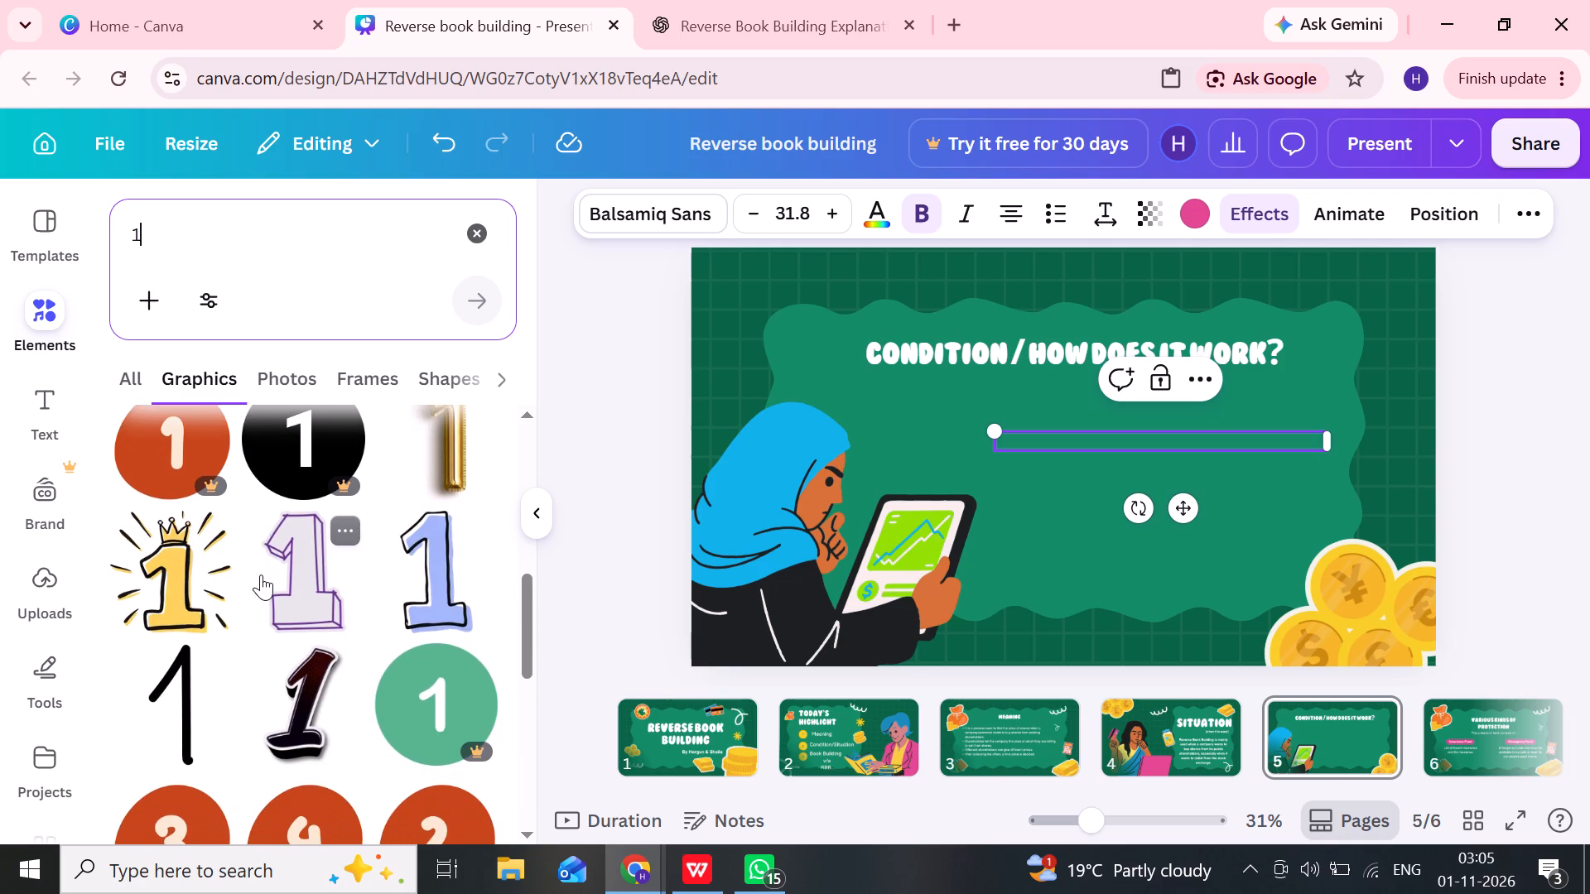
{"action": "scroll", "coordinate": [261, 574], "scroll_direction": "down", "scroll_amount": 3}
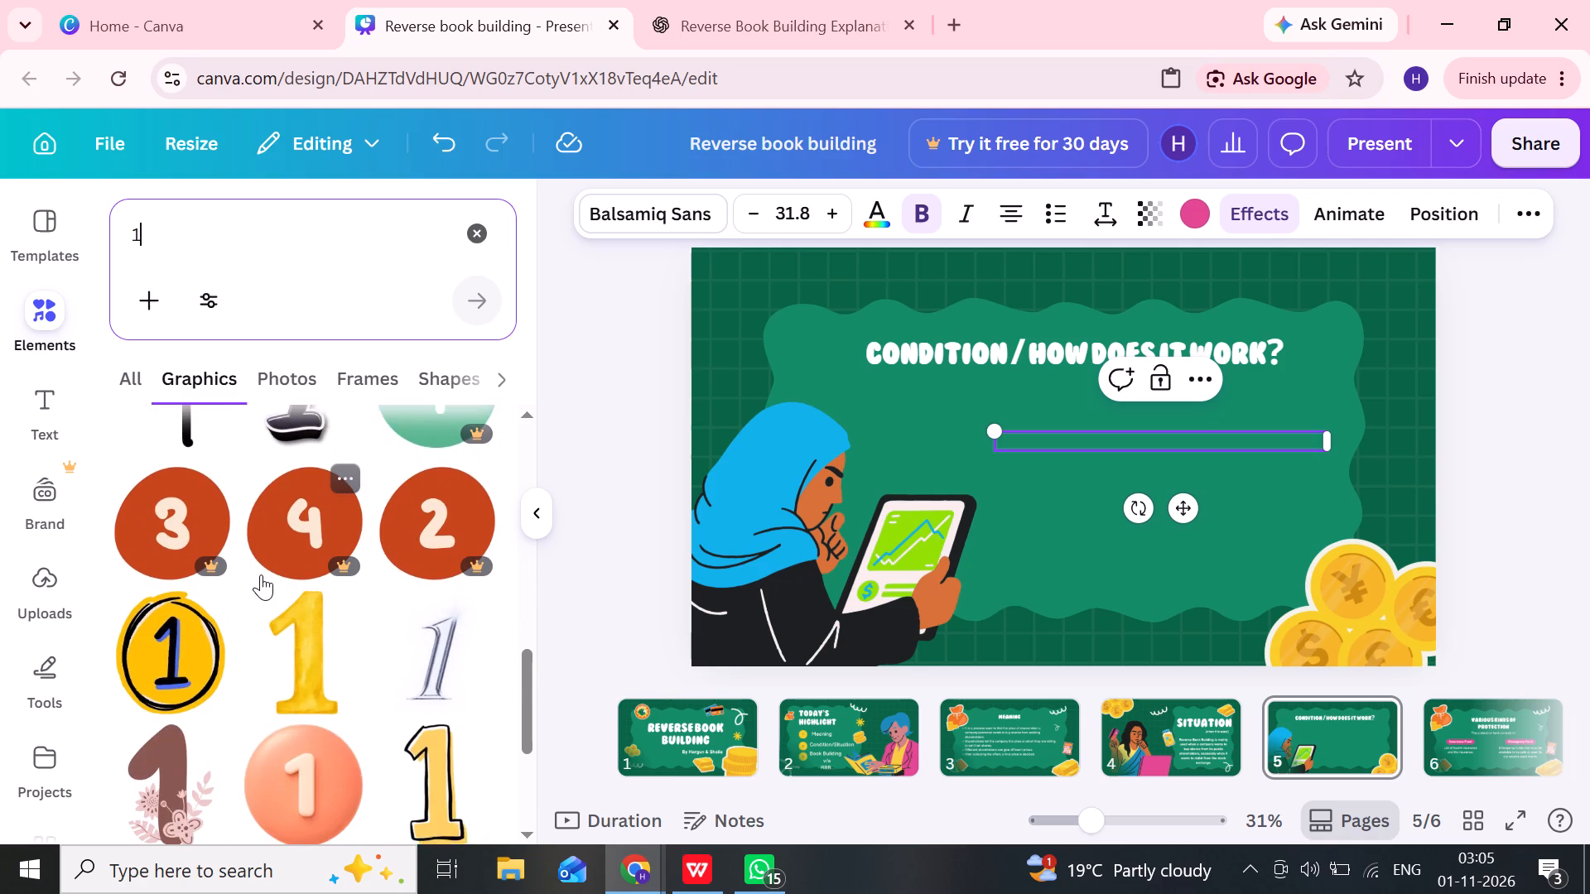
{"action": "scroll", "coordinate": [261, 574], "scroll_direction": "down", "scroll_amount": 2}
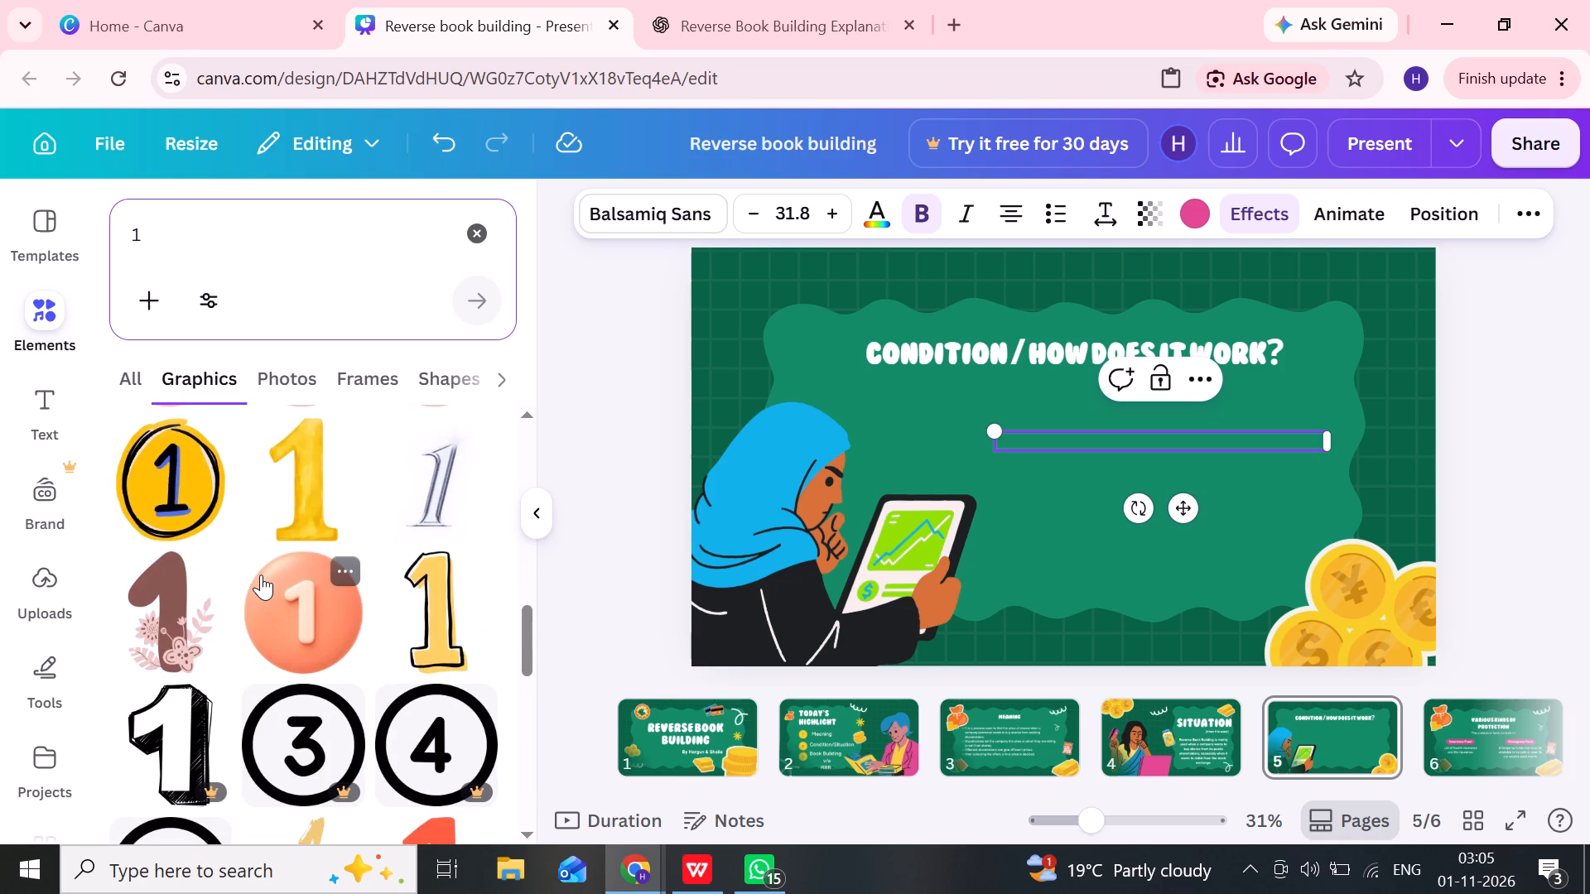
{"action": "scroll", "coordinate": [261, 574], "scroll_direction": "down", "scroll_amount": 4}
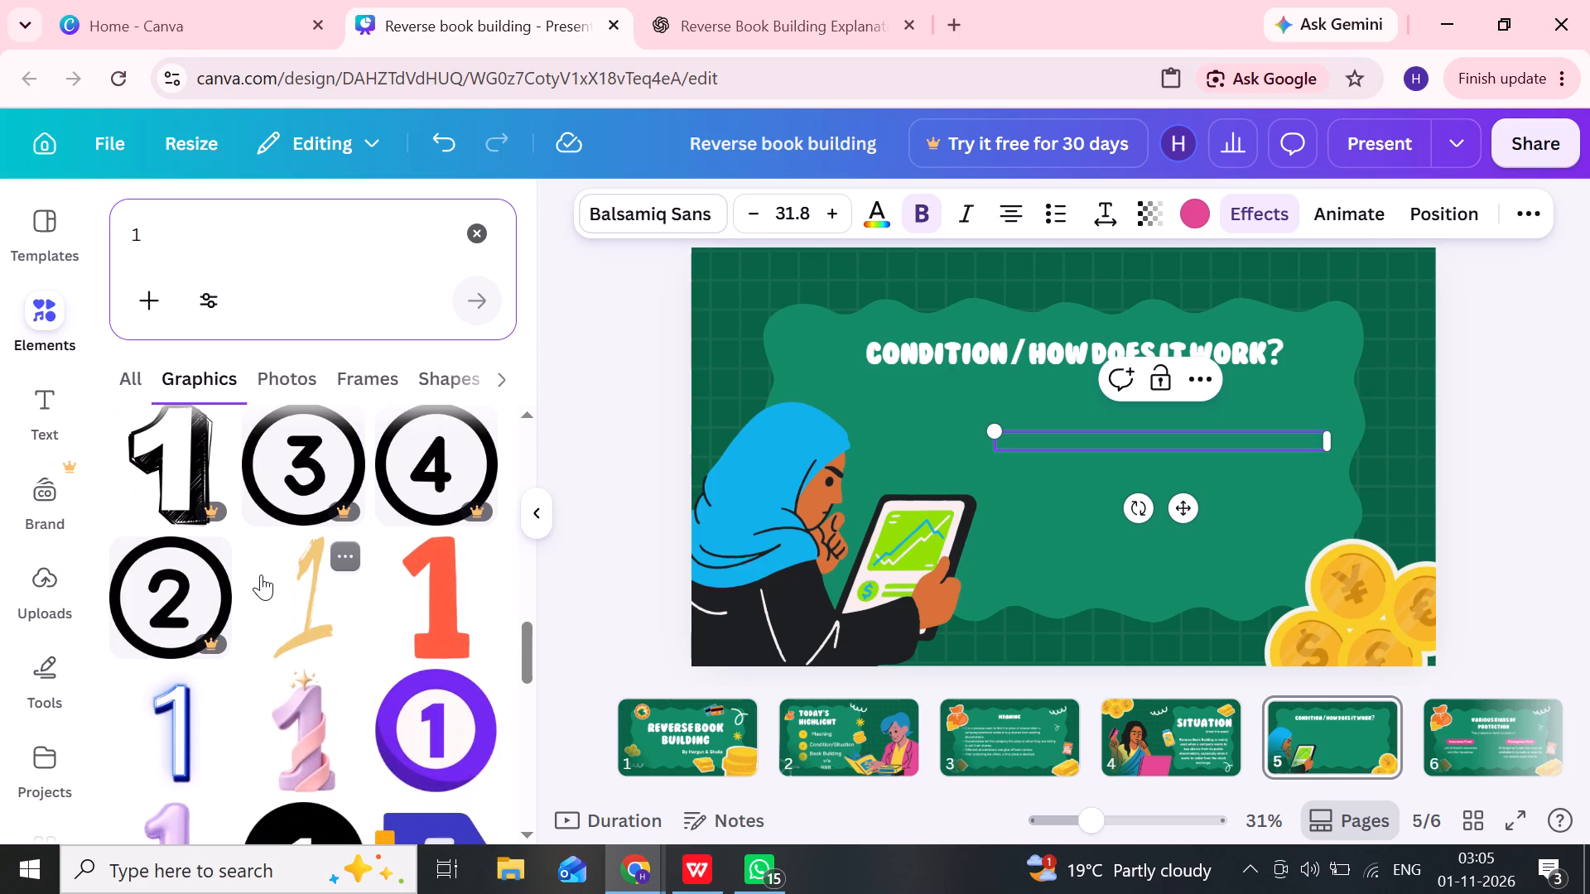
{"action": "scroll", "coordinate": [261, 574], "scroll_direction": "down", "scroll_amount": 2}
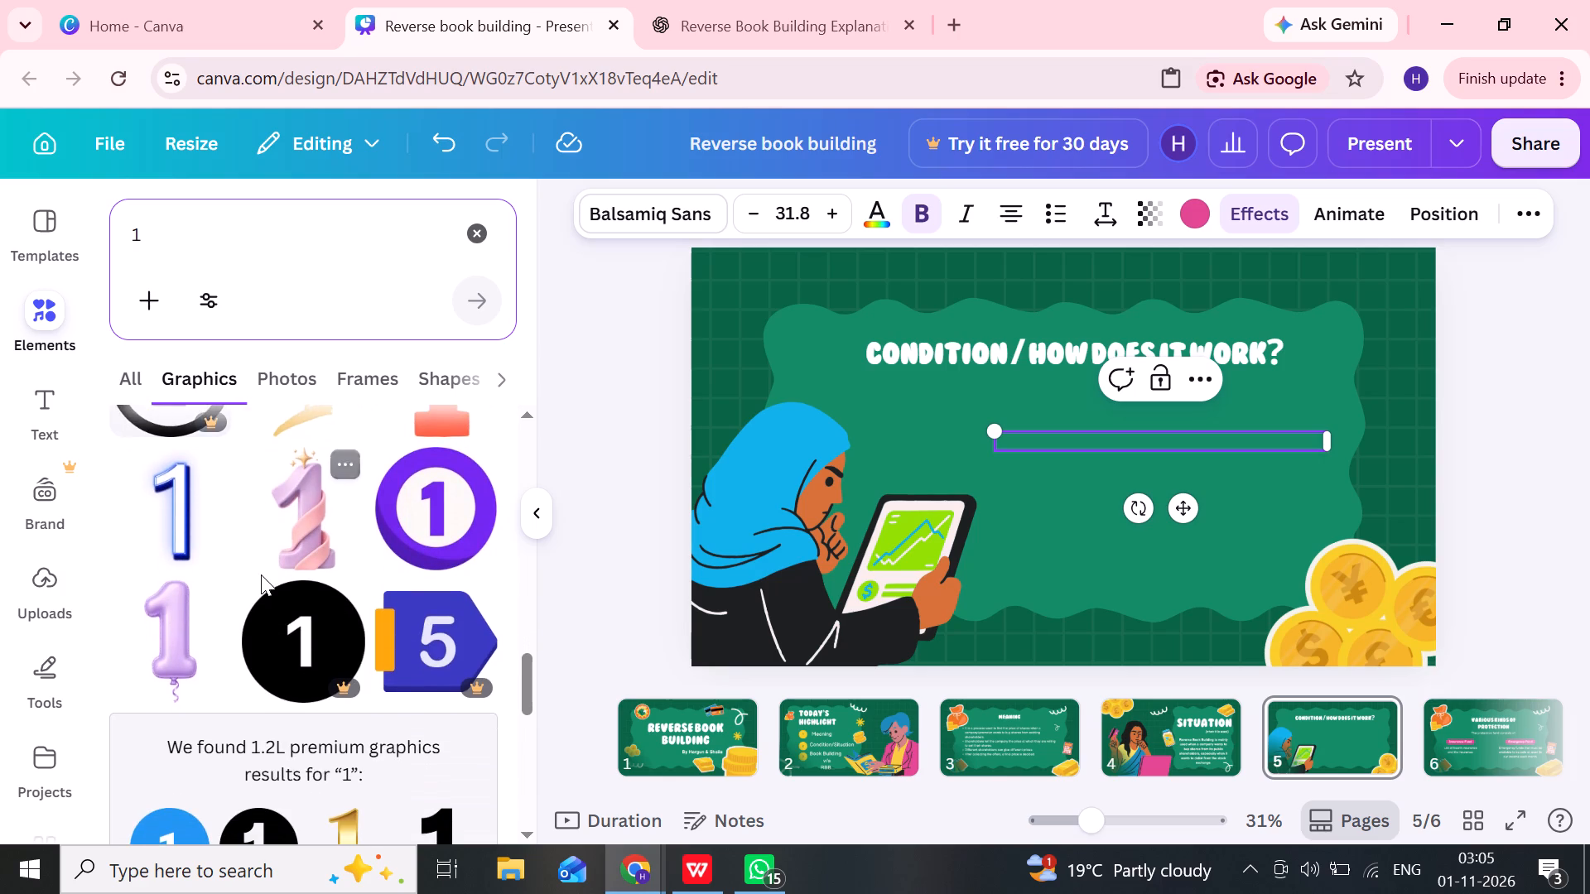
{"action": "scroll", "coordinate": [261, 574], "scroll_direction": "down", "scroll_amount": 4}
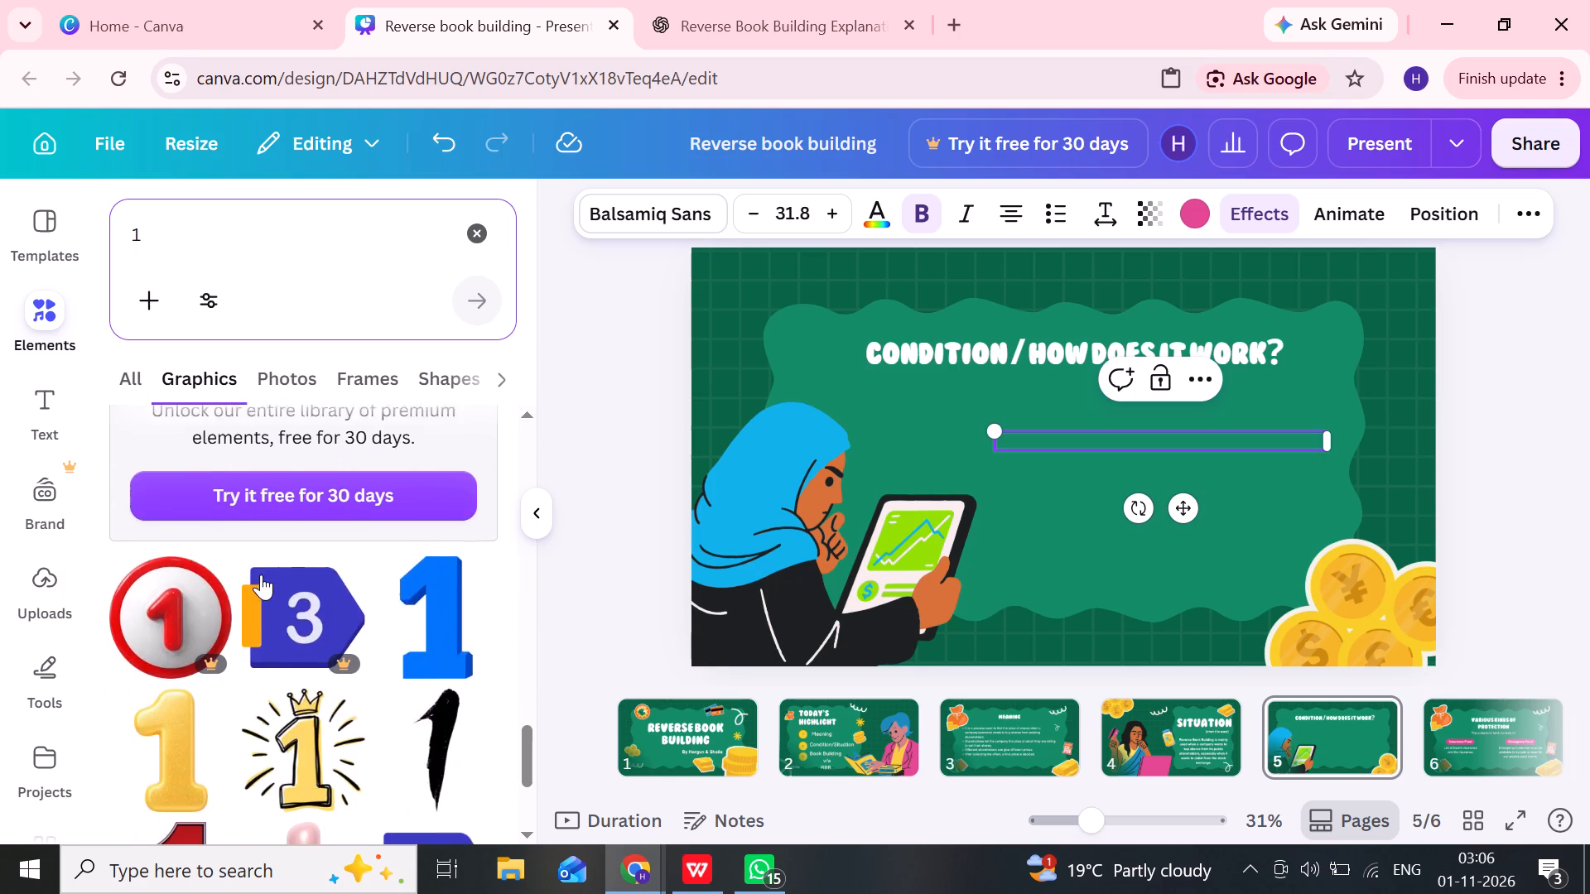
{"action": "scroll", "coordinate": [261, 574], "scroll_direction": "down", "scroll_amount": 3}
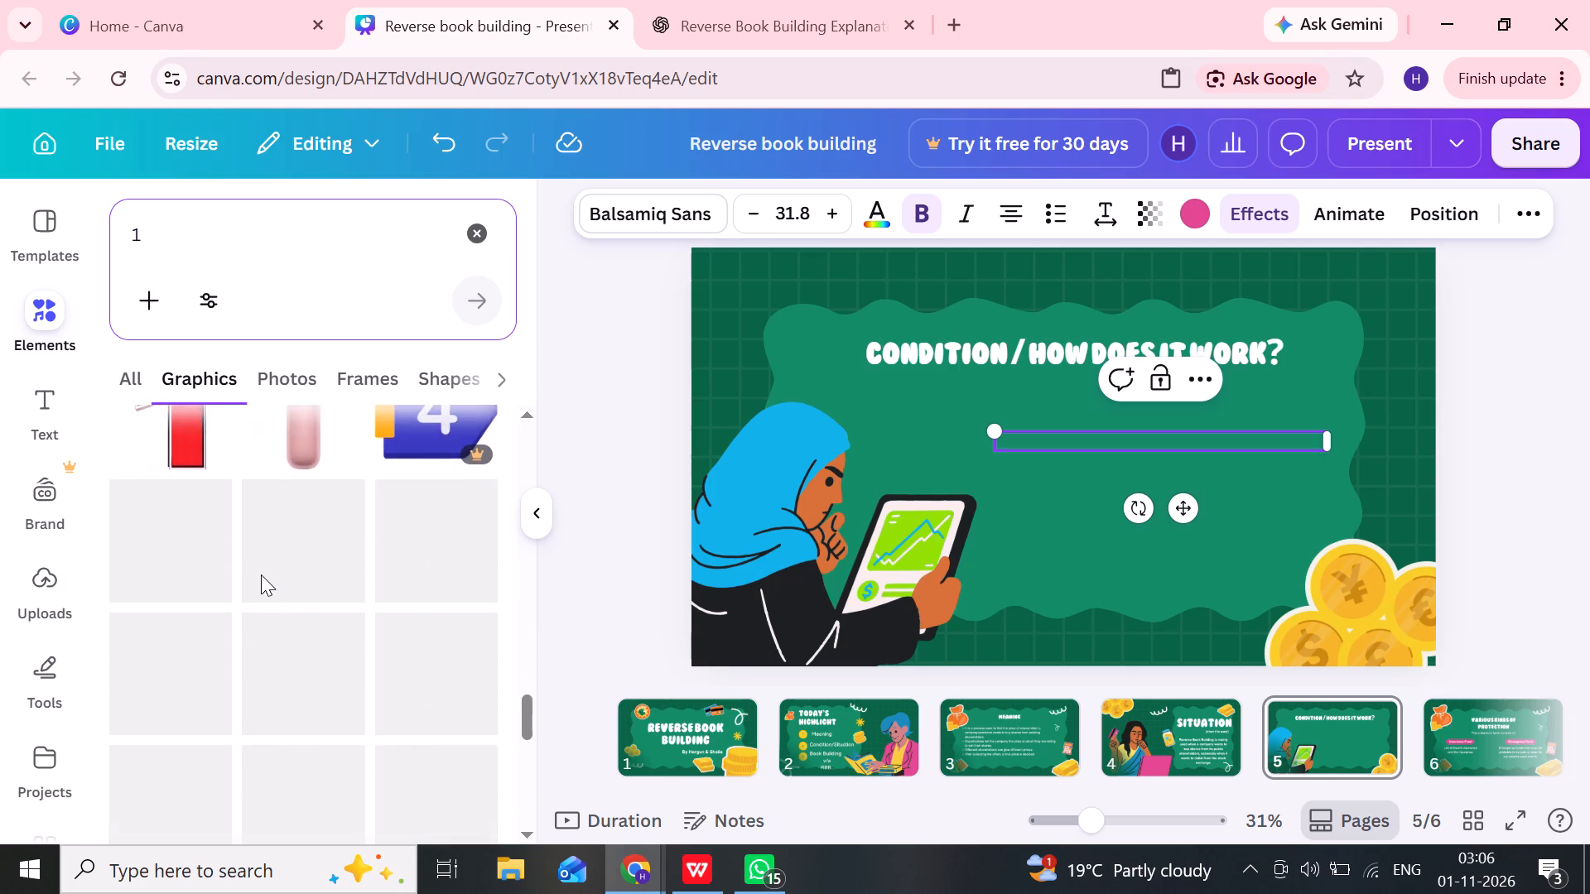
{"action": "scroll", "coordinate": [261, 574], "scroll_direction": "down", "scroll_amount": 3}
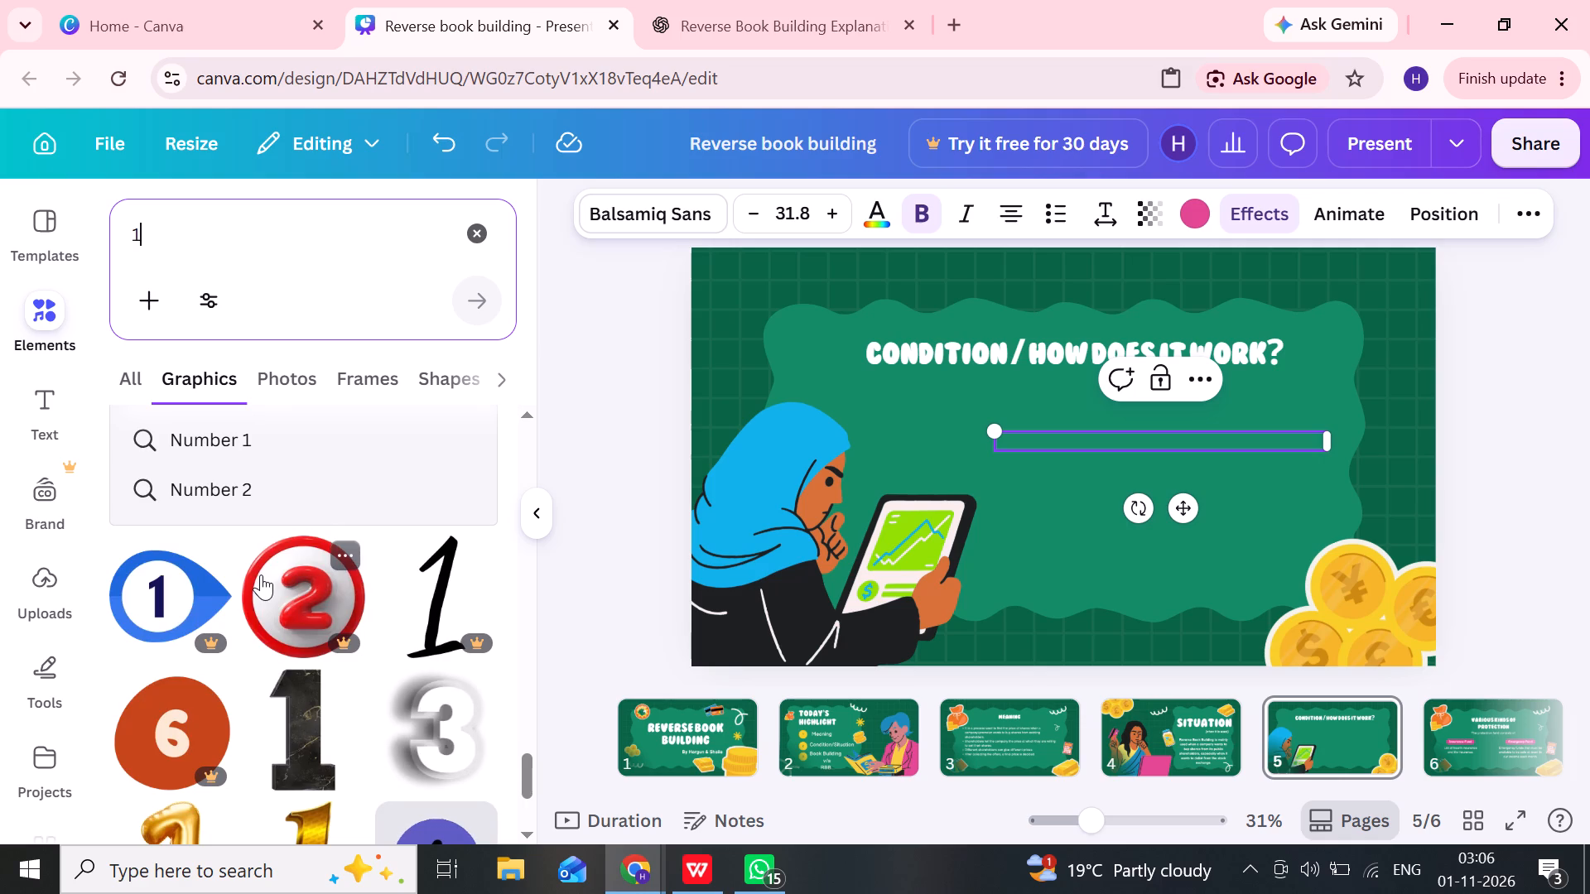
{"action": "scroll", "coordinate": [261, 574], "scroll_direction": "down", "scroll_amount": 1}
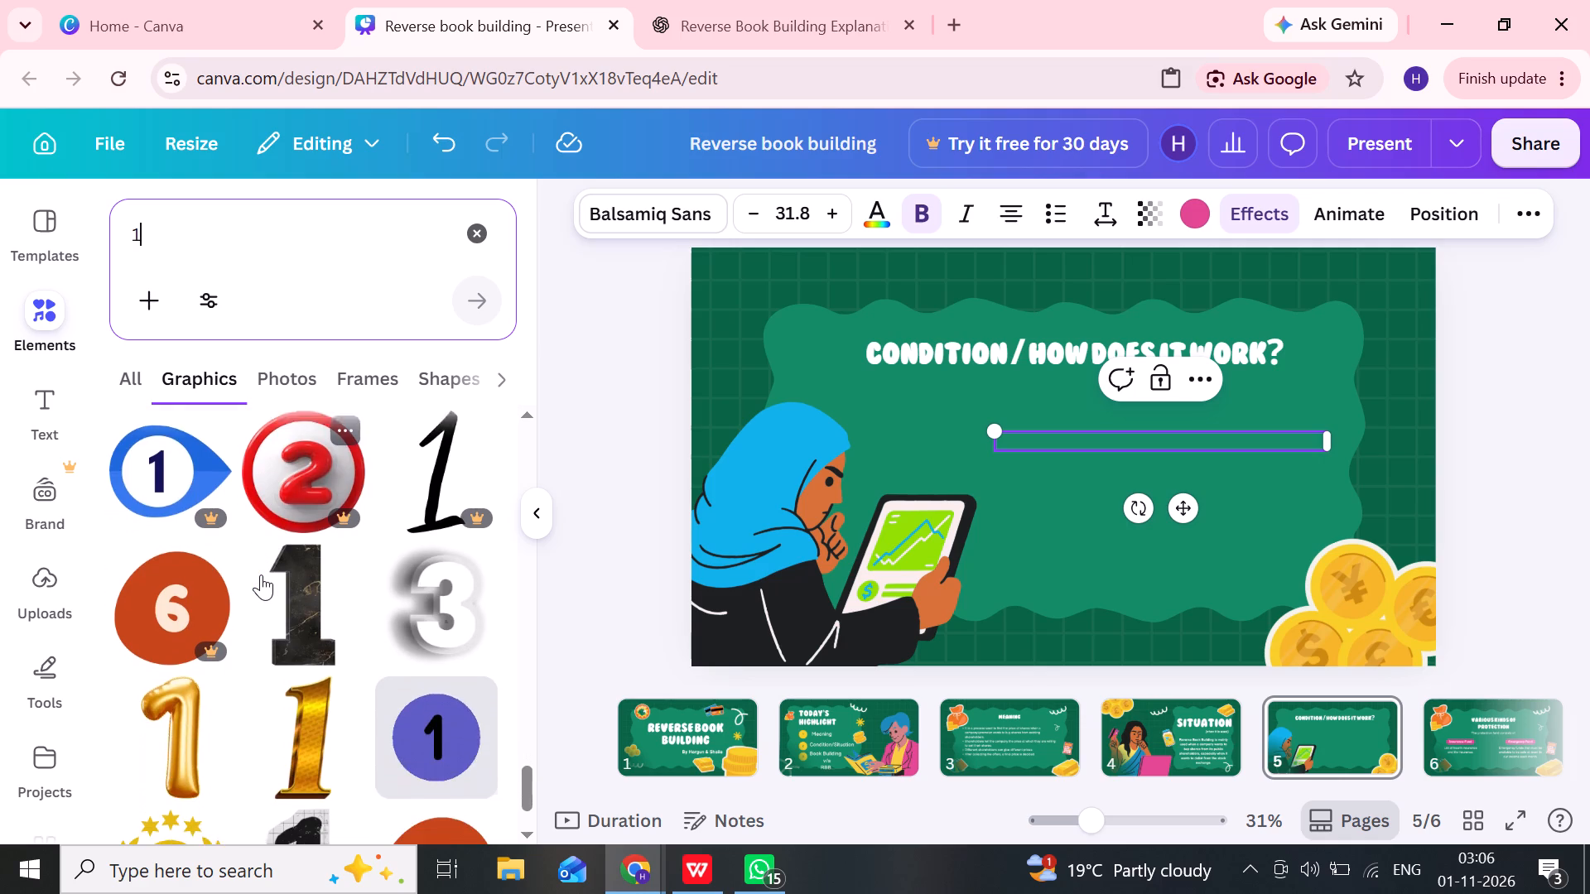
{"action": "scroll", "coordinate": [261, 574], "scroll_direction": "down", "scroll_amount": 2}
{"action": "scroll", "coordinate": [261, 574], "scroll_direction": "right", "scroll_amount": 1}
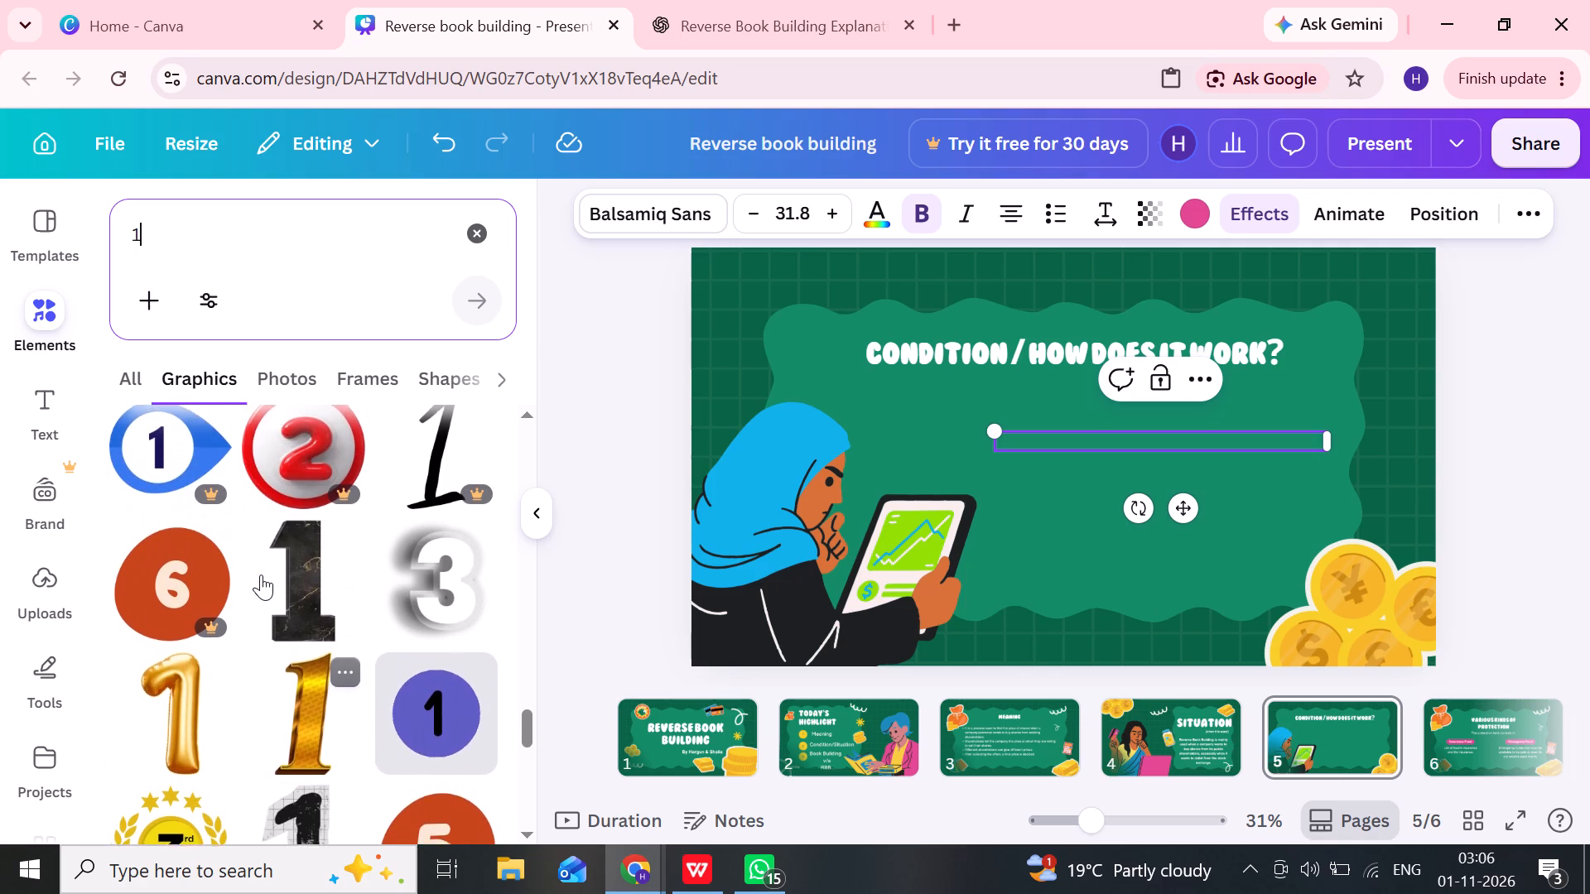
{"action": "scroll", "coordinate": [261, 574], "scroll_direction": "right", "scroll_amount": 1}
{"action": "scroll", "coordinate": [261, 574], "scroll_direction": "down", "scroll_amount": 1}
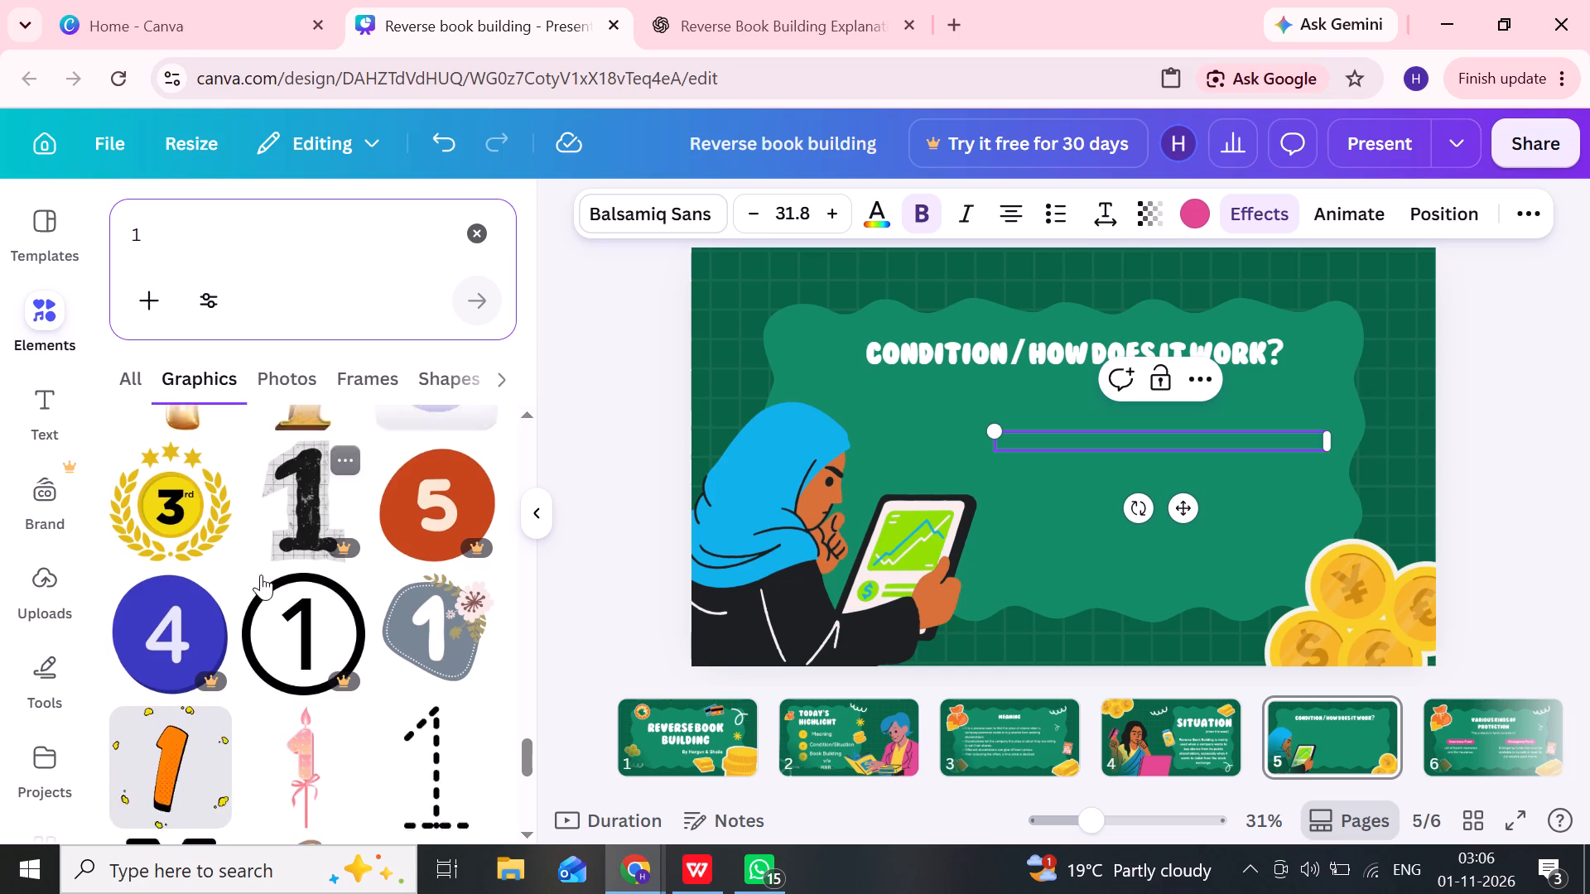
{"action": "scroll", "coordinate": [261, 574], "scroll_direction": "down", "scroll_amount": 5}
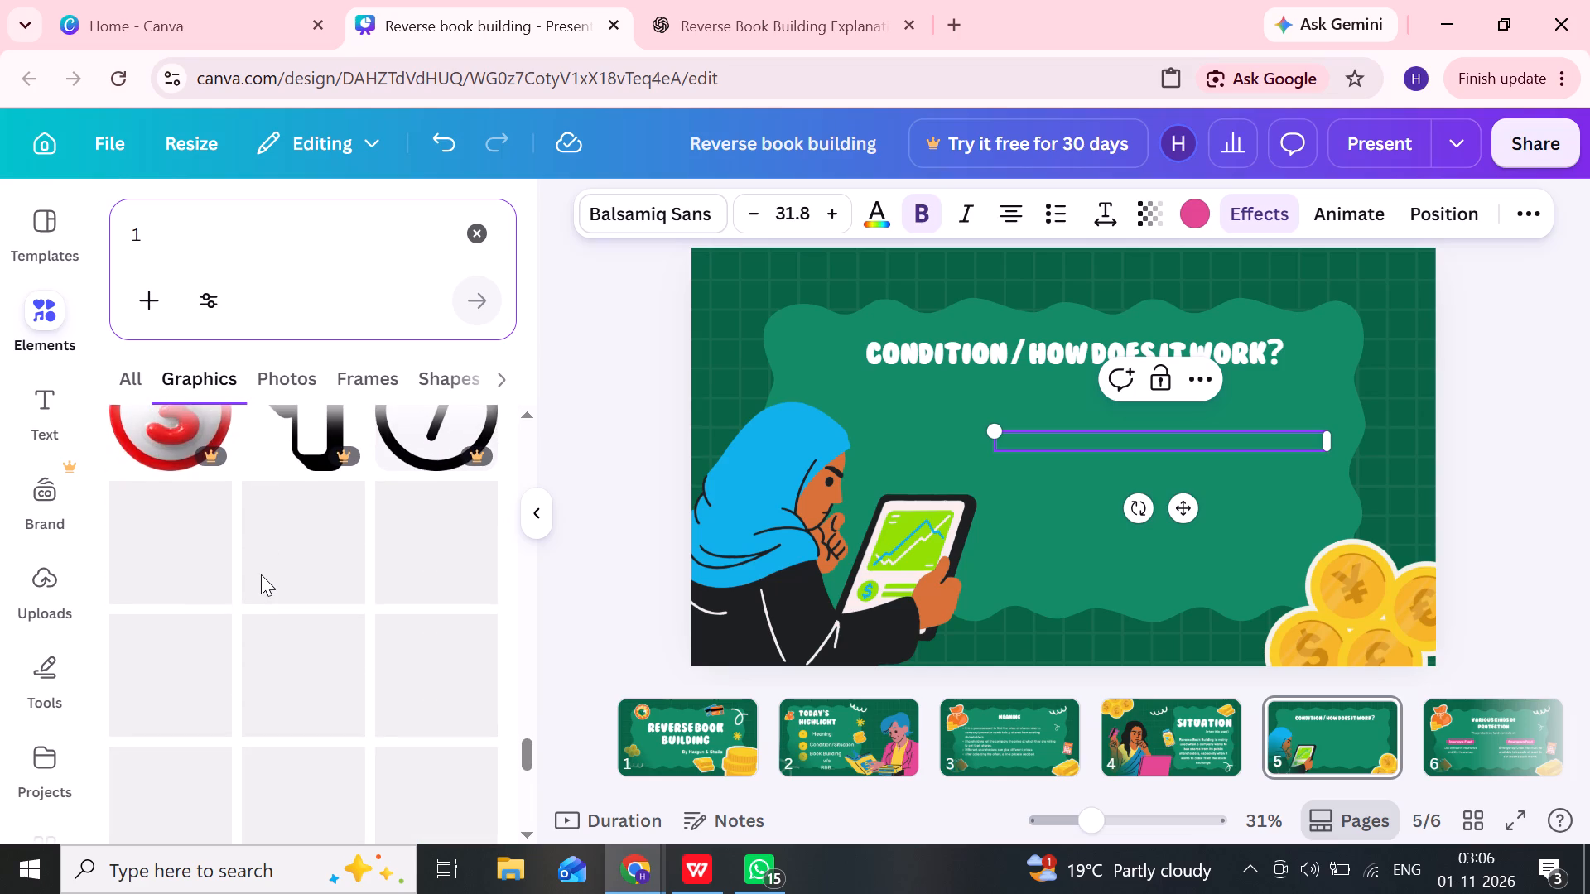
{"action": "scroll", "coordinate": [261, 574], "scroll_direction": "down", "scroll_amount": 1}
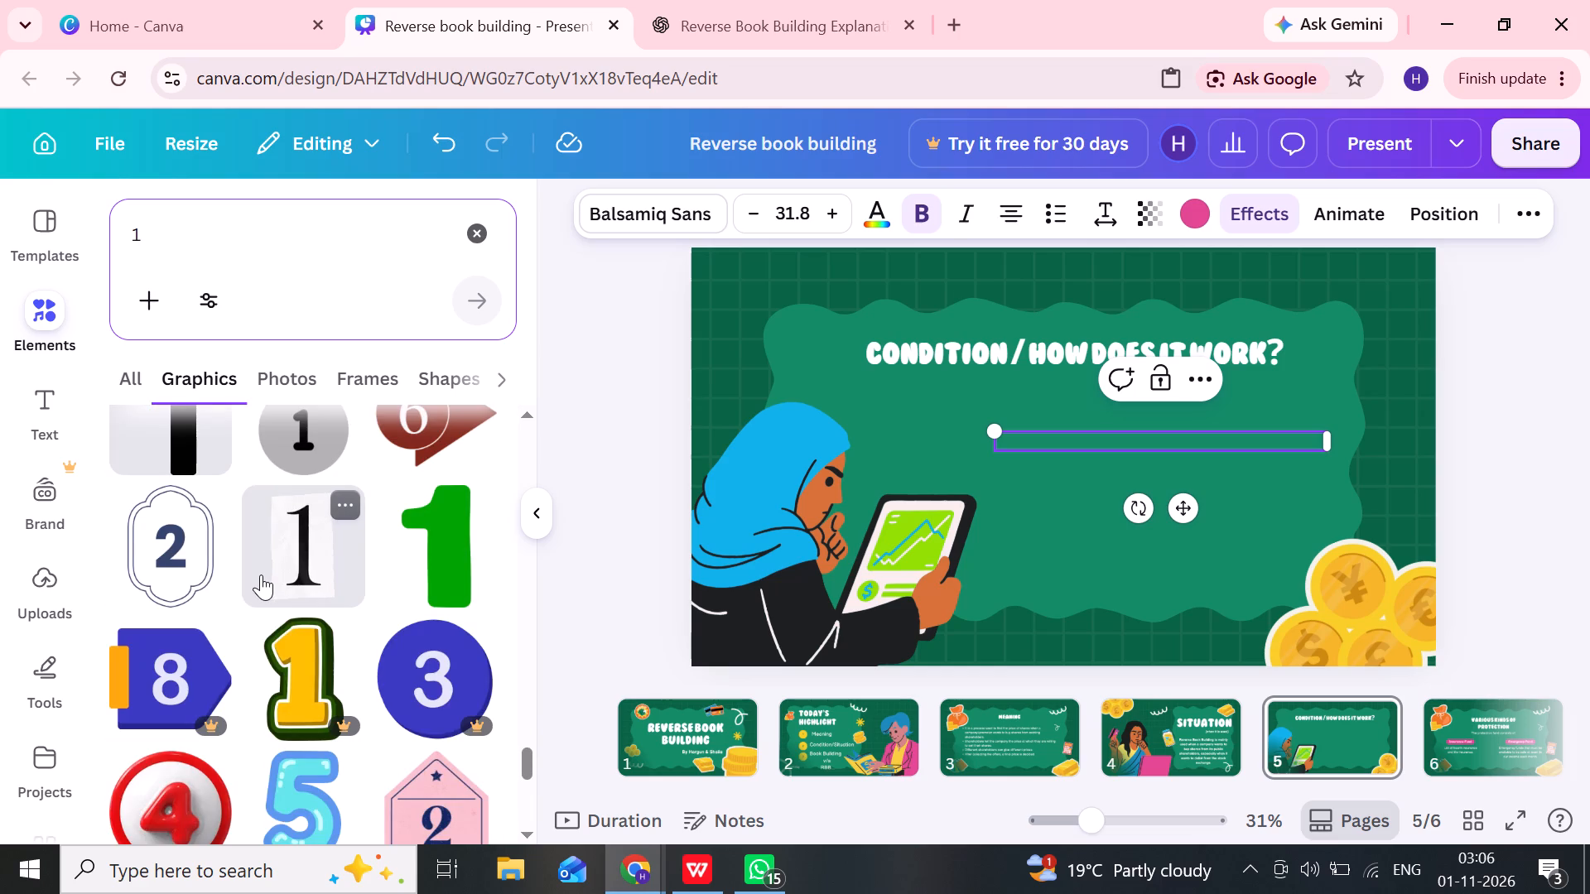
{"action": "scroll", "coordinate": [261, 574], "scroll_direction": "up", "scroll_amount": 1}
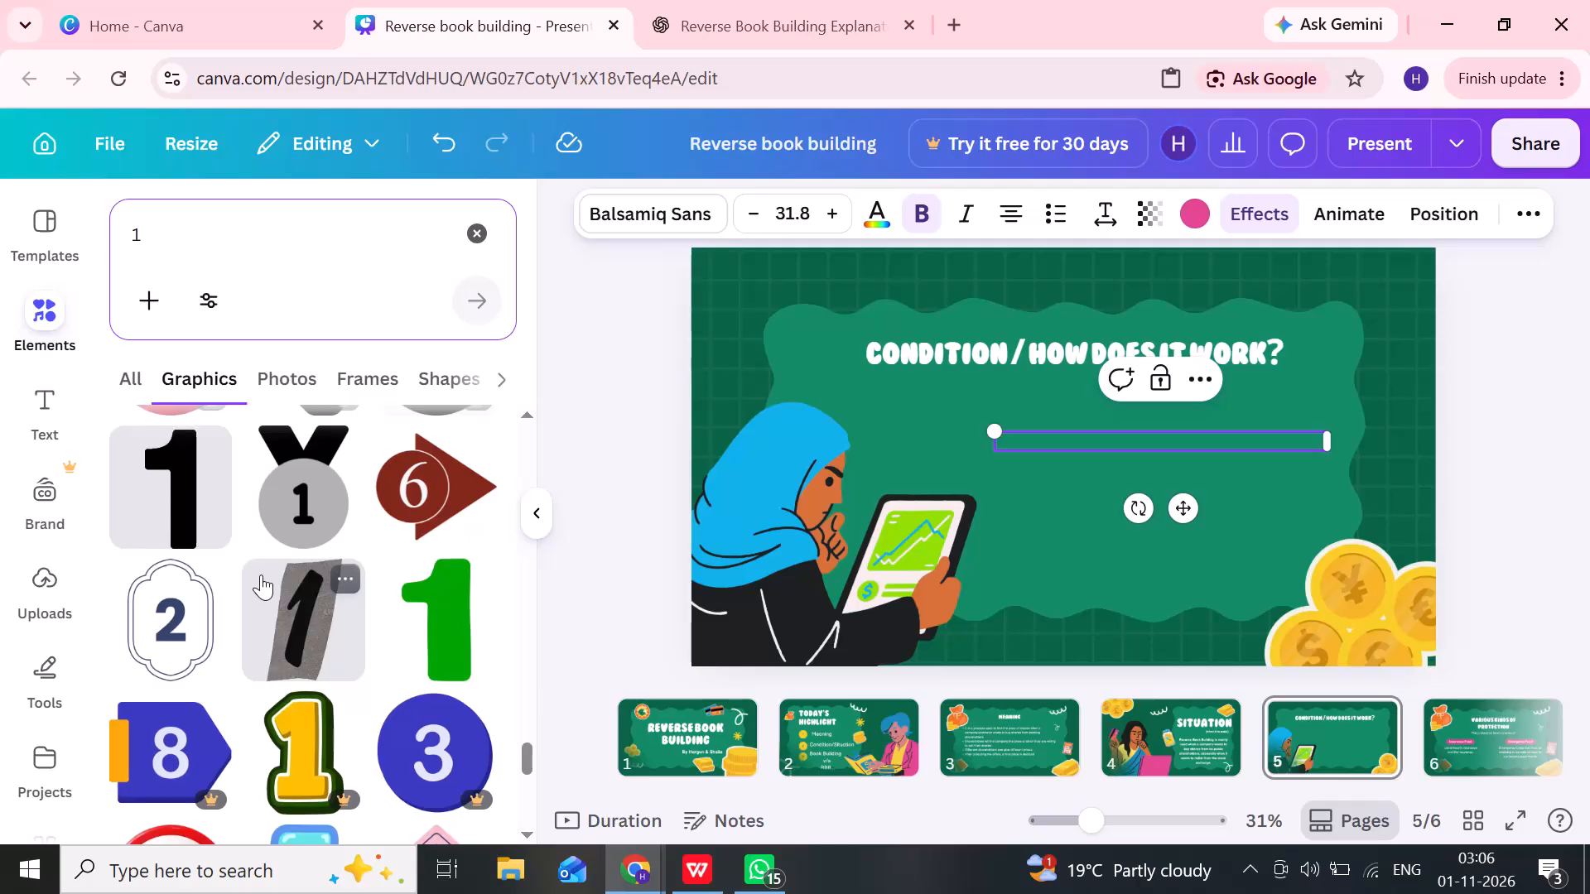
{"action": "scroll", "coordinate": [261, 574], "scroll_direction": "up", "scroll_amount": 1}
{"action": "scroll", "coordinate": [261, 574], "scroll_direction": "down", "scroll_amount": 1}
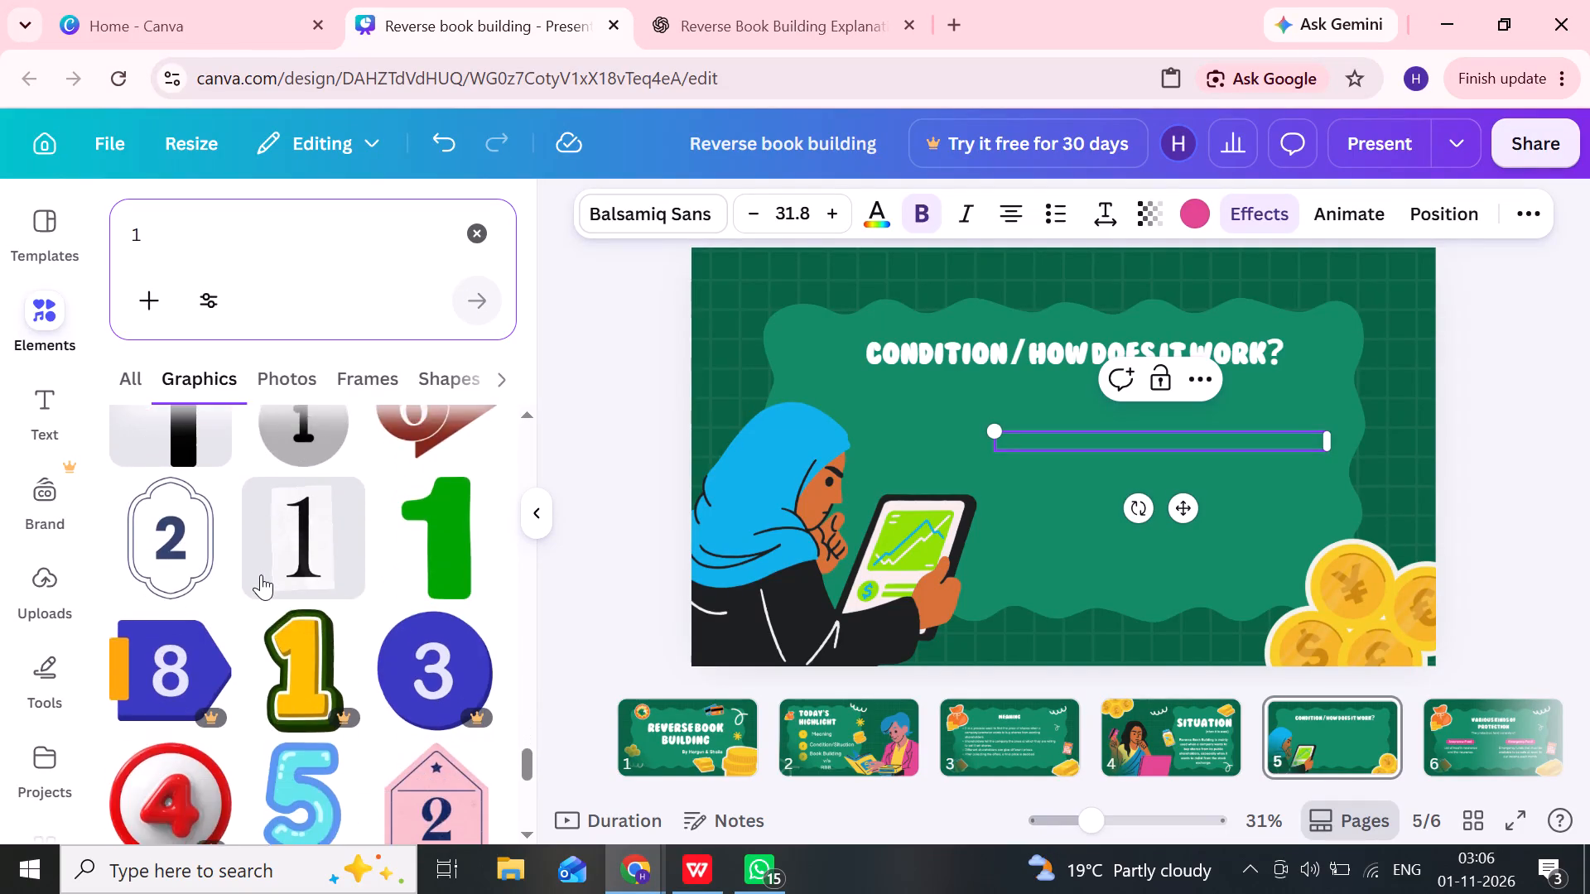
{"action": "scroll", "coordinate": [261, 574], "scroll_direction": "down", "scroll_amount": 3}
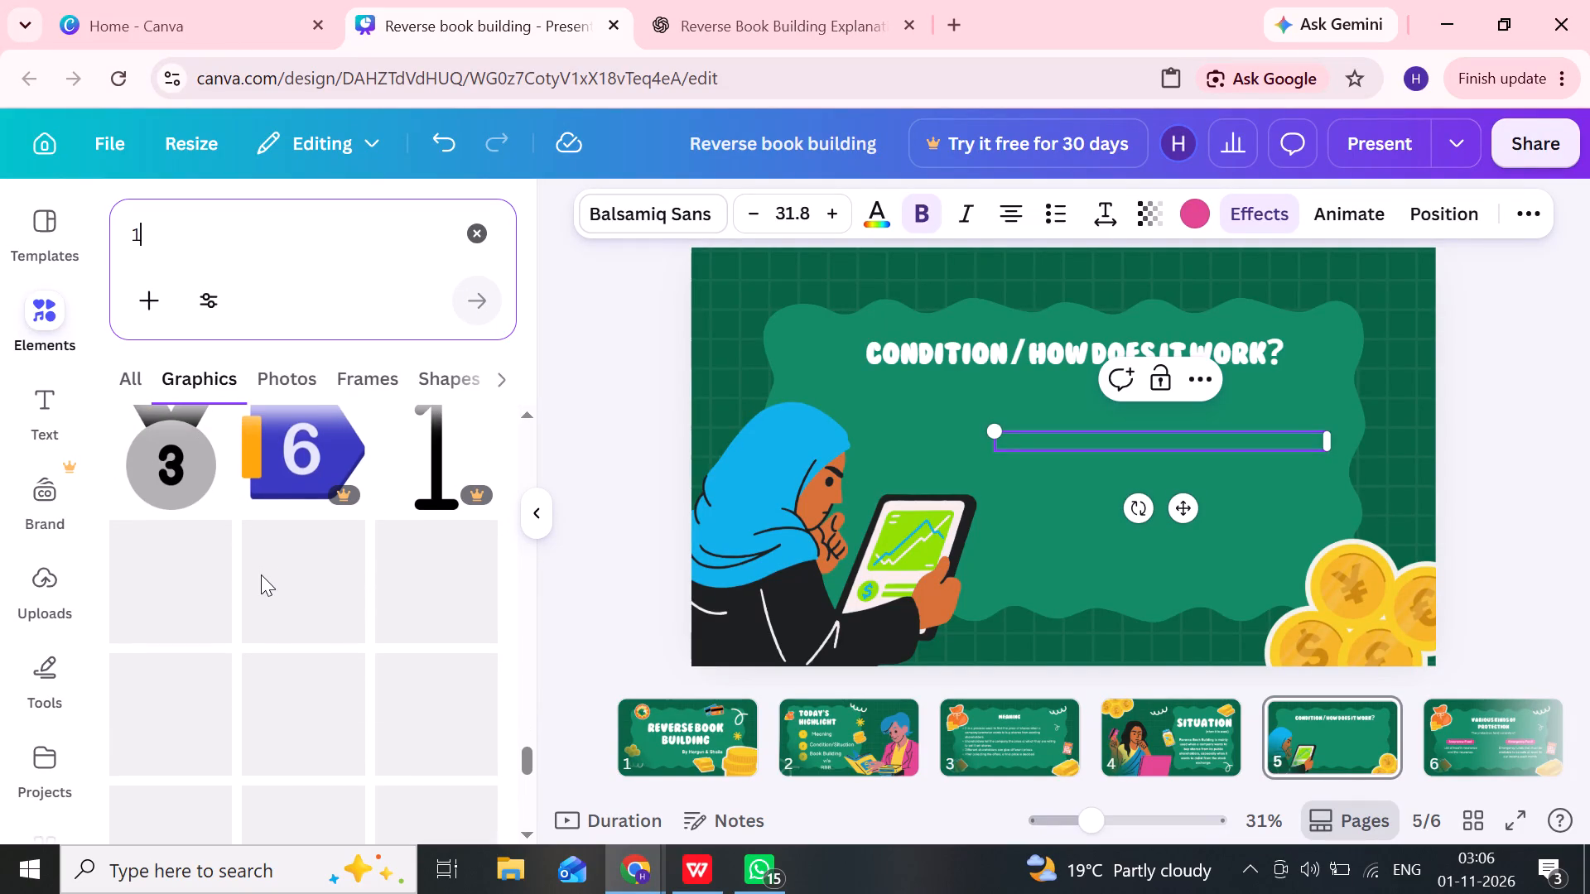
{"action": "scroll", "coordinate": [261, 574], "scroll_direction": "down", "scroll_amount": 2}
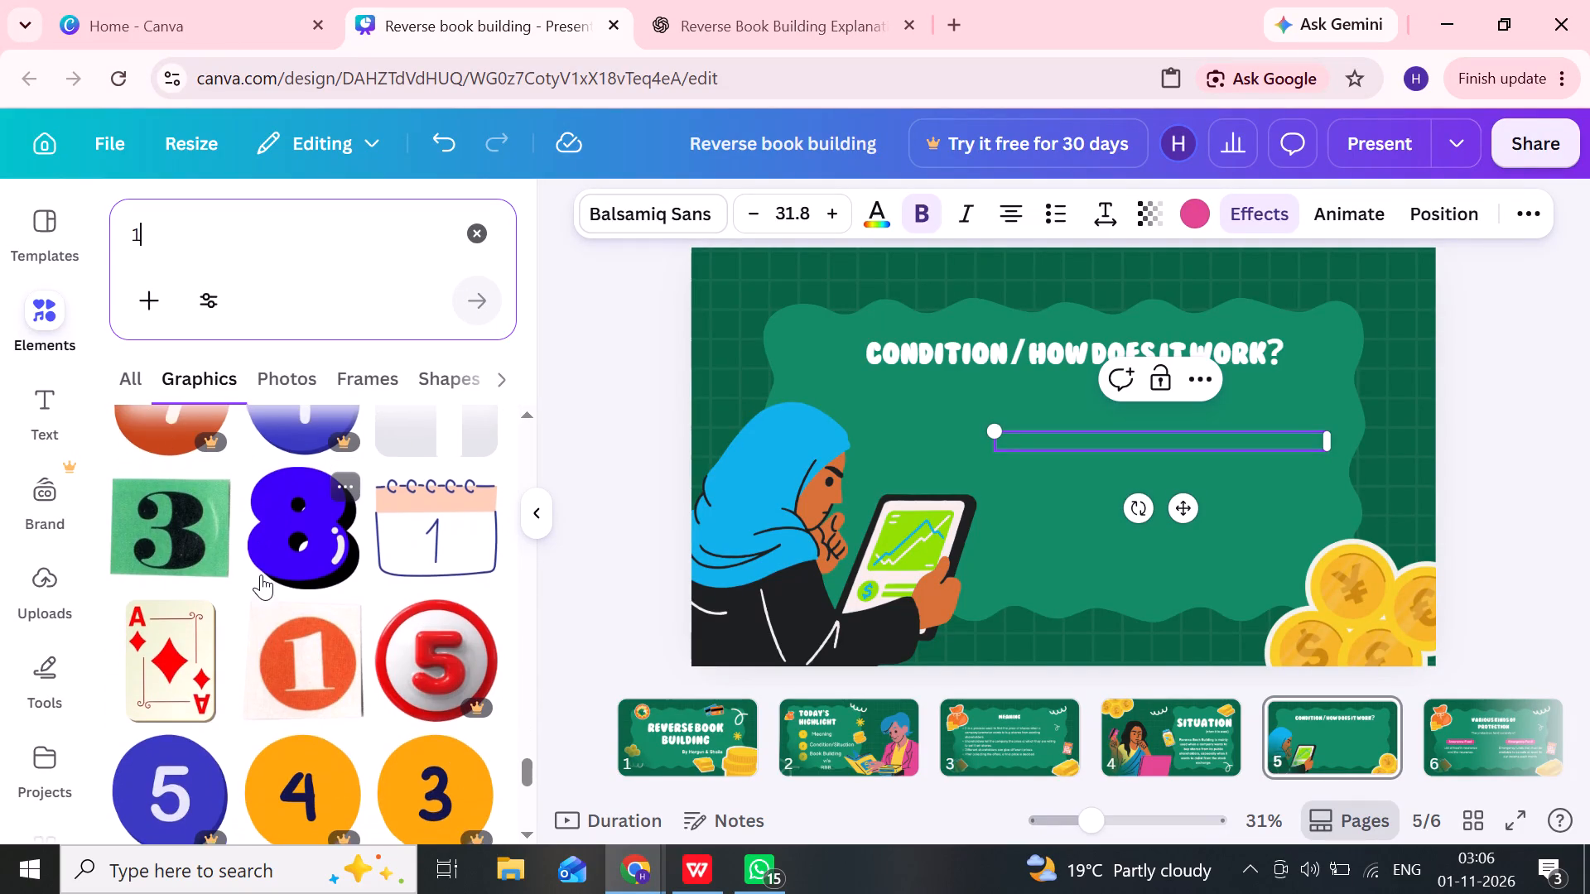
{"action": "scroll", "coordinate": [261, 574], "scroll_direction": "down", "scroll_amount": 4}
{"action": "scroll", "coordinate": [261, 574], "scroll_direction": "up", "scroll_amount": 1}
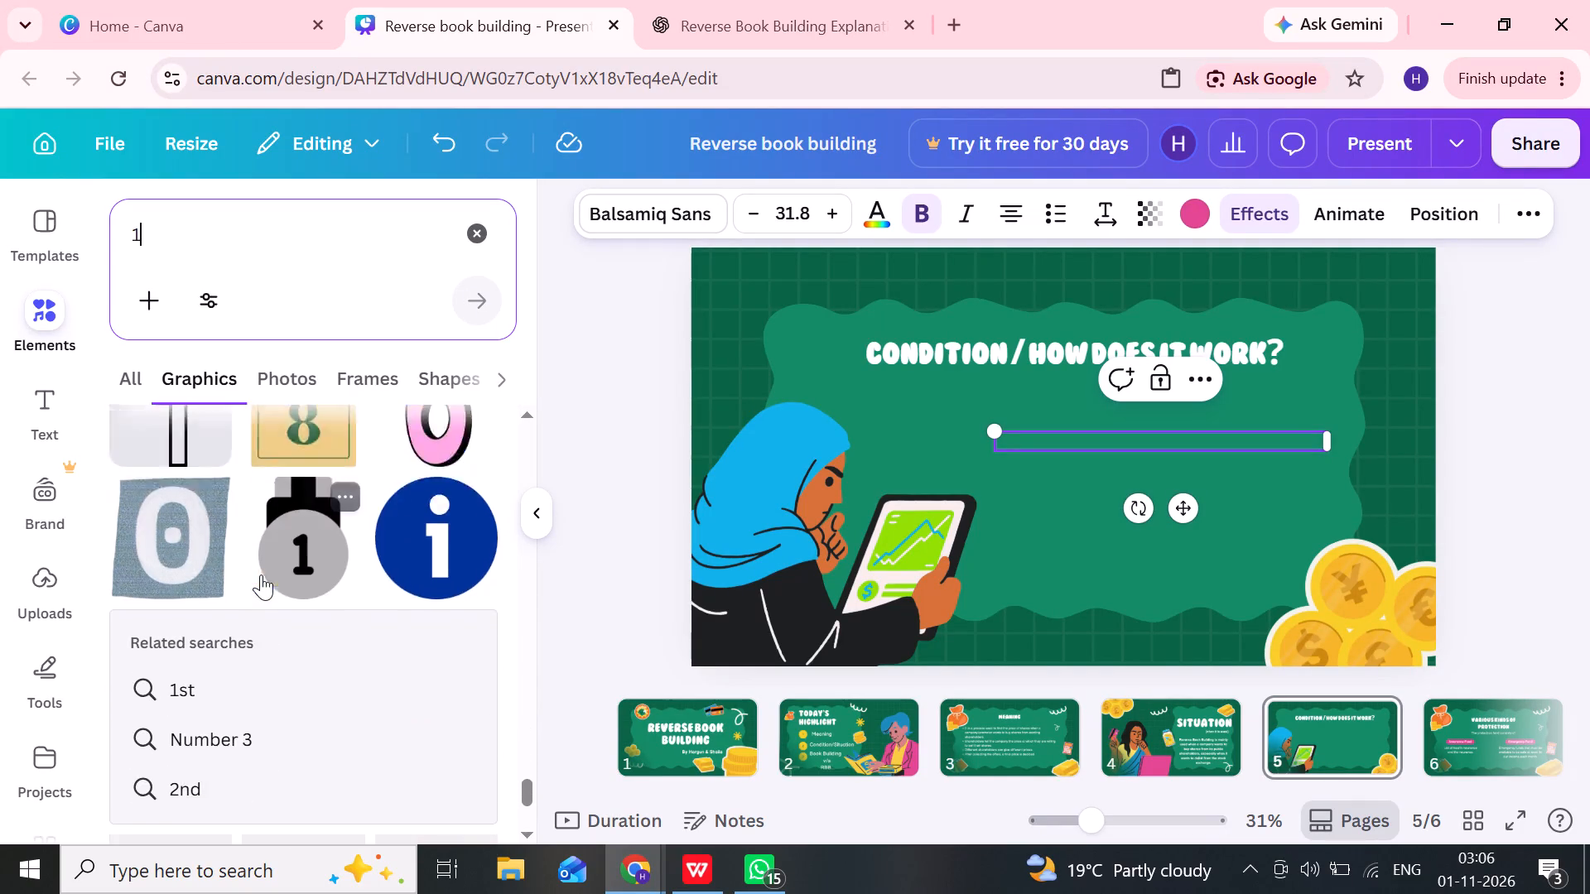
{"action": "scroll", "coordinate": [261, 574], "scroll_direction": "up", "scroll_amount": 1}
{"action": "scroll", "coordinate": [261, 574], "scroll_direction": "right", "scroll_amount": 2}
{"action": "scroll", "coordinate": [261, 574], "scroll_direction": "up", "scroll_amount": 2}
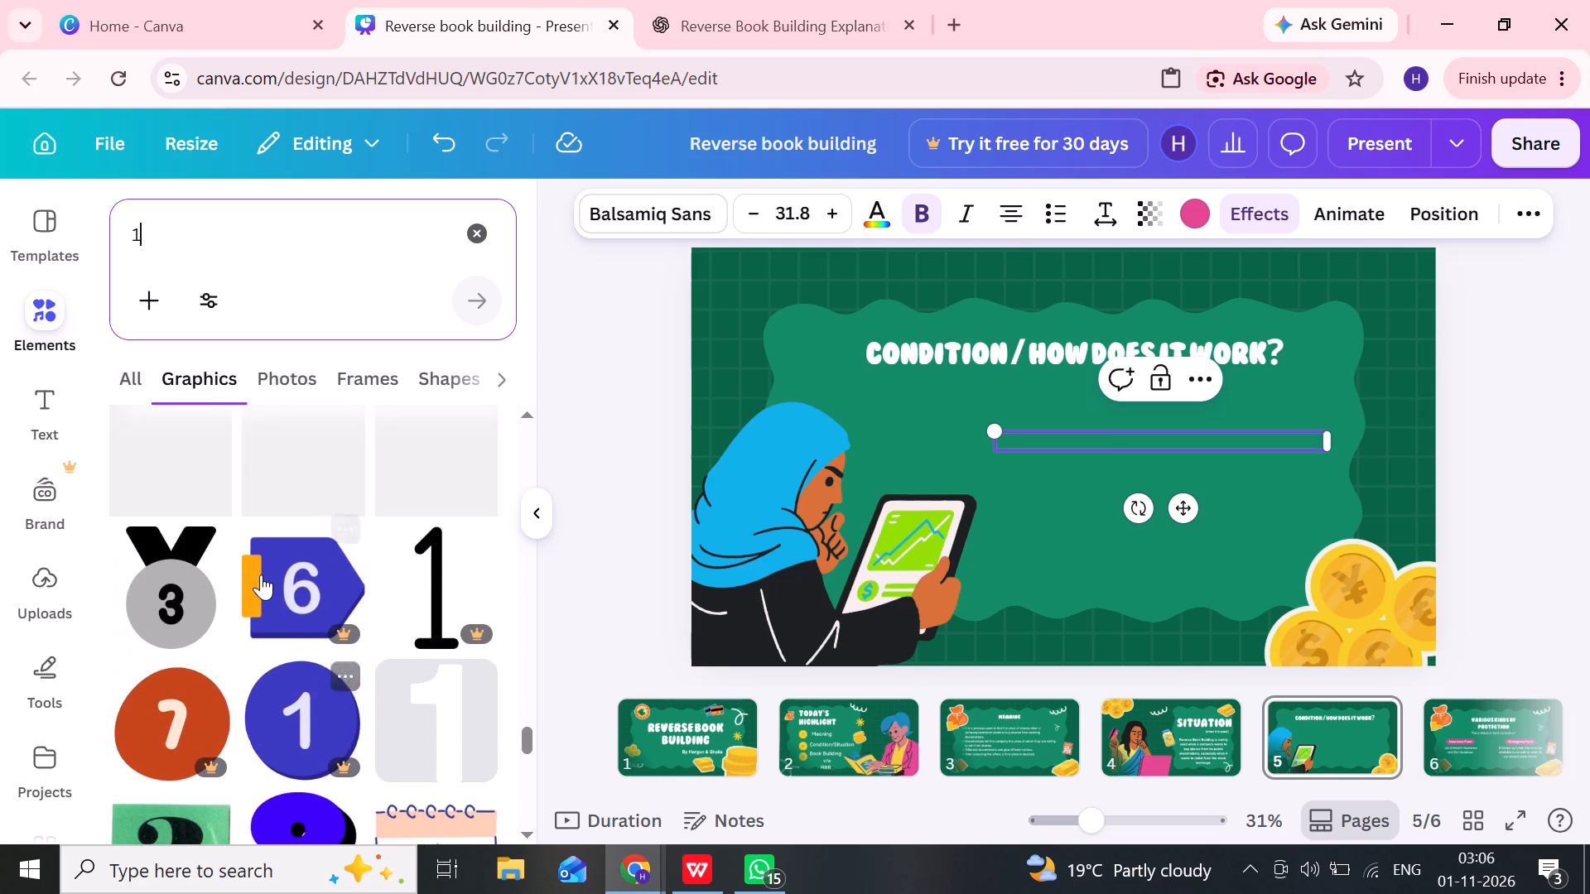
{"action": "scroll", "coordinate": [261, 574], "scroll_direction": "up", "scroll_amount": 1}
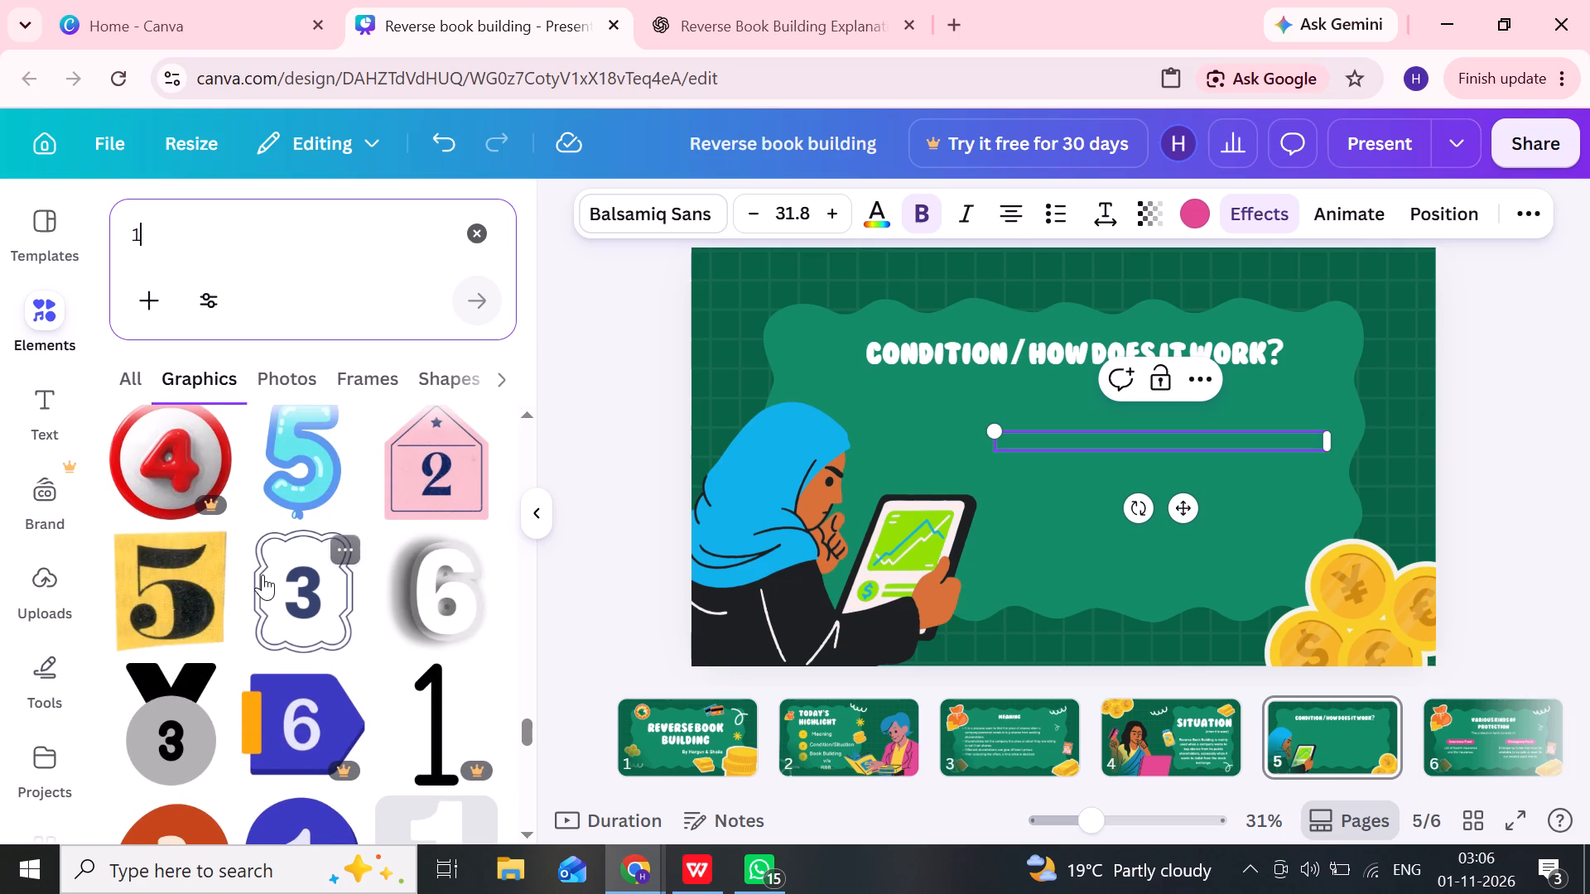
{"action": "scroll", "coordinate": [263, 574], "scroll_direction": "up", "scroll_amount": 3}
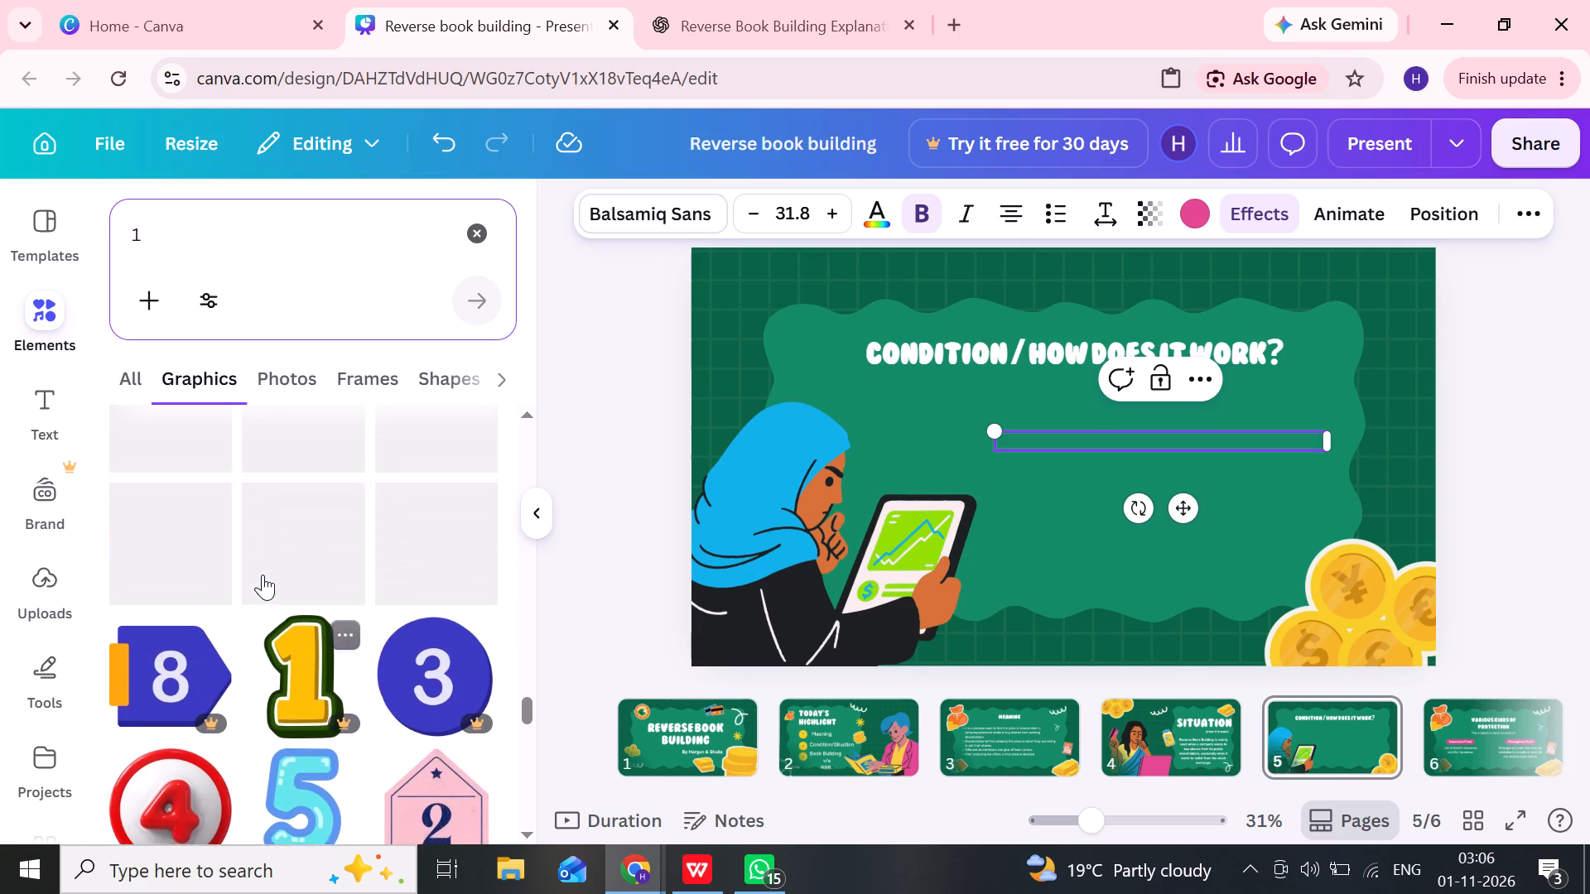
{"action": "scroll", "coordinate": [263, 574], "scroll_direction": "up", "scroll_amount": 1}
{"action": "scroll", "coordinate": [266, 561], "scroll_direction": "down", "scroll_amount": 8}
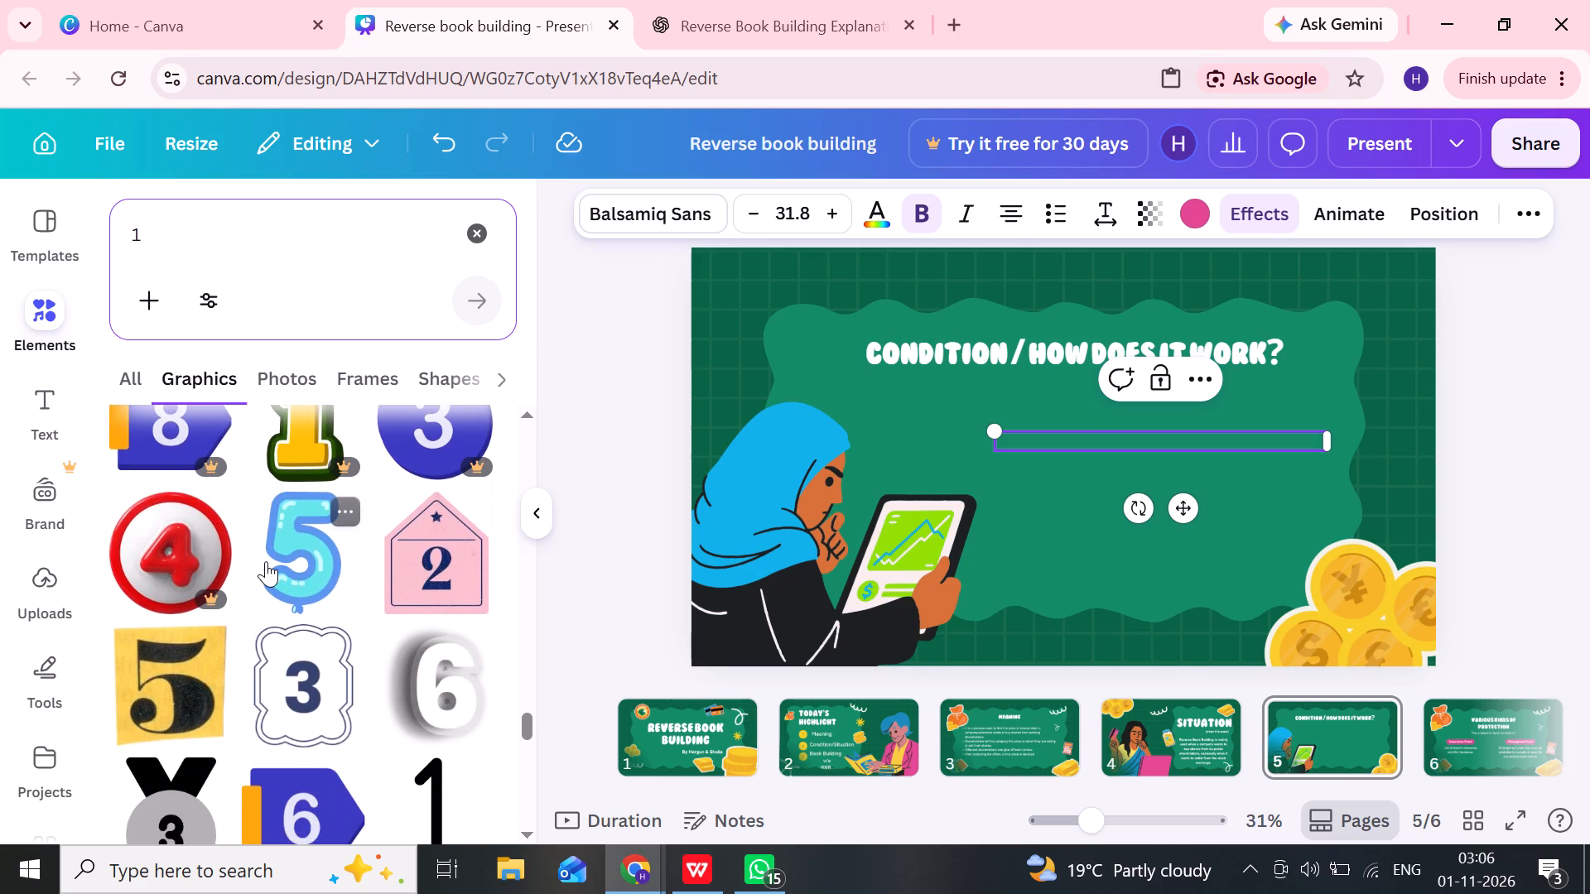
{"action": "scroll", "coordinate": [266, 561], "scroll_direction": "down", "scroll_amount": 2}
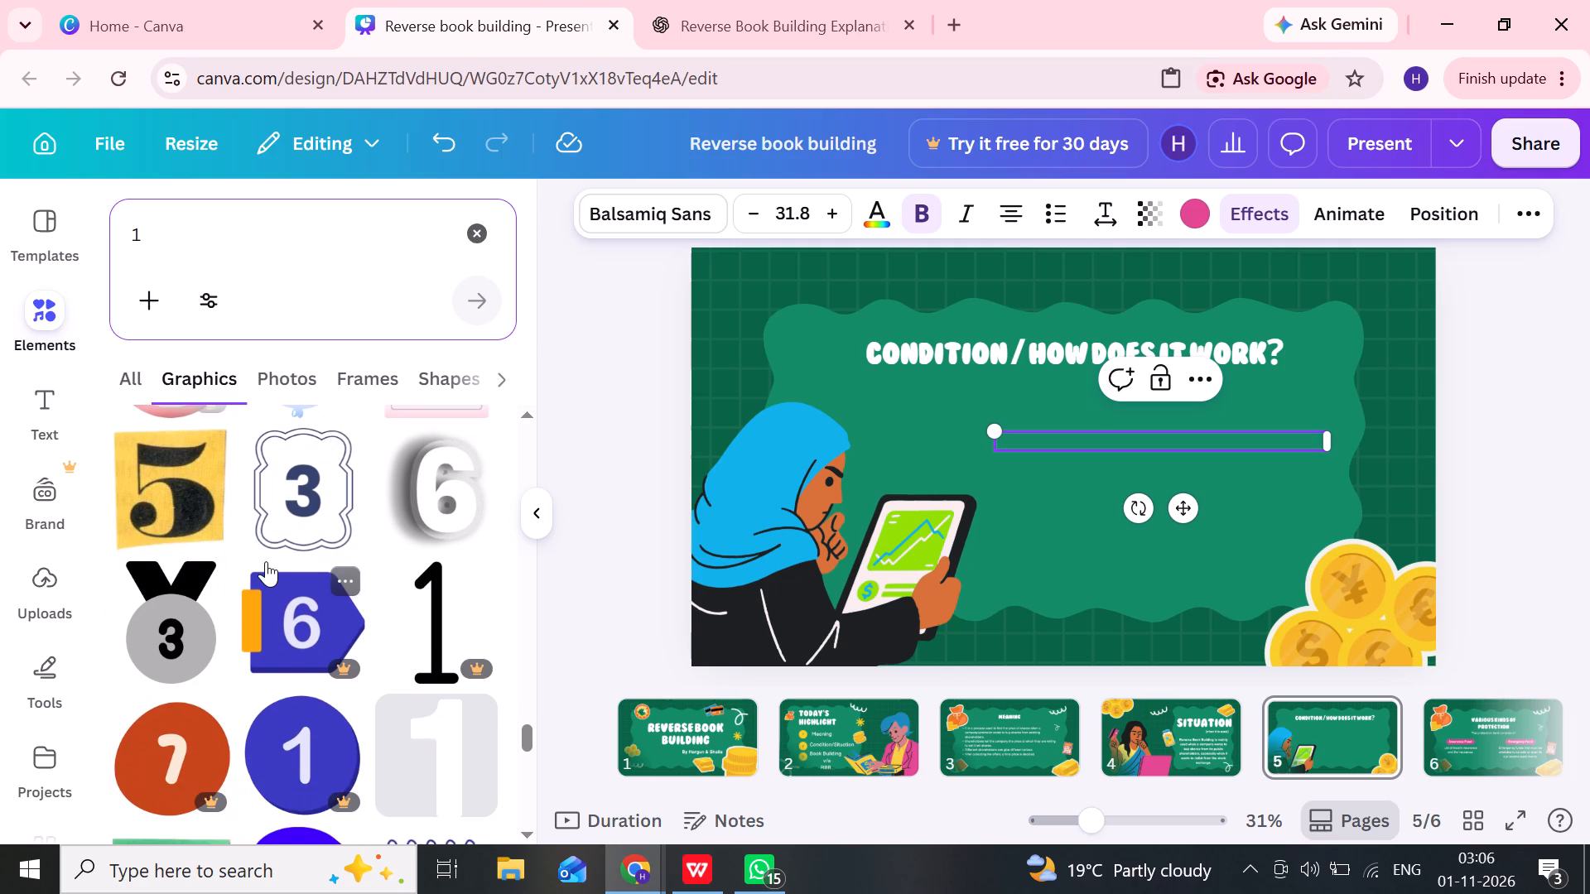
{"action": "scroll", "coordinate": [266, 561], "scroll_direction": "down", "scroll_amount": 2}
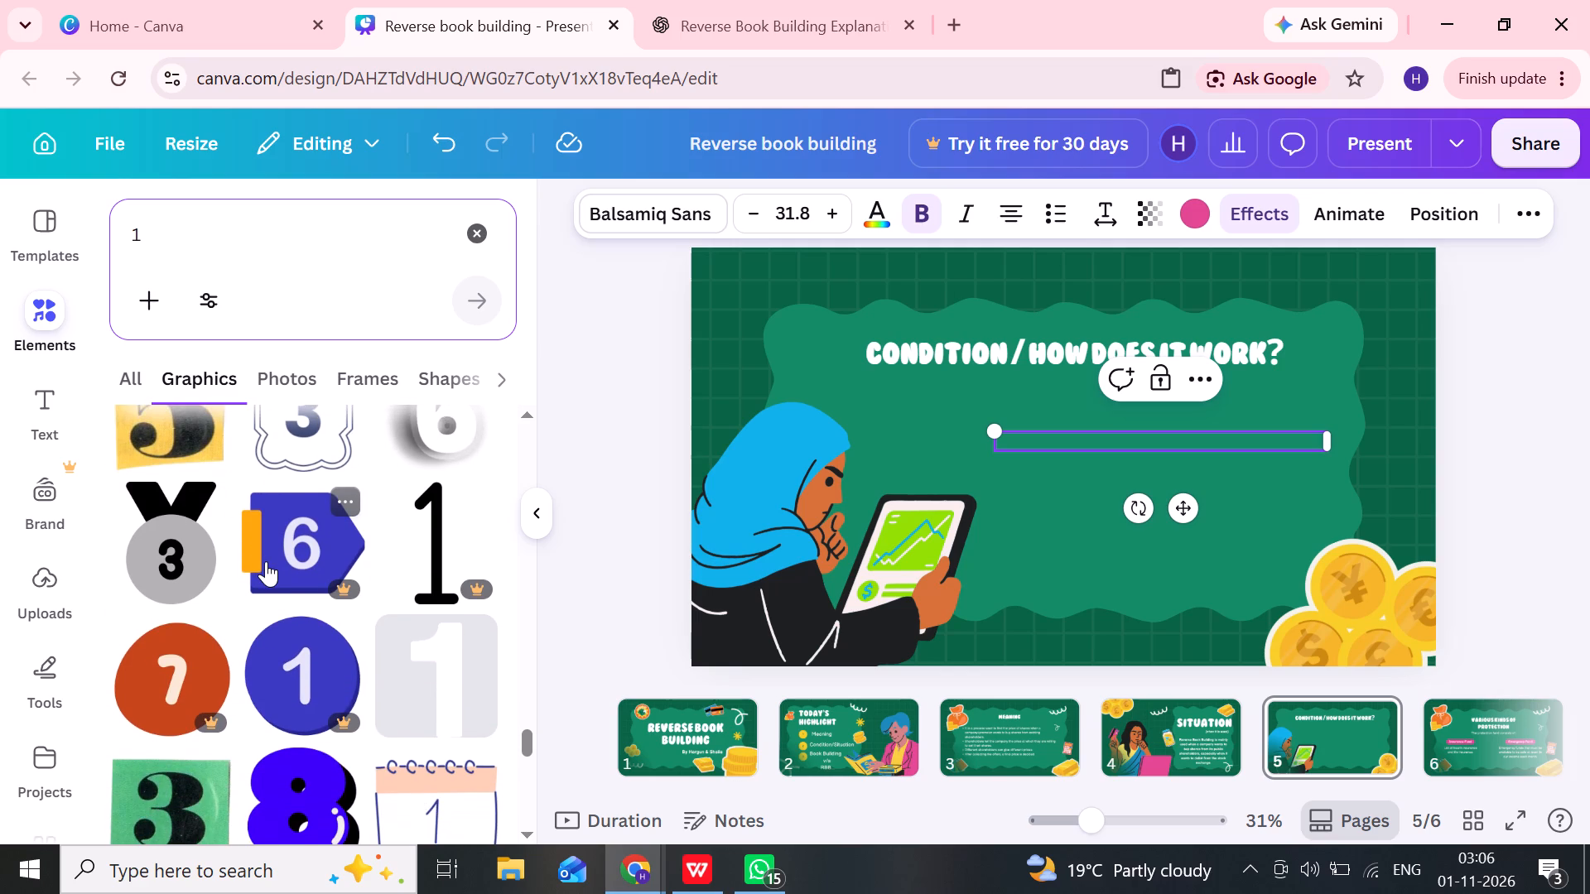
{"action": "scroll", "coordinate": [266, 568], "scroll_direction": "down", "scroll_amount": 1}
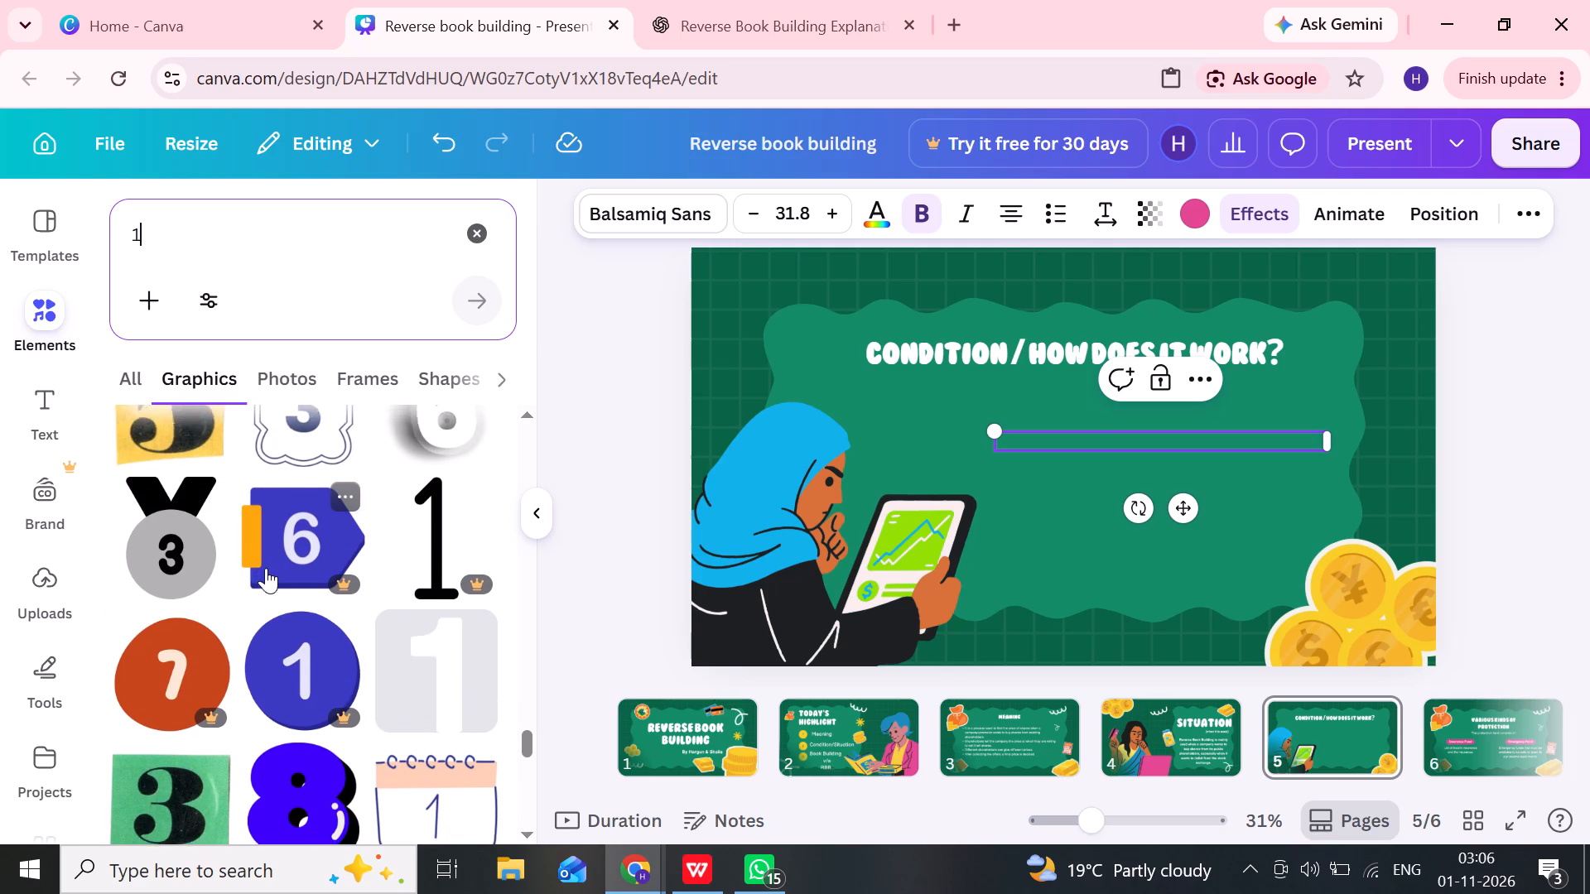
{"action": "scroll", "coordinate": [266, 568], "scroll_direction": "down", "scroll_amount": 3}
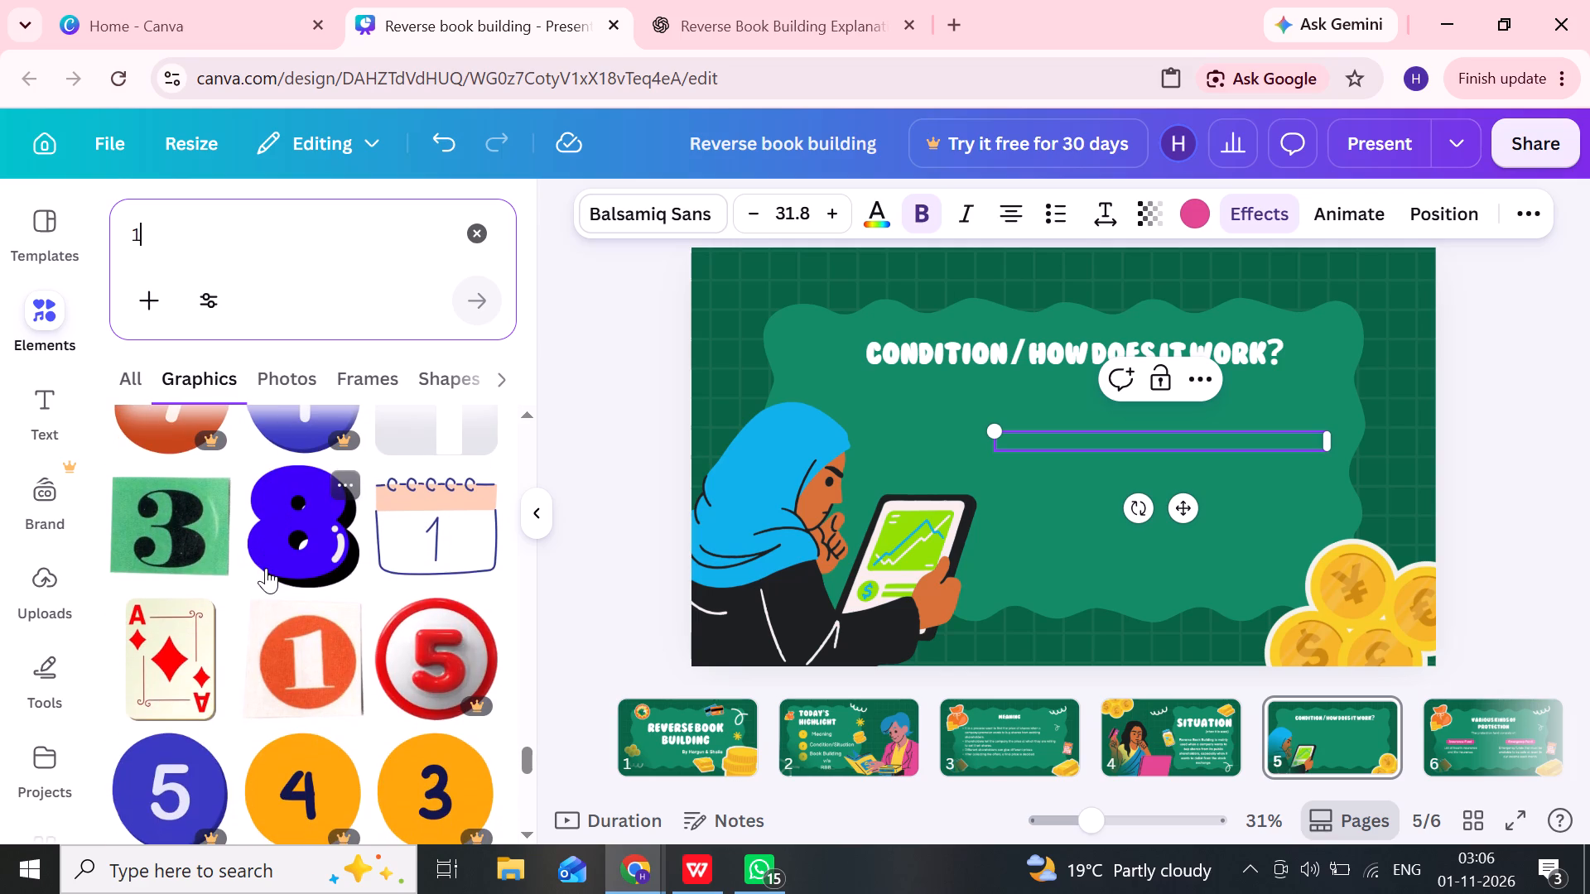
{"action": "scroll", "coordinate": [266, 568], "scroll_direction": "up", "scroll_amount": 4}
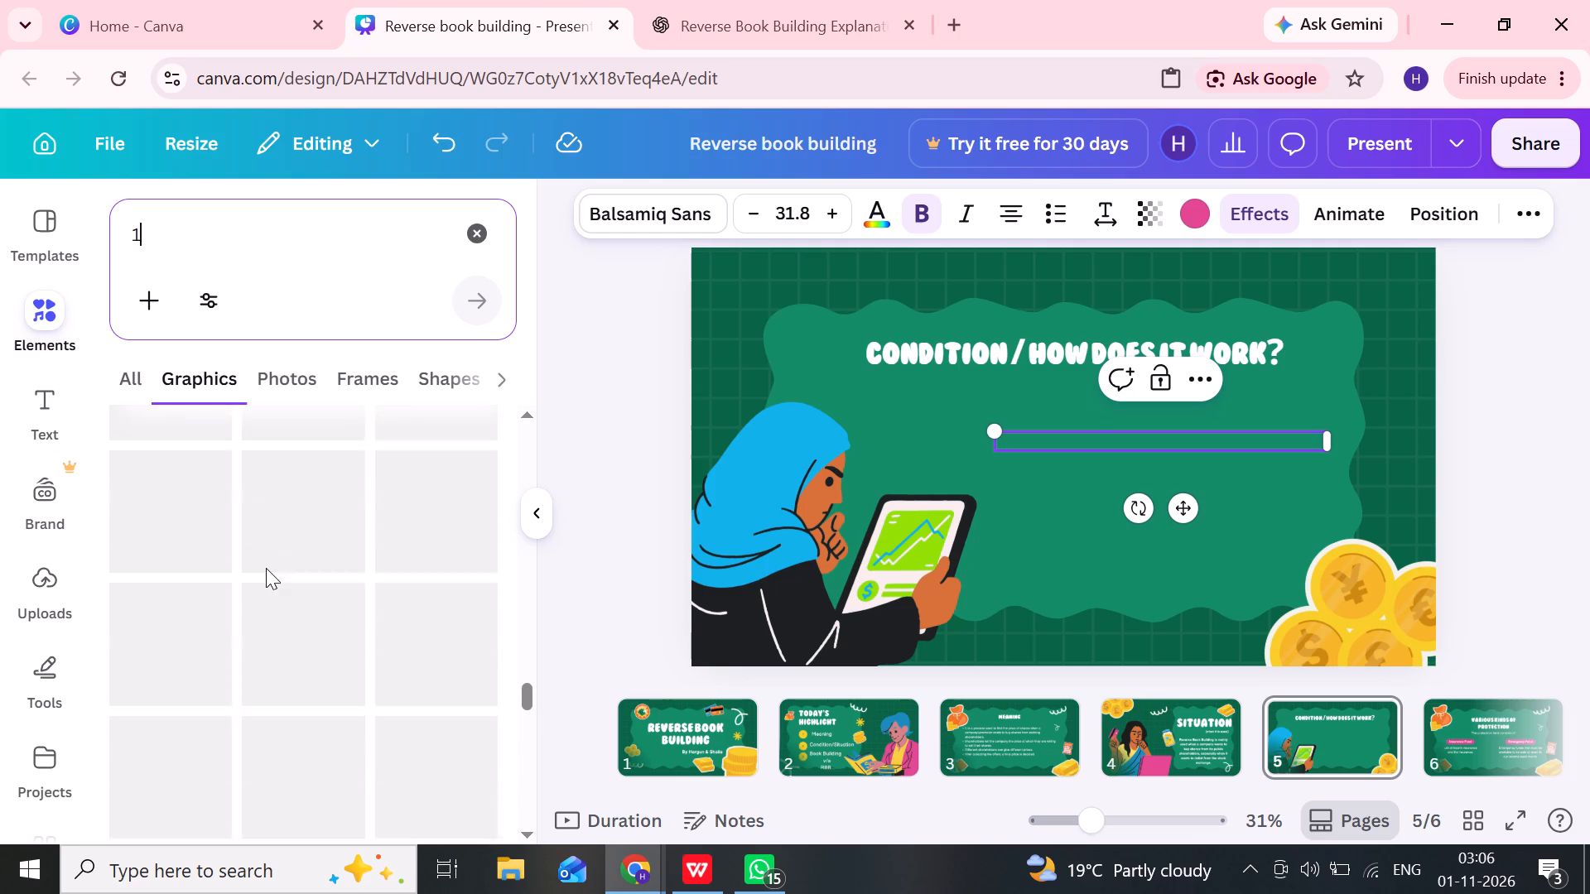
{"action": "scroll", "coordinate": [266, 568], "scroll_direction": "up", "scroll_amount": 1}
Extend the graphics search to "1 in pool ball".
{"action": "left_click", "coordinate": [219, 220]}
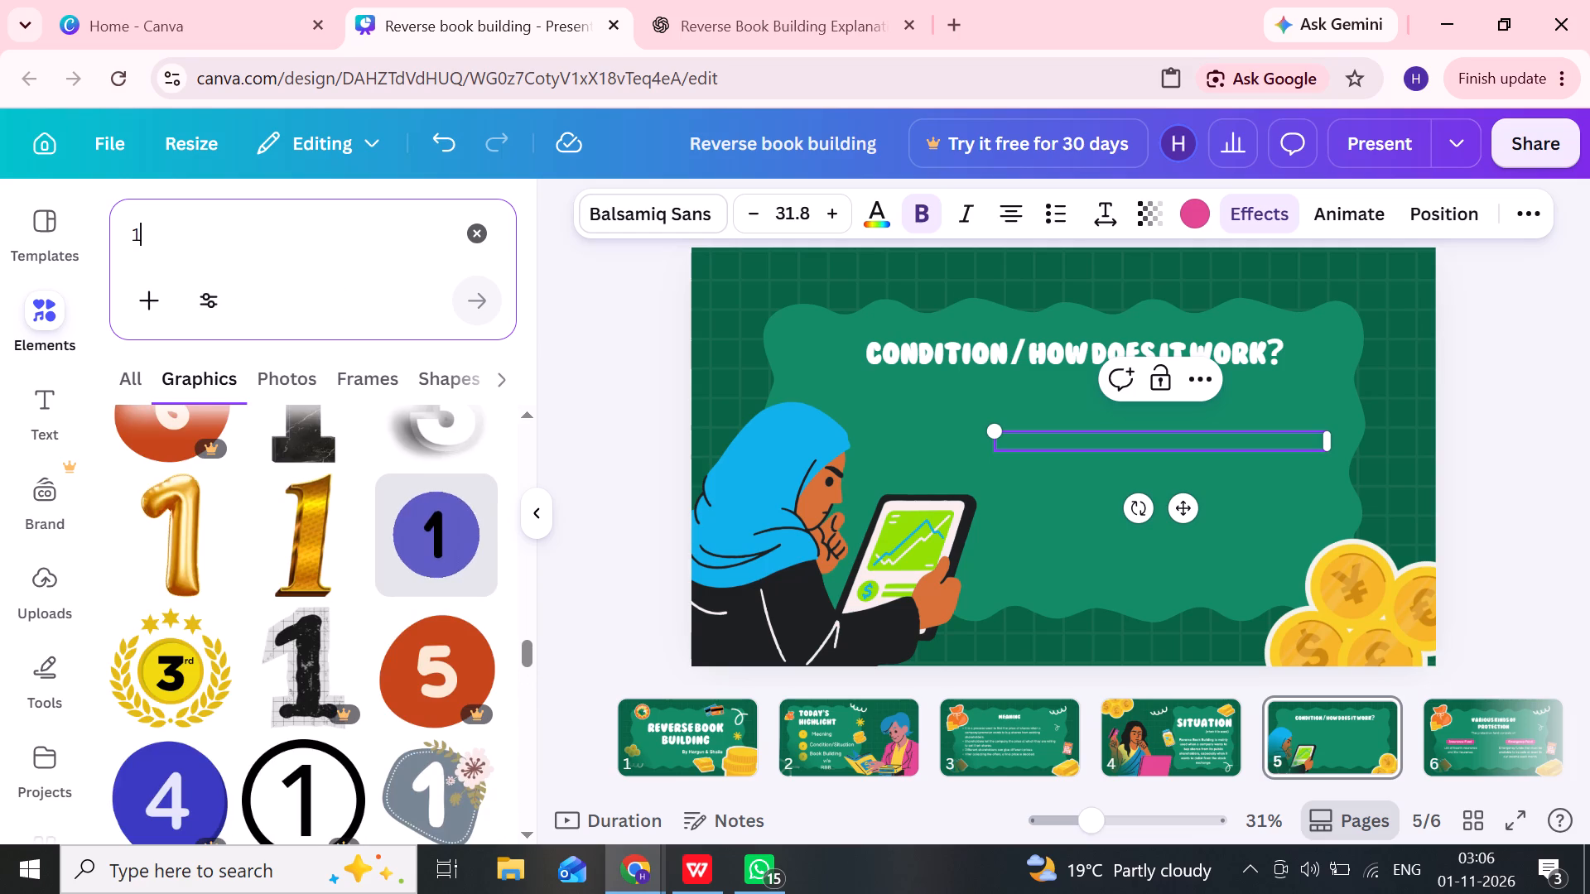
{"action": "key", "text": "space"}
{"action": "type", "text": "in"}
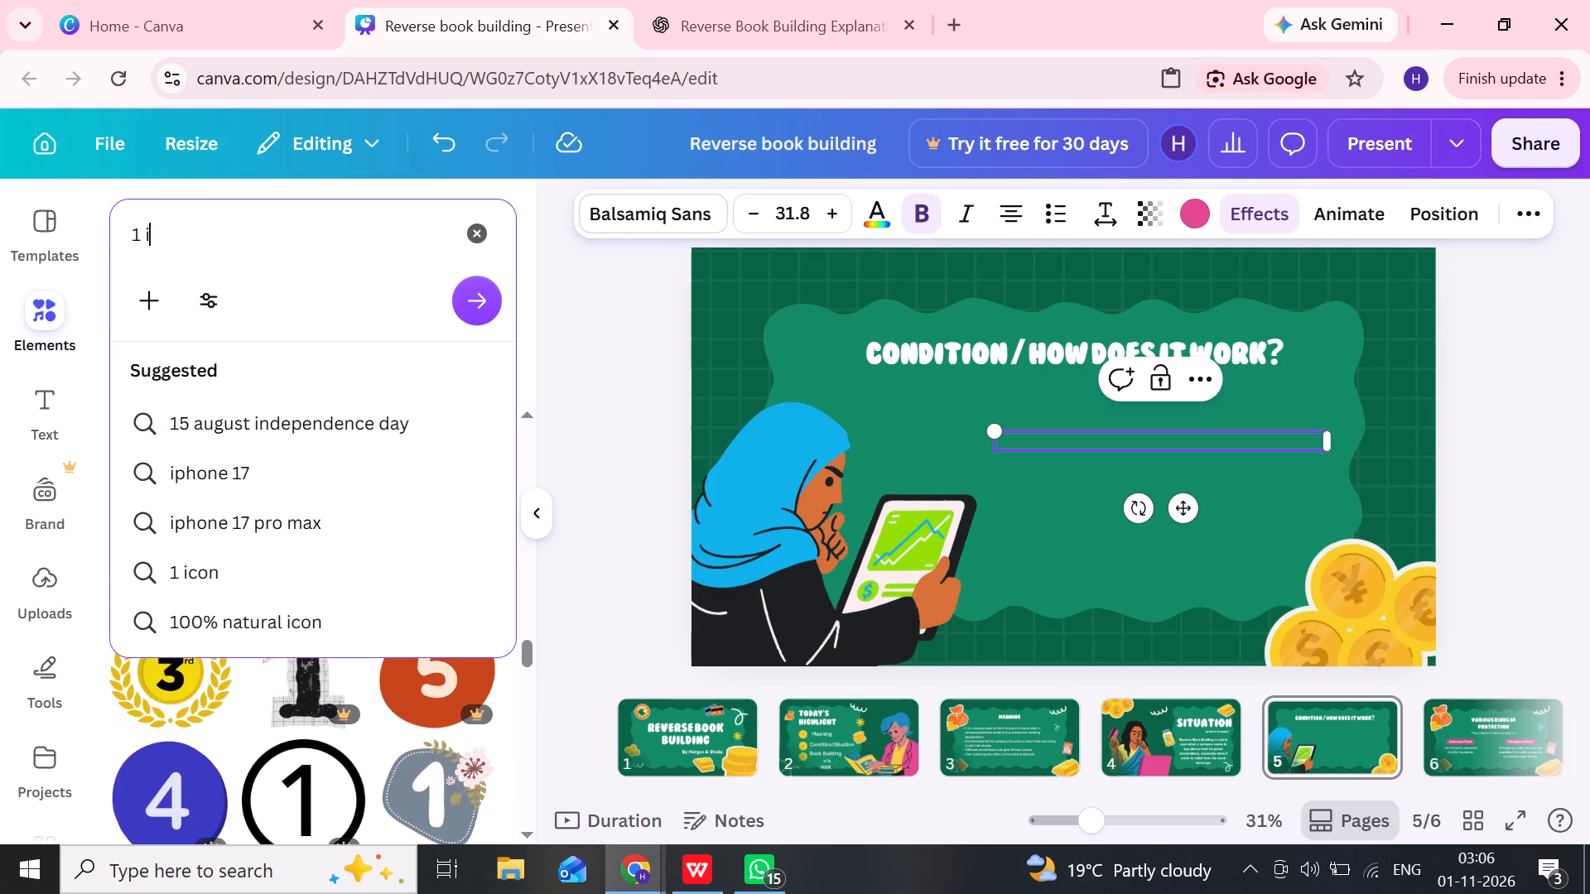
{"action": "key", "text": "space"}
{"action": "type", "text": "pool"}
{"action": "key", "text": "space"}
{"action": "key", "text": "b"}
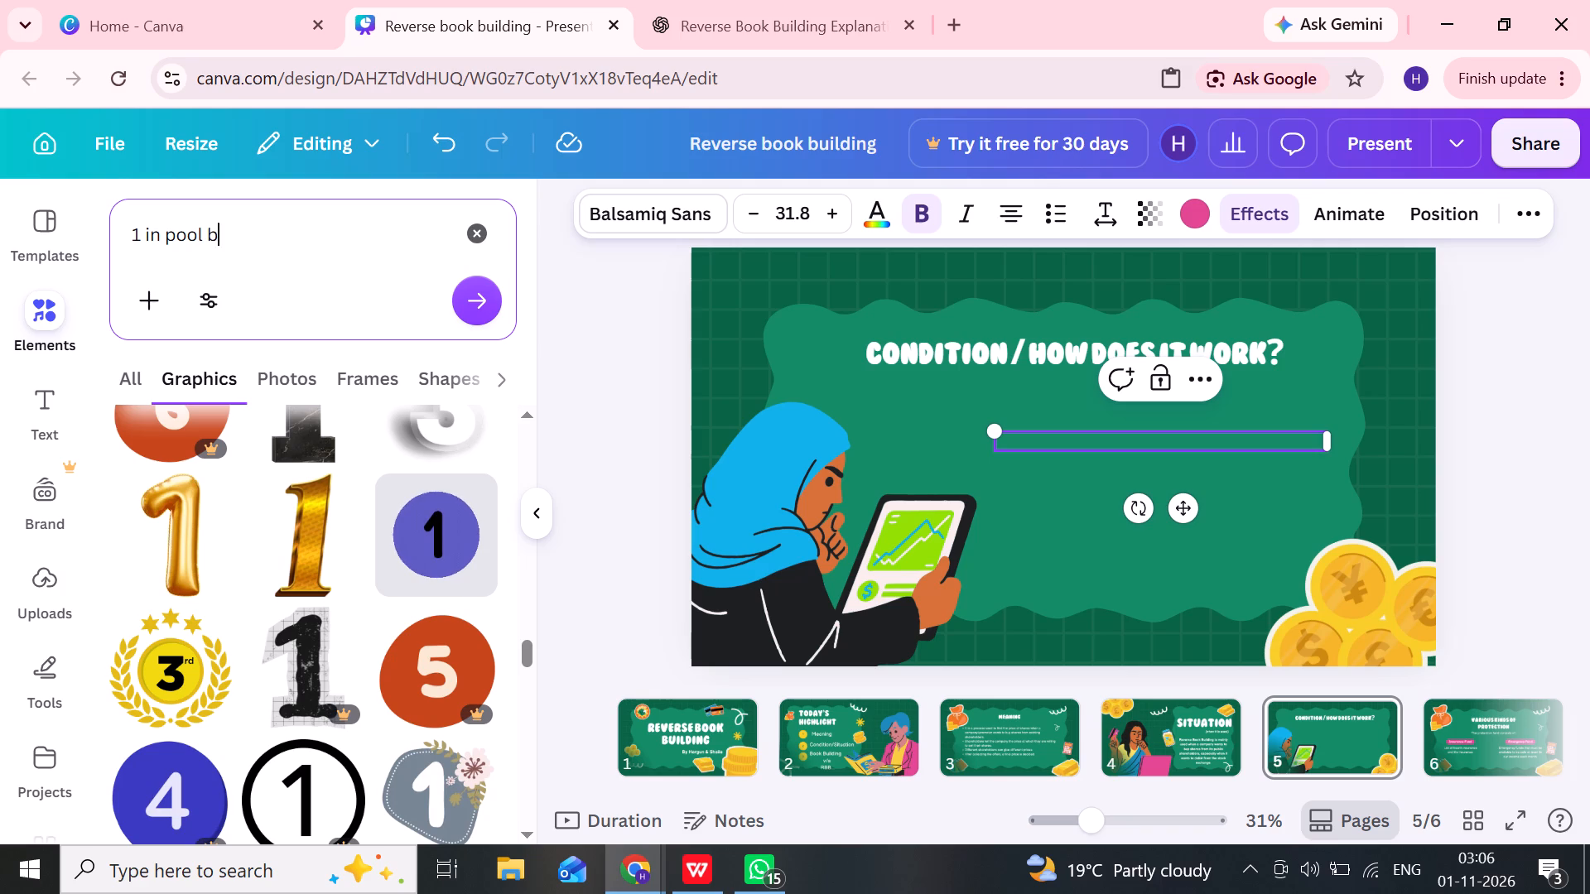
{"action": "type", "text": "all"}
{"action": "key", "text": "Return"}
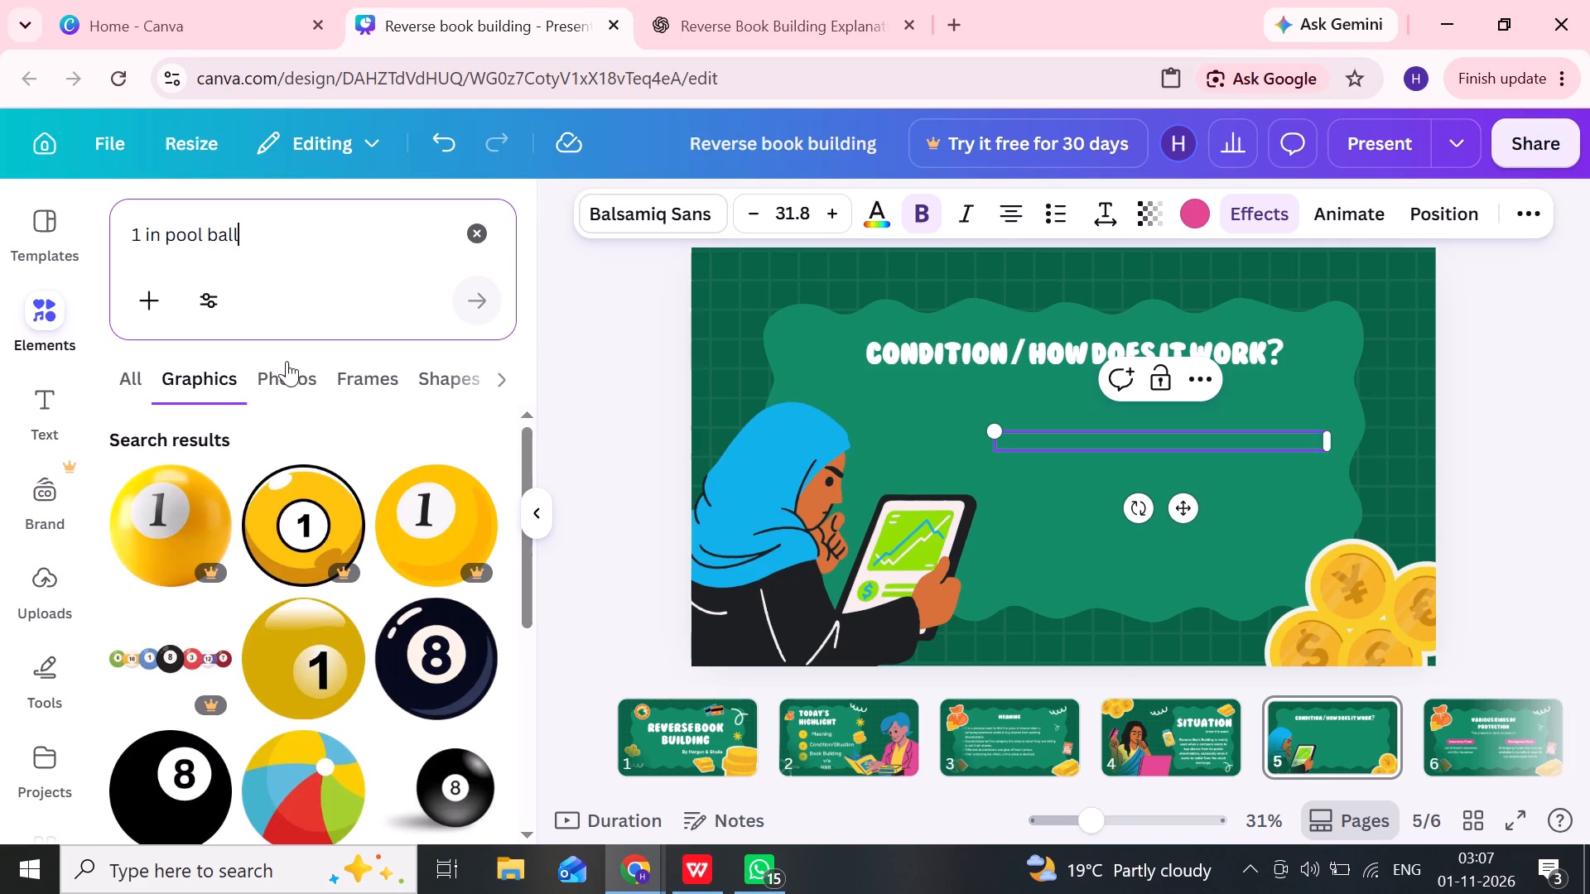
Look through the graphics results for "1 in pool ball" for a number 1 ball suited to marking the first step.
{"action": "scroll", "coordinate": [288, 740], "scroll_direction": "down", "scroll_amount": 3}
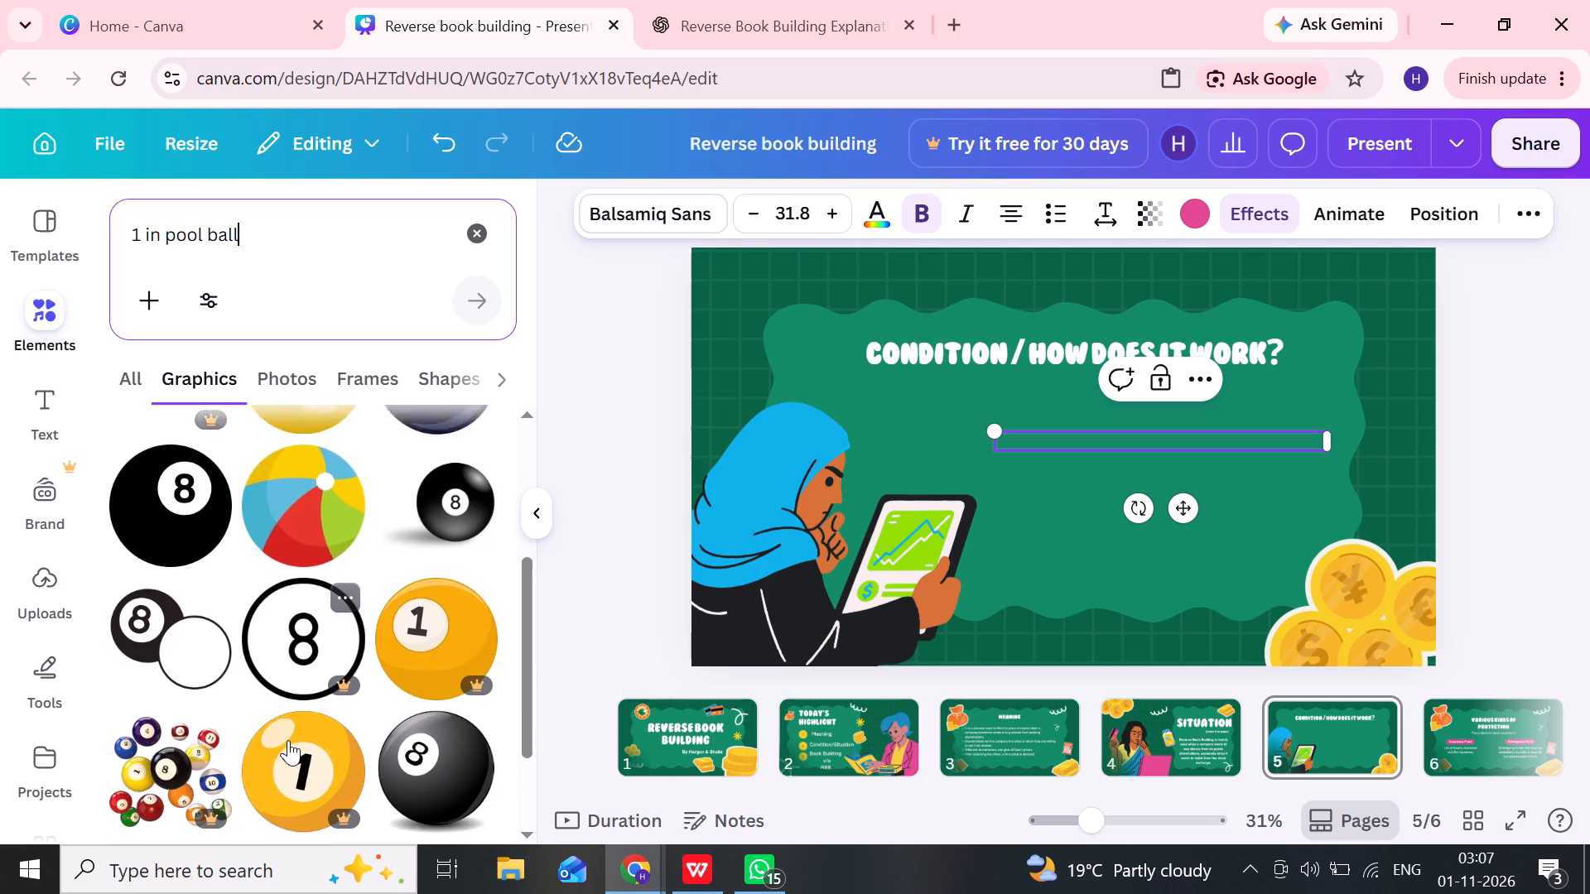
{"action": "scroll", "coordinate": [288, 740], "scroll_direction": "down", "scroll_amount": 3}
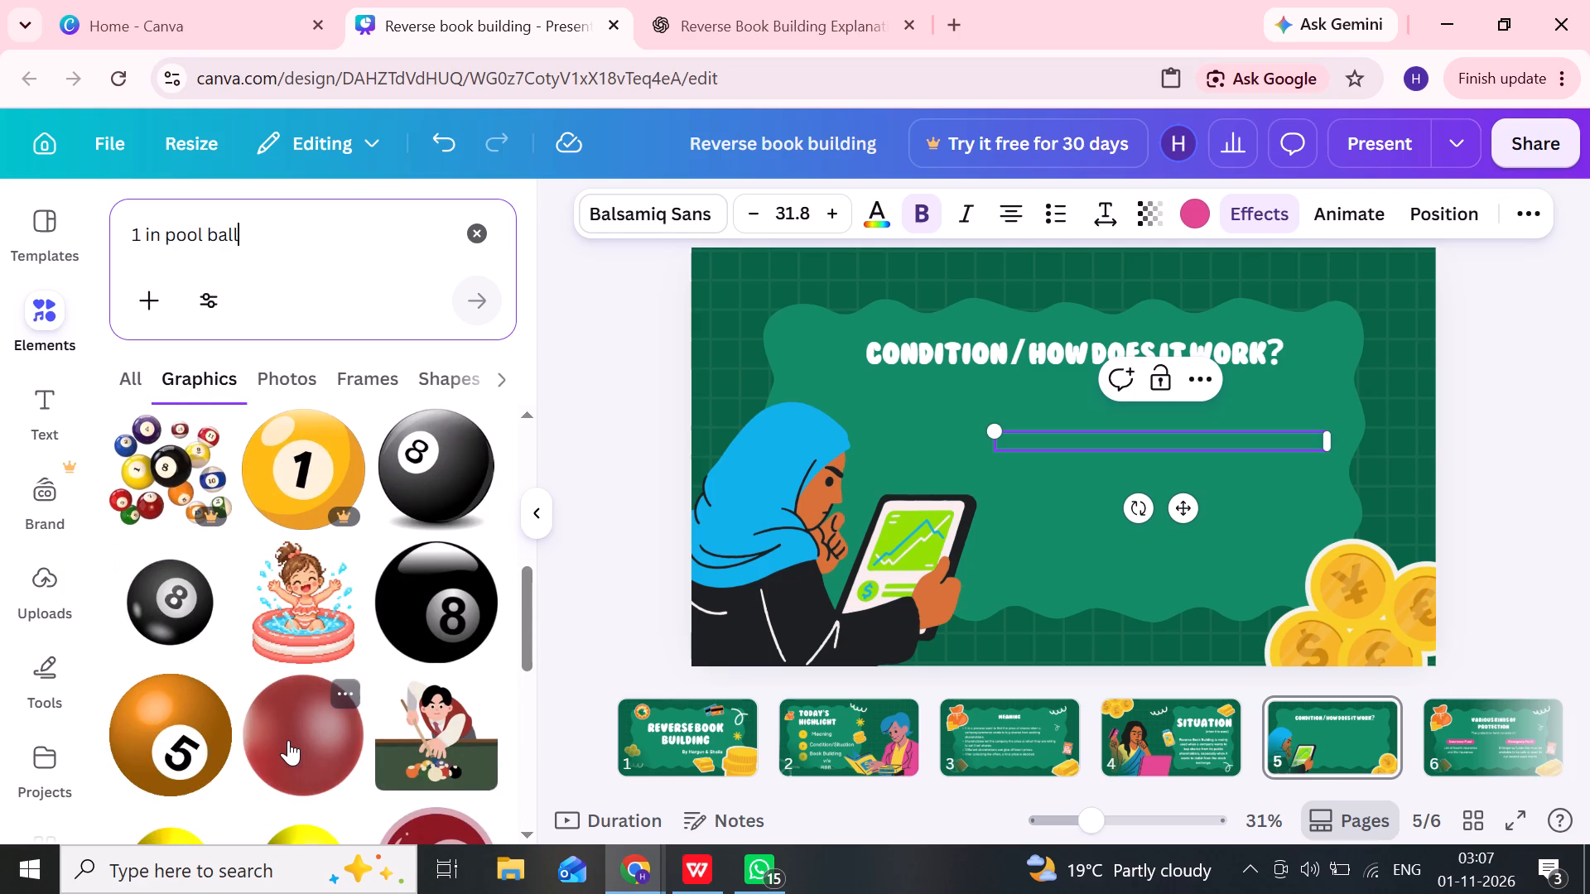
{"action": "scroll", "coordinate": [288, 740], "scroll_direction": "down", "scroll_amount": 3}
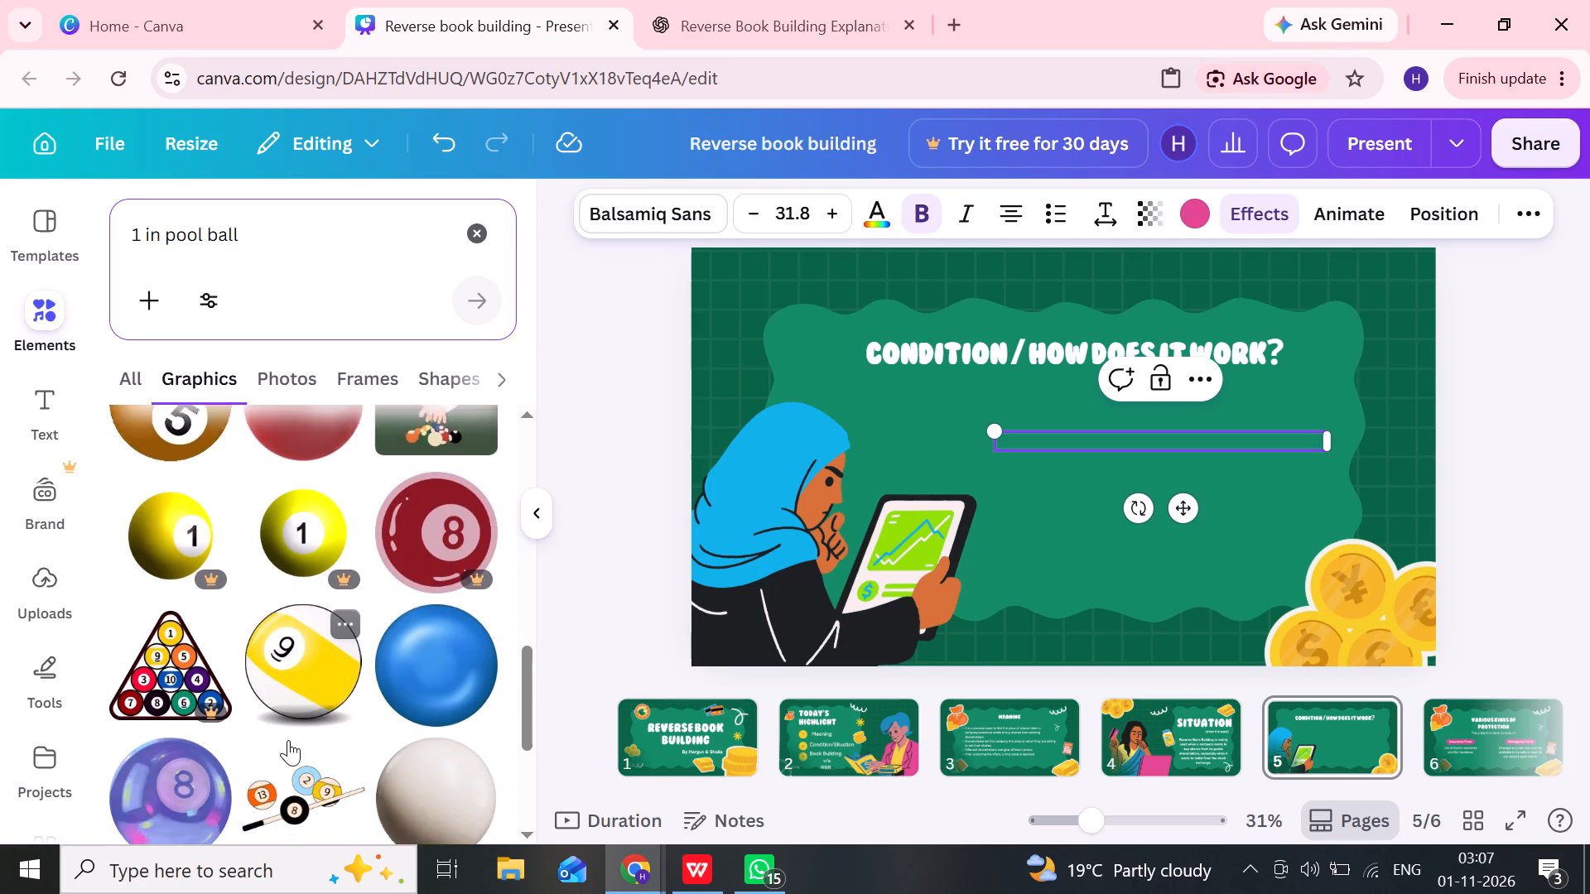
{"action": "scroll", "coordinate": [288, 740], "scroll_direction": "down", "scroll_amount": 3}
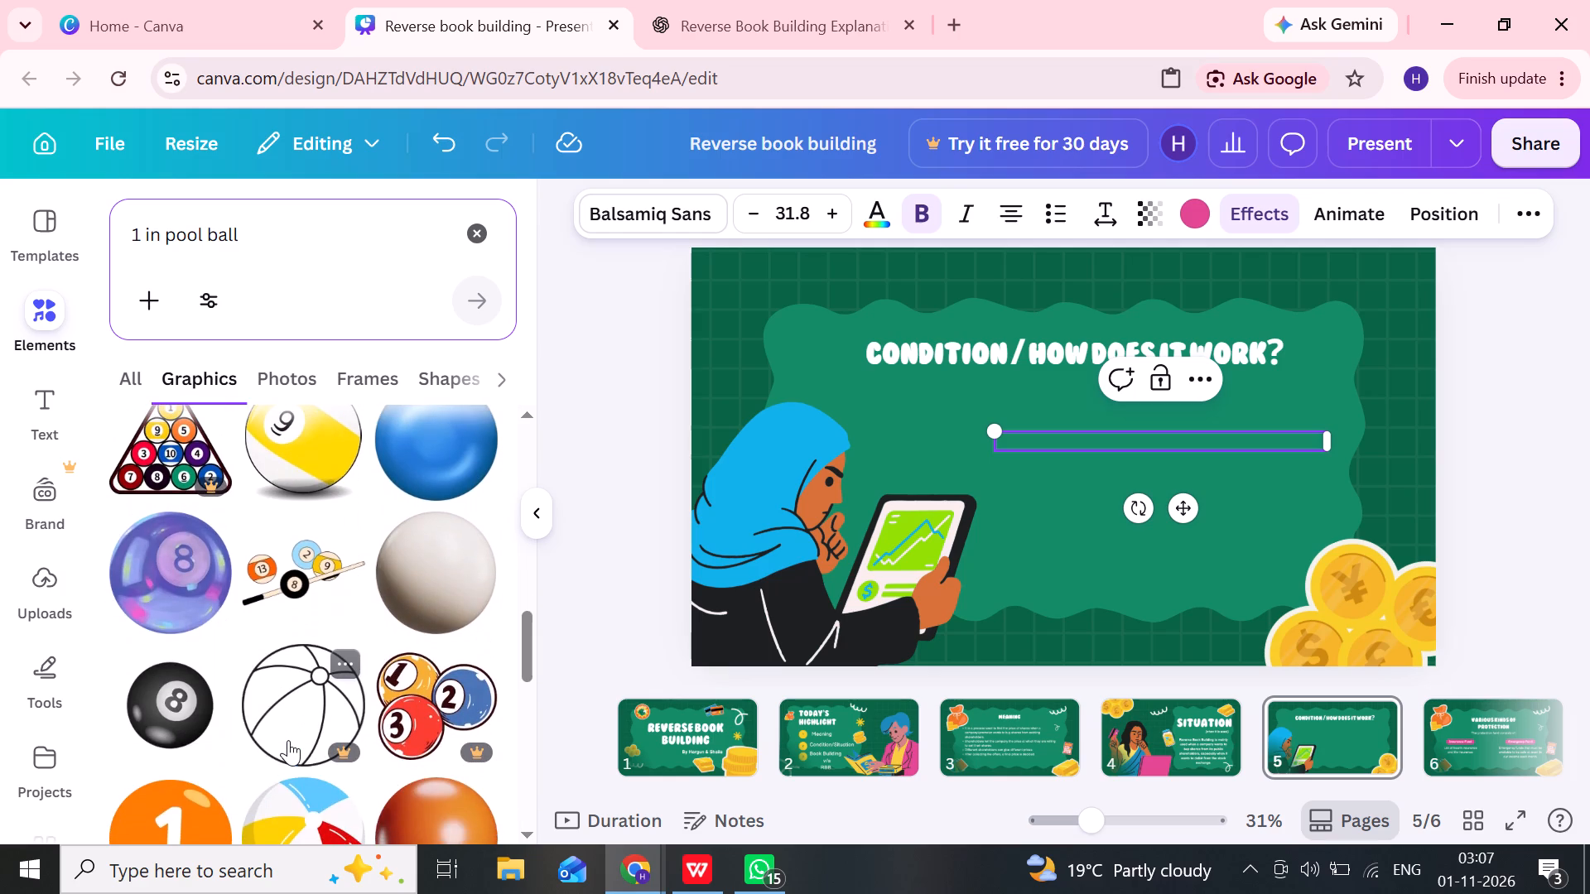
{"action": "scroll", "coordinate": [288, 740], "scroll_direction": "down", "scroll_amount": 2}
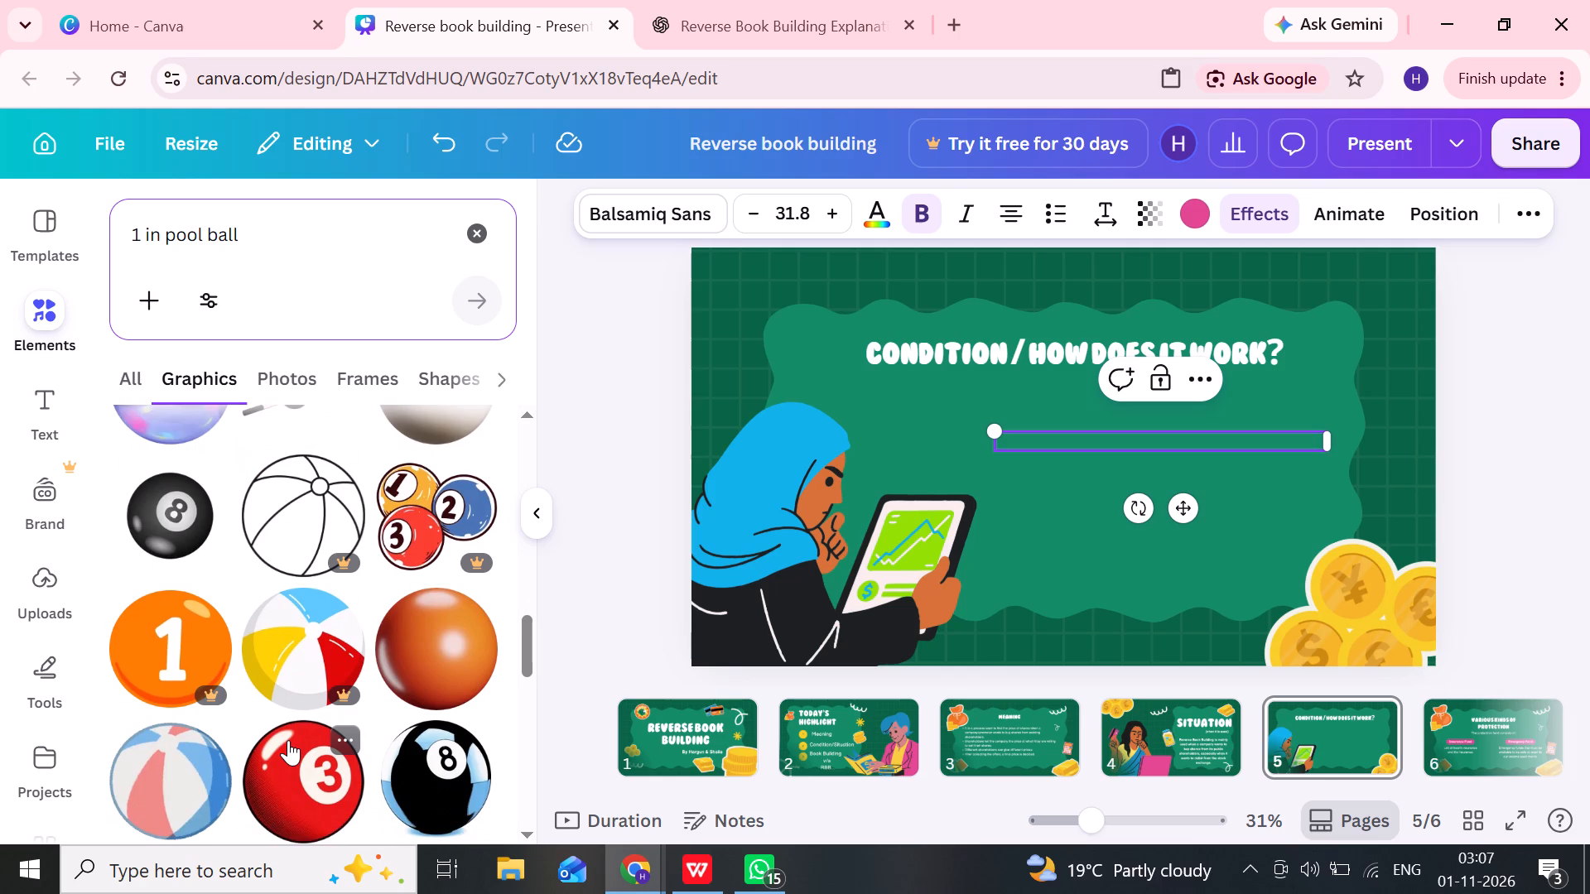
{"action": "scroll", "coordinate": [288, 740], "scroll_direction": "down", "scroll_amount": 2}
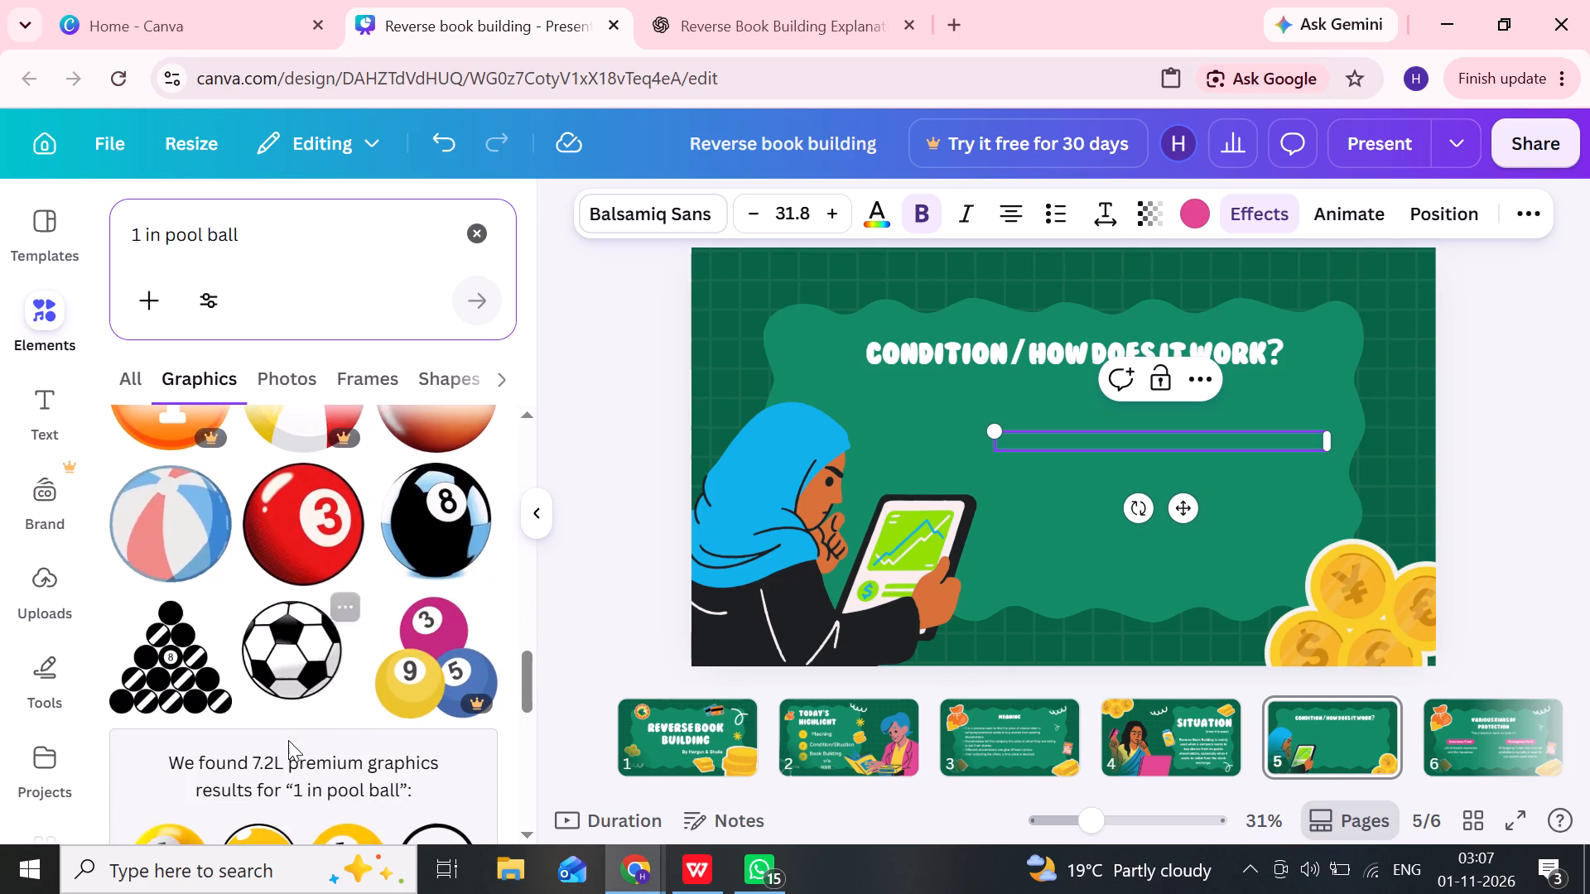
{"action": "scroll", "coordinate": [288, 740], "scroll_direction": "down", "scroll_amount": 6}
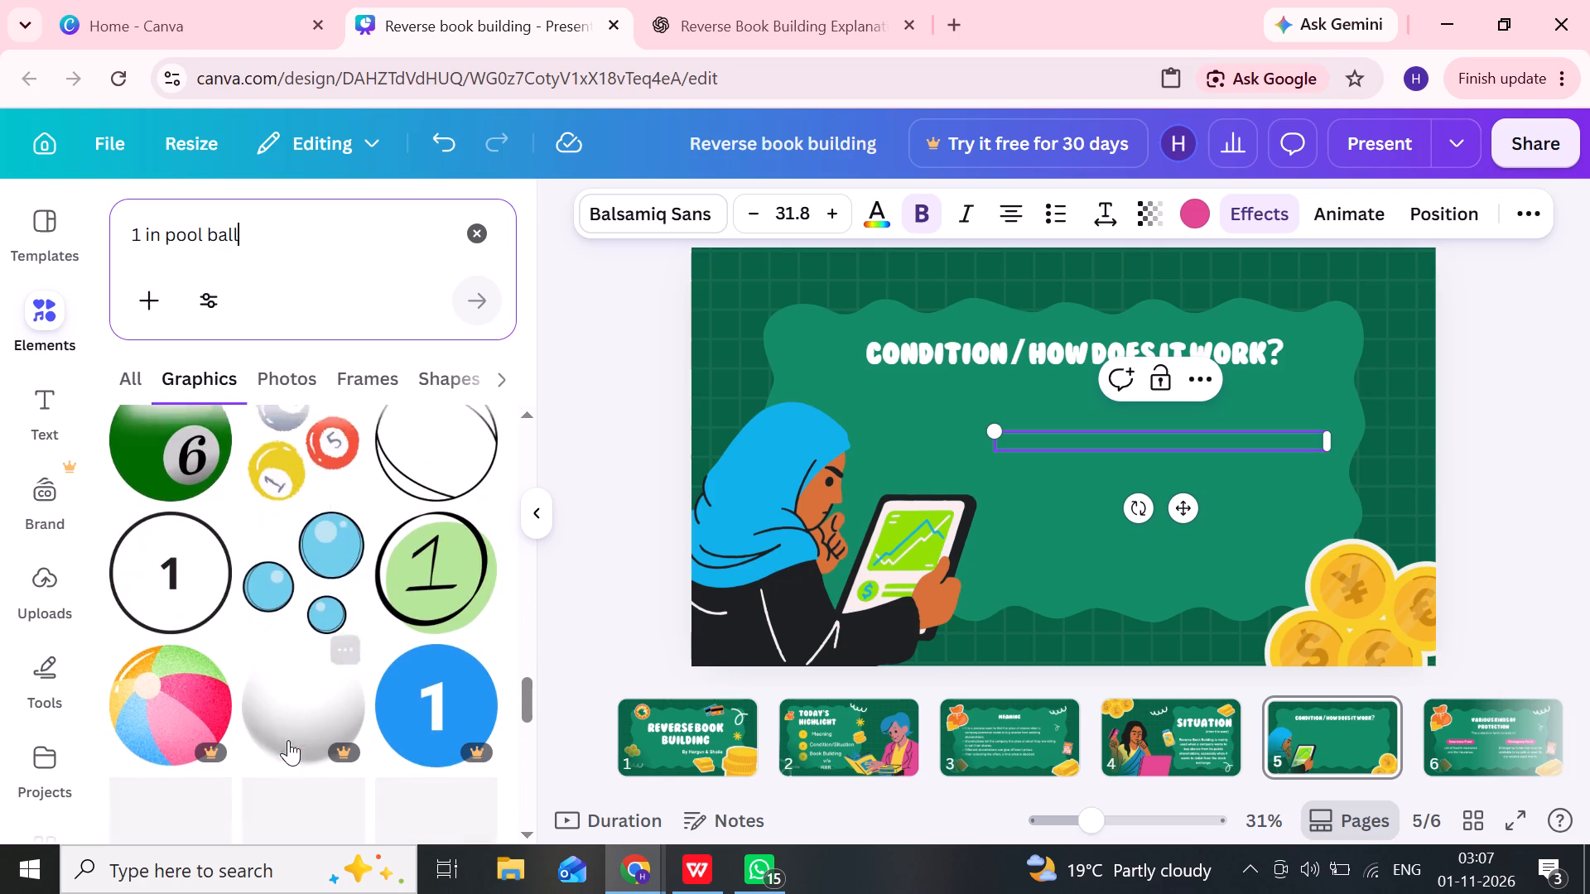
{"action": "scroll", "coordinate": [288, 740], "scroll_direction": "down", "scroll_amount": 1}
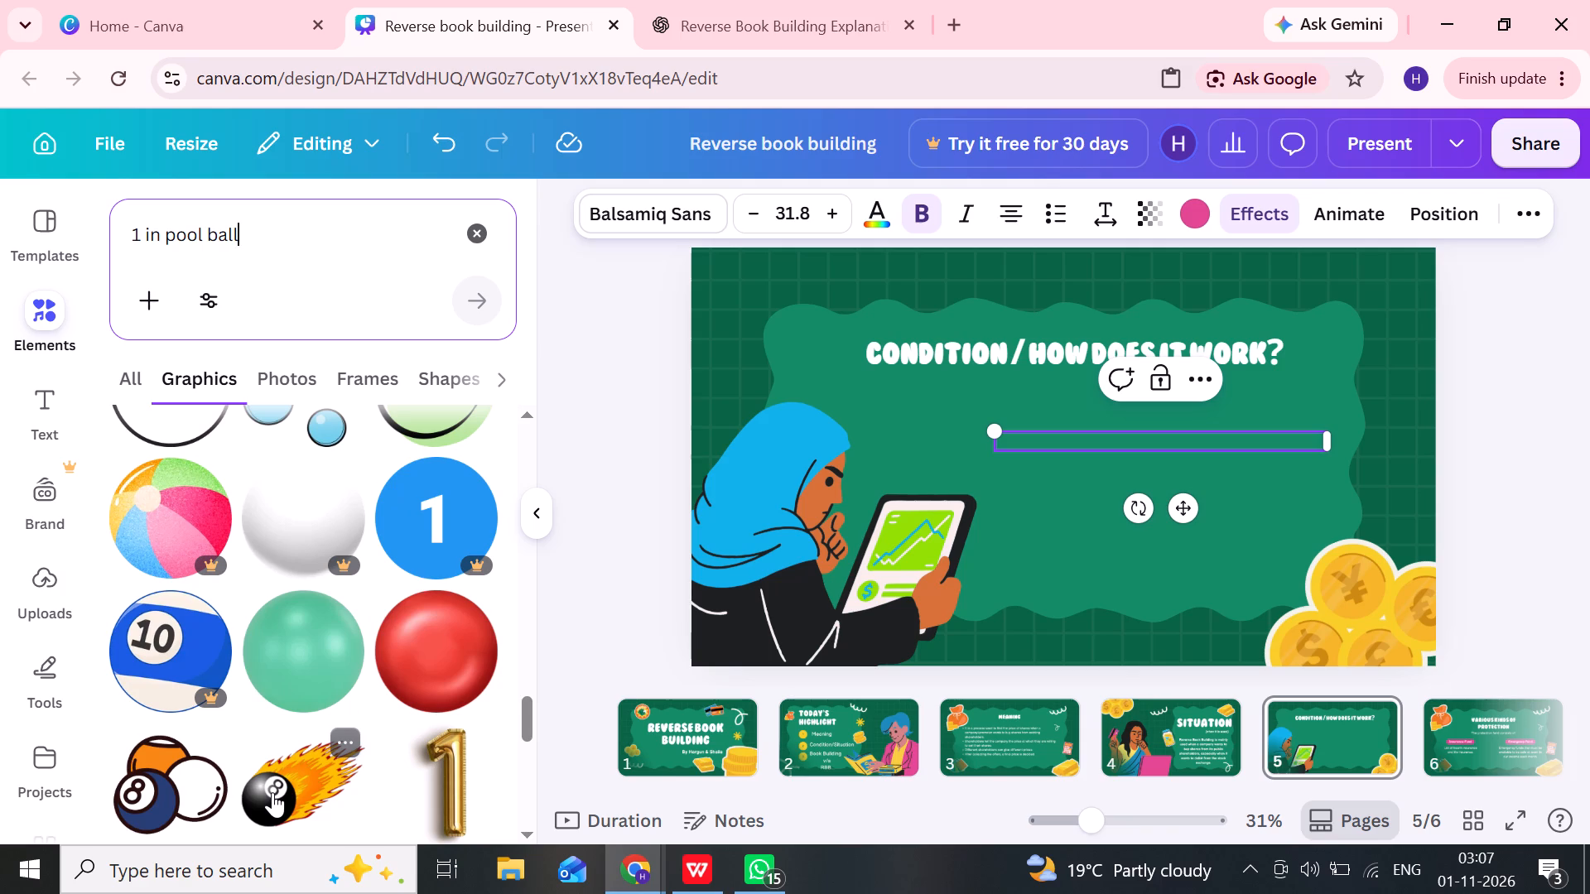
{"action": "scroll", "coordinate": [272, 816], "scroll_direction": "left", "scroll_amount": 2}
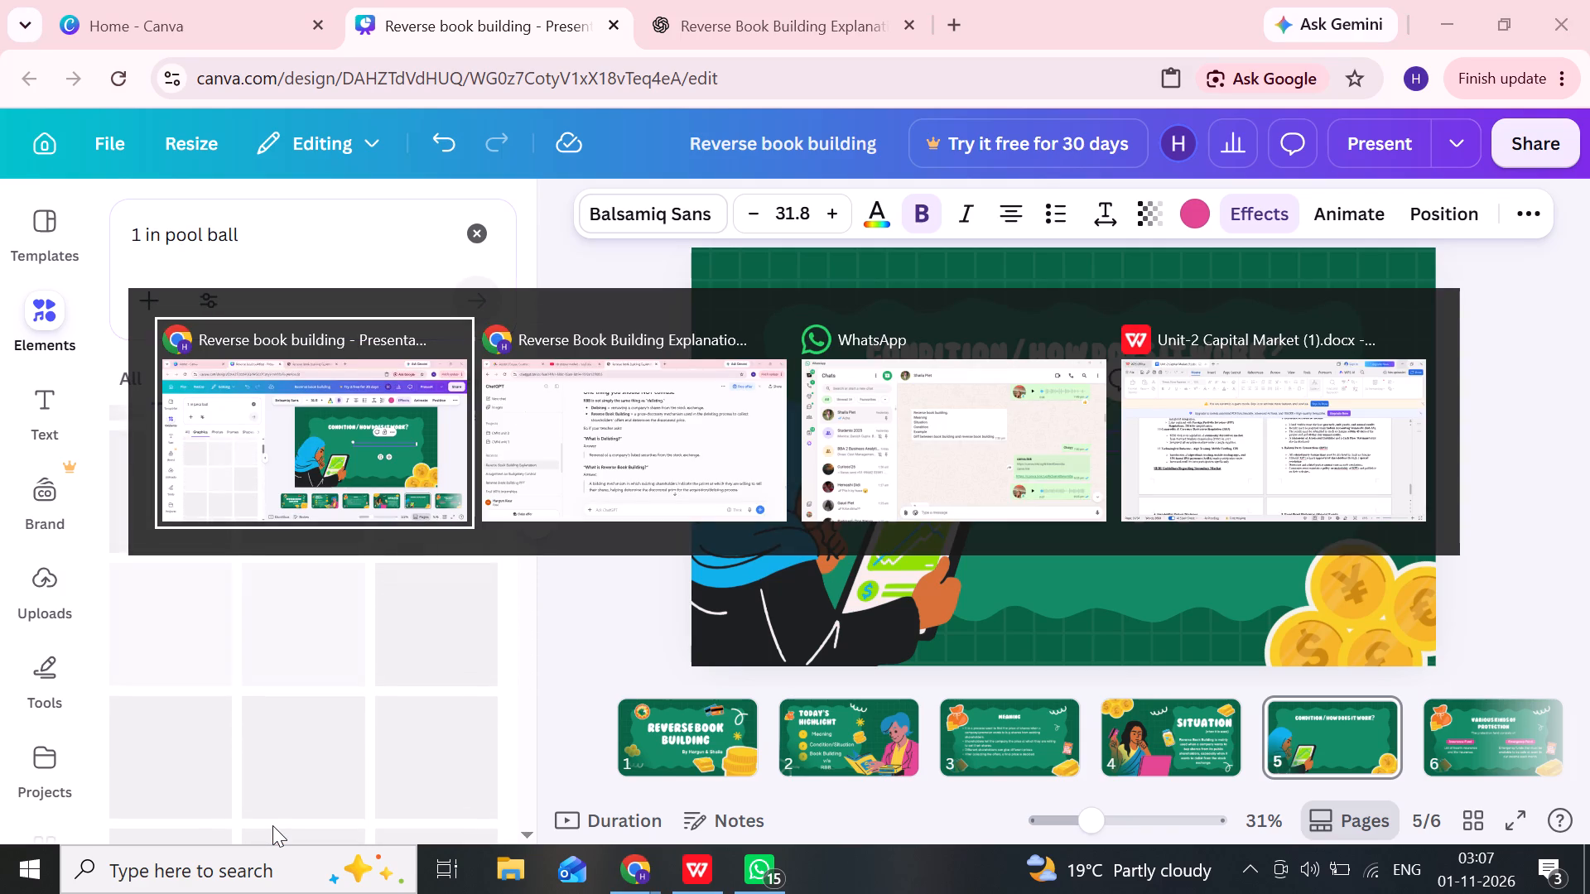
Recheck the "1 in pool ball" graphics from the start of the results for a usable numbered ball design.
{"action": "scroll", "coordinate": [272, 825], "scroll_direction": "down", "scroll_amount": 1}
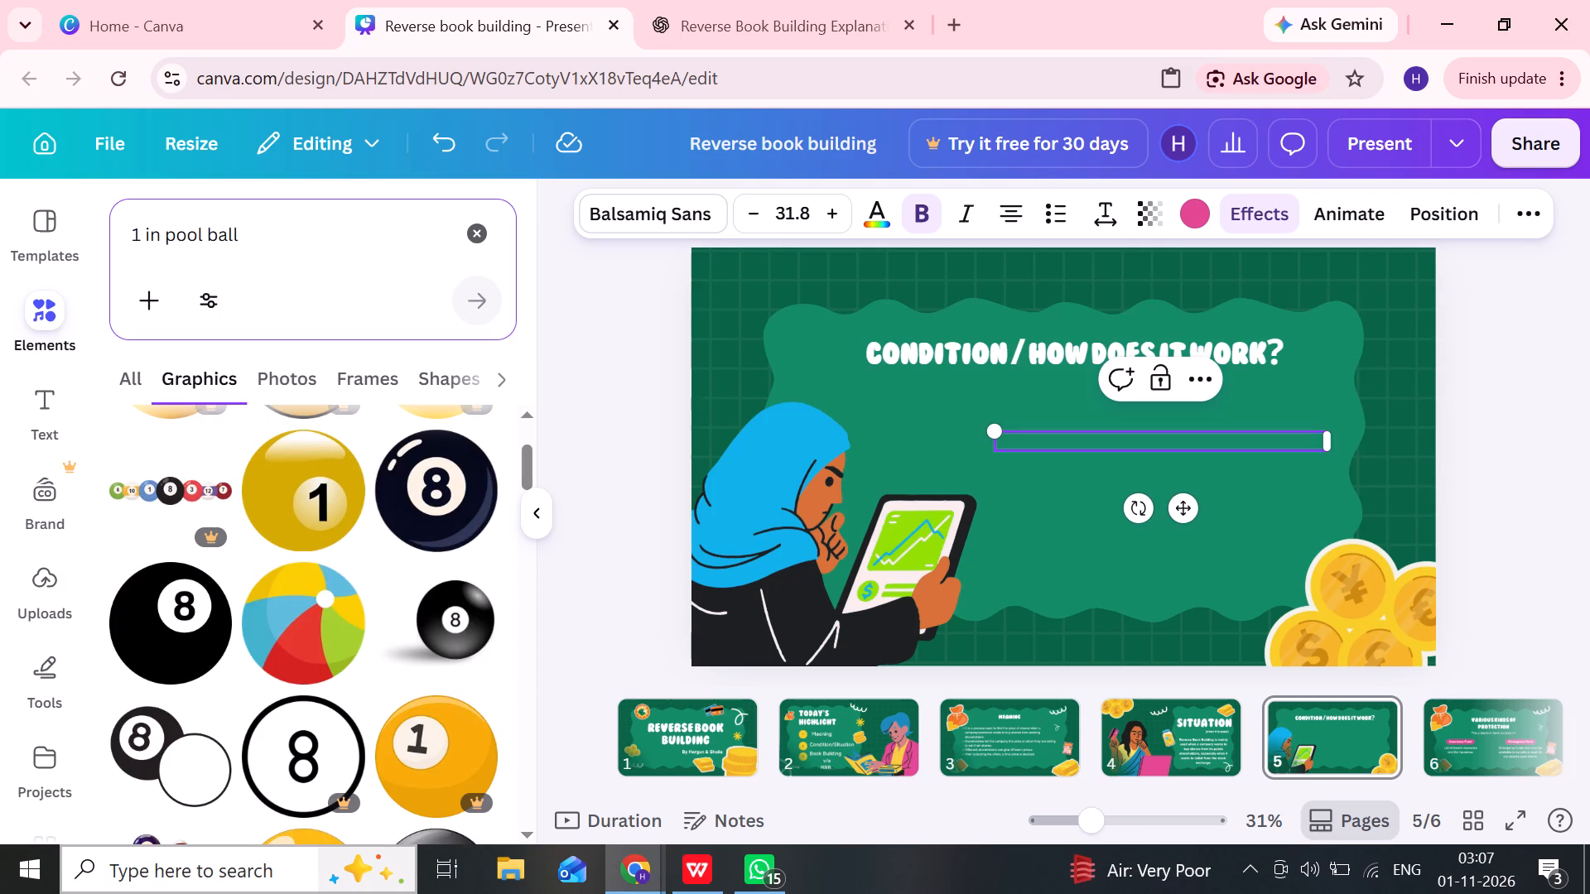
{"action": "scroll", "coordinate": [198, 738], "scroll_direction": "down", "scroll_amount": 2}
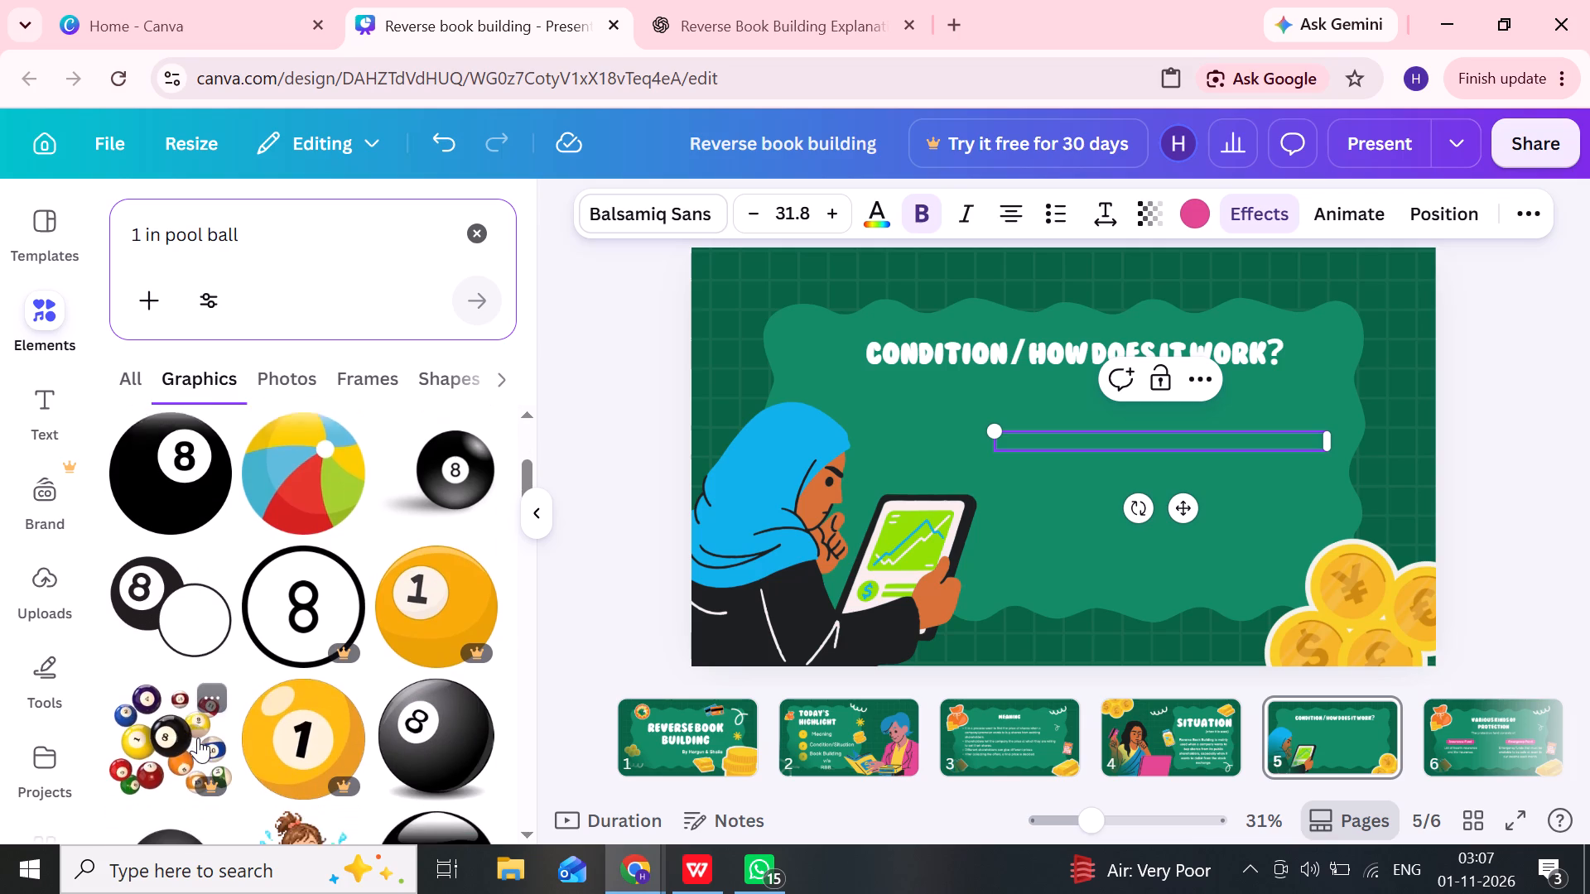
{"action": "scroll", "coordinate": [198, 738], "scroll_direction": "down", "scroll_amount": 2}
{"action": "scroll", "coordinate": [198, 738], "scroll_direction": "left", "scroll_amount": 2}
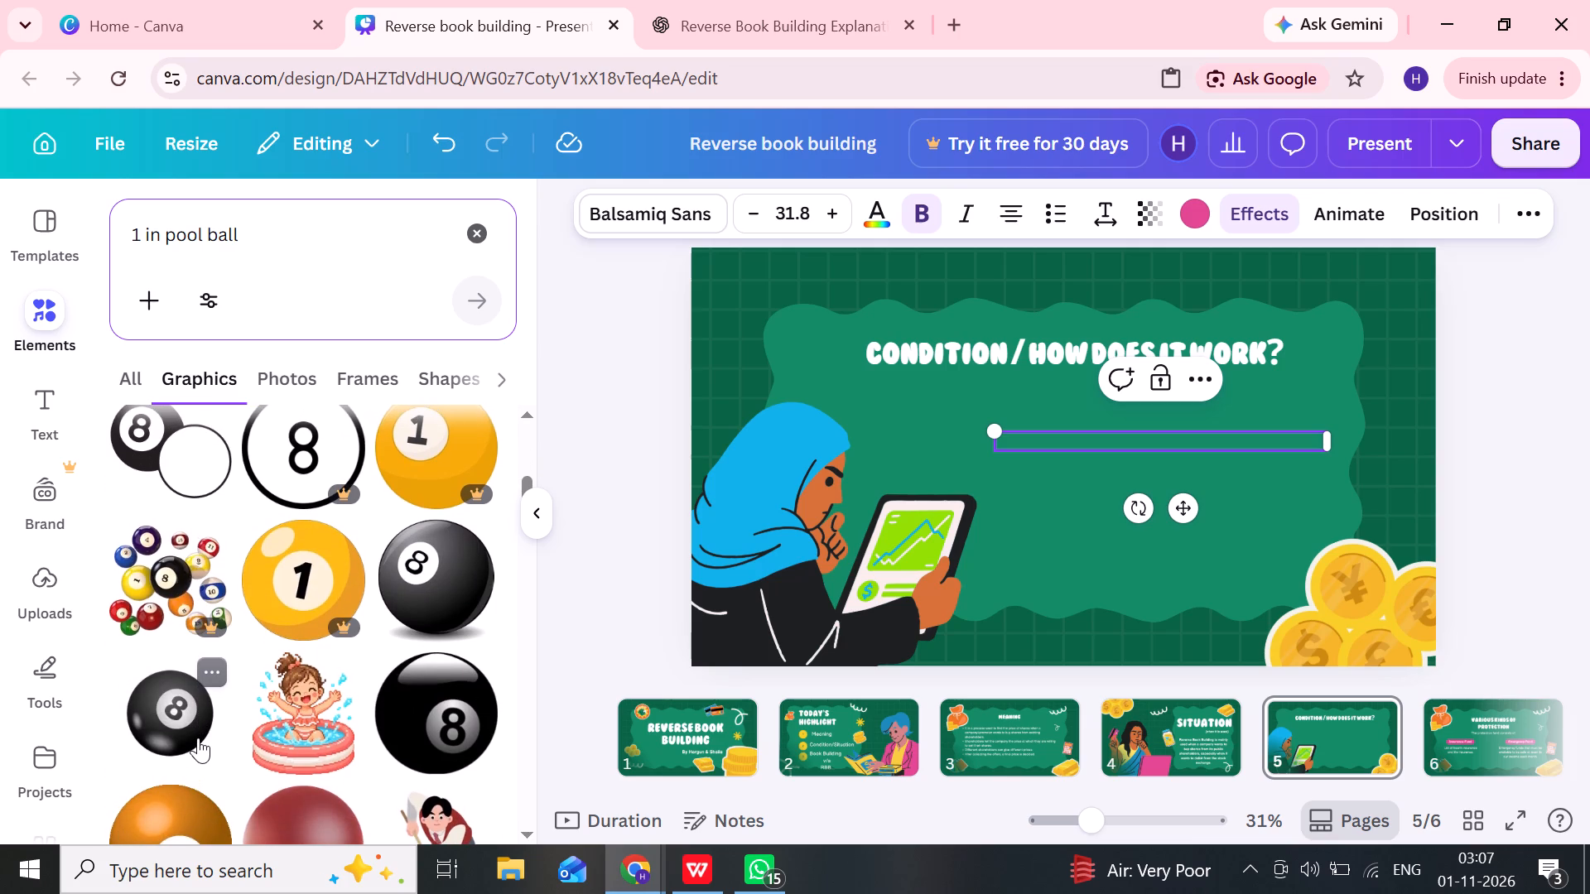
{"action": "scroll", "coordinate": [198, 738], "scroll_direction": "down", "scroll_amount": 2}
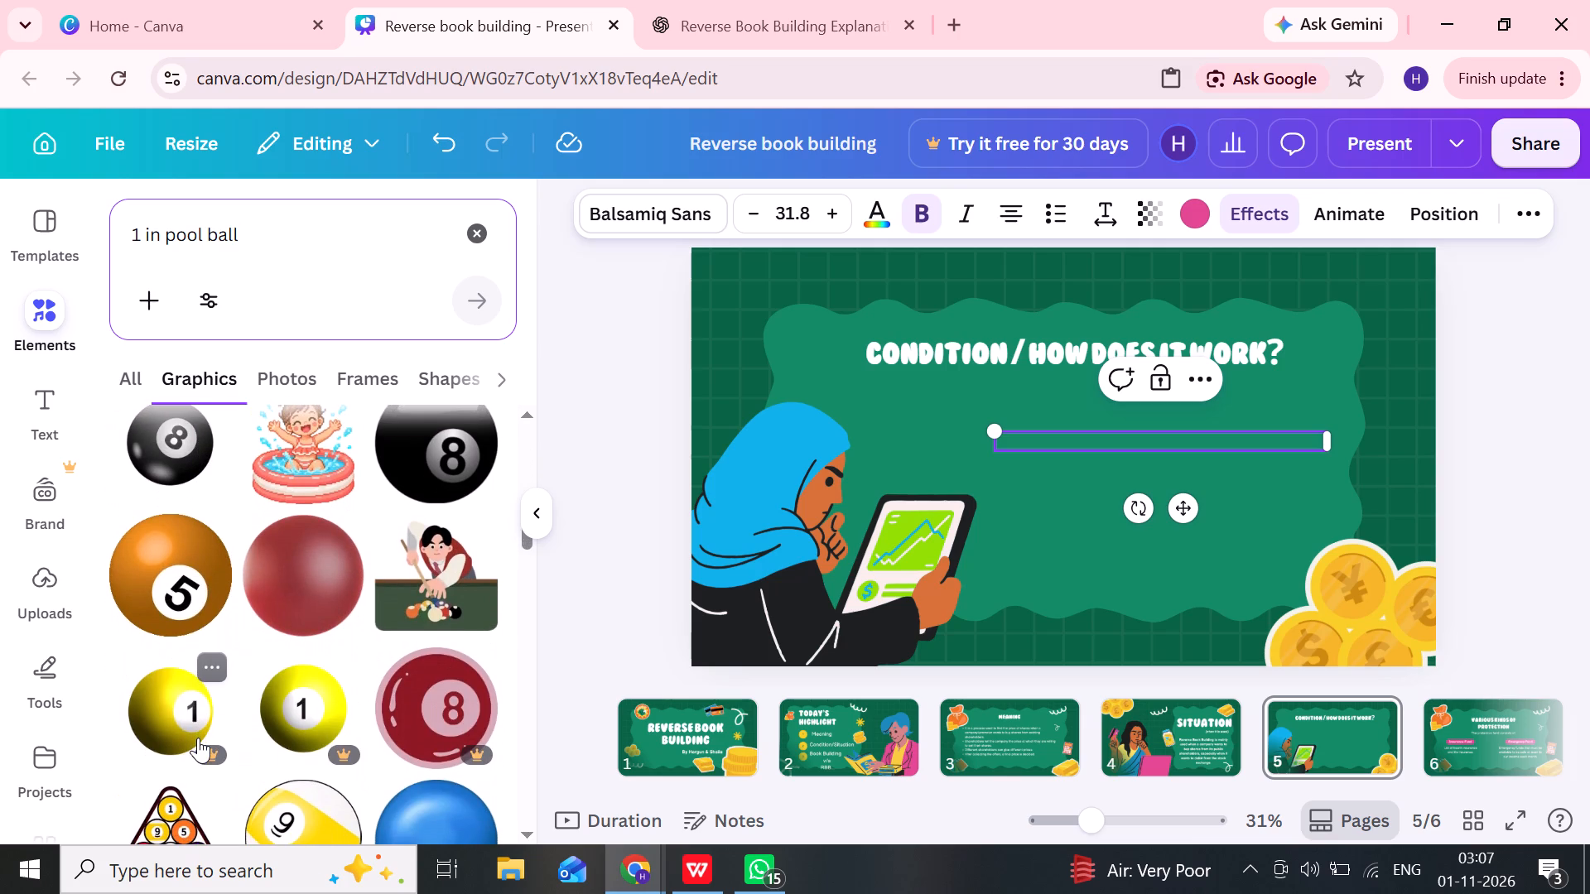
{"action": "scroll", "coordinate": [198, 738], "scroll_direction": "down", "scroll_amount": 3}
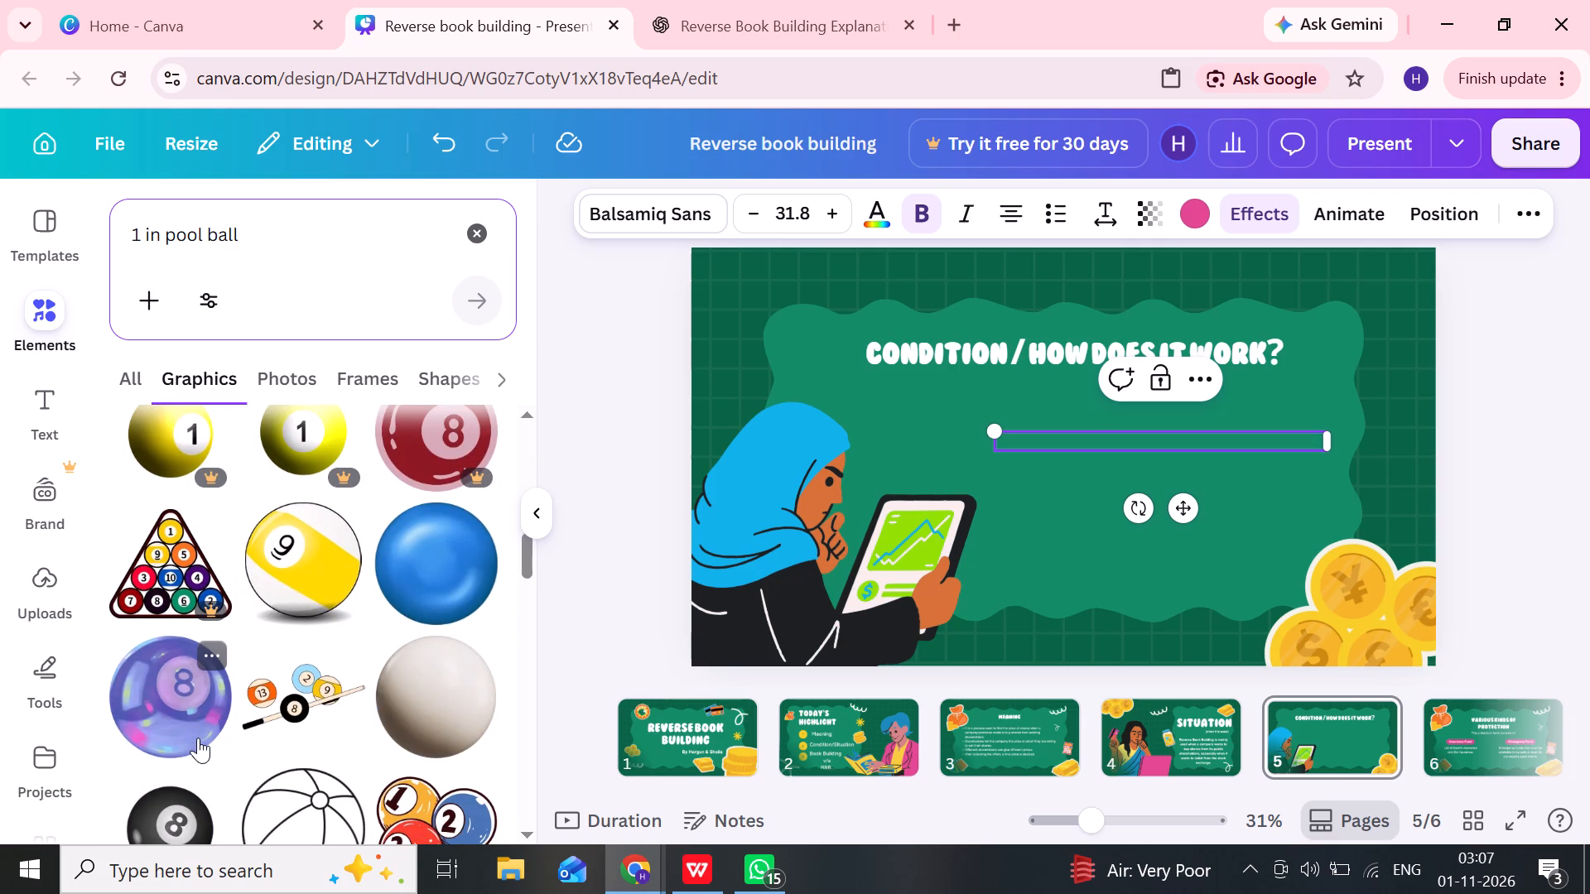
{"action": "scroll", "coordinate": [198, 738], "scroll_direction": "down", "scroll_amount": 2}
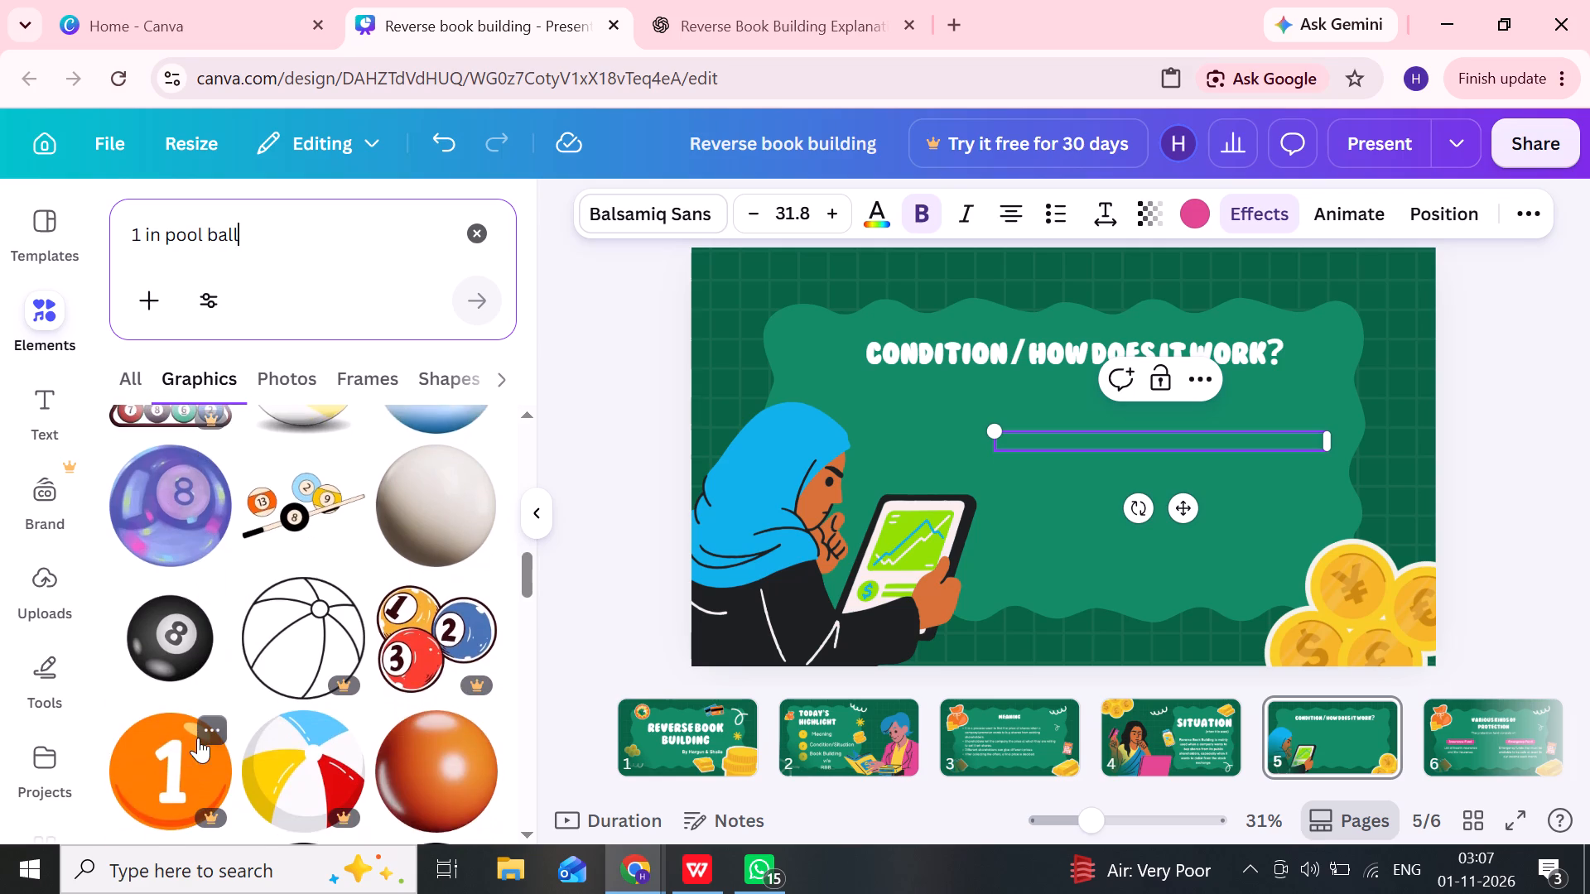
{"action": "scroll", "coordinate": [198, 738], "scroll_direction": "down", "scroll_amount": 3}
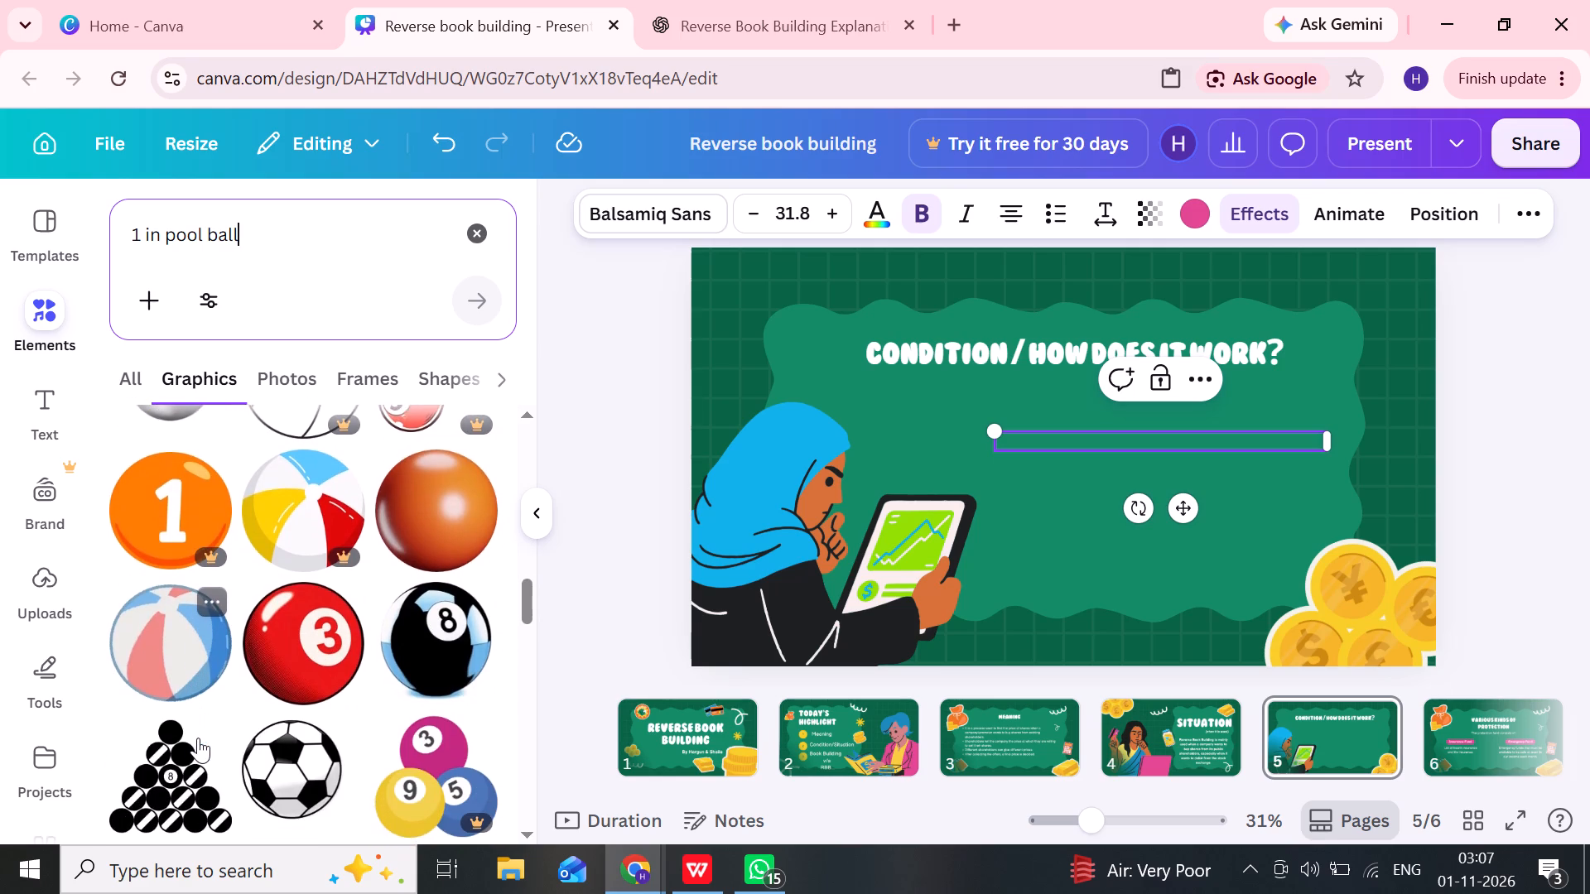
{"action": "scroll", "coordinate": [198, 738], "scroll_direction": "down", "scroll_amount": 3}
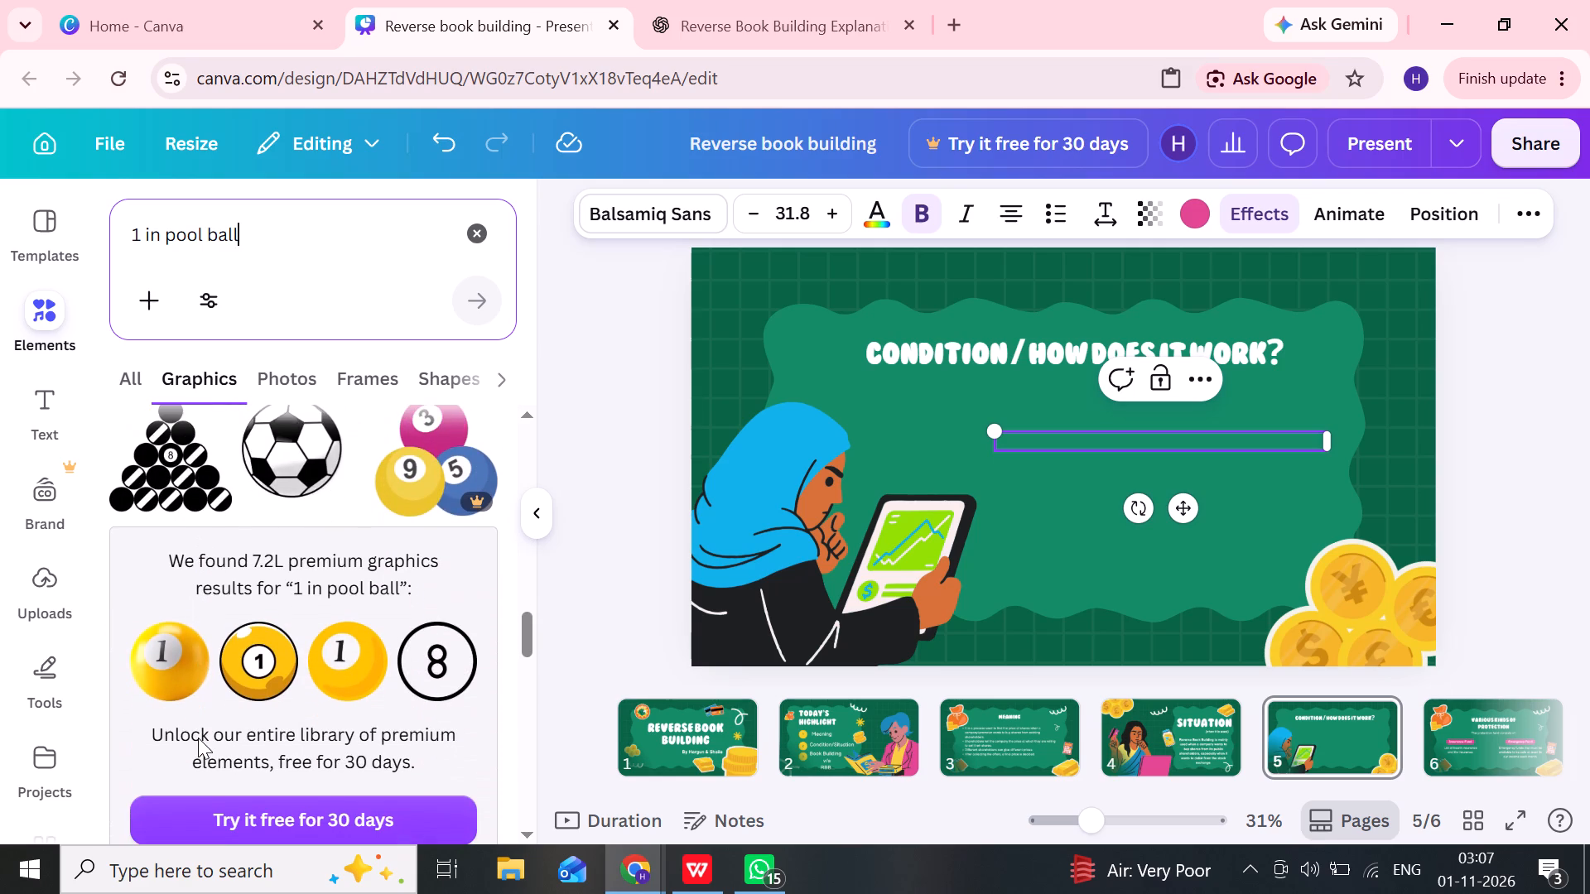
{"action": "scroll", "coordinate": [198, 738], "scroll_direction": "down", "scroll_amount": 2}
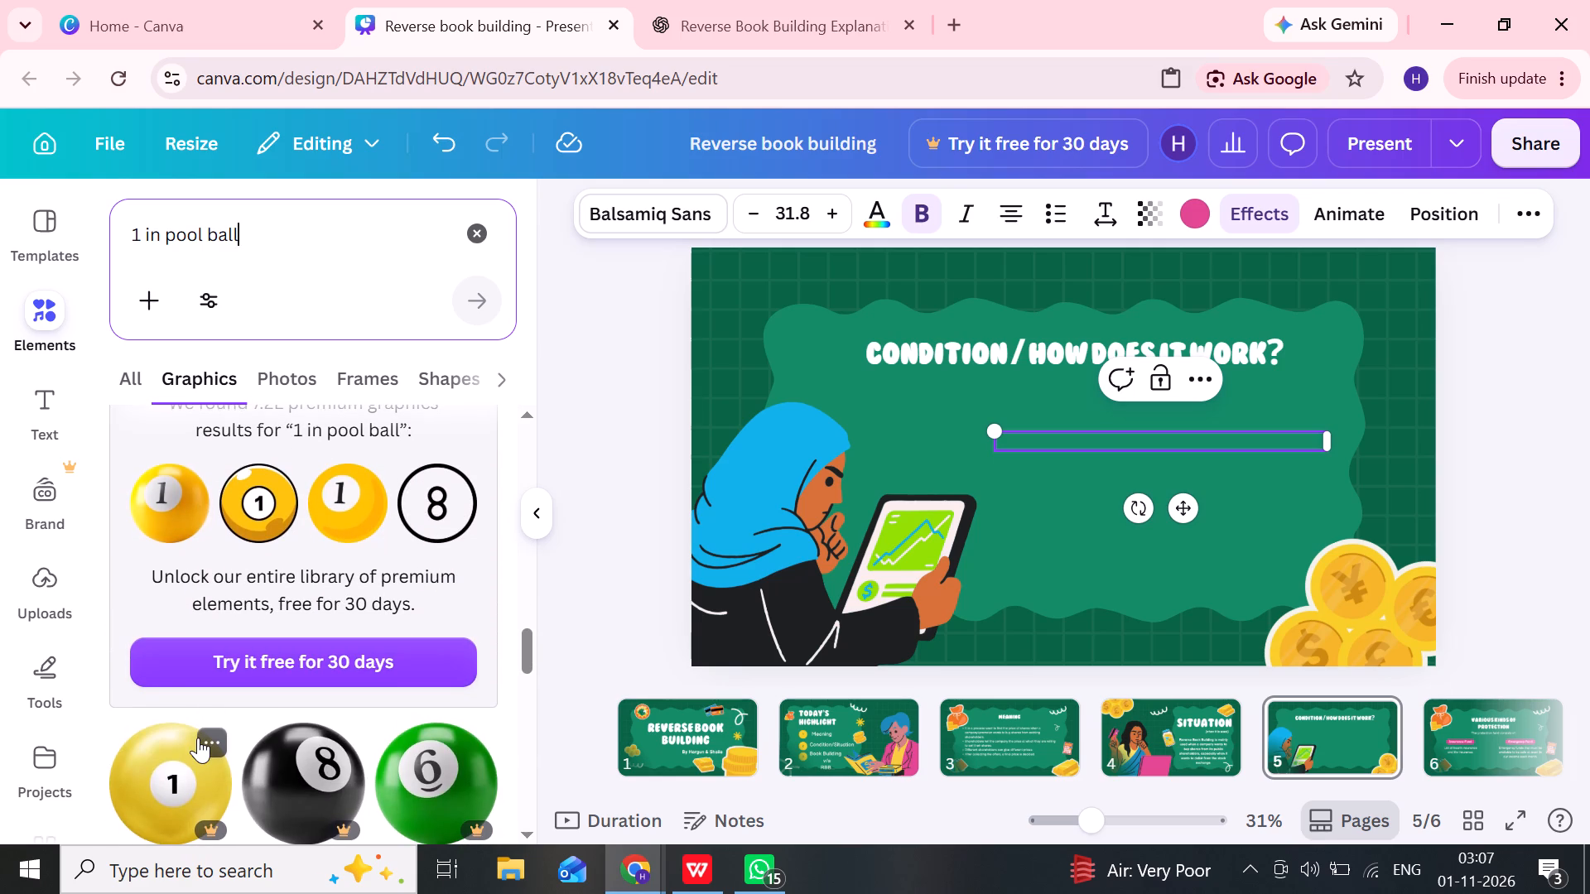